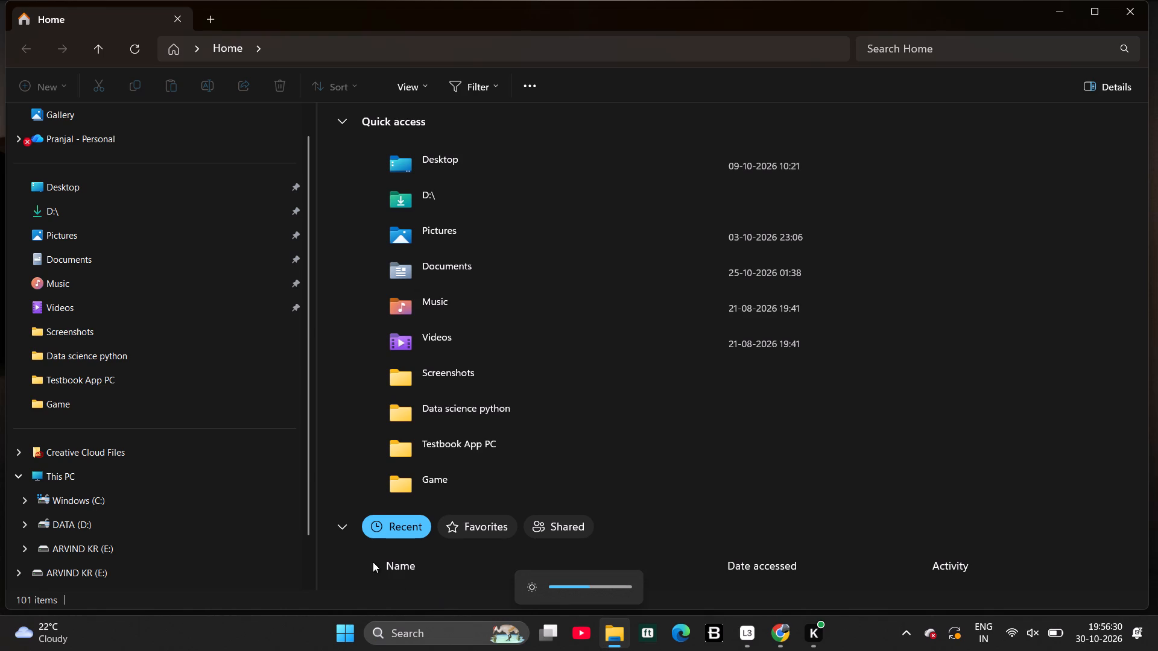
Open the Word document 7Science P3 from the E: drive.
double_click(186, 546)
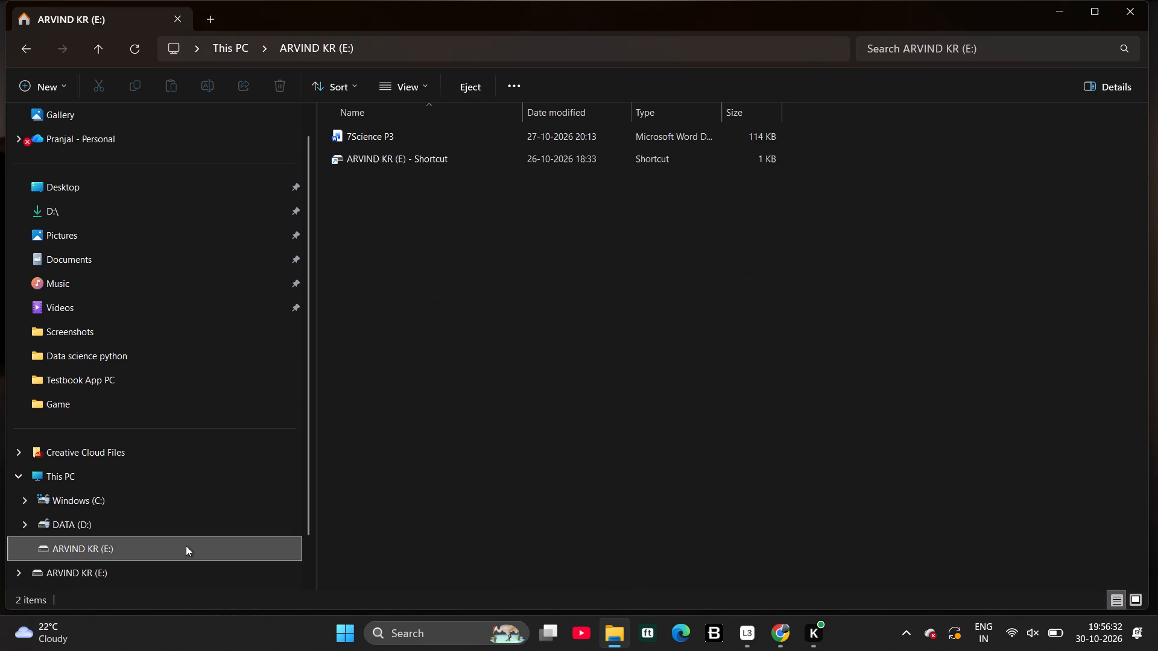
triple_click(443, 133)
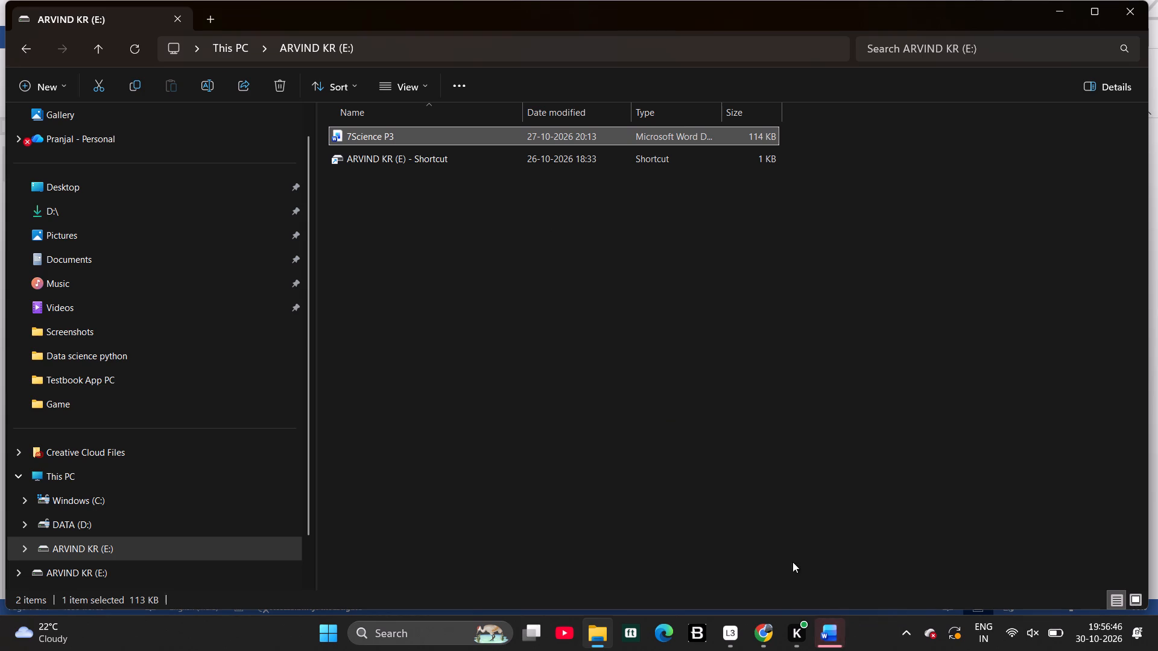
click(824, 639)
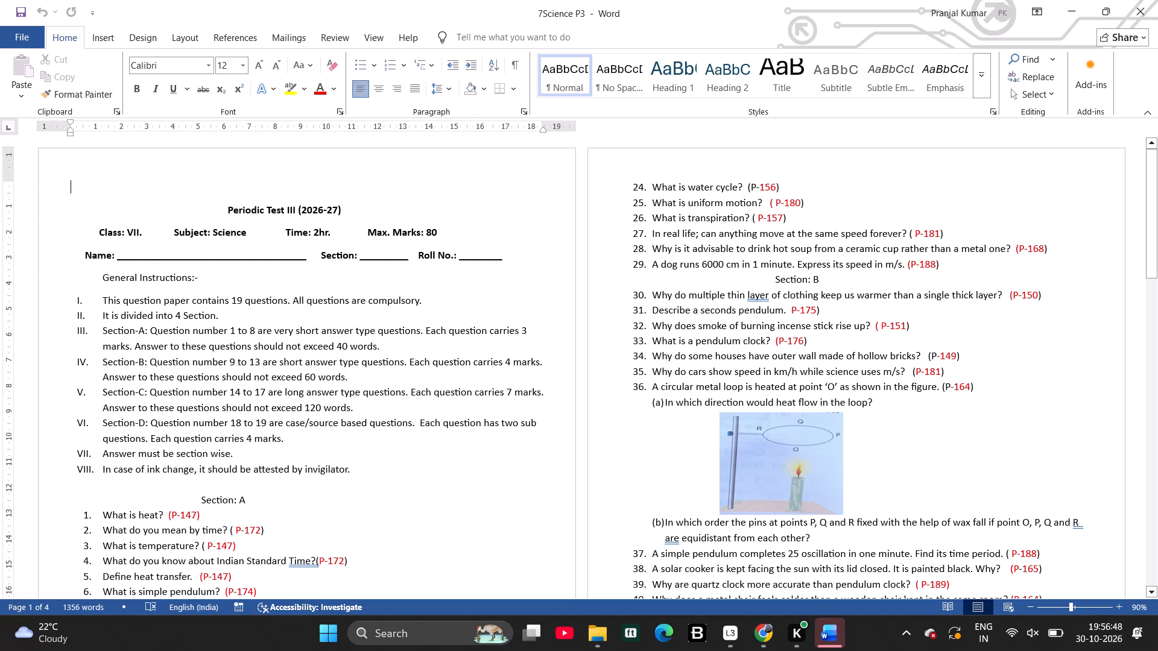
Delete the question text "What do you mean by time?" from question 2 in Section A.
ctrl+scroll(470, 363, up, 5)
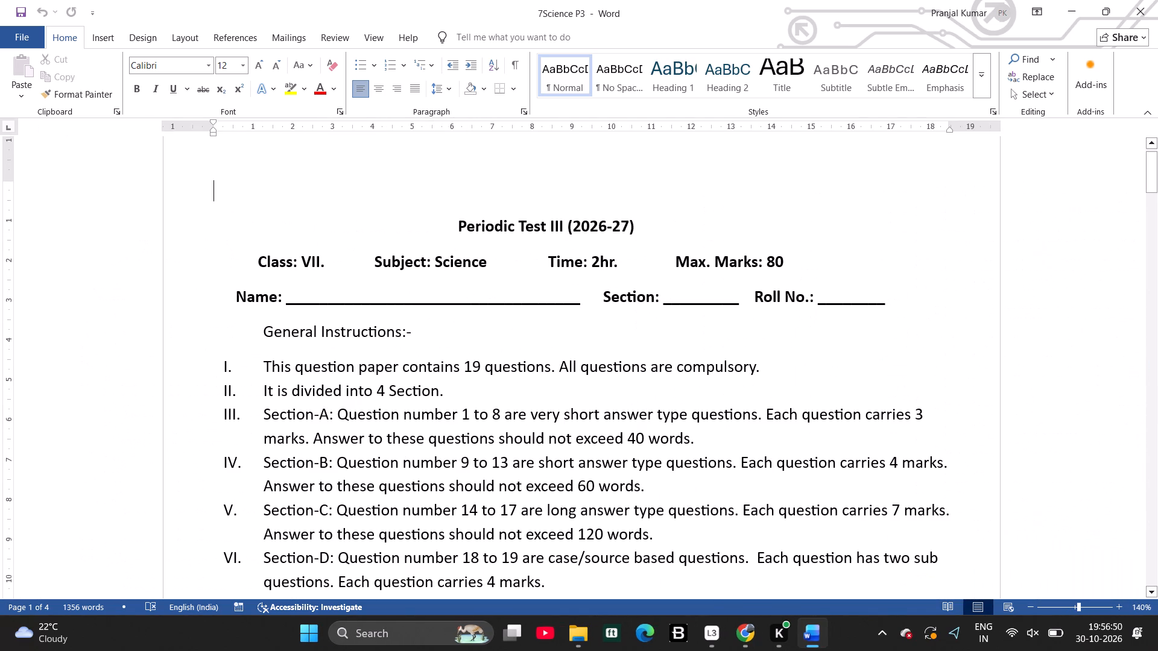
scroll(597, 461, down, 3)
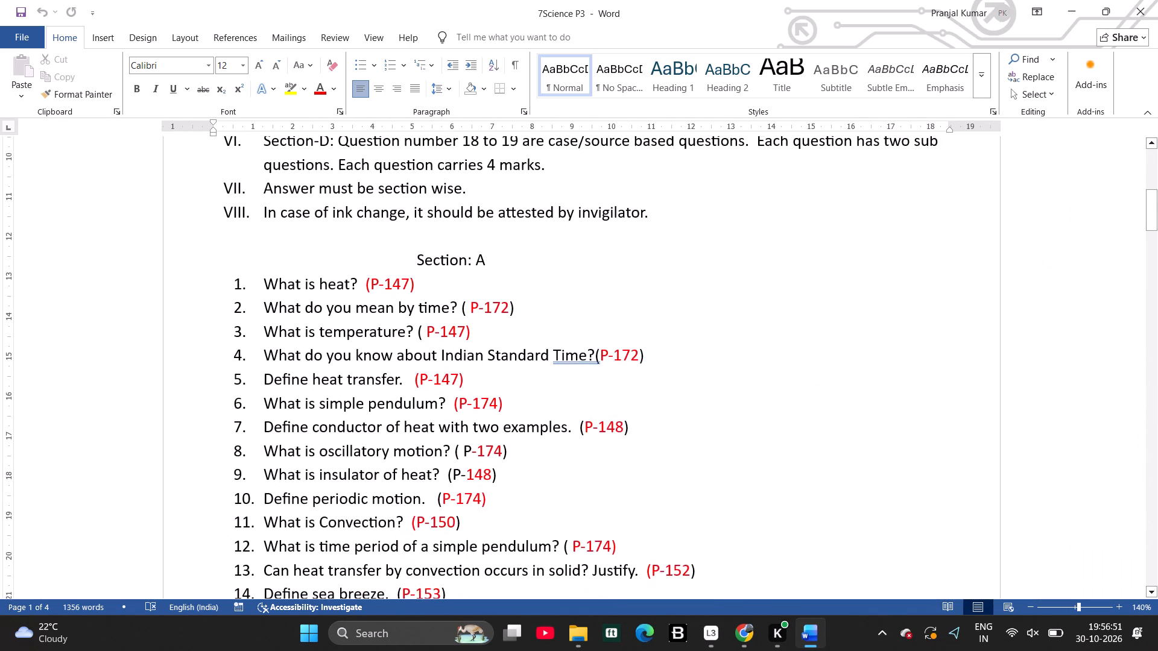
scroll(597, 461, down, 1)
ctrl+scroll(597, 461, down, 1)
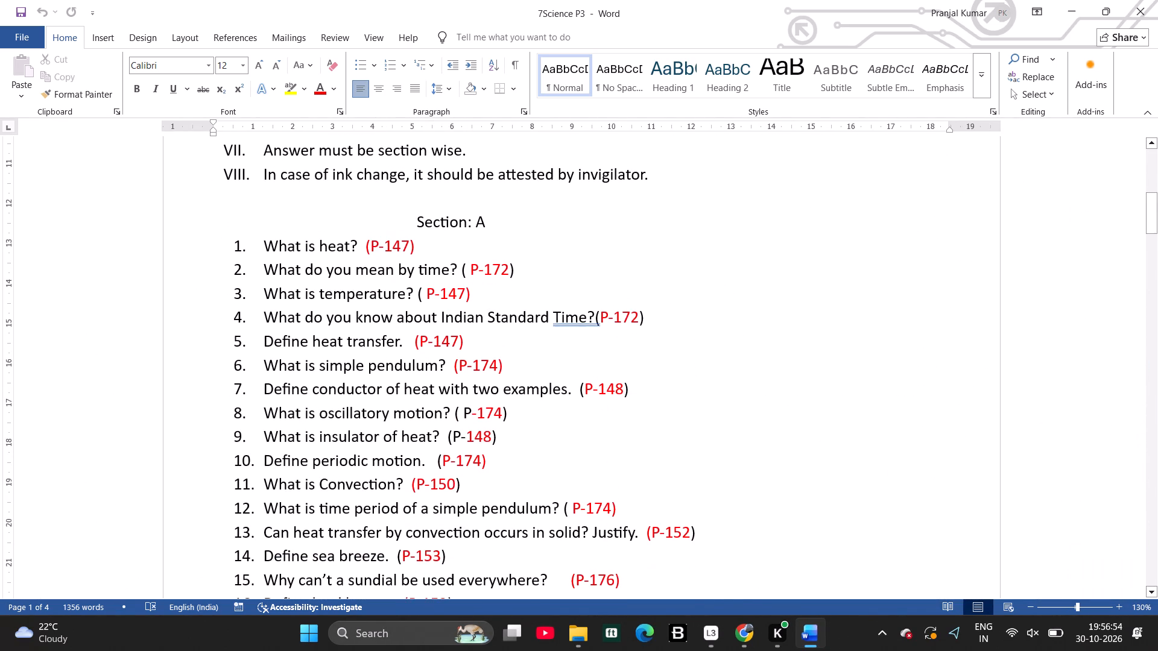
ctrl+scroll(597, 461, down, 1)
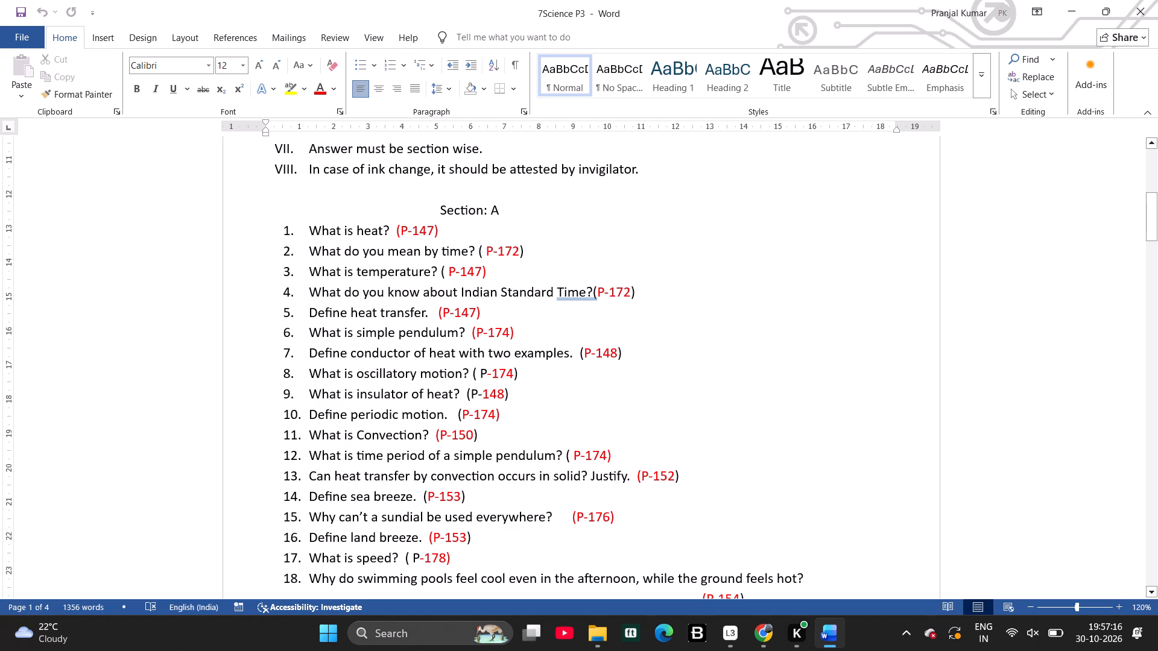
drag(476, 255, 318, 256)
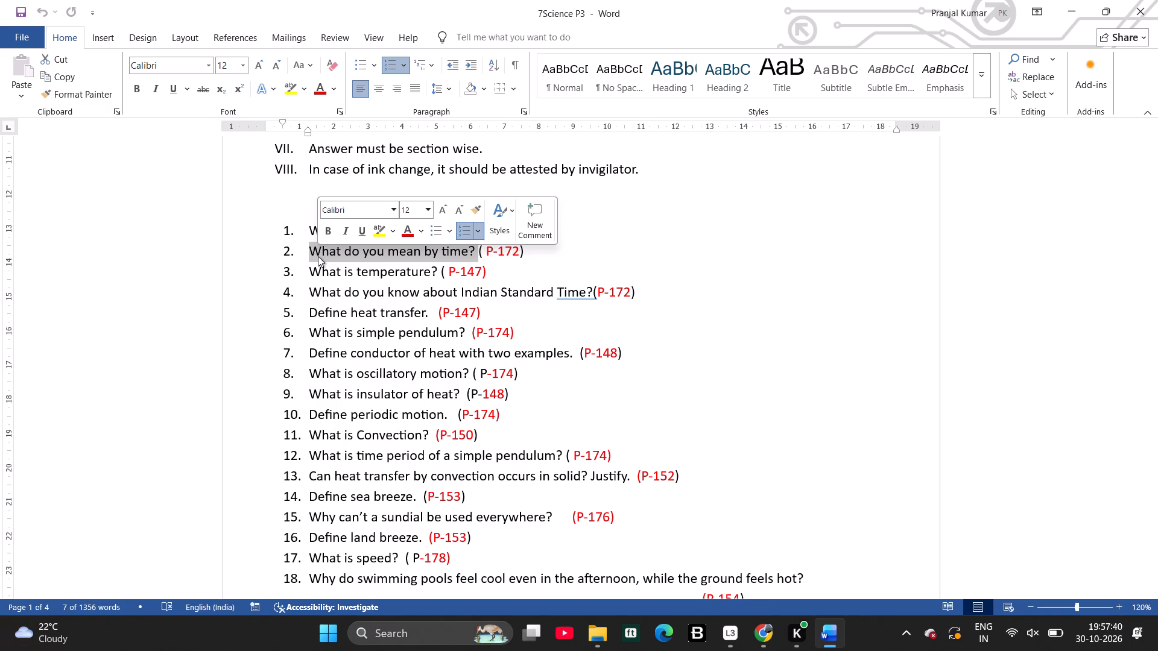
key(BackSpace)
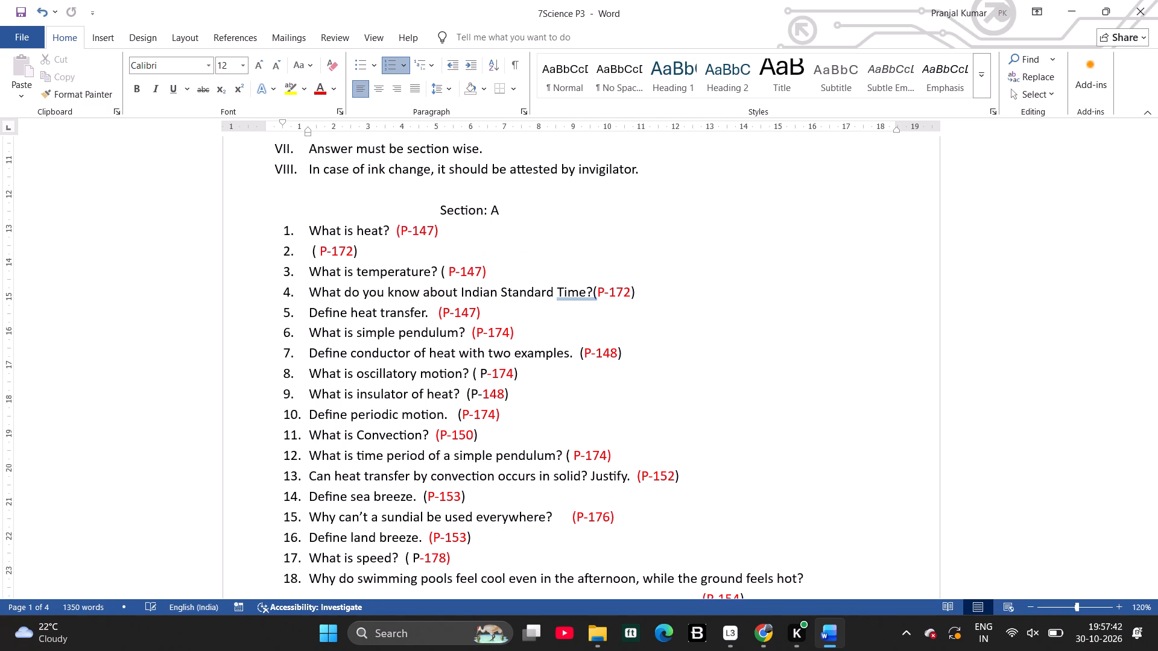
Remove the leftover (P-172) reference and its emptied list line between "What is heat?" and "What is temperature?".
key(Right)
key(Right)
key(Right)
key(Right)
key(Right)
key(Right)
key(Right)
key(Right)
key(Right)
key(BackSpace)
key(BackSpace)
key(BackSpace)
key(BackSpace)
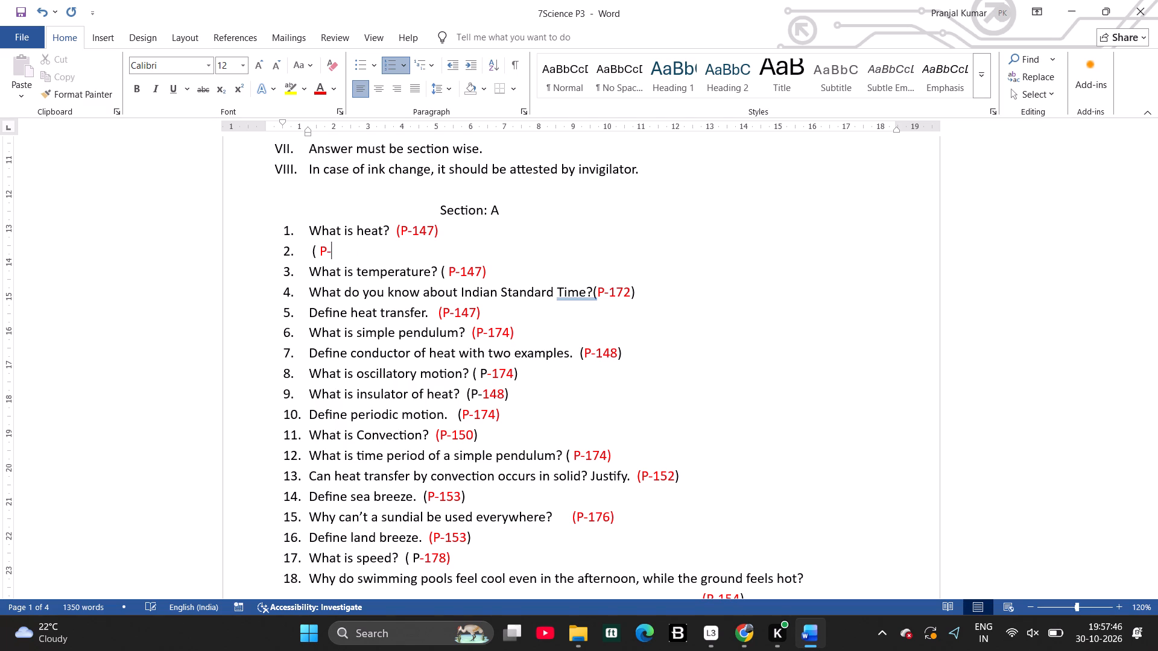
key(BackSpace)
key(BackSpace)
key(BackSpace)
key(BackSpace)
key(BackSpace)
key(BackSpace)
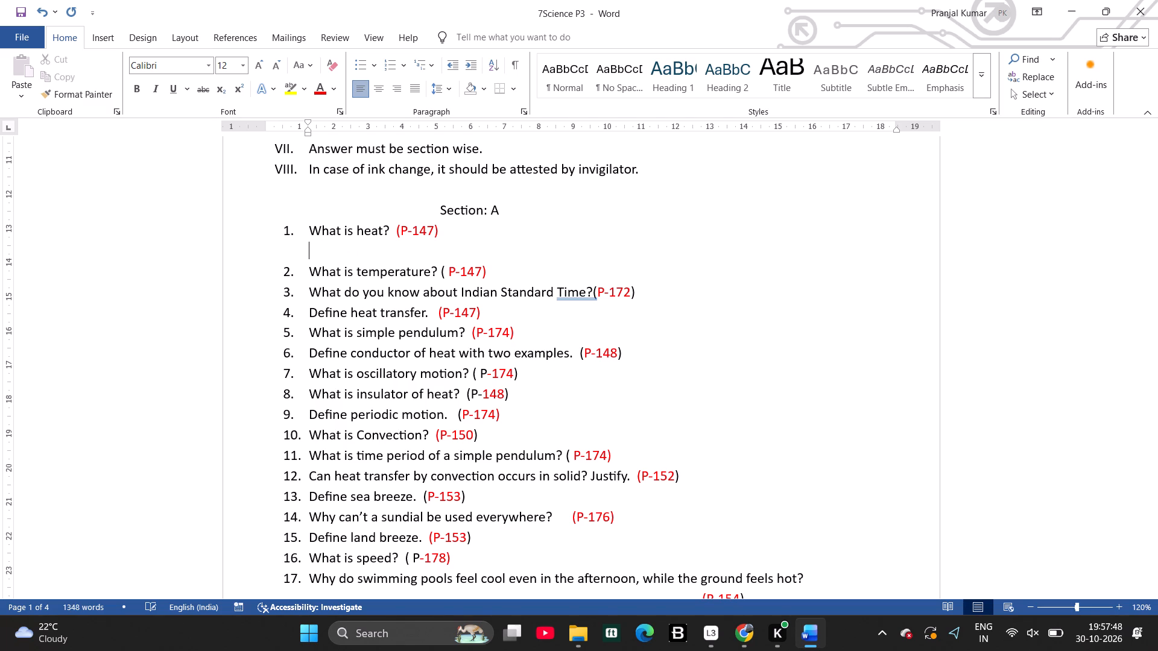
key(BackSpace)
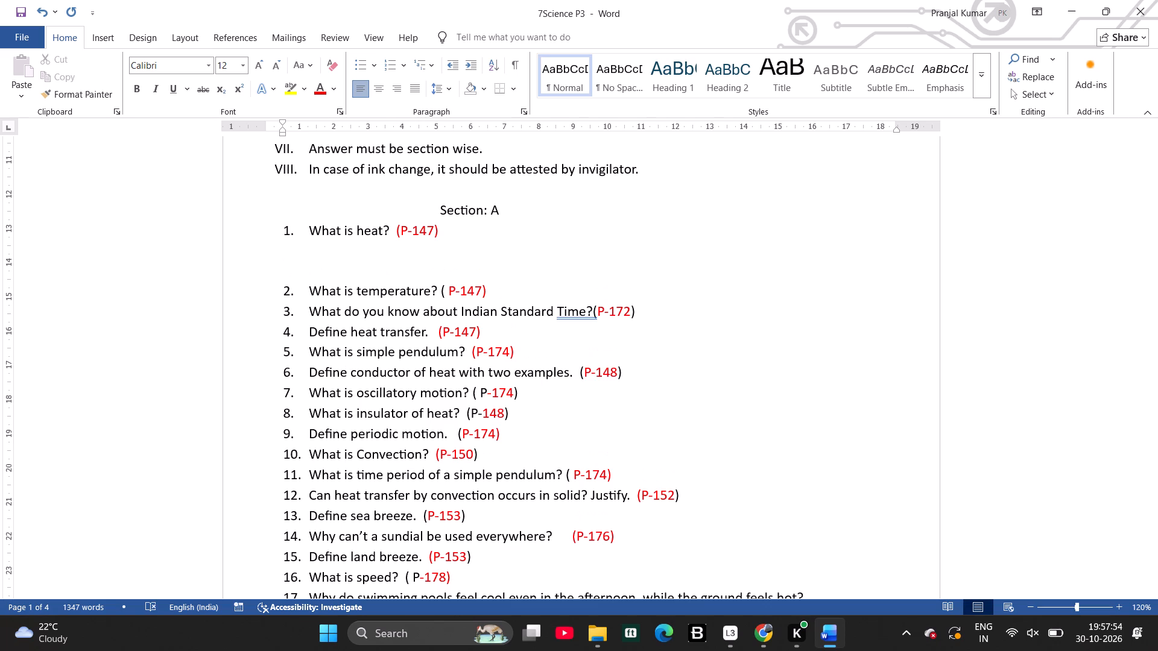
key(ctrl+z)
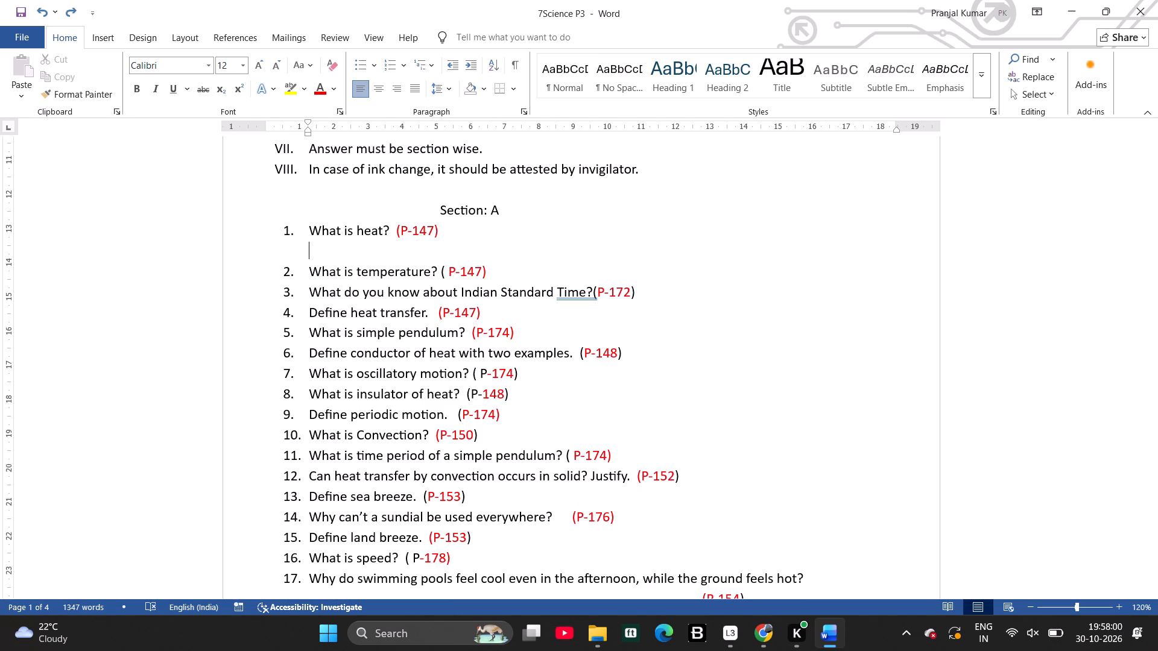
click(318, 256)
key(BackSpace)
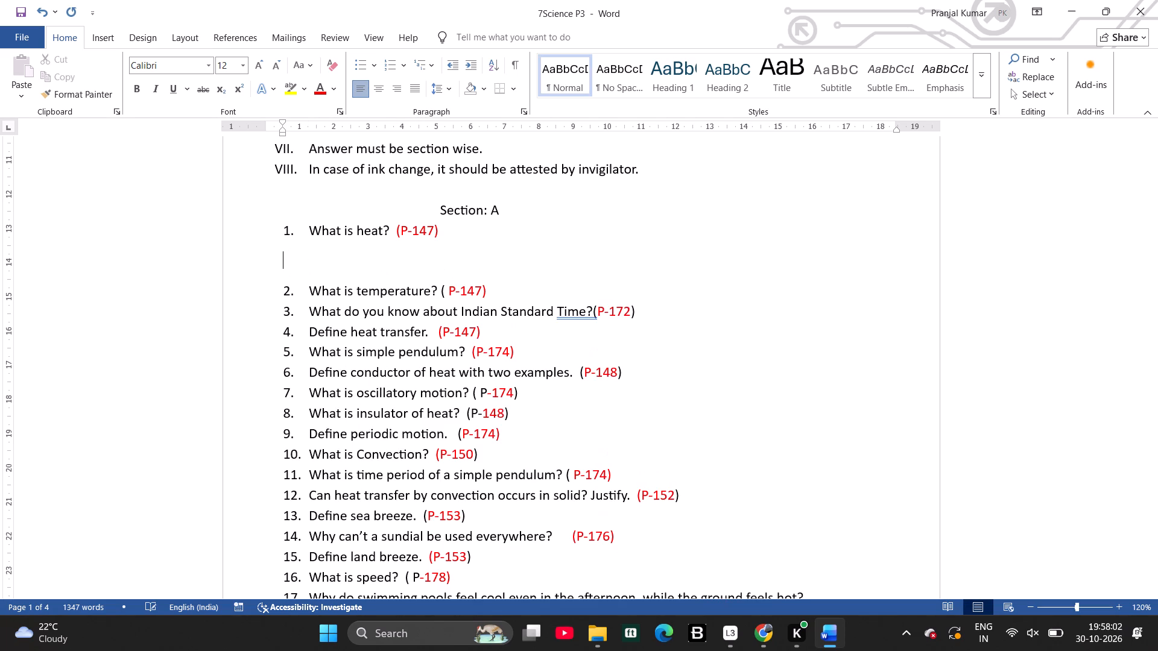
key(BackSpace)
key(BackSpace)
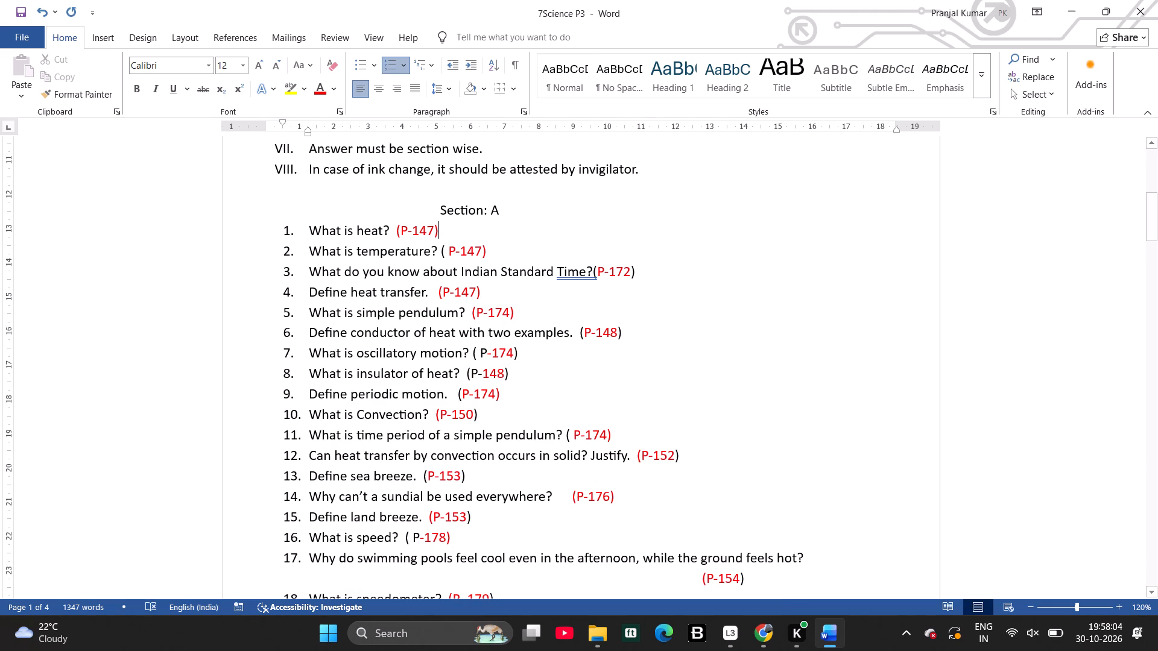
Add an empty numbered item directly after question 1, "What is heat?", in Section A.
click(509, 255)
click(453, 234)
key(Return)
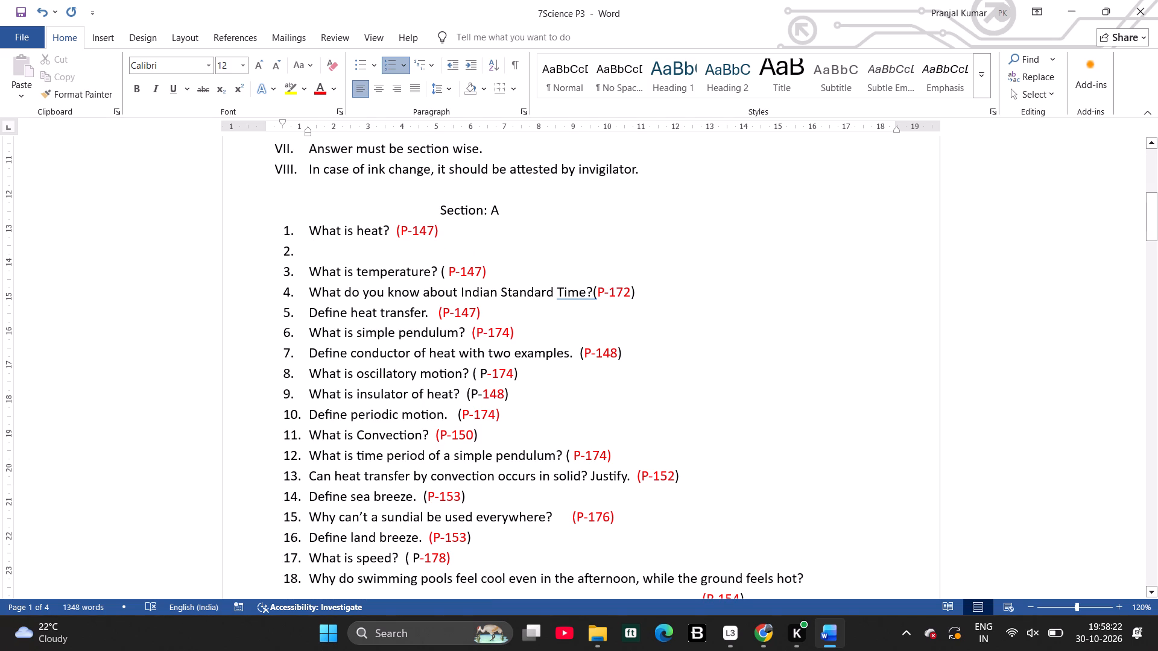
Copy the whole question 4, "What do you know about Indian Standard Time?", including its (P-172) reference.
drag(598, 291, 551, 293)
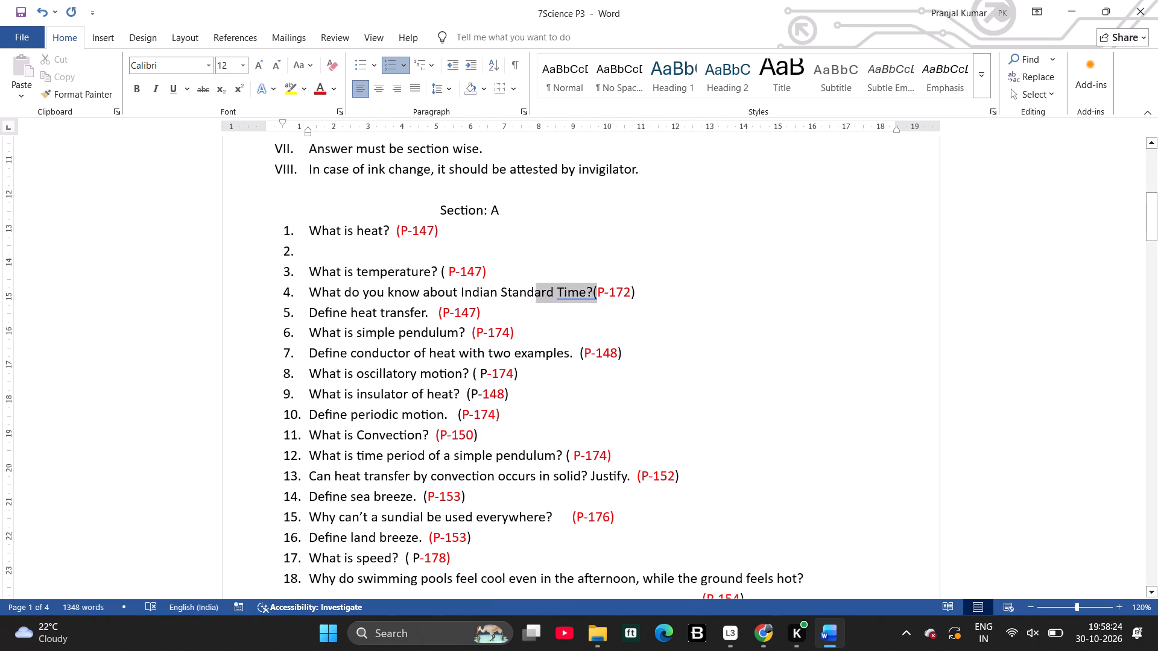
drag(551, 293, 485, 285)
click(649, 295)
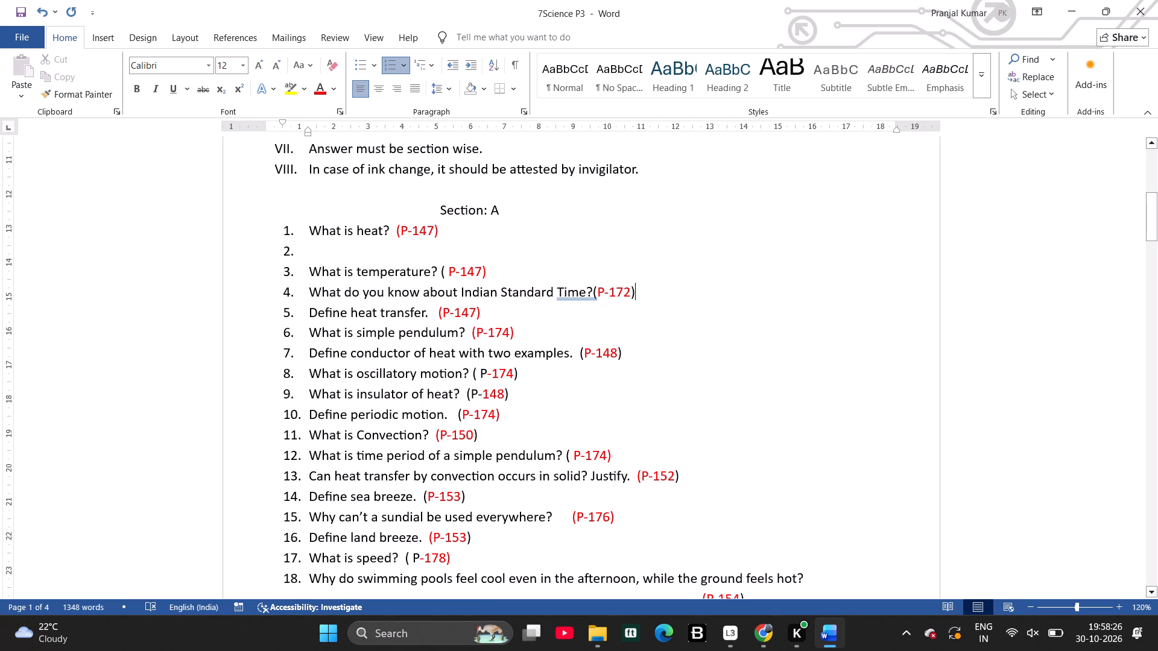
drag(649, 295, 340, 298)
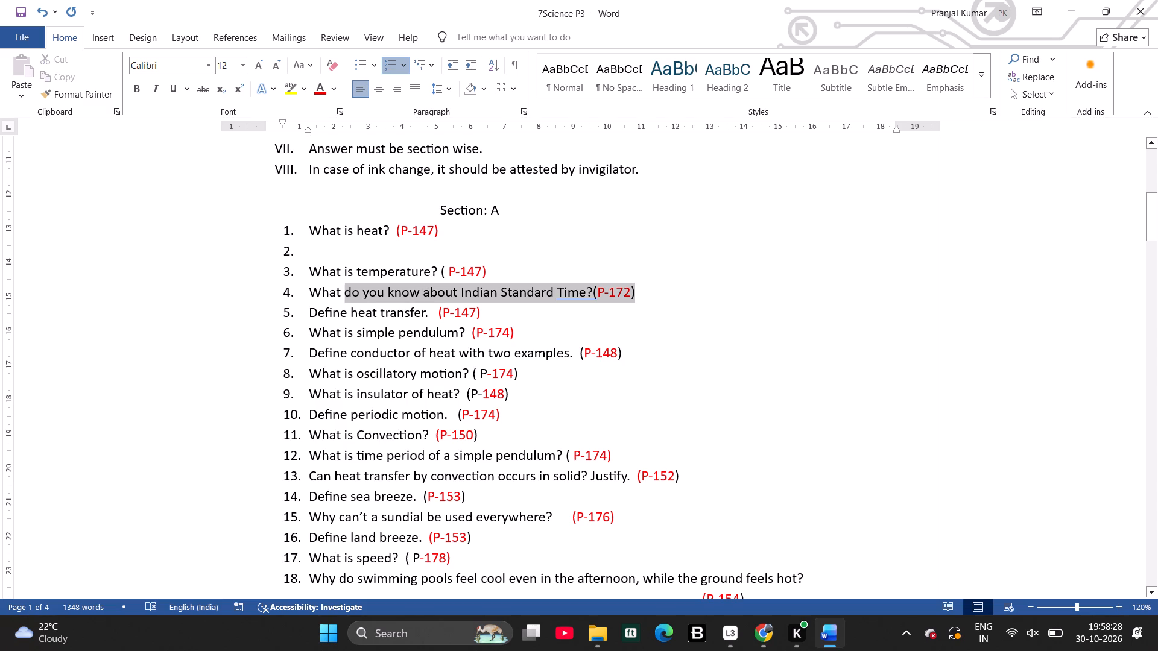
drag(340, 298, 315, 298)
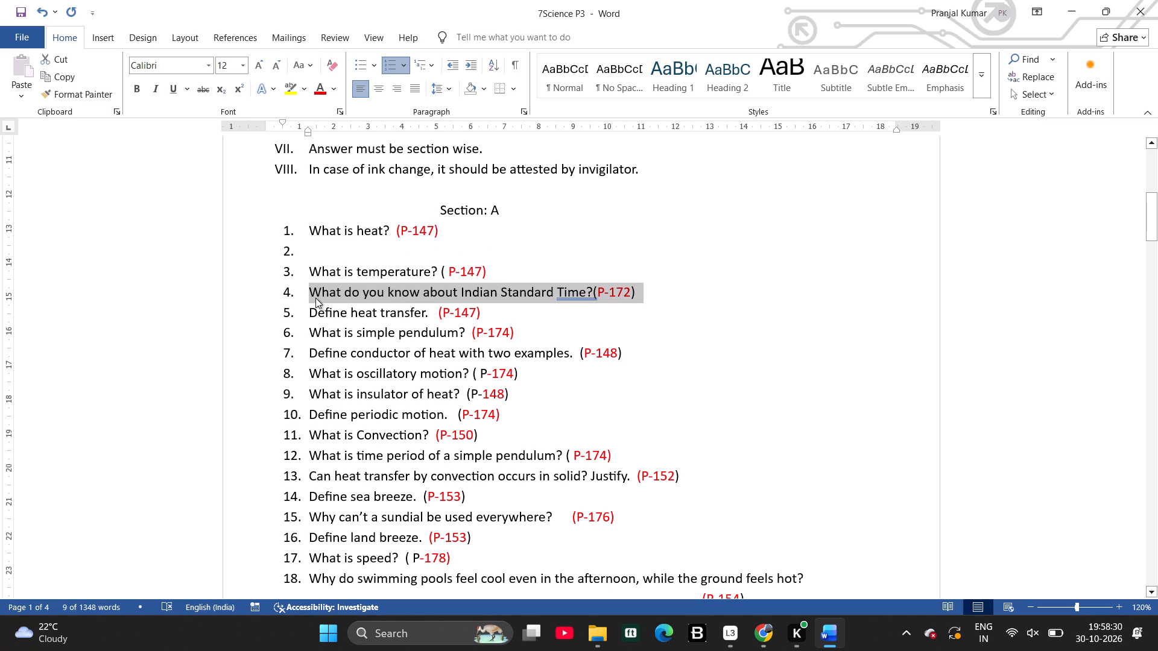
key(ctrl+c)
scroll(315, 298, down, 2)
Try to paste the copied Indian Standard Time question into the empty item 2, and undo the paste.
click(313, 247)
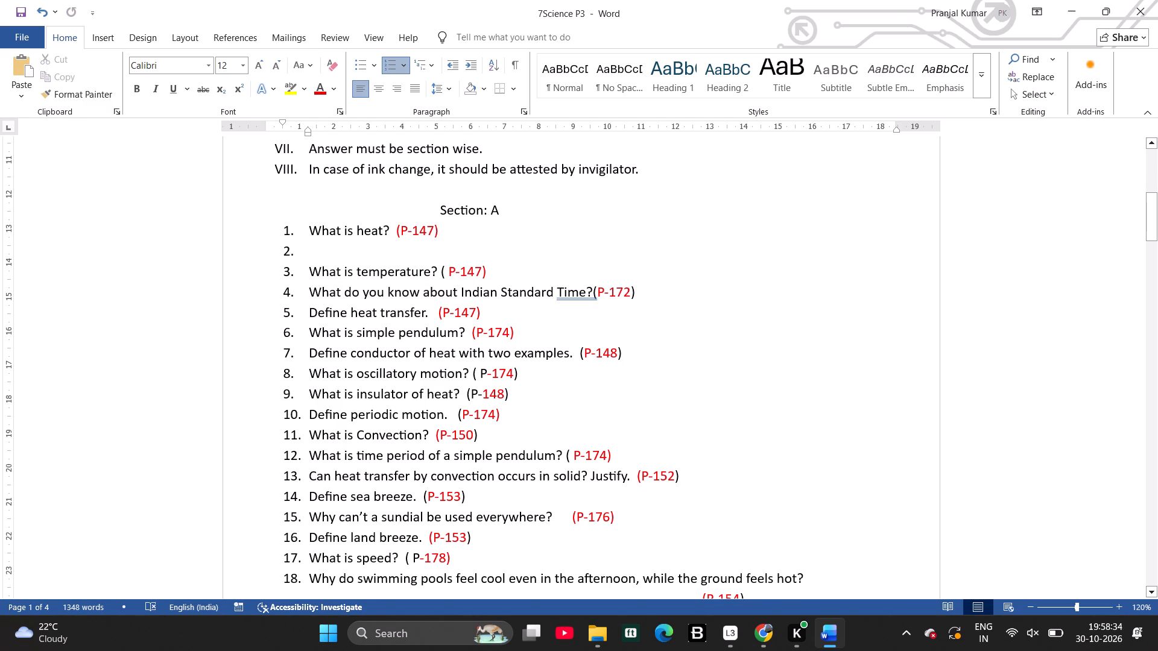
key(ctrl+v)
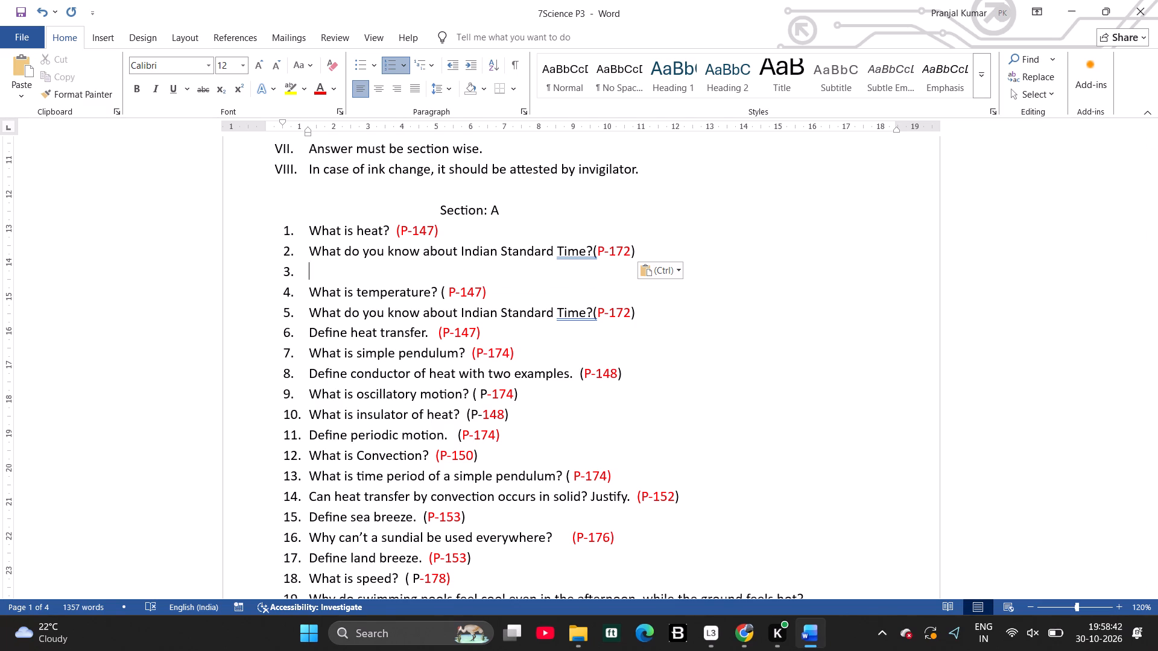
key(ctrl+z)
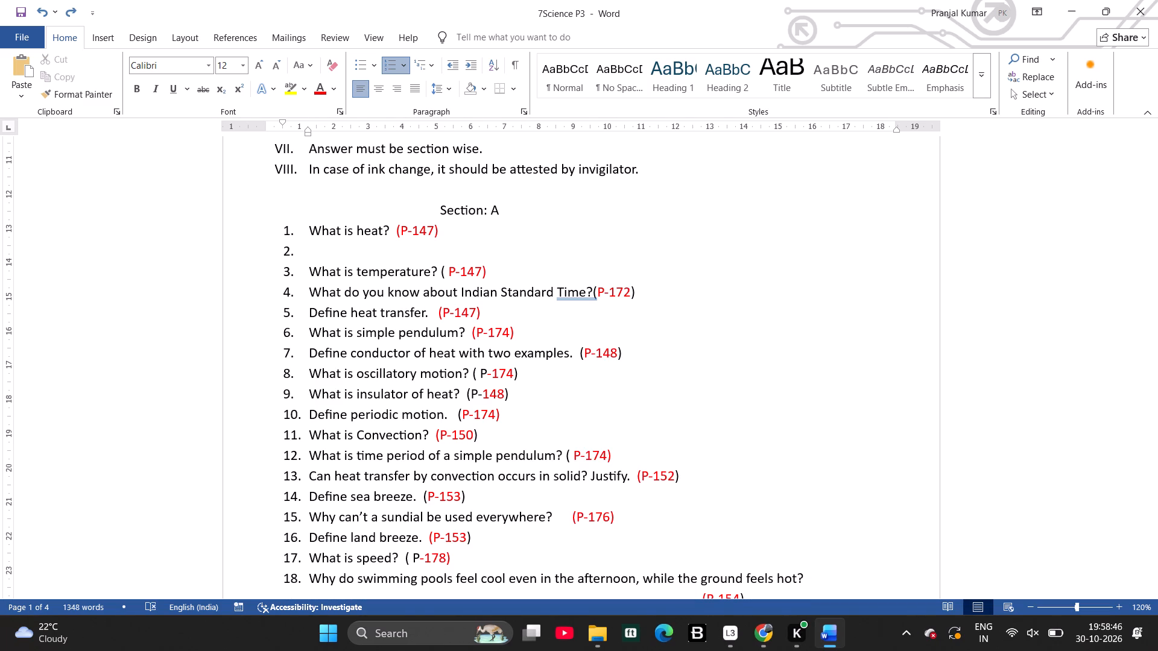
Paste the copied Indian Standard Time question as question 2 and remove the extra blank item below it.
click(649, 293)
click(448, 250)
key(ctrl+v)
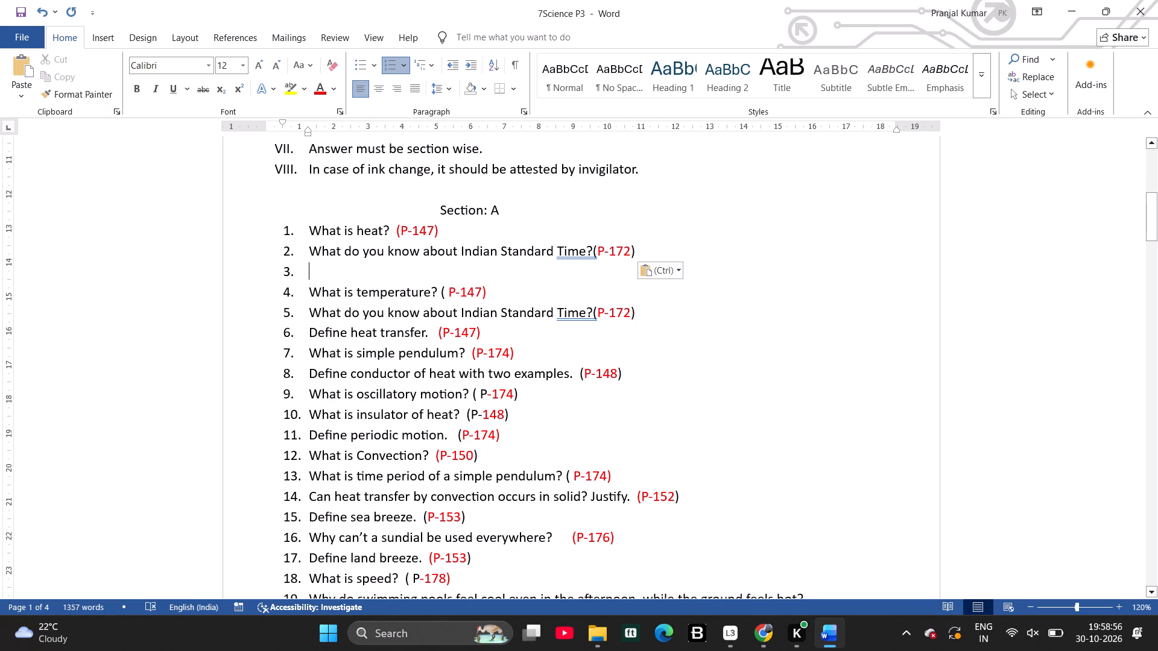
key(BackSpace)
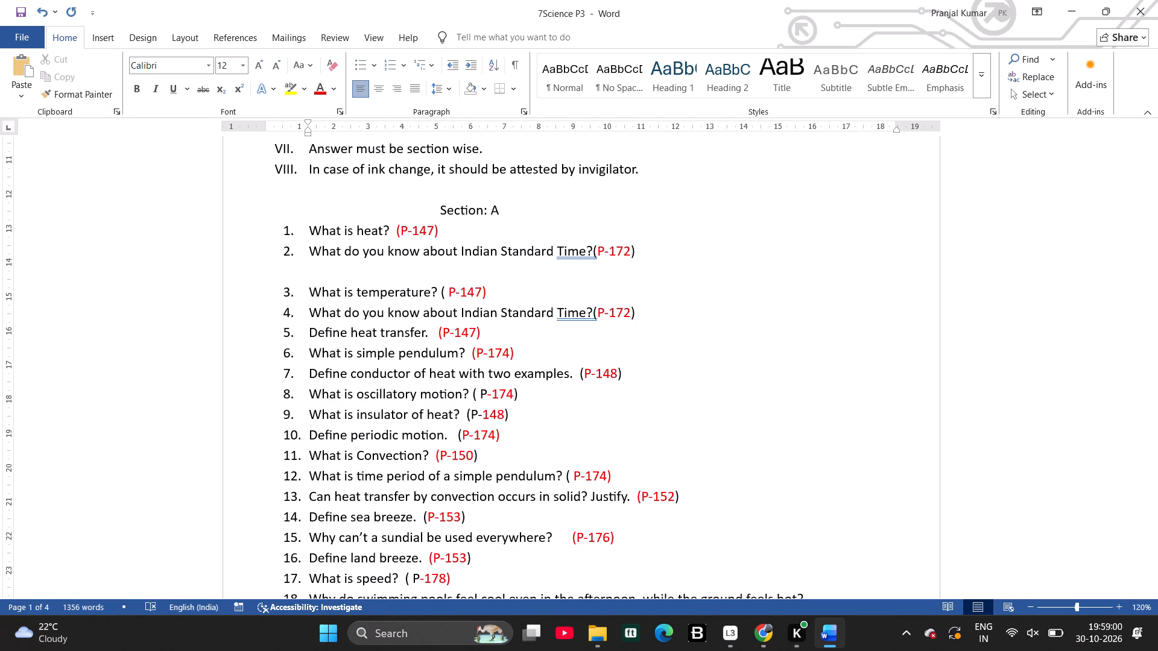
key(BackSpace)
key(BackSpace)
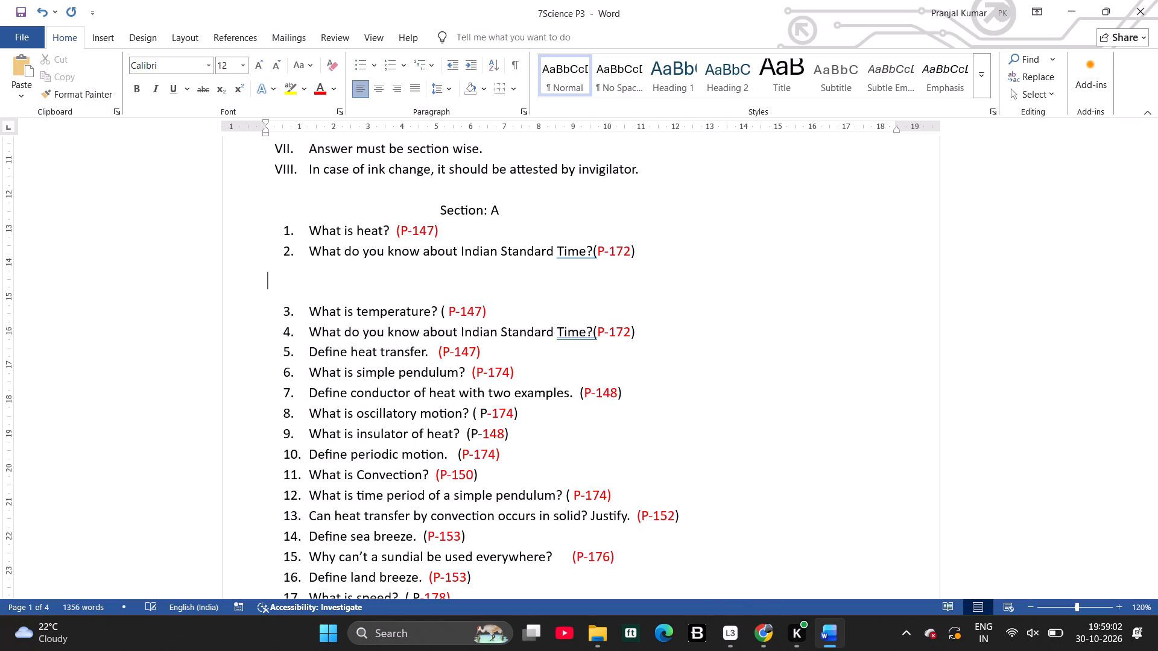
key(BackSpace)
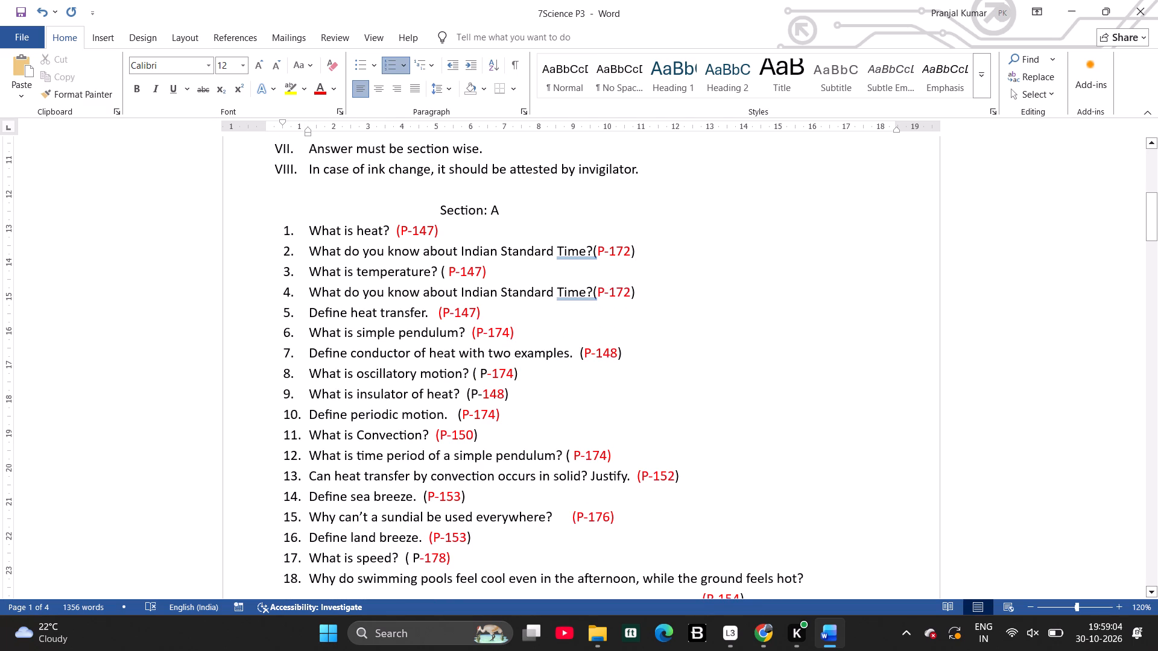
Delete the original Indian Standard Time question at number 4, leaving only the copy at number 2.
drag(639, 291, 359, 285)
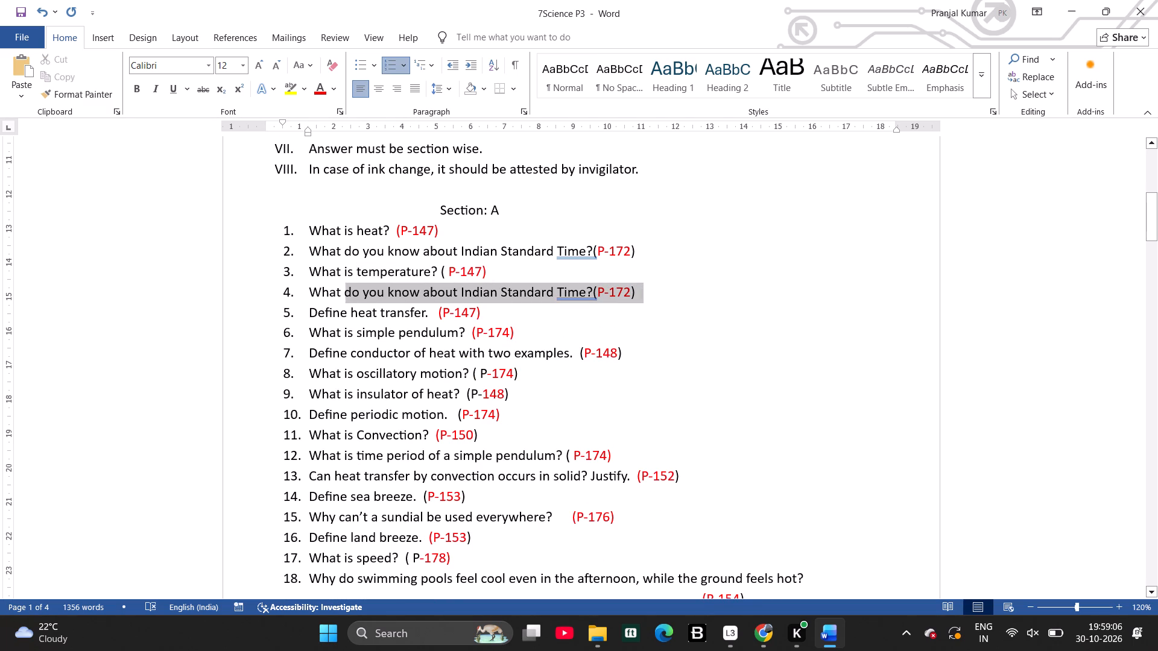
drag(359, 285, 317, 300)
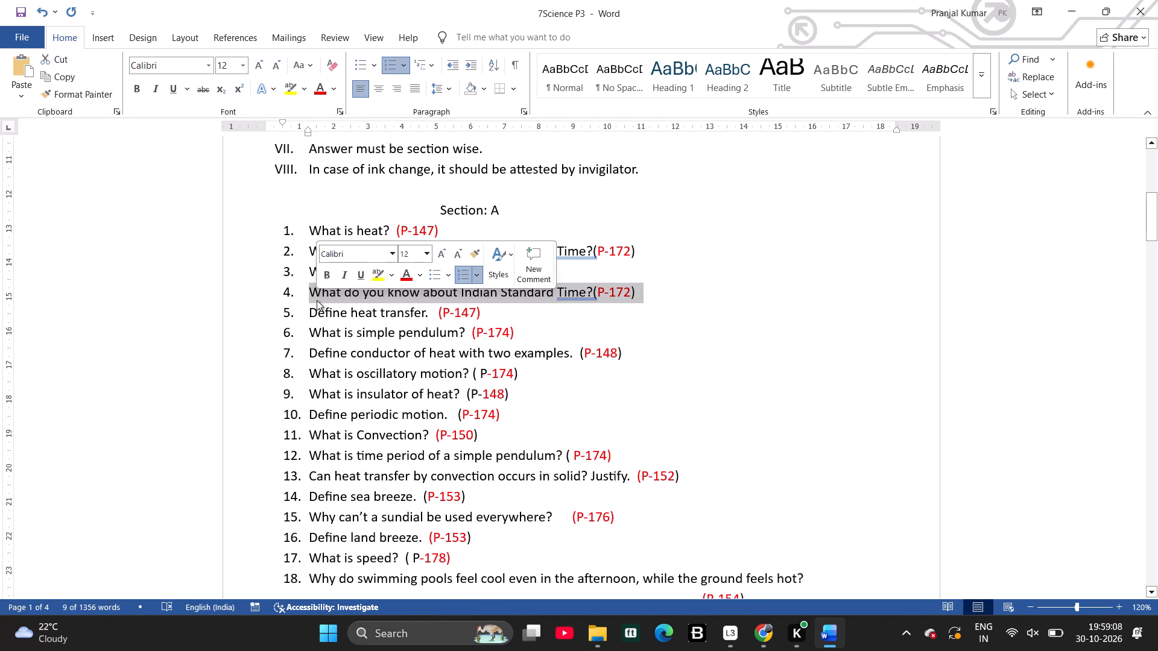
key(BackSpace)
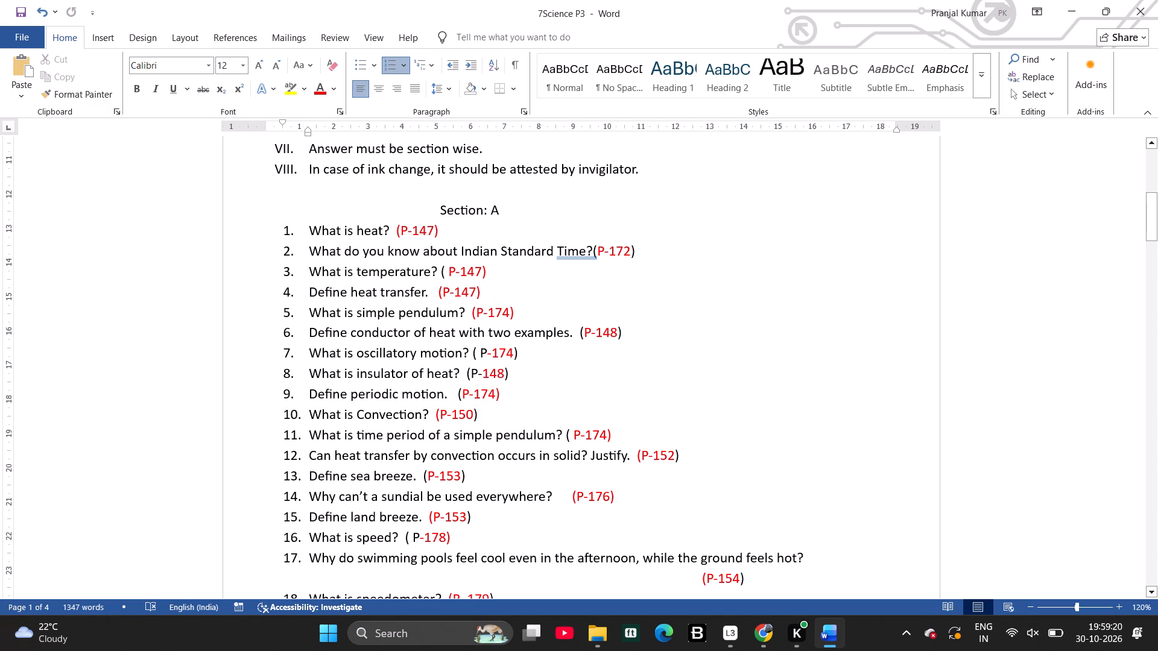
Move the question "What is simple pendulum? (P-174)" up to number 4, below the temperature question, and remove the leftover blank item.
click(489, 270)
key(Return)
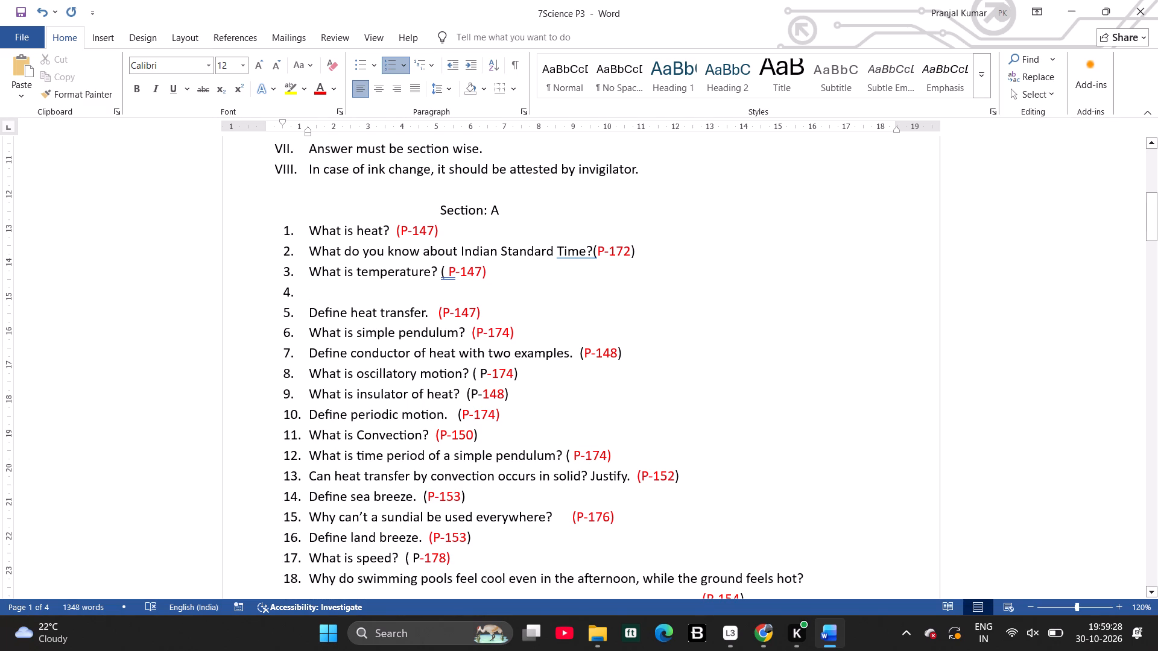
drag(524, 337, 334, 336)
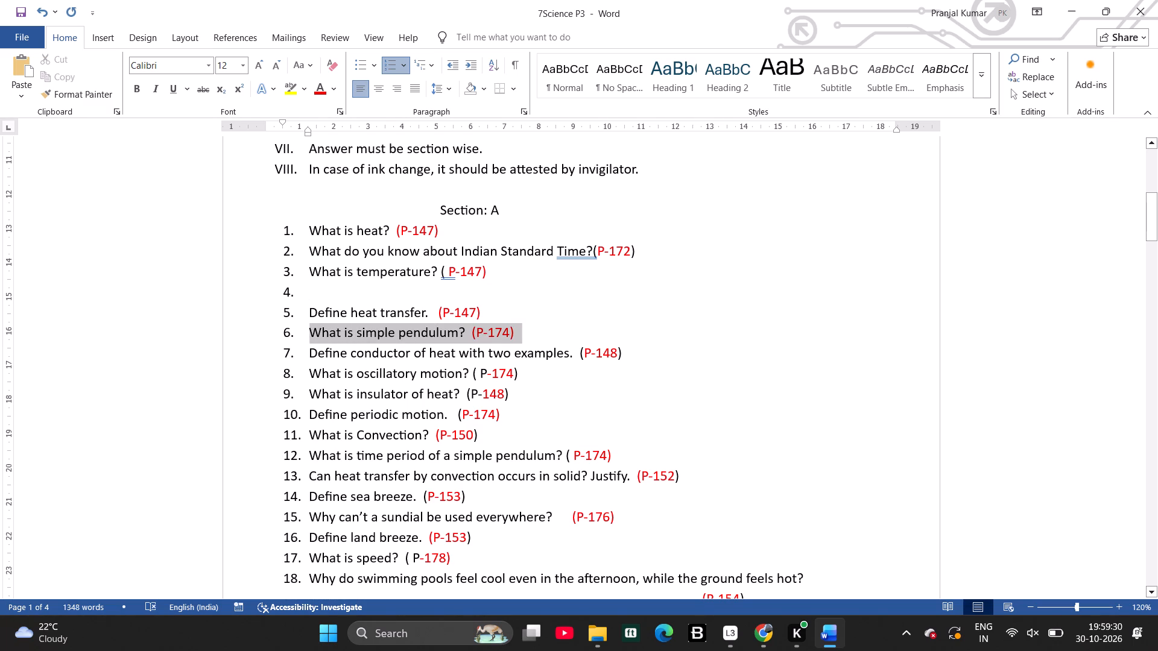
drag(334, 336, 323, 336)
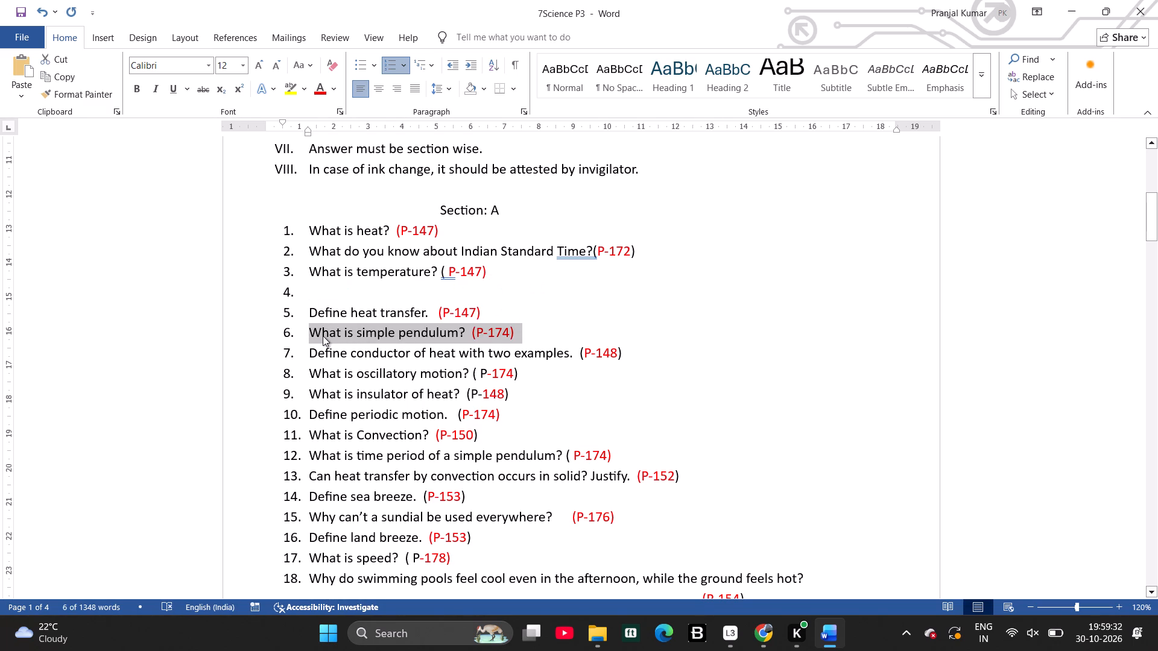
key(ctrl+x)
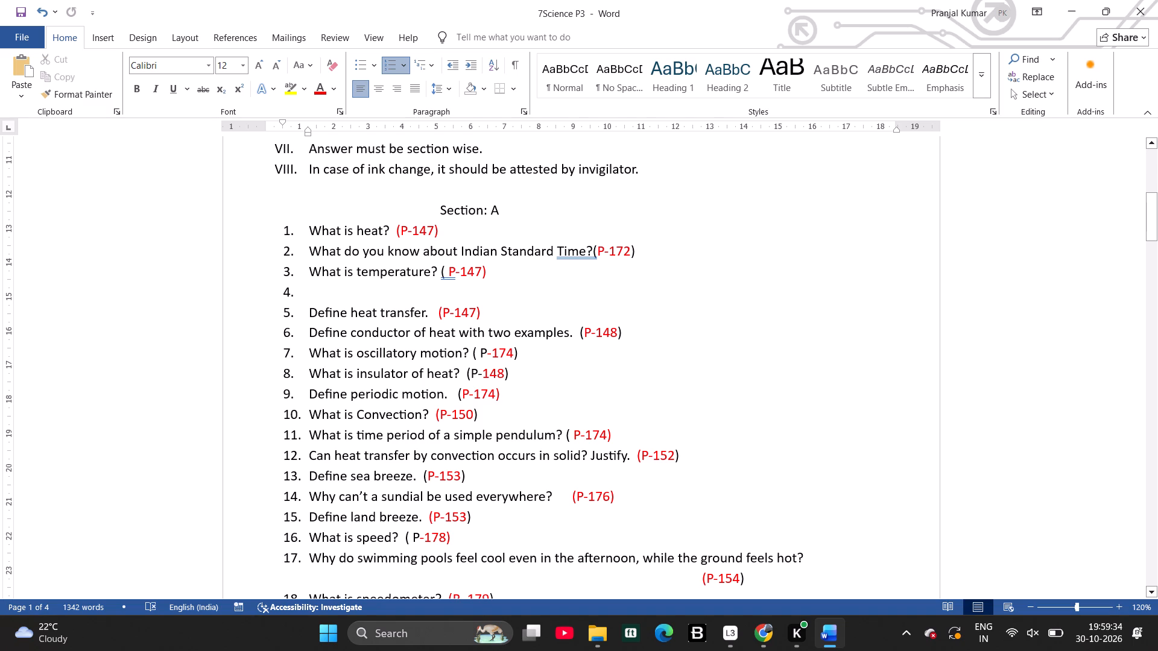
click(320, 286)
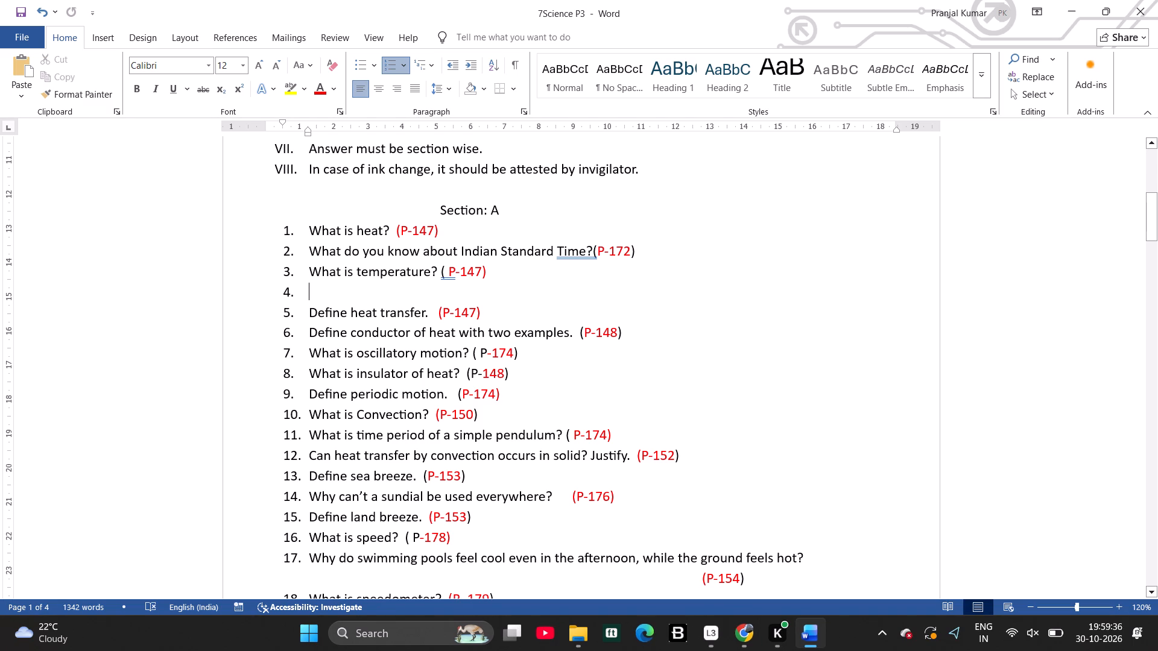
key(ctrl+v)
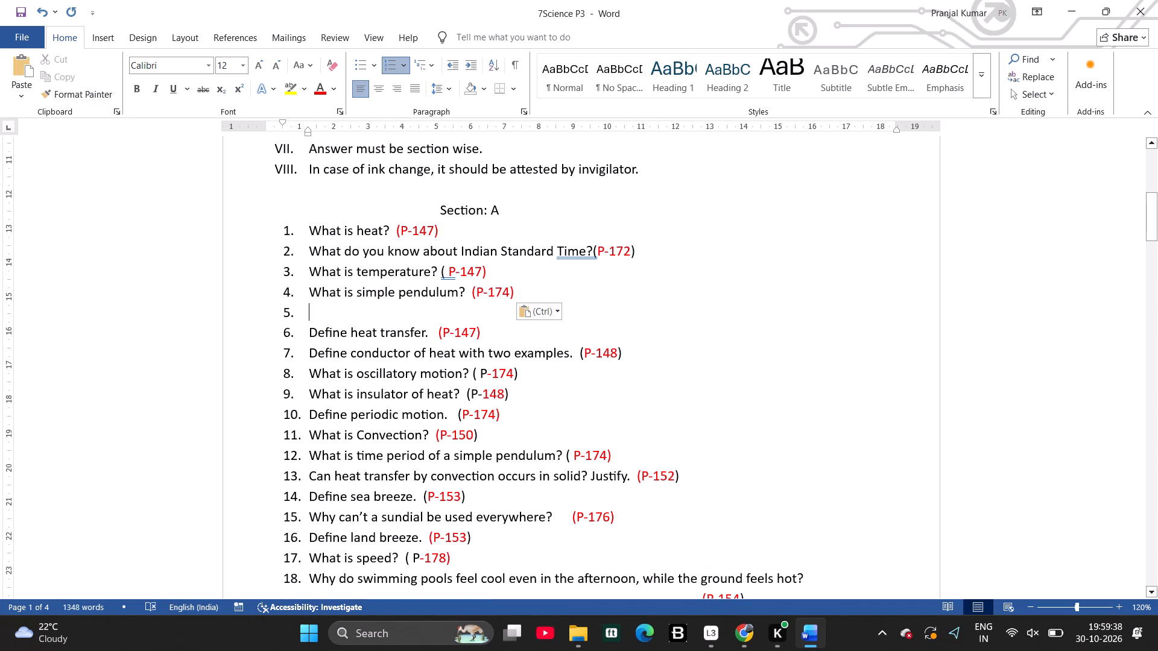
key(BackSpace)
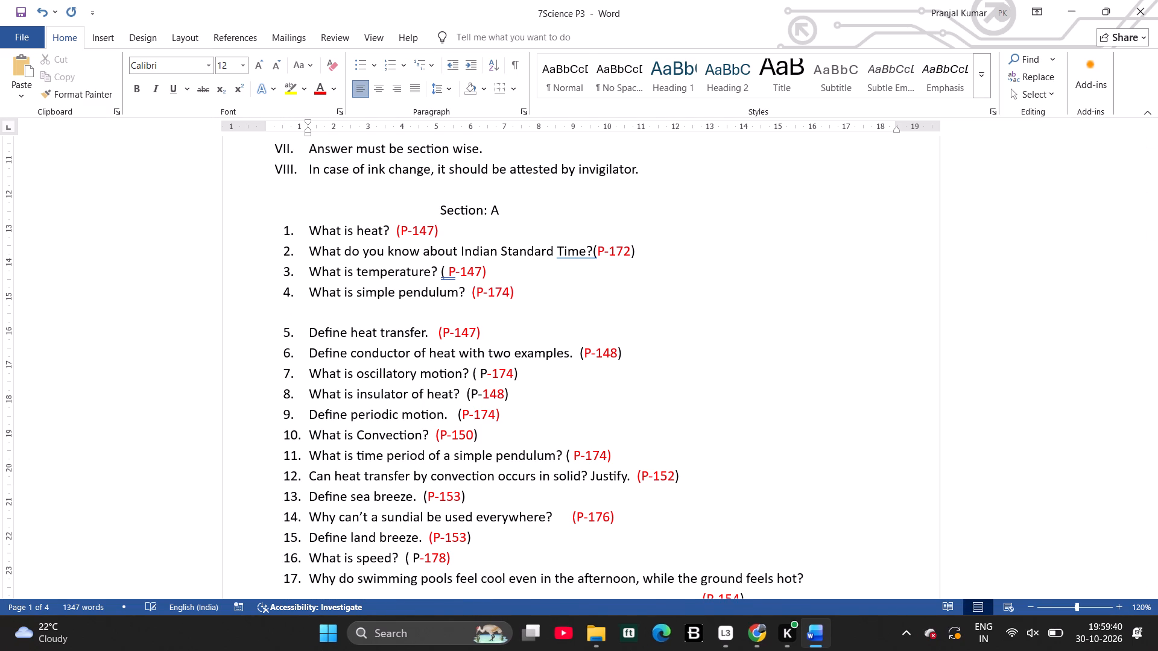
key(BackSpace)
key(BackSpace)
key(BackSpace)
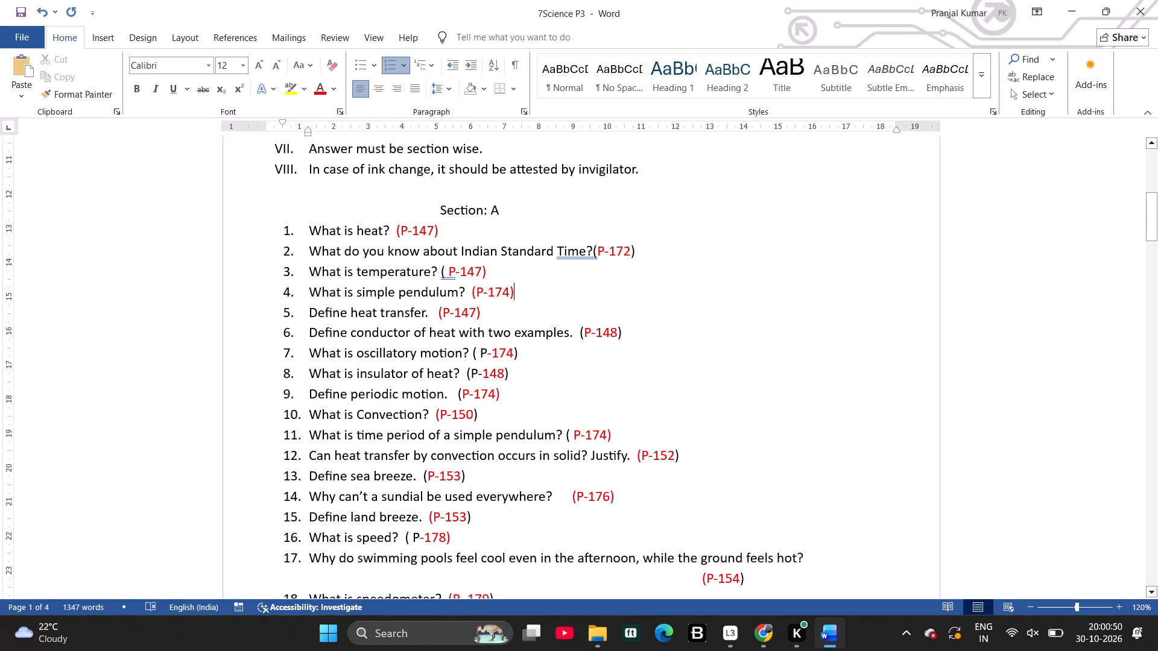
Delete question 5, "Define heat transfer. (P-147)", from Section A.
drag(495, 316, 322, 320)
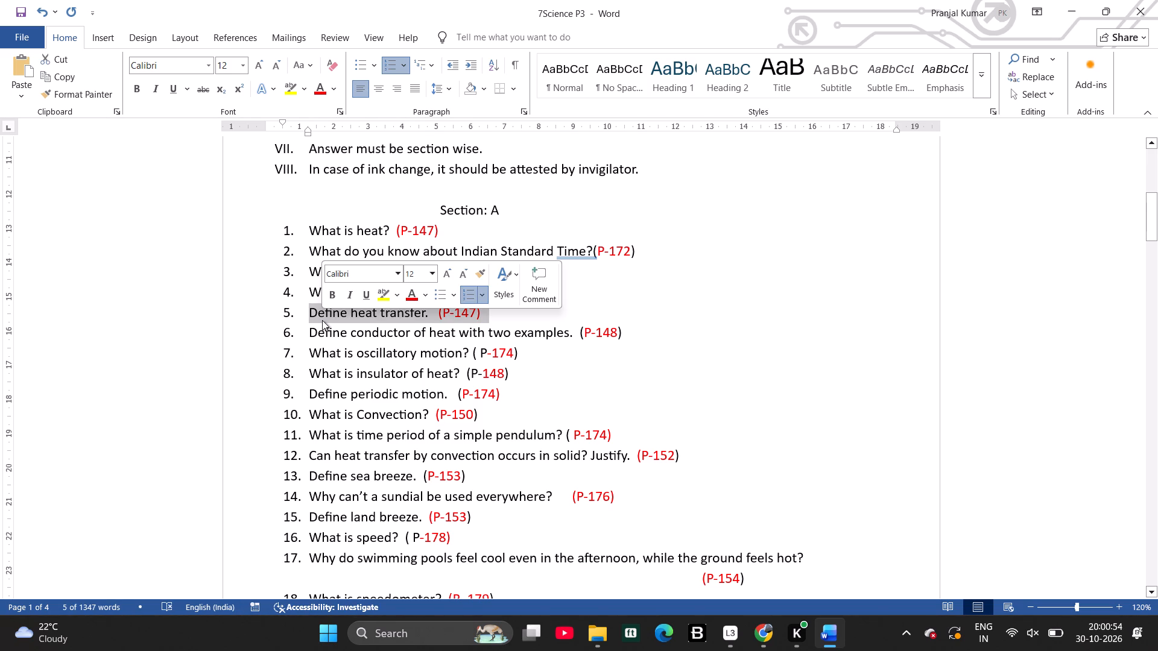
key(BackSpace)
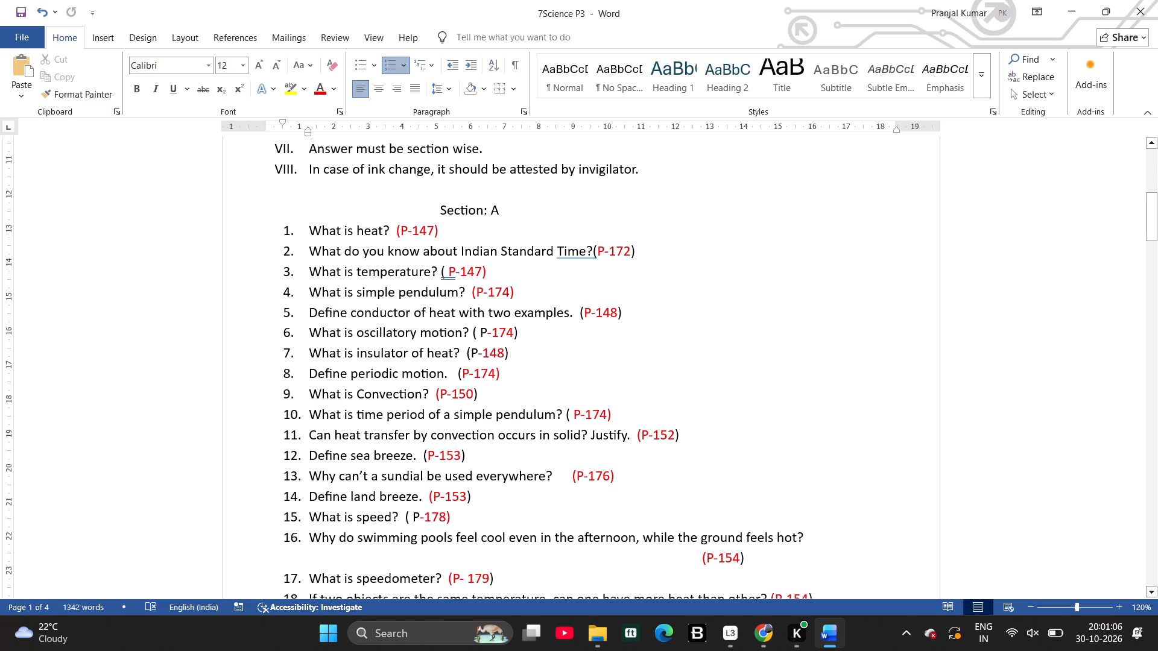
Search the question paper for "conduction" and go through the matching questions.
scroll(386, 388, down, 1)
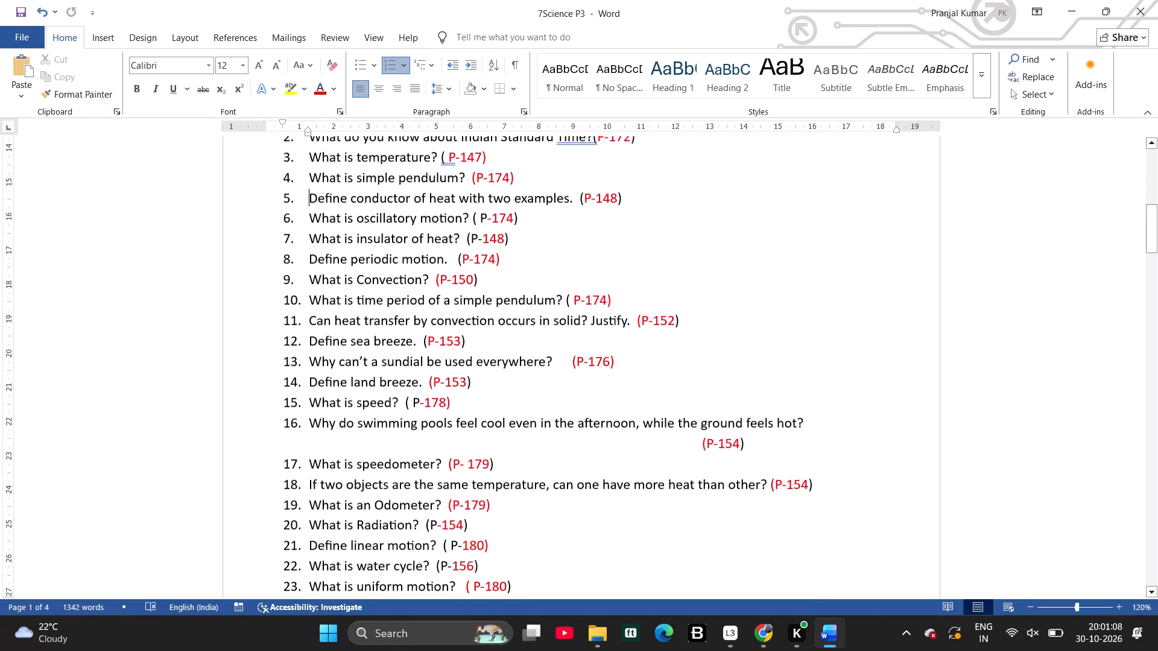
scroll(386, 388, down, 1)
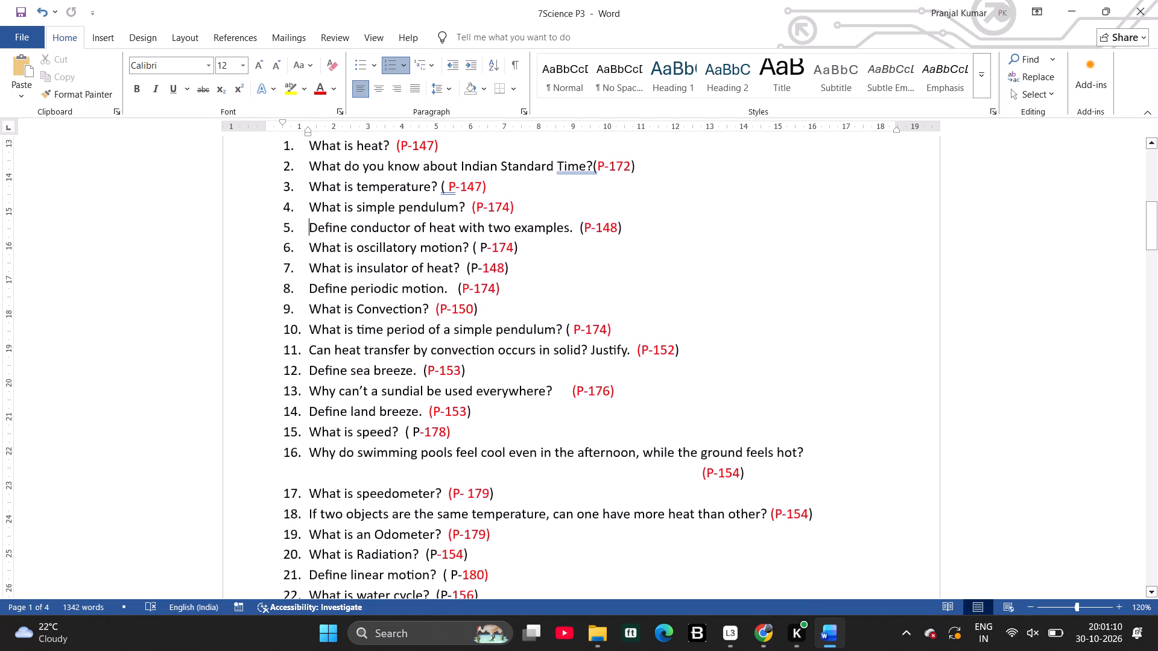
key(ctrl+f)
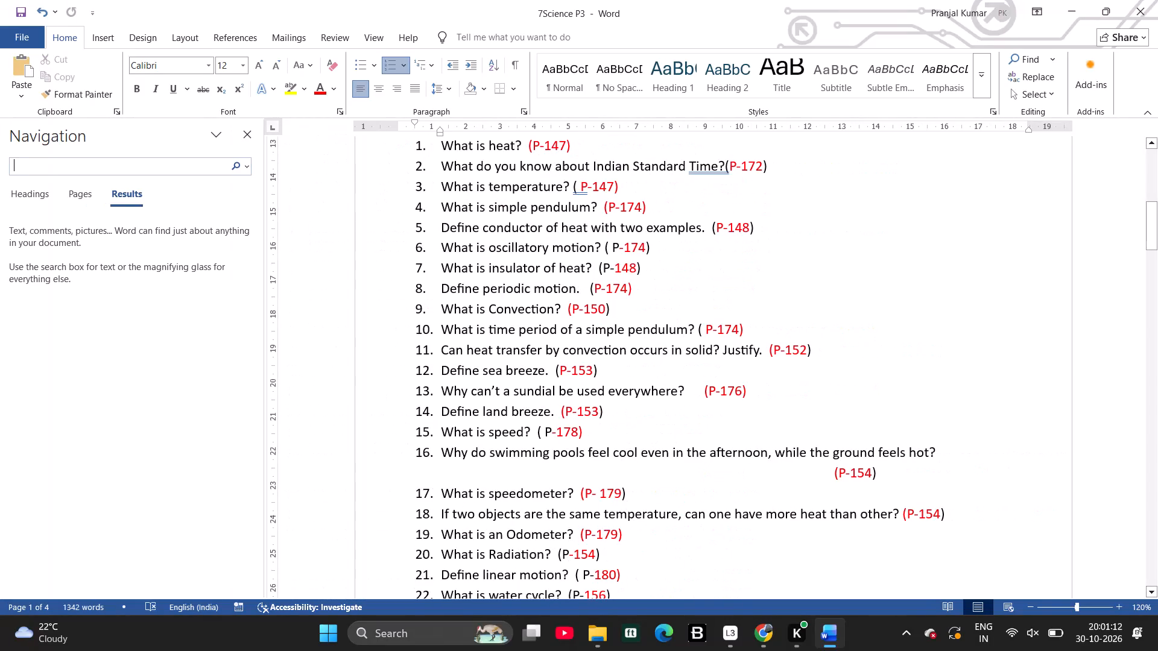
text(conduction)
key(Return)
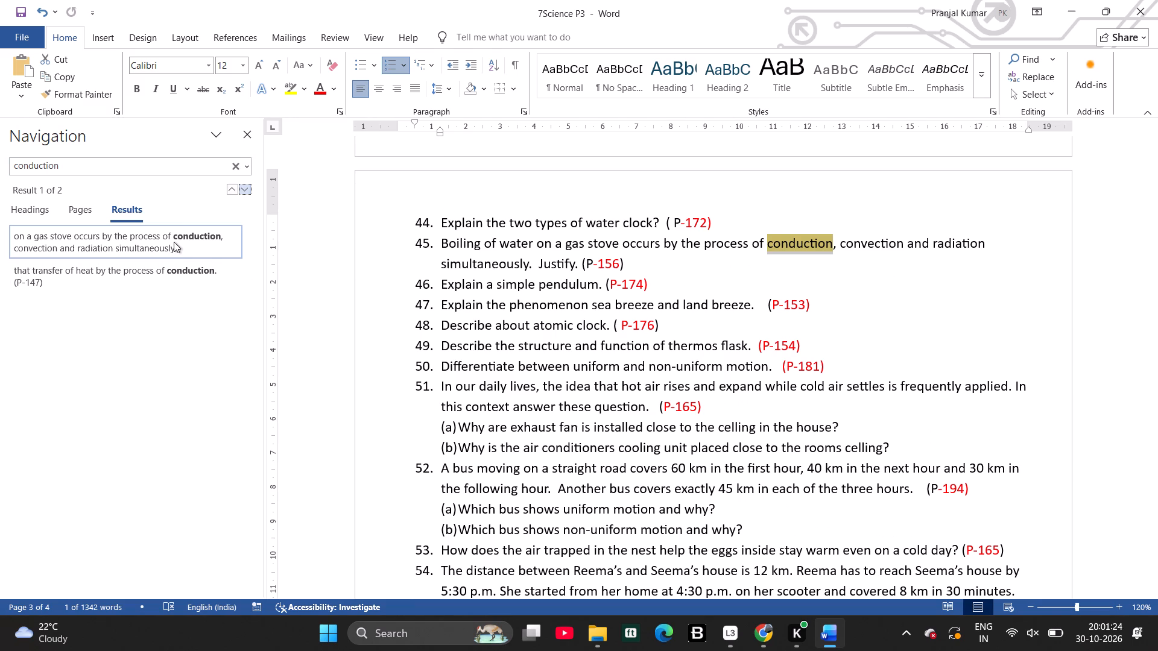
click(130, 271)
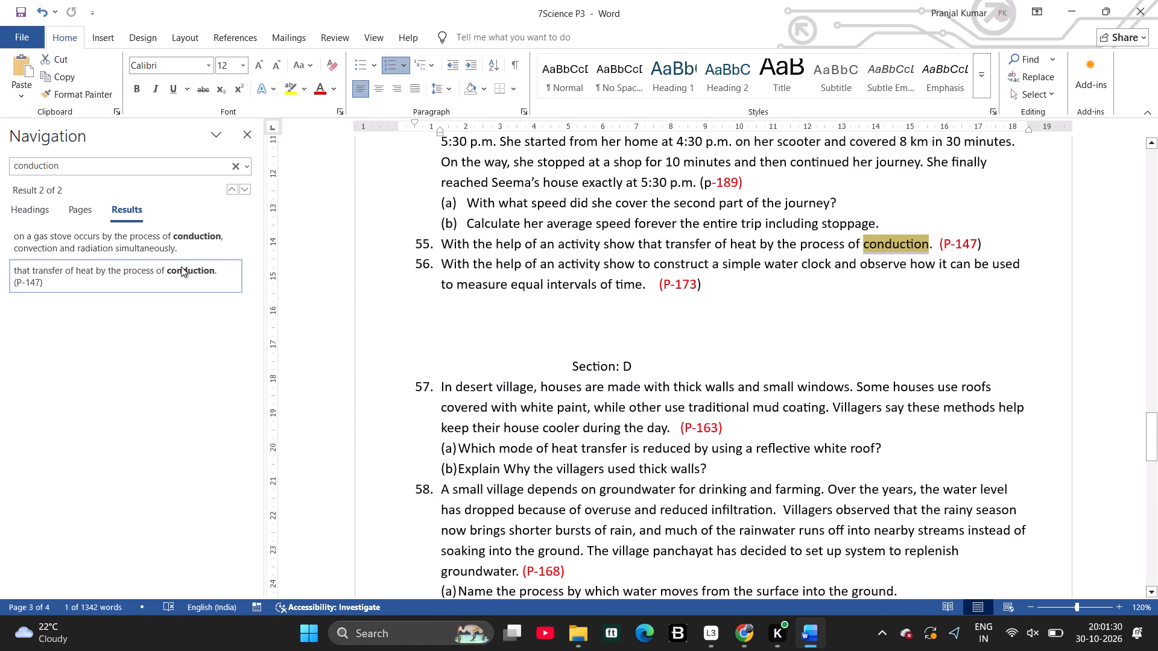
Insert a new question 5 in Section A, below the simple pendulum question, reading "What do you know about conduction of heat?".
scroll(520, 314, up, 13)
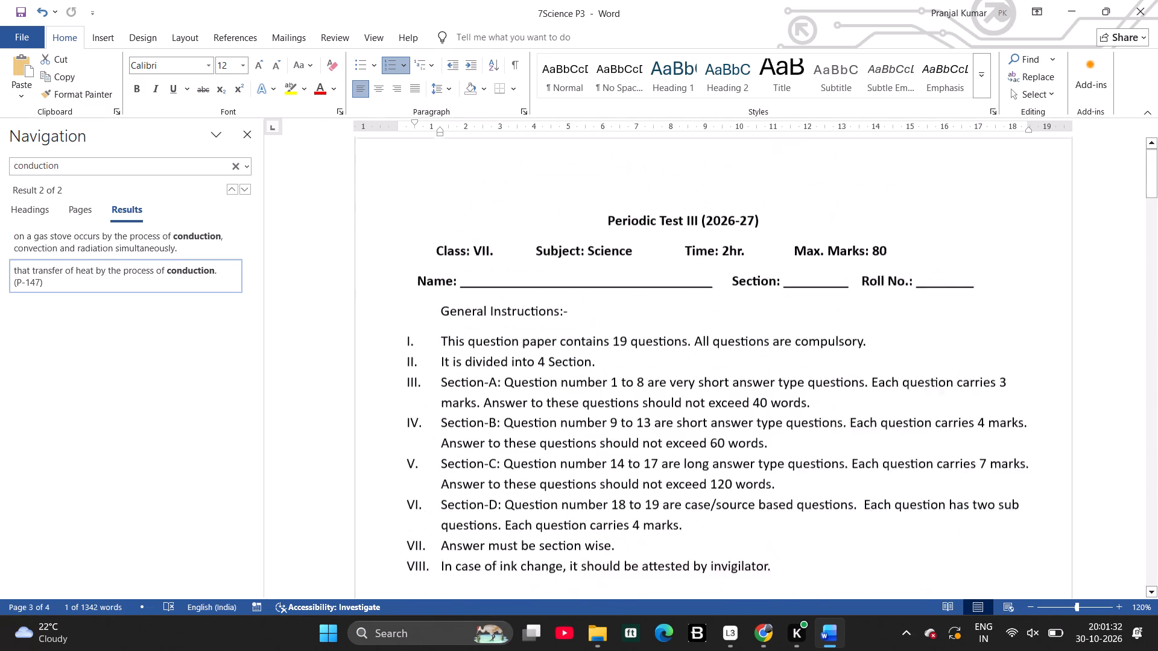
scroll(520, 314, up, 2)
scroll(520, 314, down, 3)
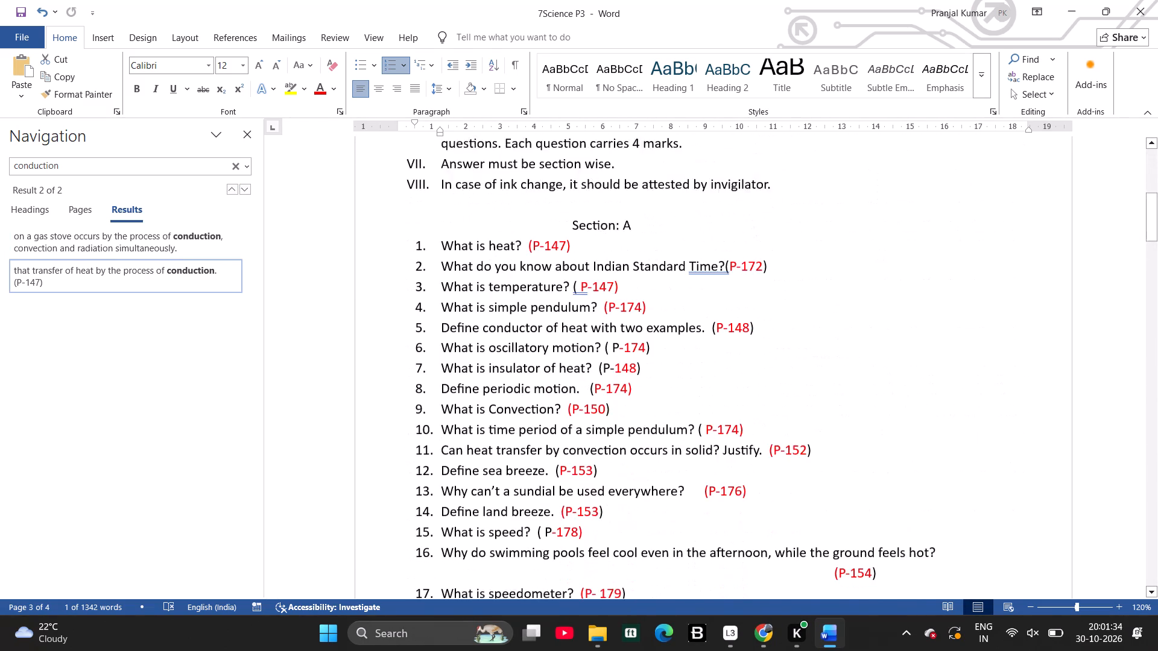
scroll(520, 314, left, 1)
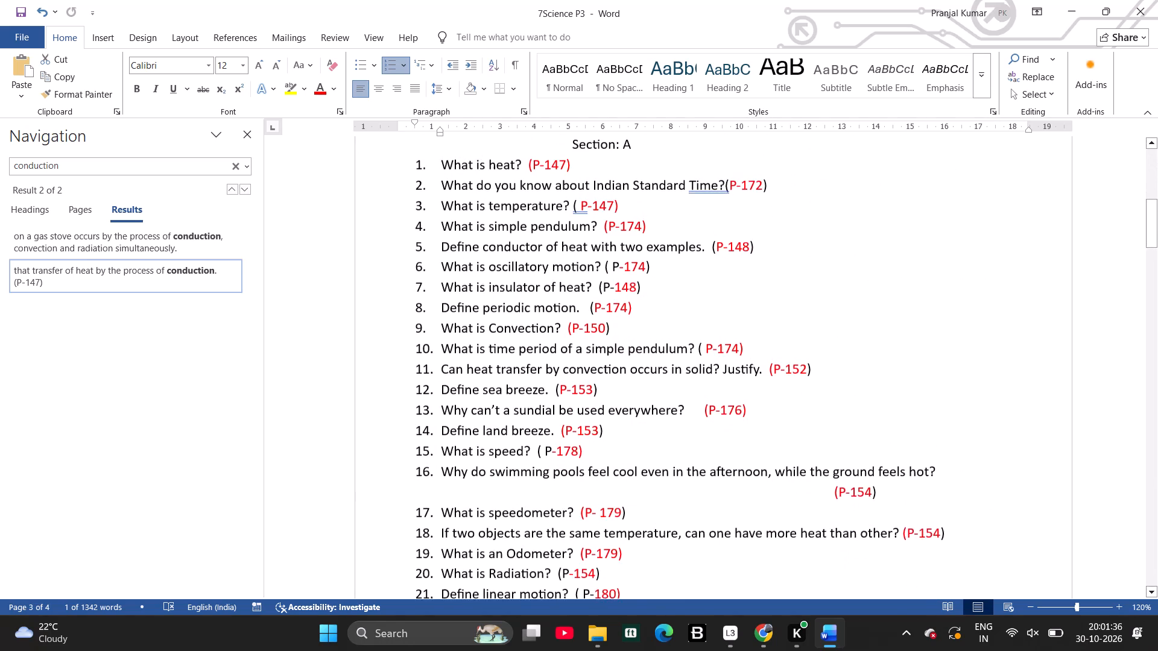
scroll(520, 314, left, 1)
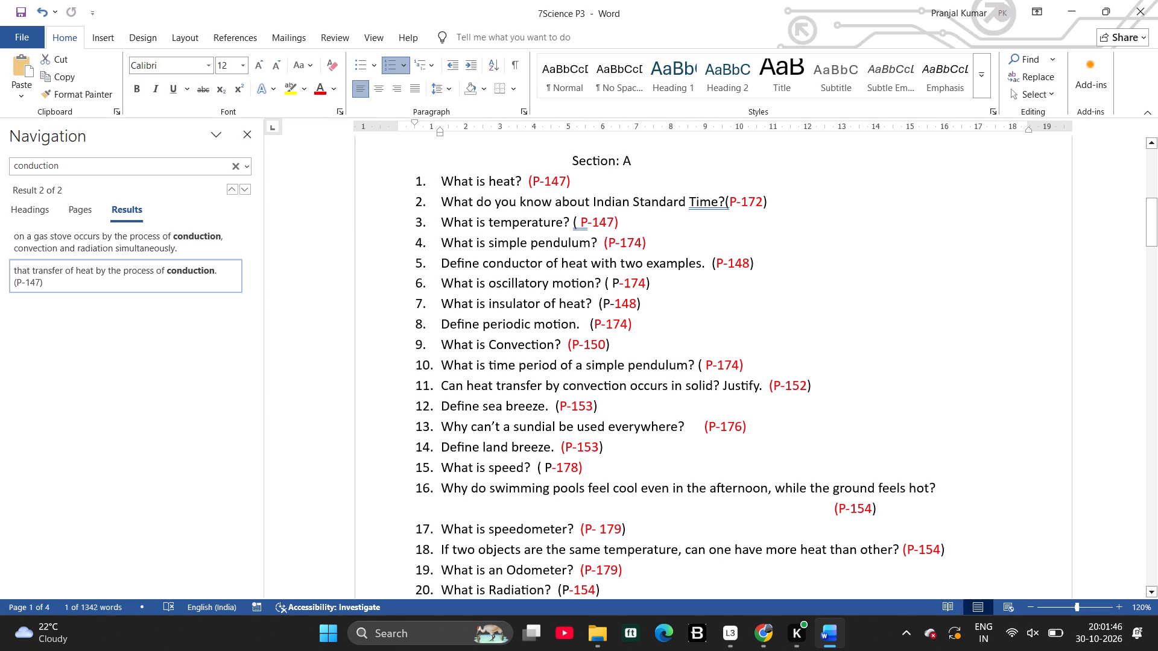
click(649, 238)
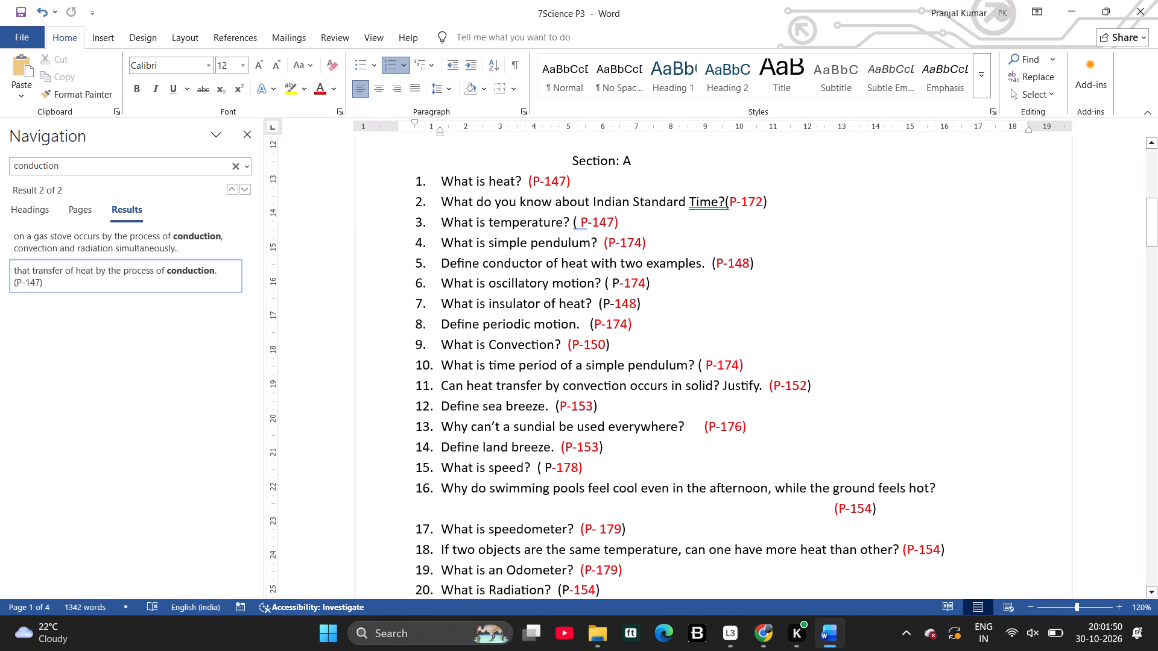
key(Return)
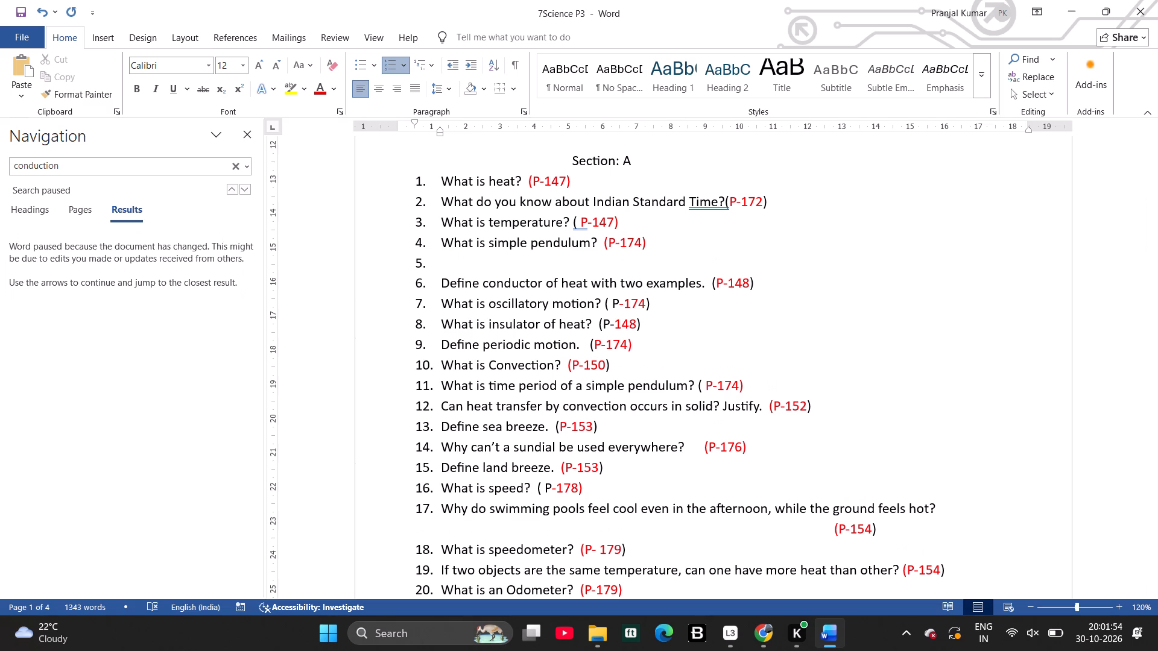
key(w)
text(hat do you know about)
key(space)
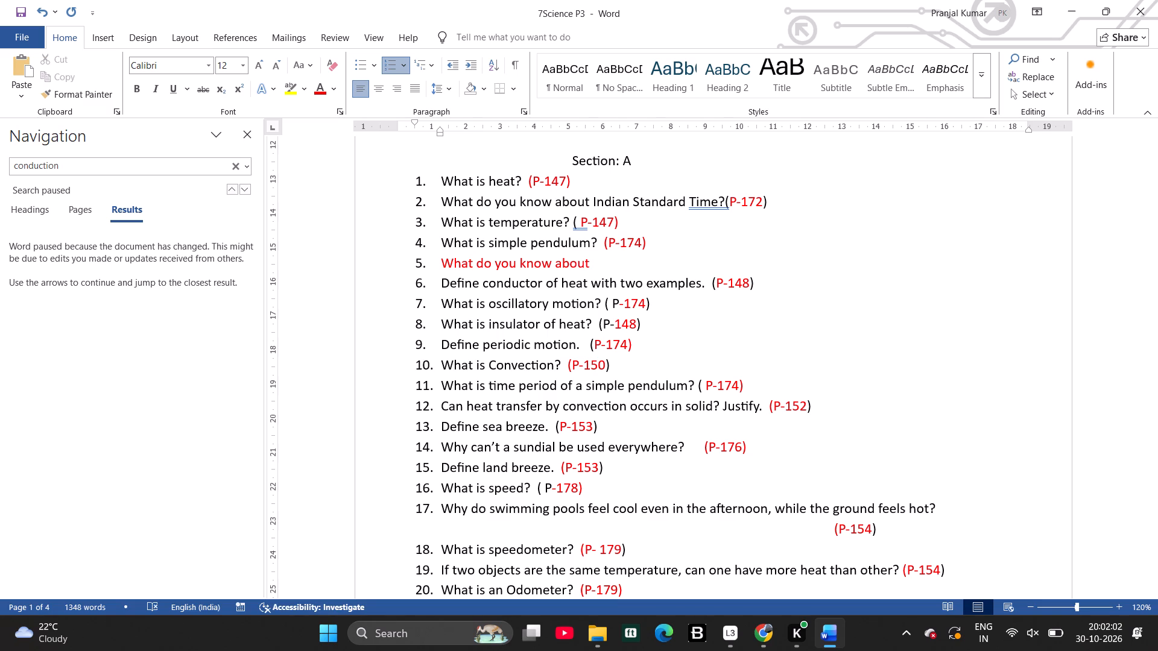
text(conduction o)
text(f)
key(space)
text(heat)
key(shift+question)
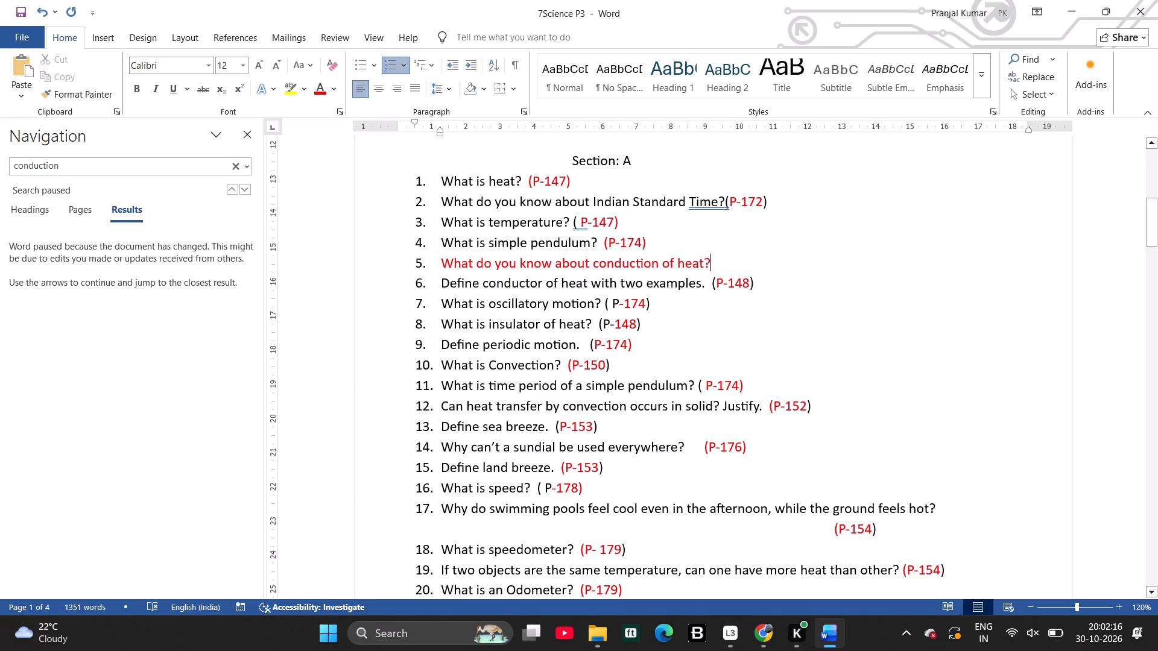
Add the page reference (P-148) at the end of the new conduction of heat question.
drag(443, 259, 705, 264)
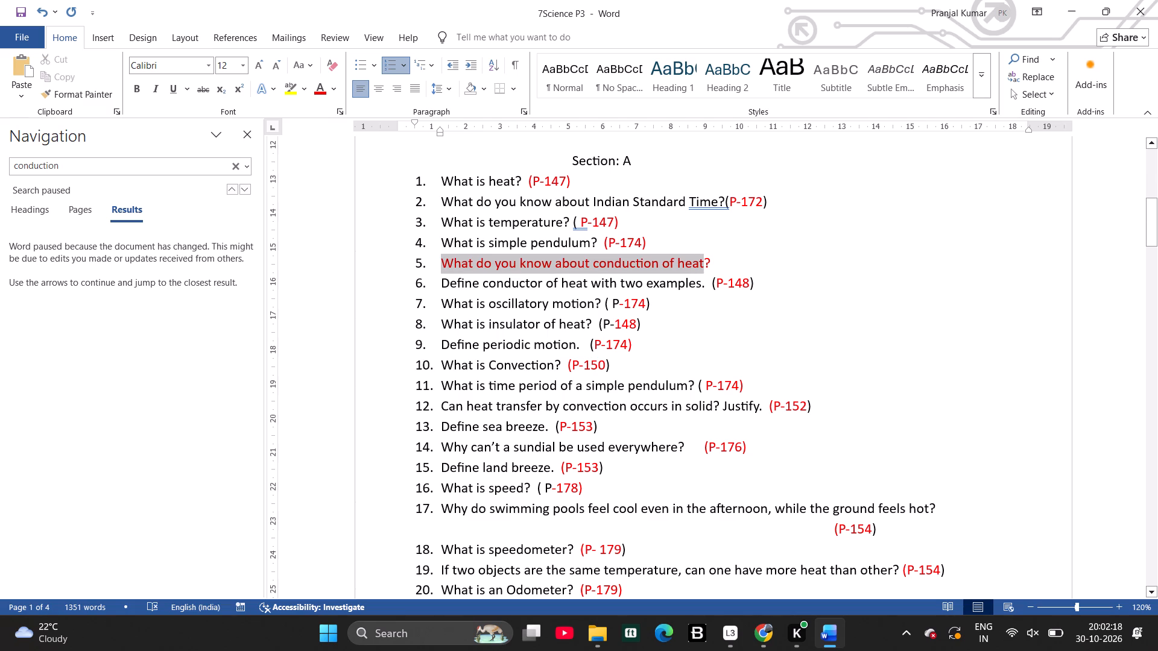
drag(705, 264, 712, 262)
click(712, 262)
click(718, 263)
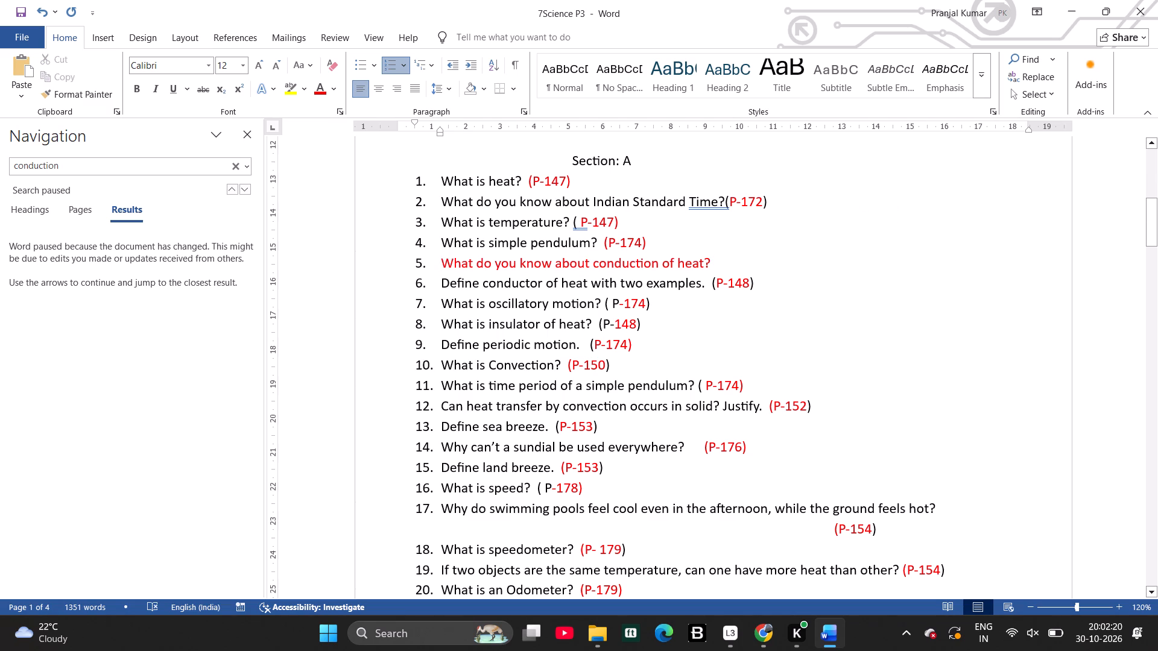
key(space)
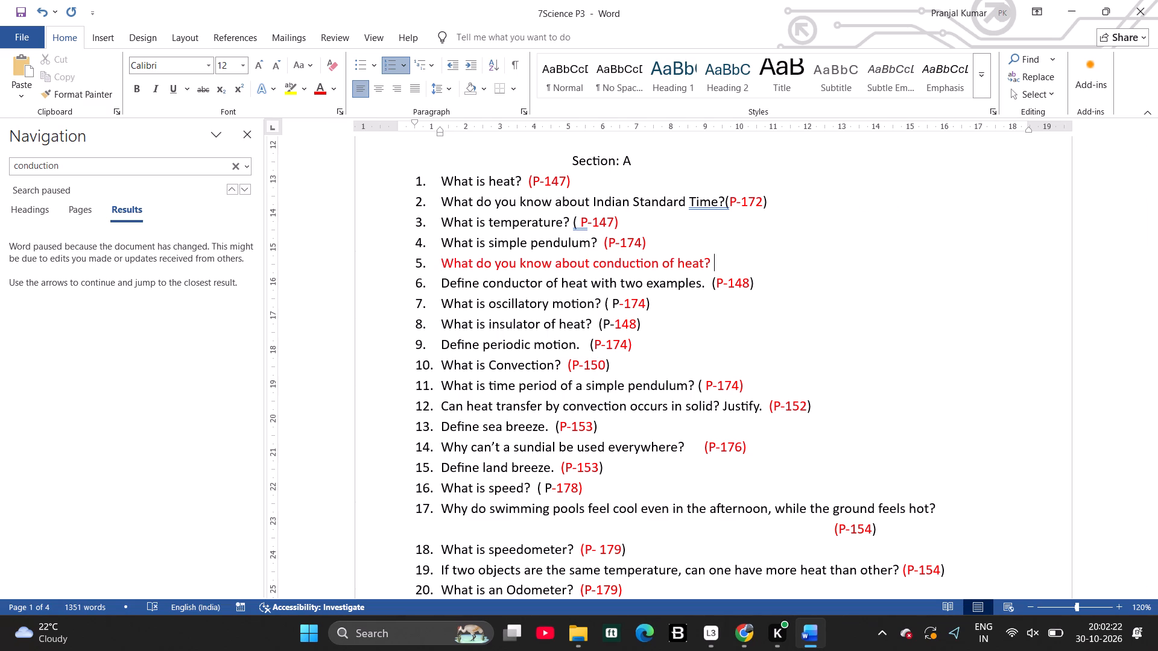
text(())
key(Left)
key(shift+p)
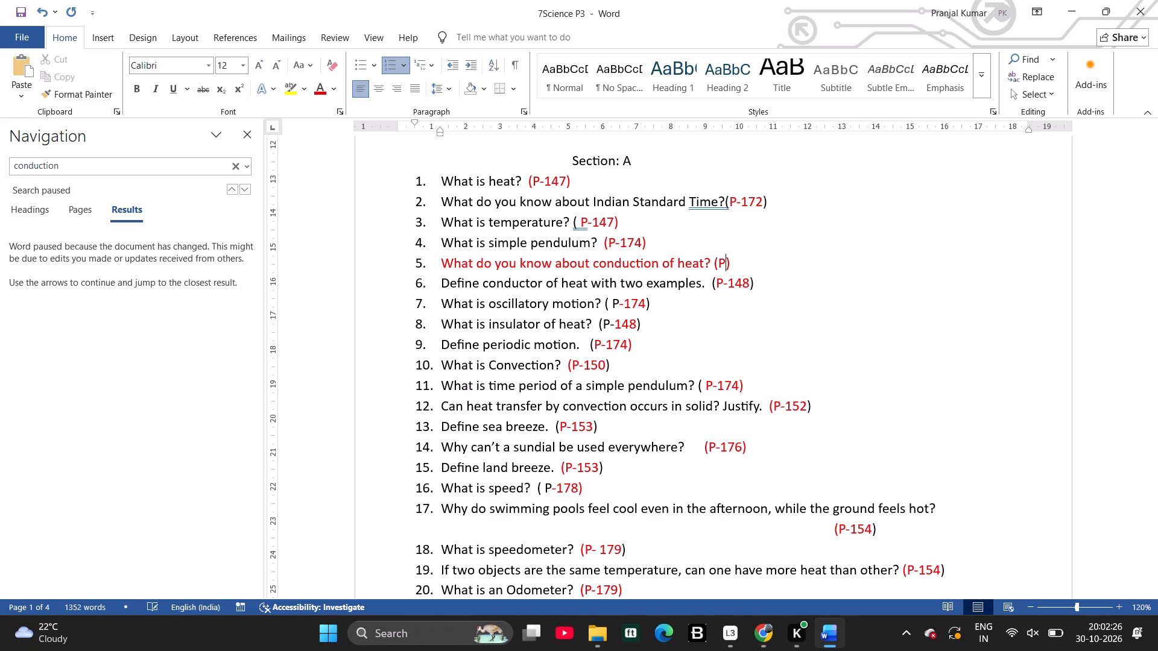
key(minus)
text(148)
Set the font colour of the conduction question's wording to Automatic, excluding its (P-148) reference.
drag(710, 263, 446, 266)
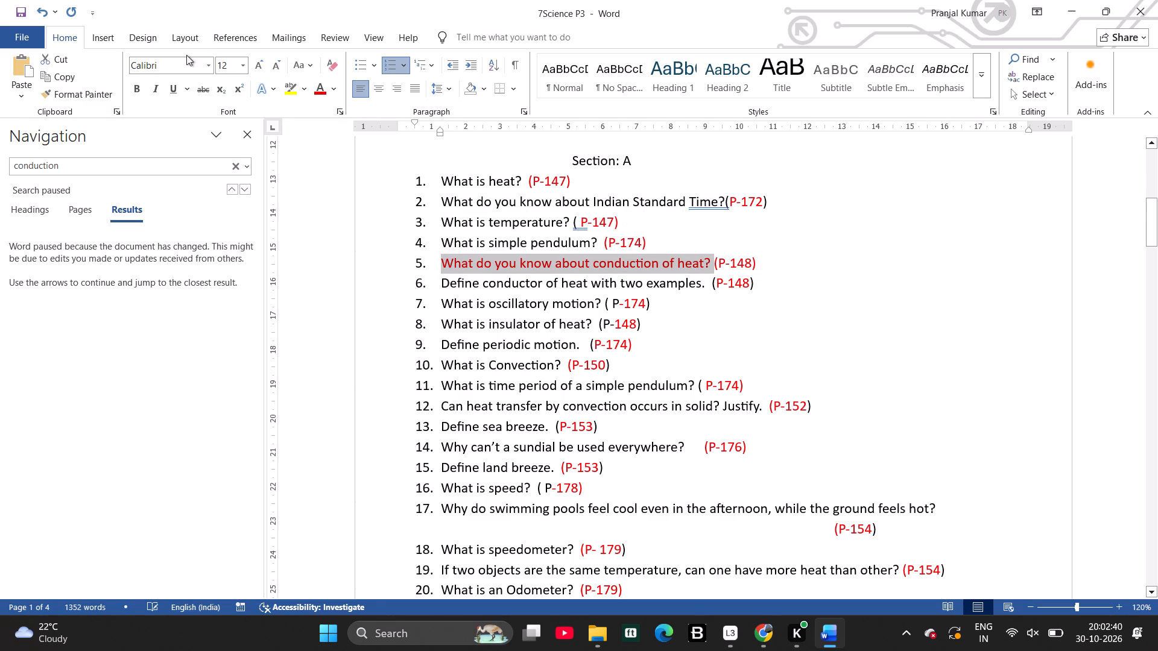
click(331, 89)
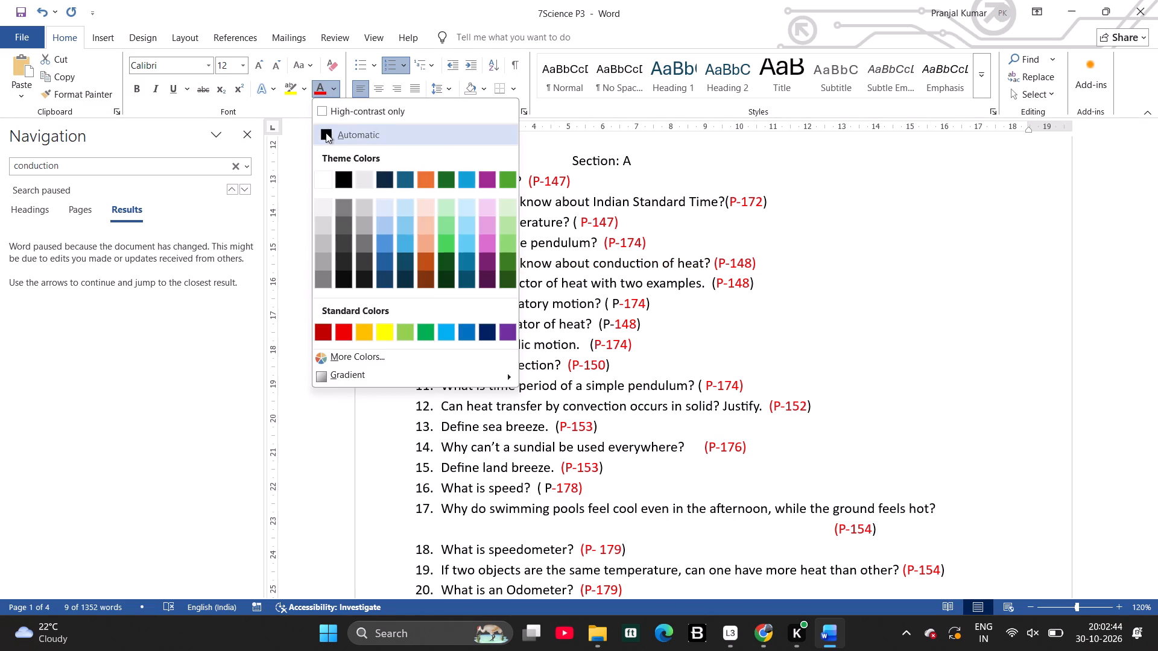
click(326, 133)
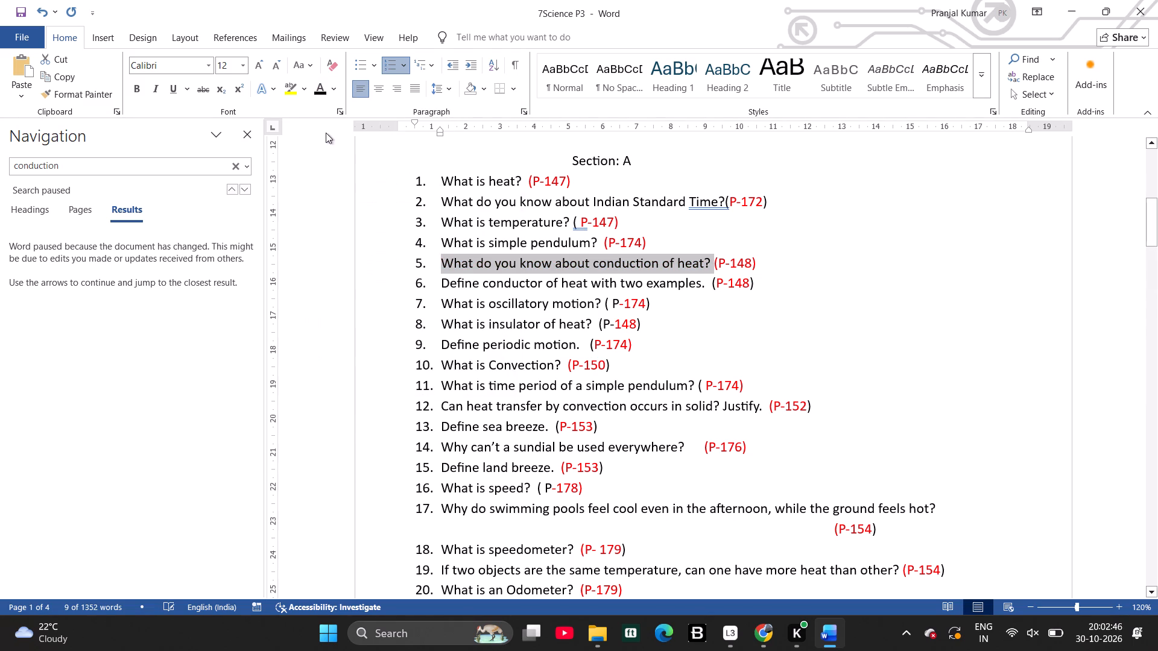
Delete question 6, "Define conductor of heat with two examples. (P-148)", from Section A.
click(688, 290)
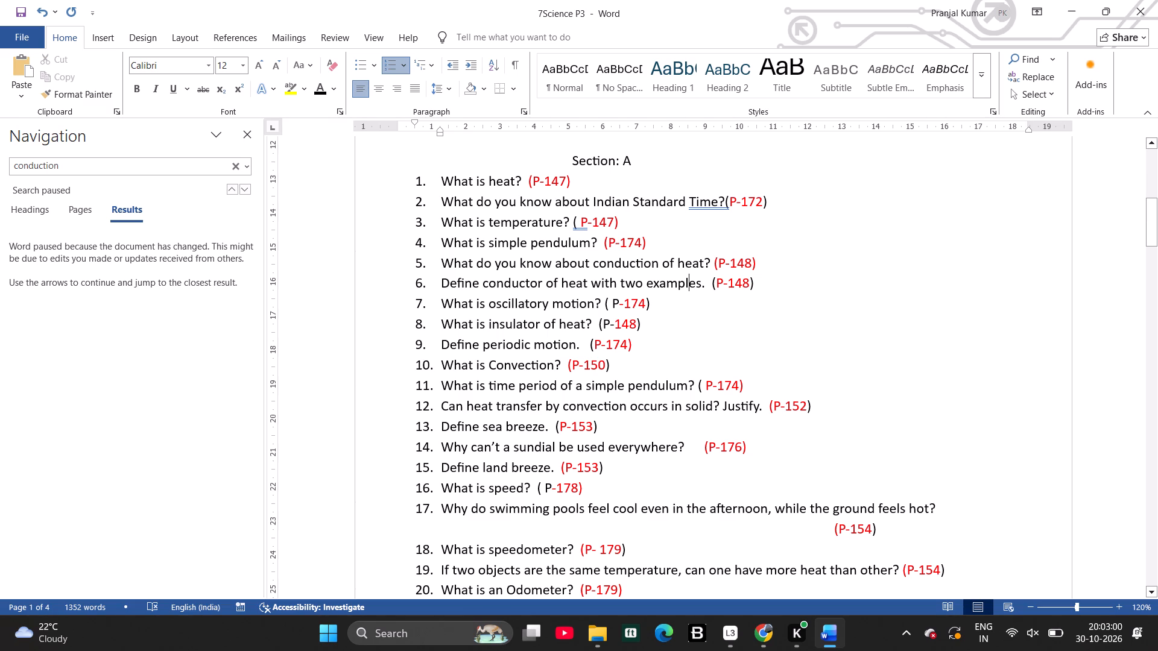
drag(765, 284, 756, 286)
drag(761, 281, 448, 289)
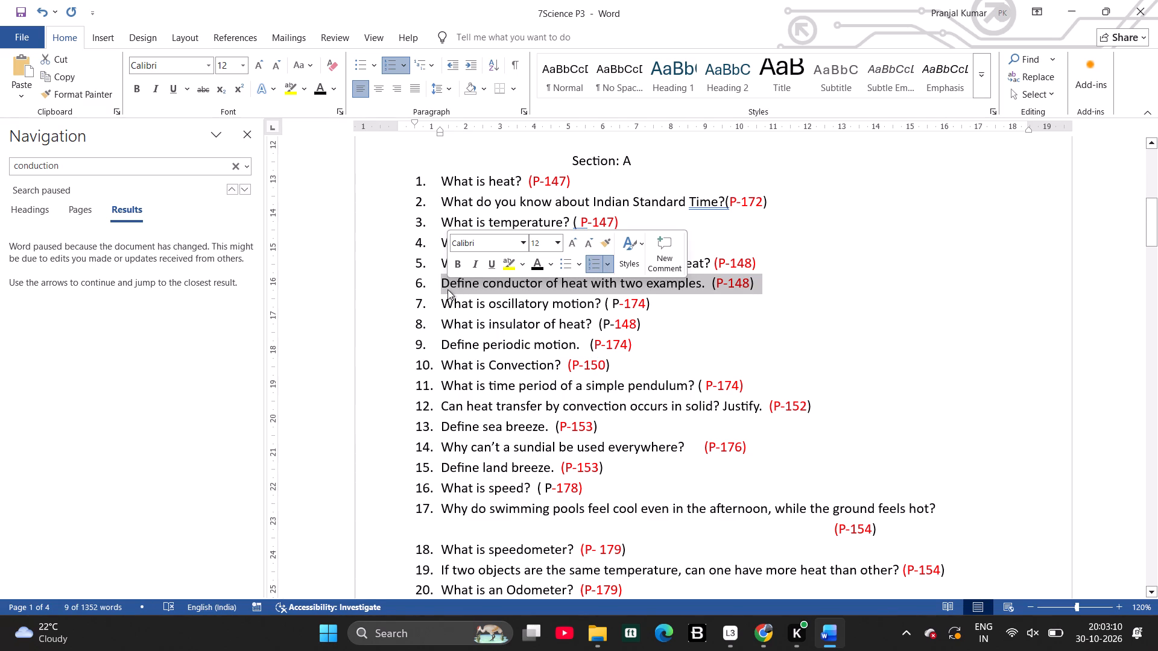
key(BackSpace)
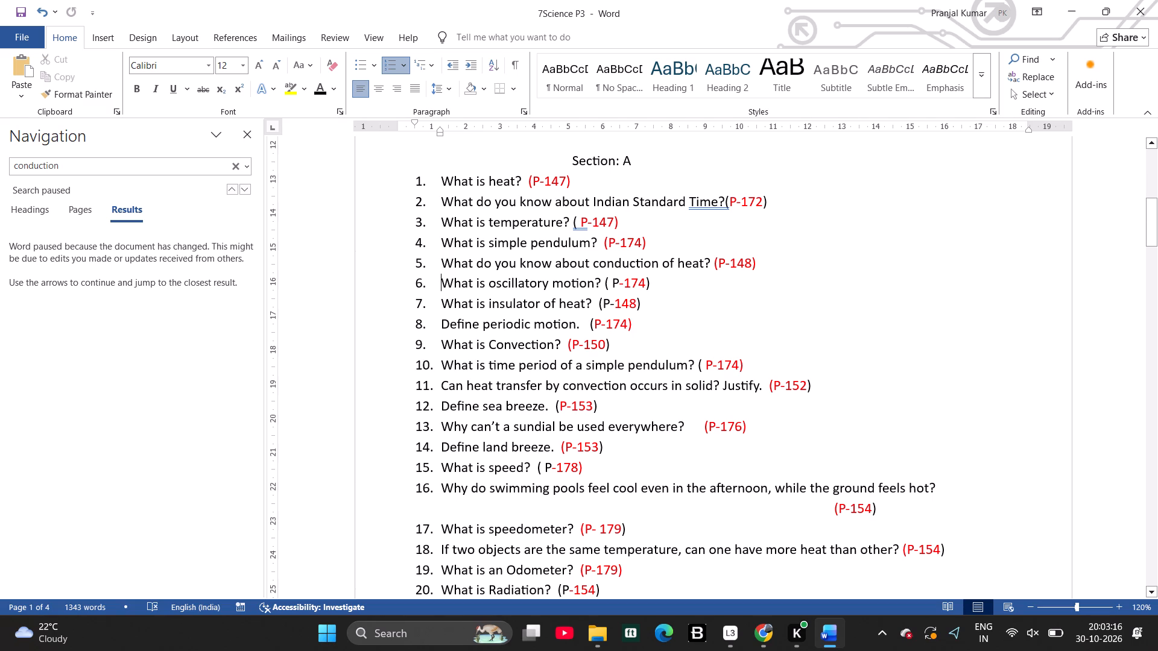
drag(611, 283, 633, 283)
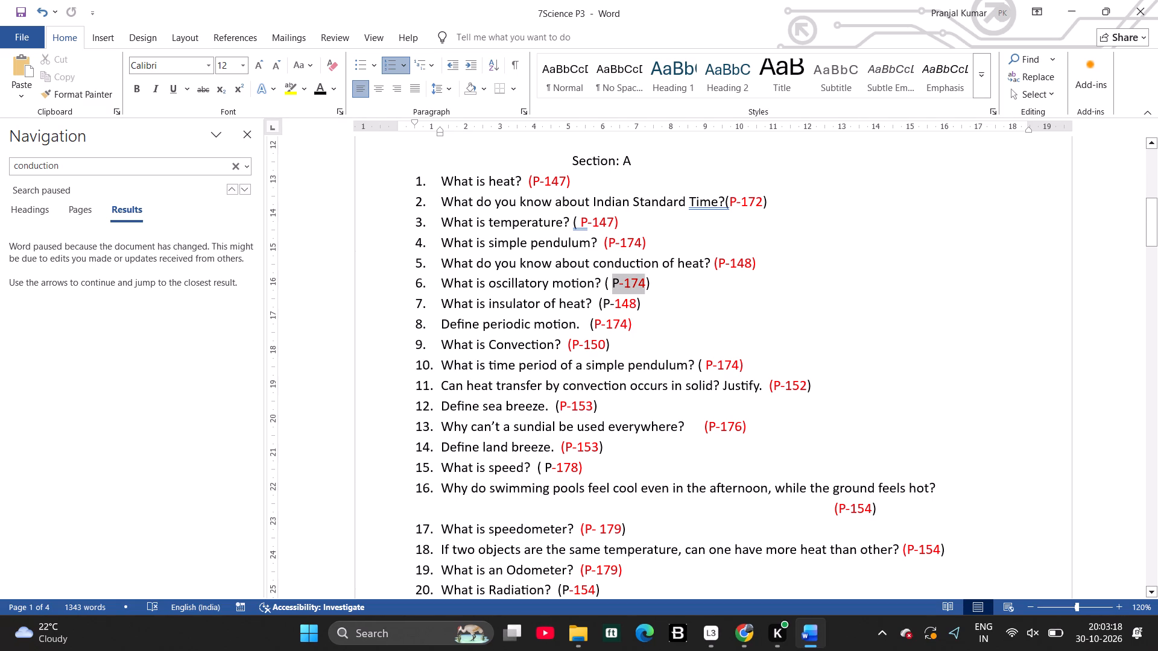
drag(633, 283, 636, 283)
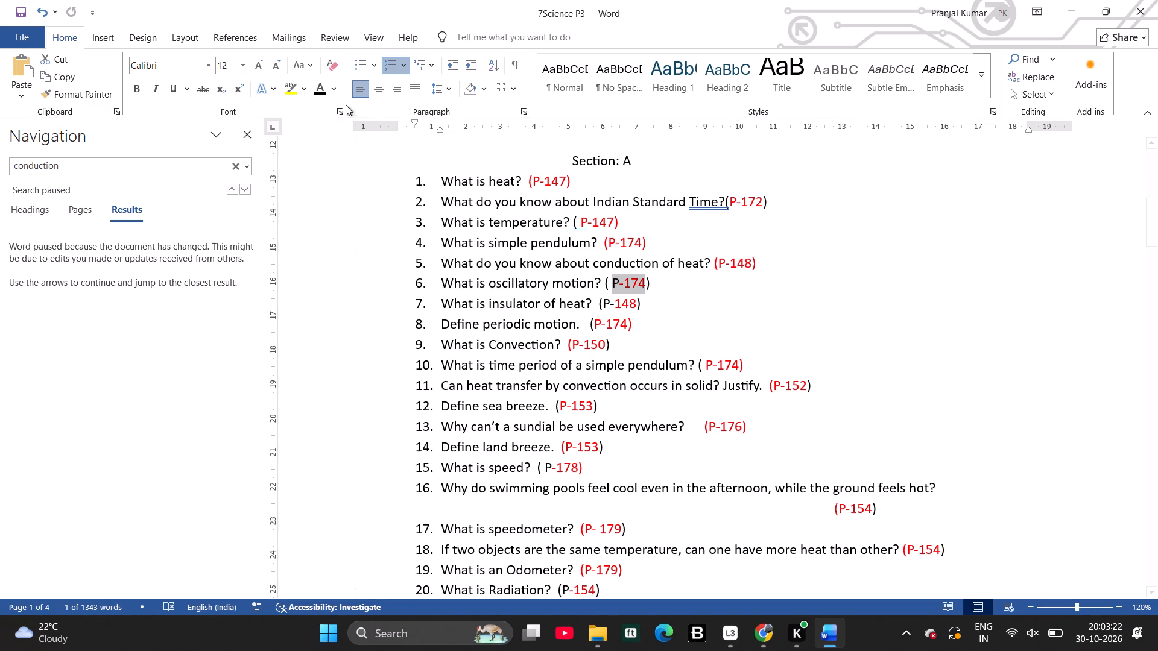
Delete question 7, "What is insulator of heat? (P-148)", from Section A.
click(653, 300)
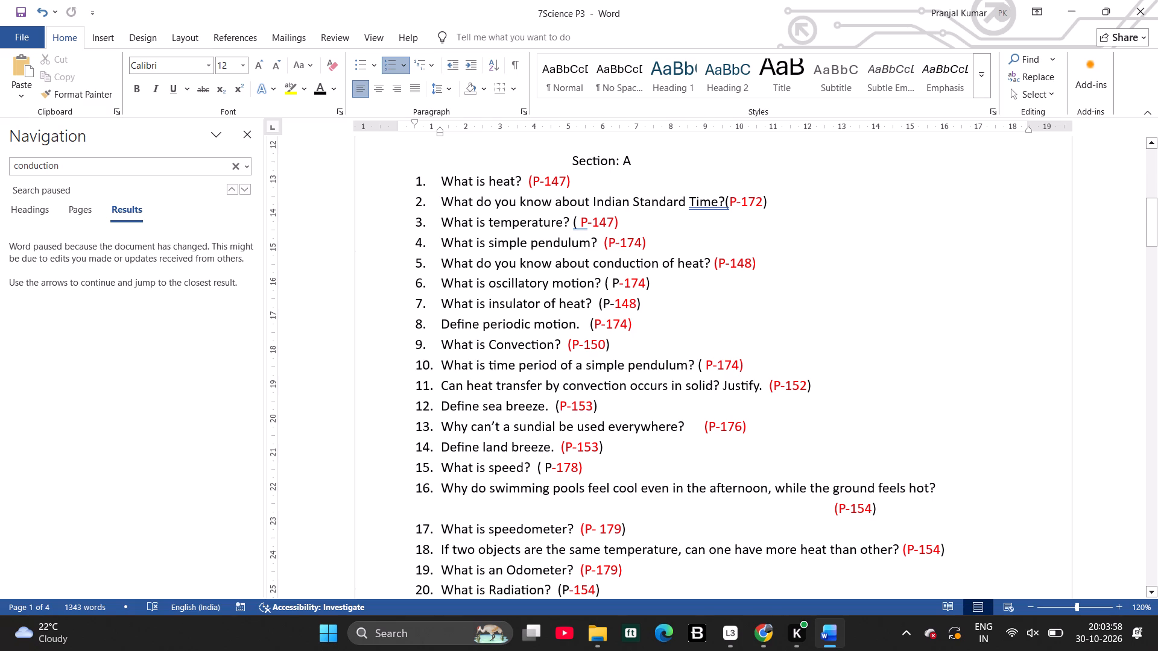
drag(644, 306, 582, 299)
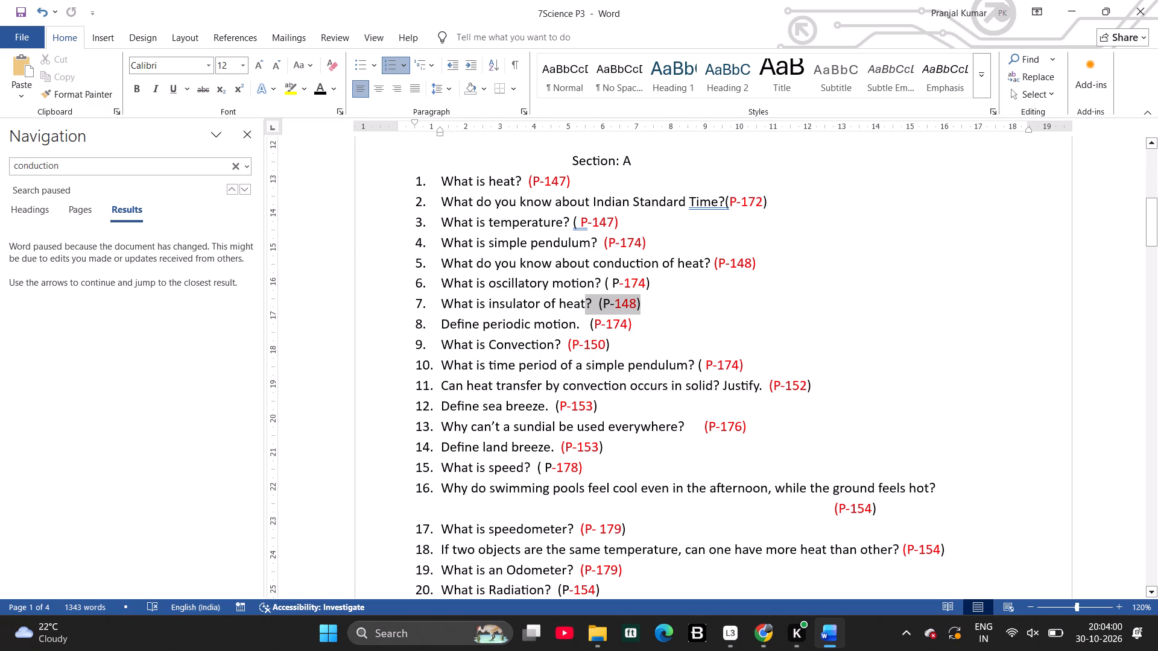
drag(582, 299, 441, 301)
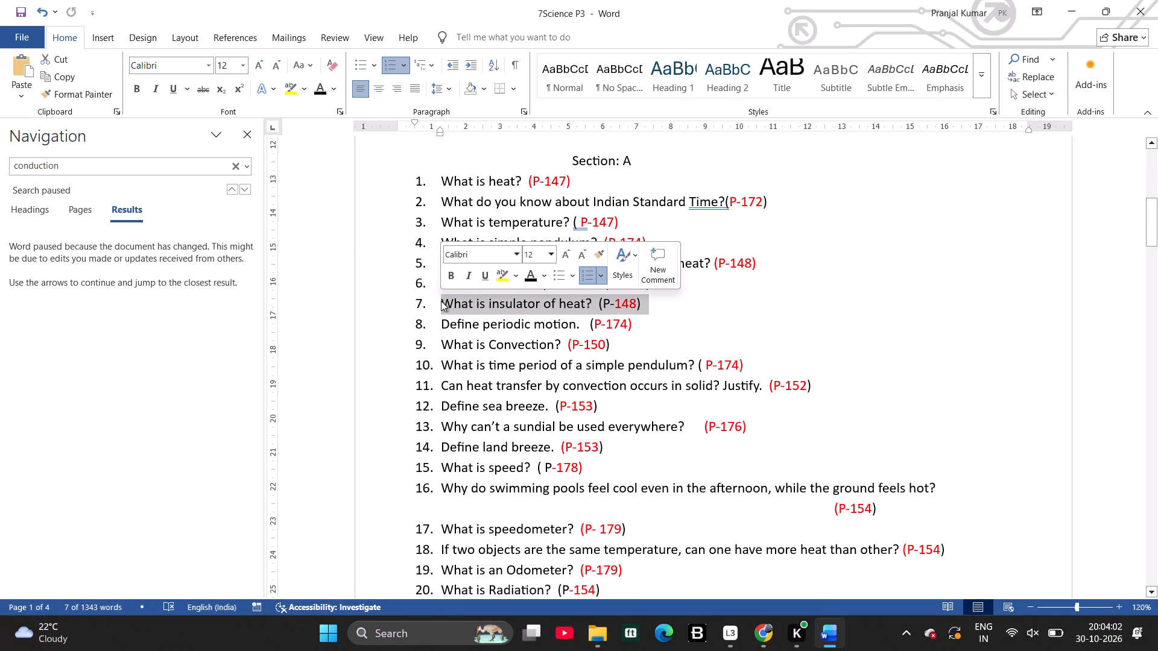
key(BackSpace)
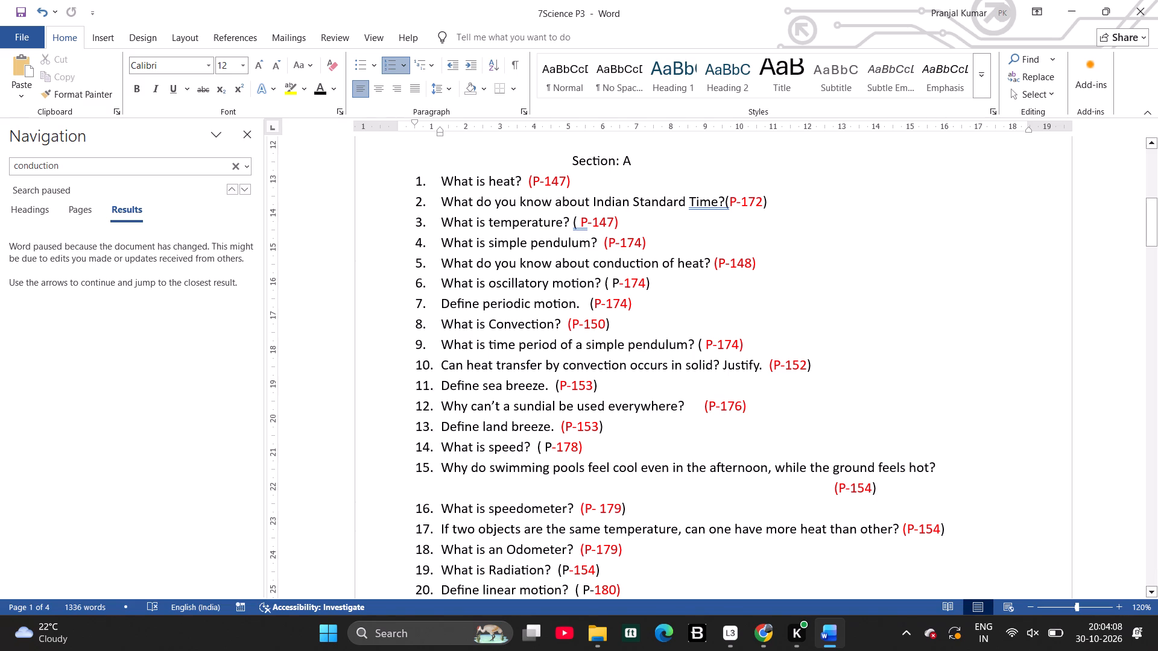
Insert a copy of "What is Convection? (P-150)" as question 7, directly above "Define periodic motion.".
drag(442, 323, 610, 323)
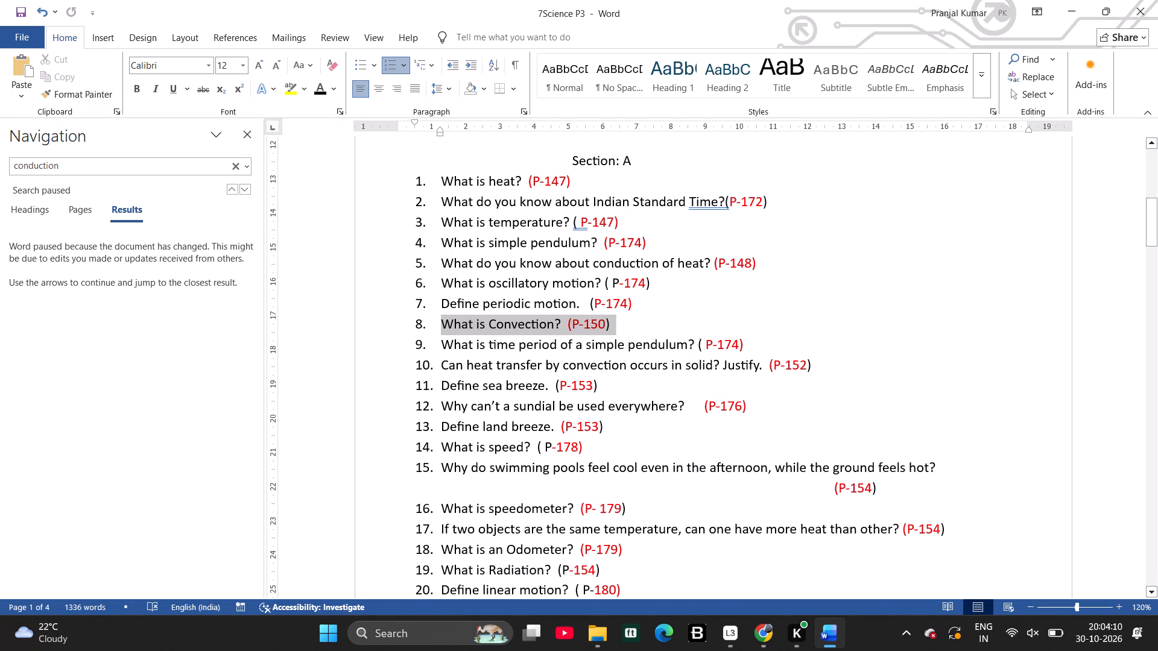
drag(610, 323, 612, 323)
key(ctrl+c)
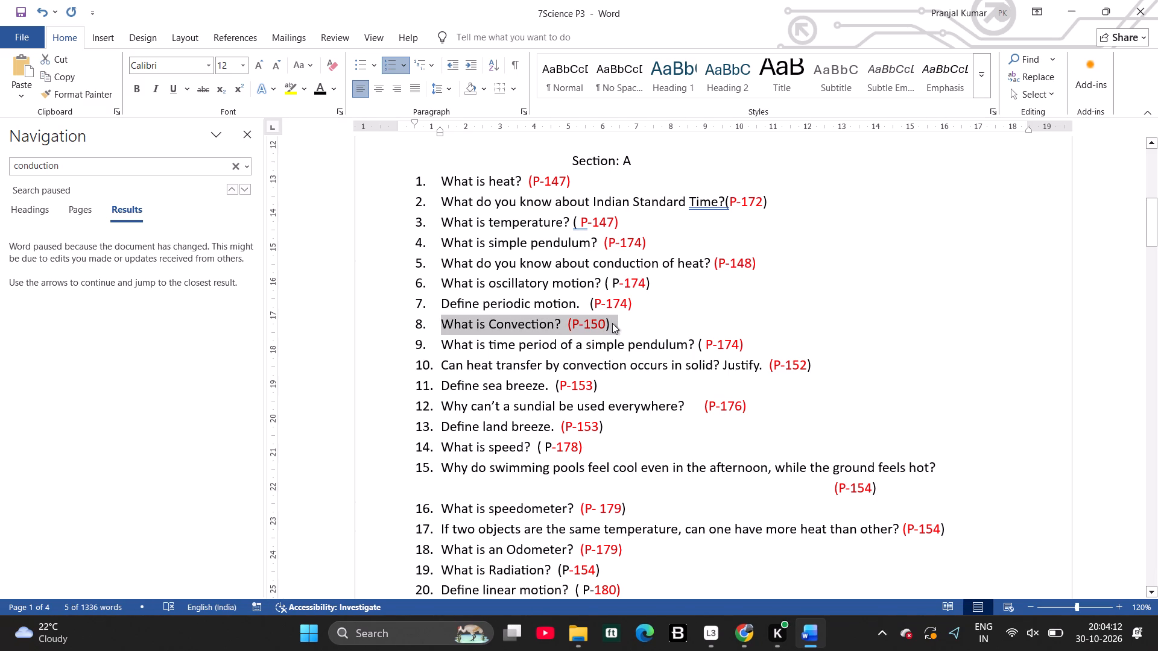
click(437, 300)
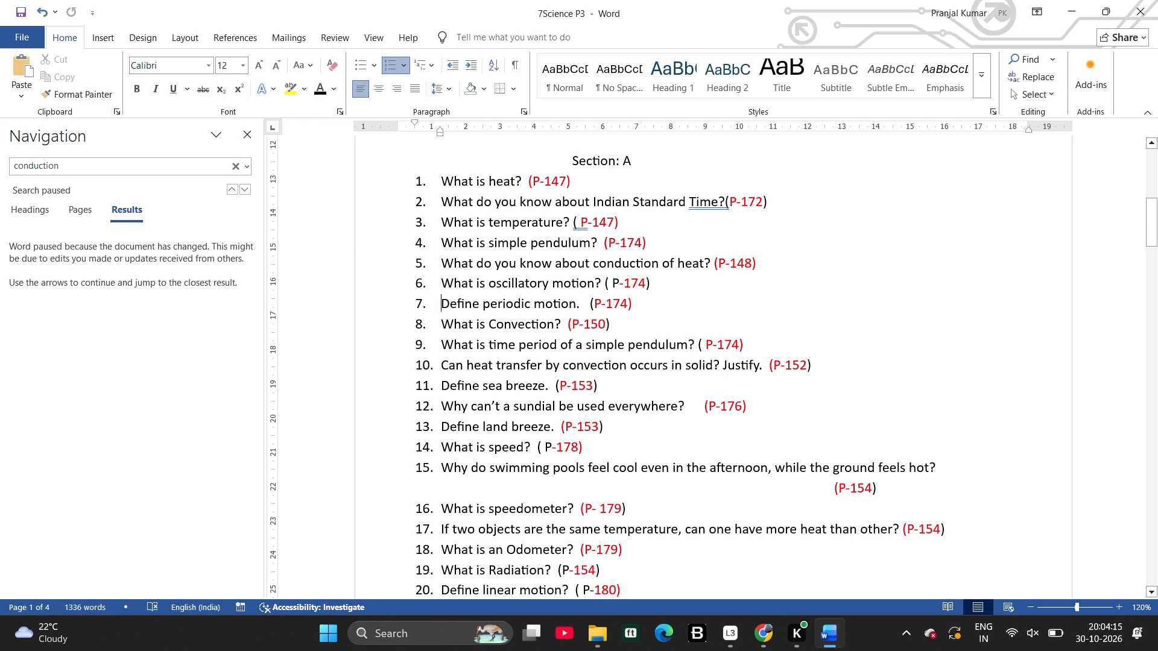
key(ctrl+v)
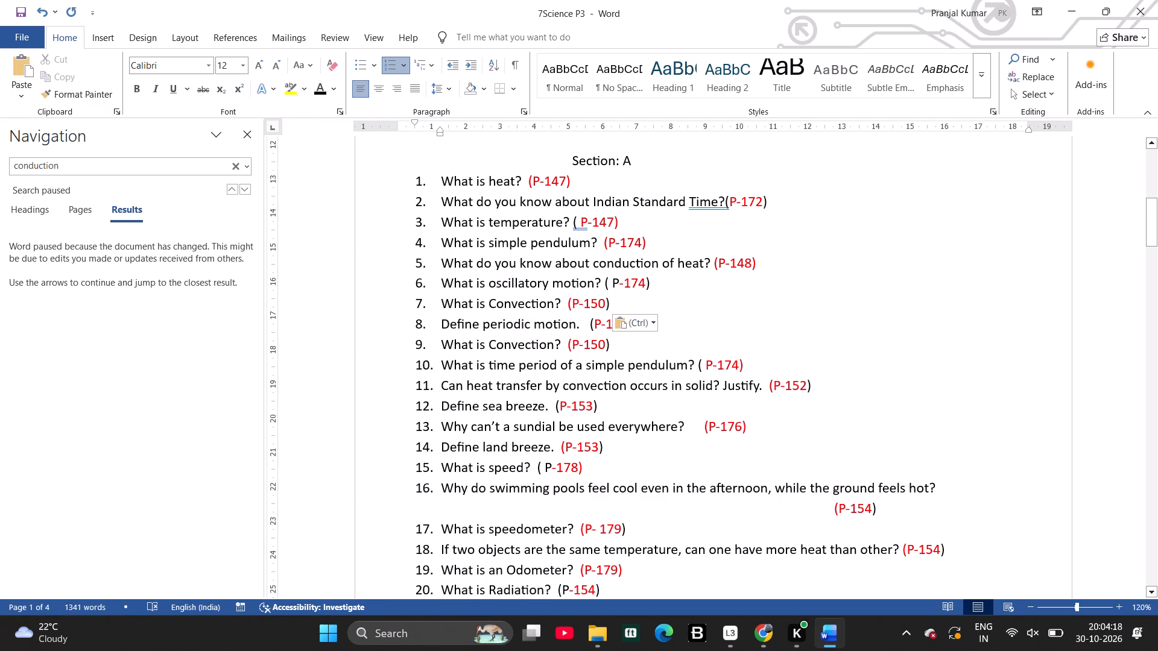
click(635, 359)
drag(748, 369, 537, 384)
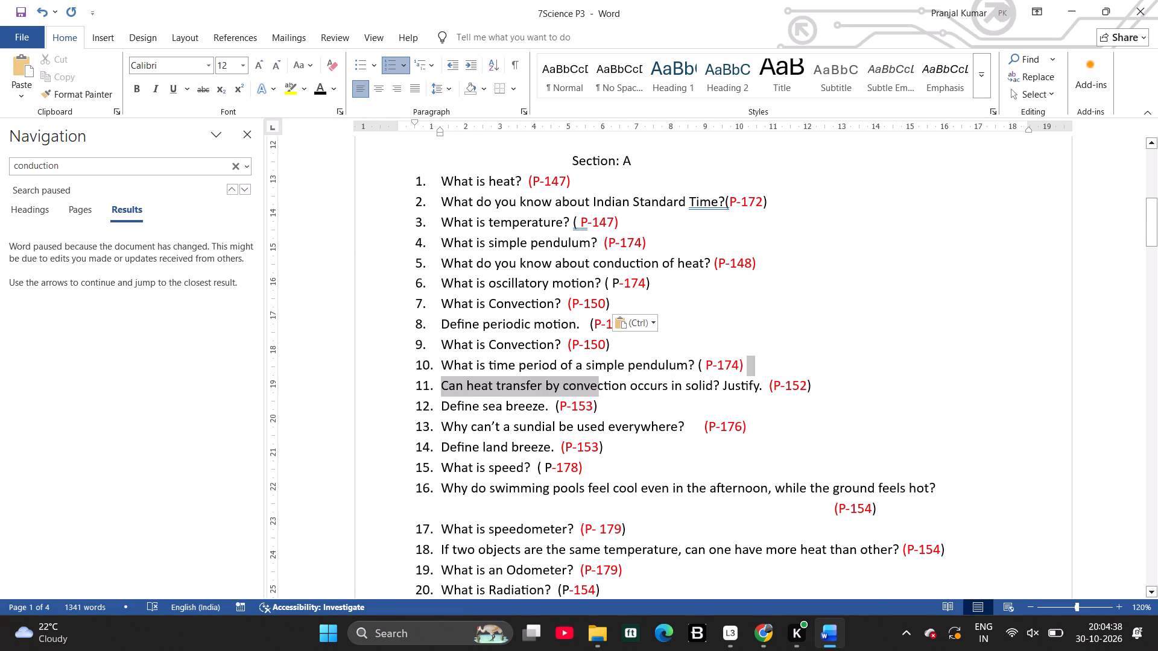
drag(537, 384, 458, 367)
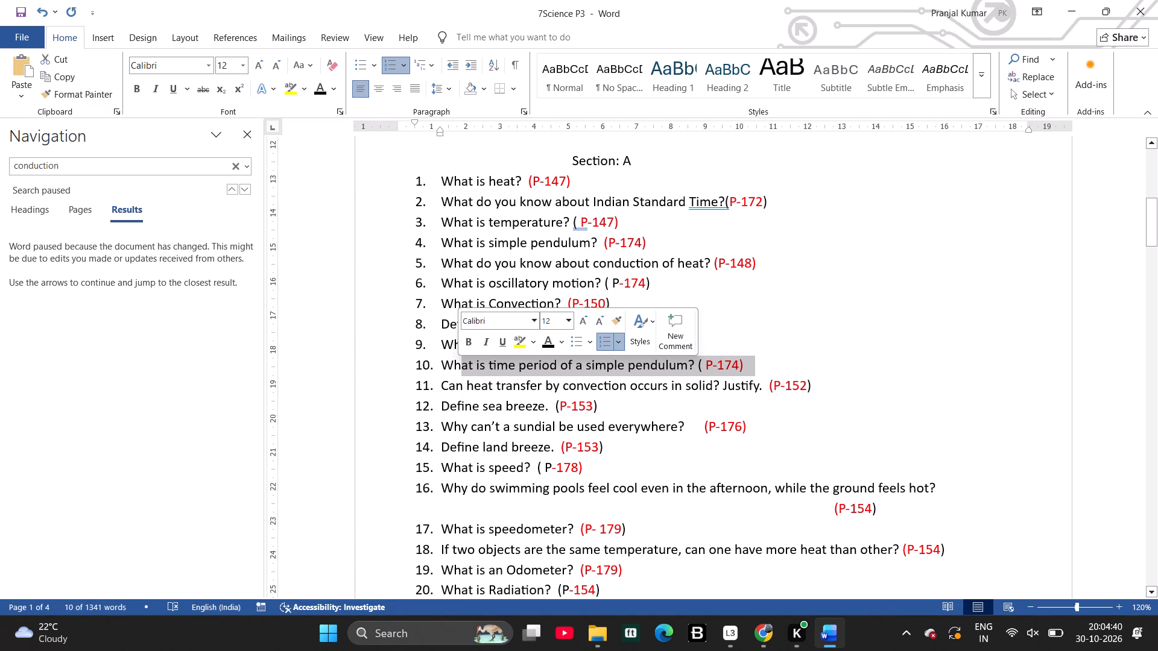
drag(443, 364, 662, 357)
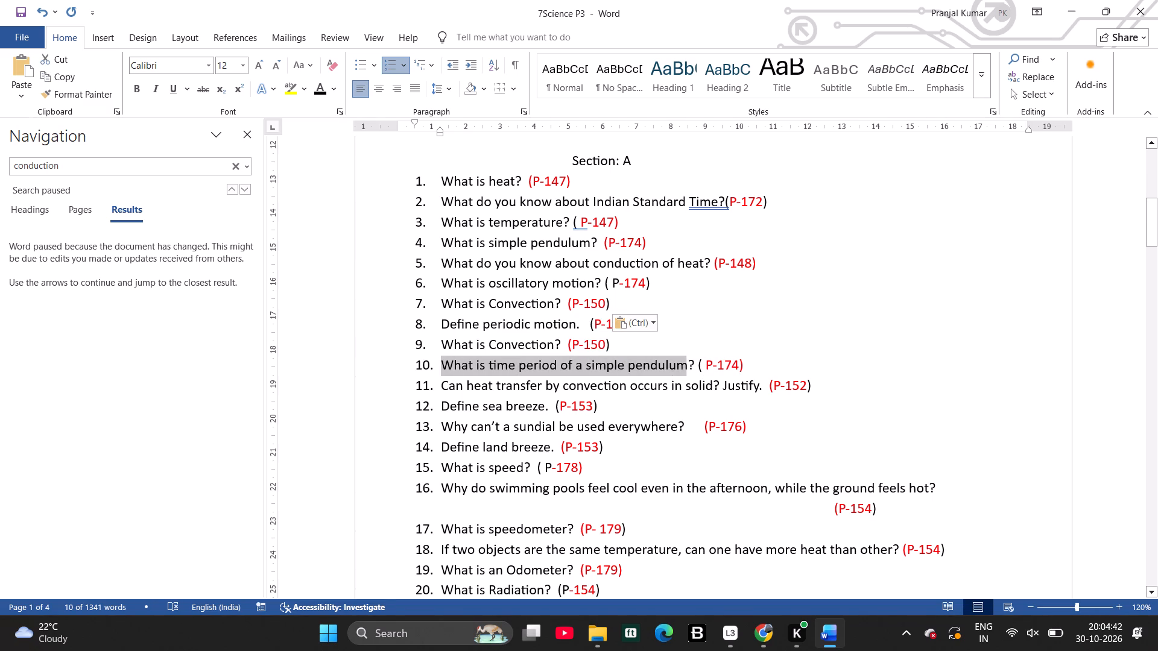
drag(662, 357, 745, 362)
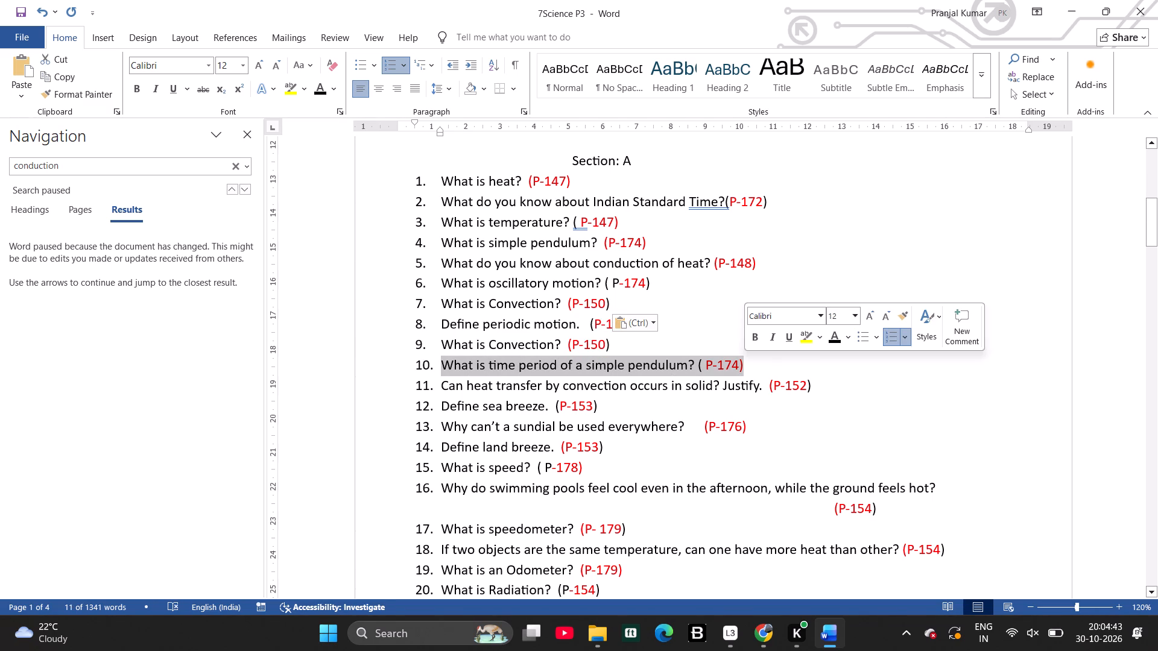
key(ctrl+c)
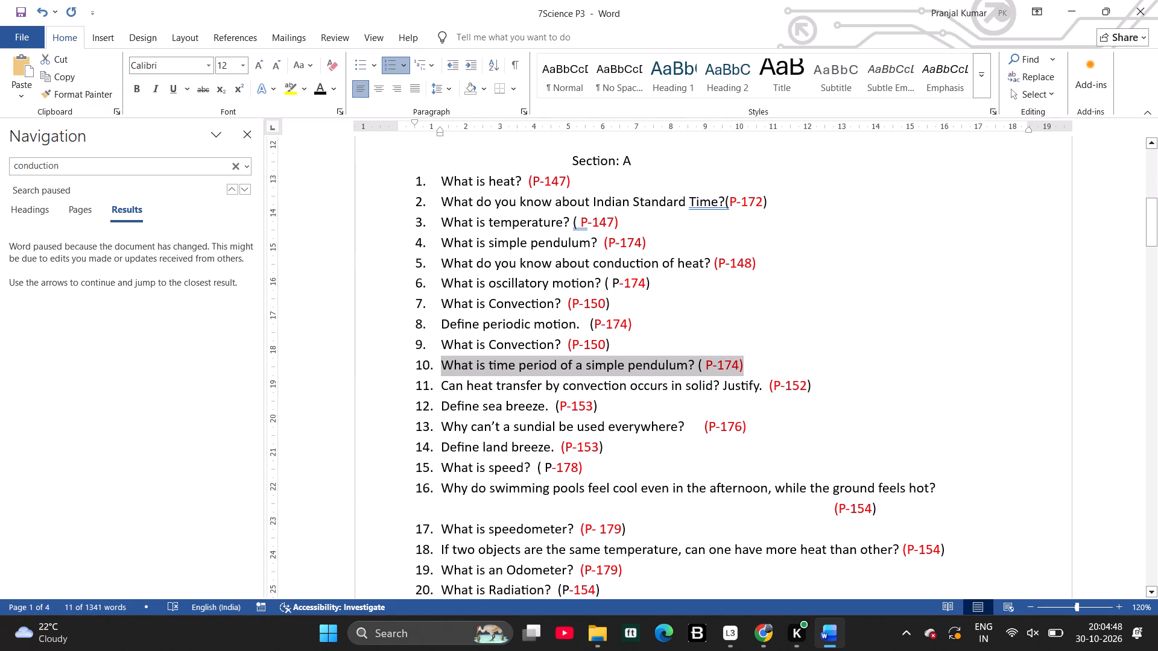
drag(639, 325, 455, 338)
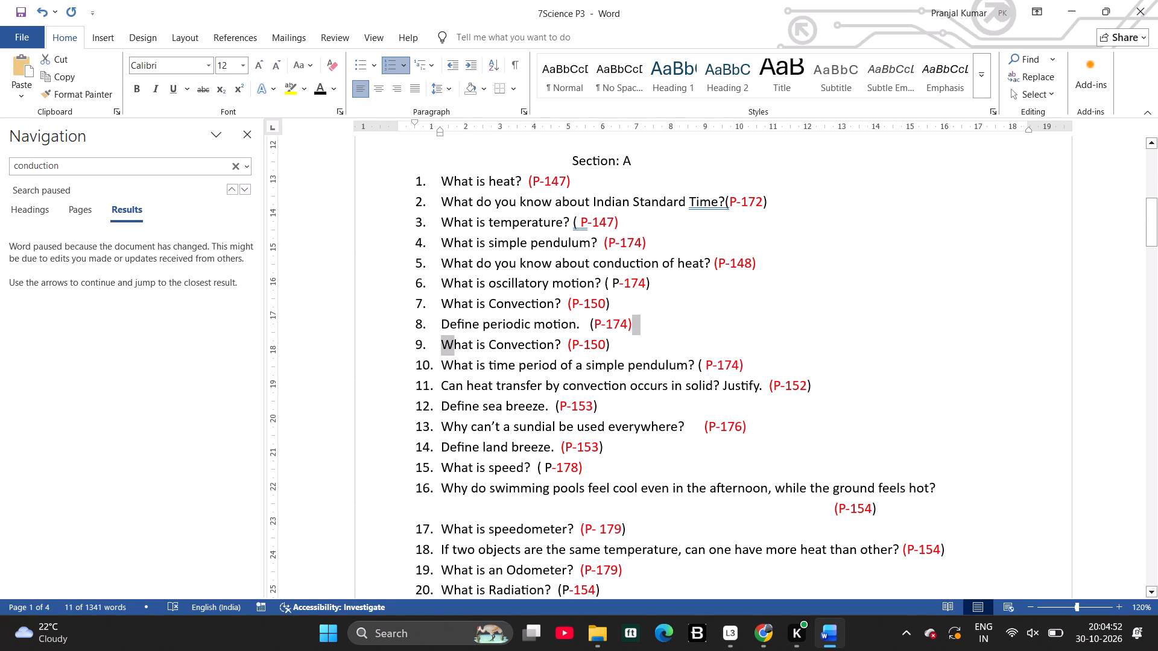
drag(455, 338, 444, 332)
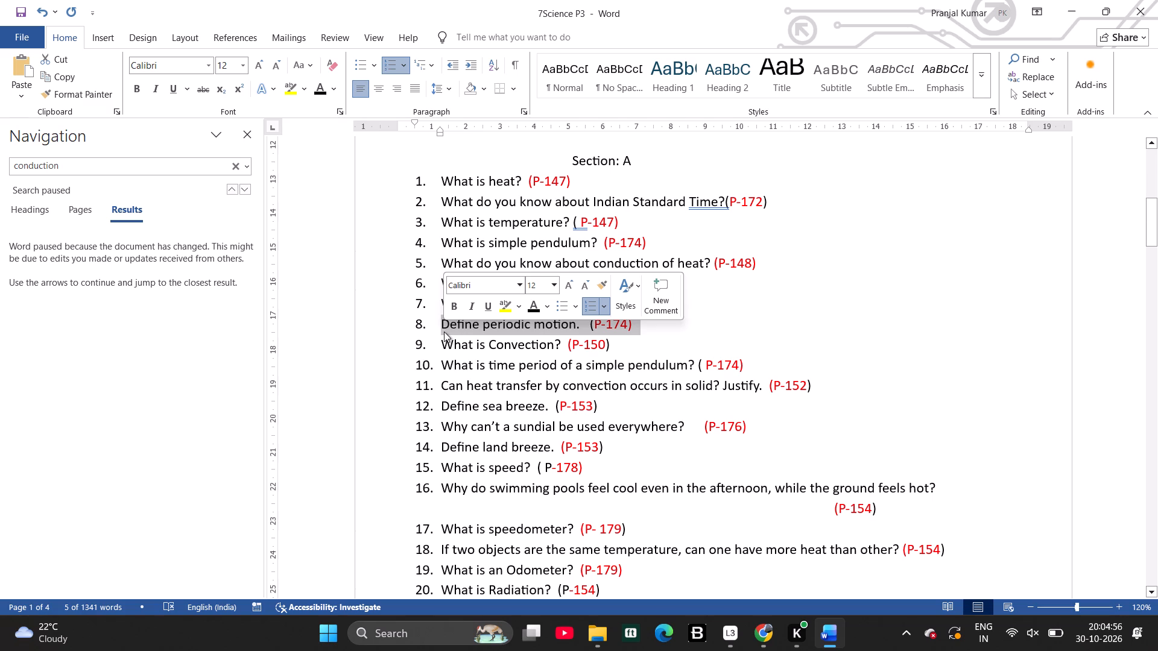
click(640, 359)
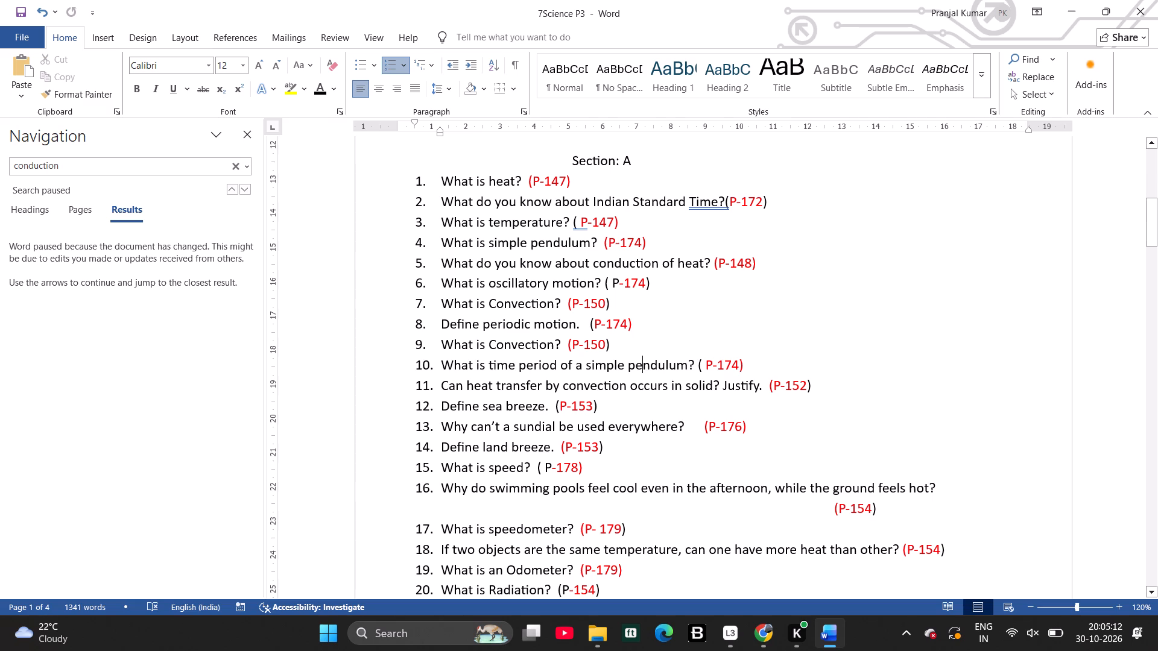
Replace the duplicate convection question 9 with a copy of "Can heat transfer by convection occurs in solid? Justify. (P-152)".
drag(817, 391, 608, 416)
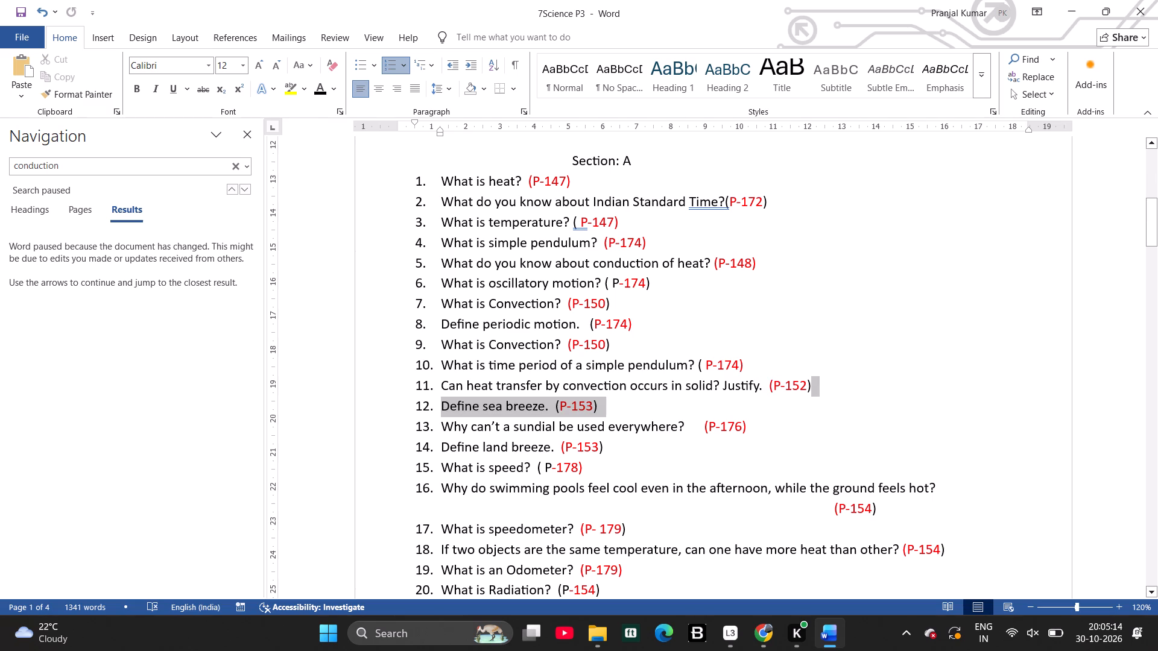
drag(608, 416, 454, 386)
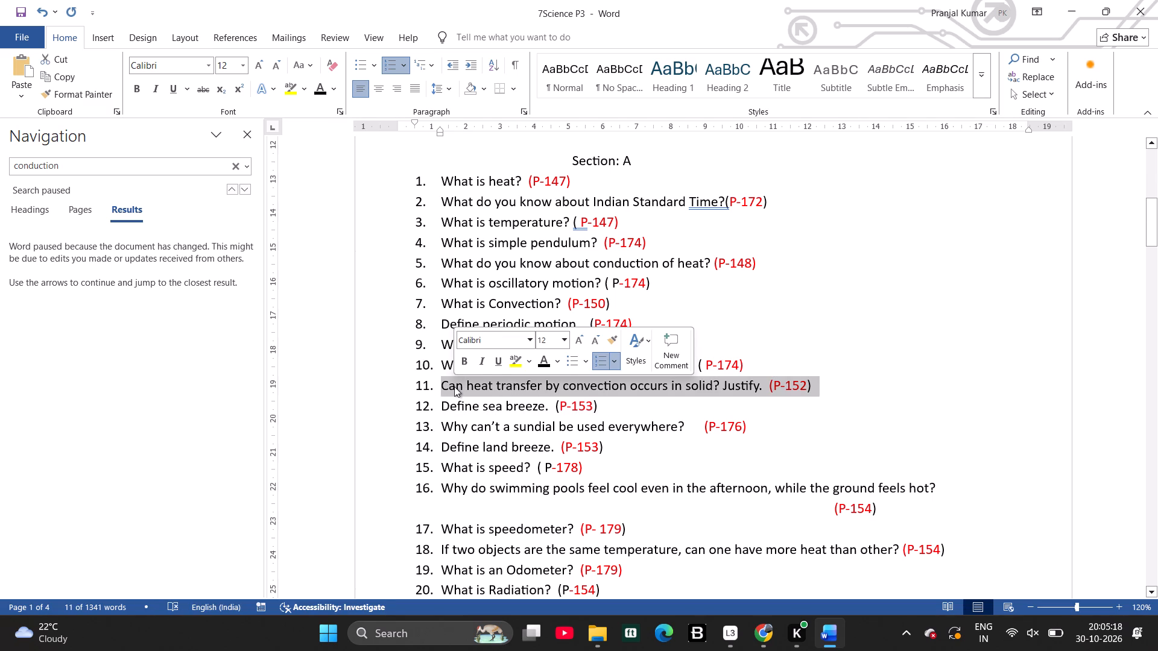
key(ctrl+c)
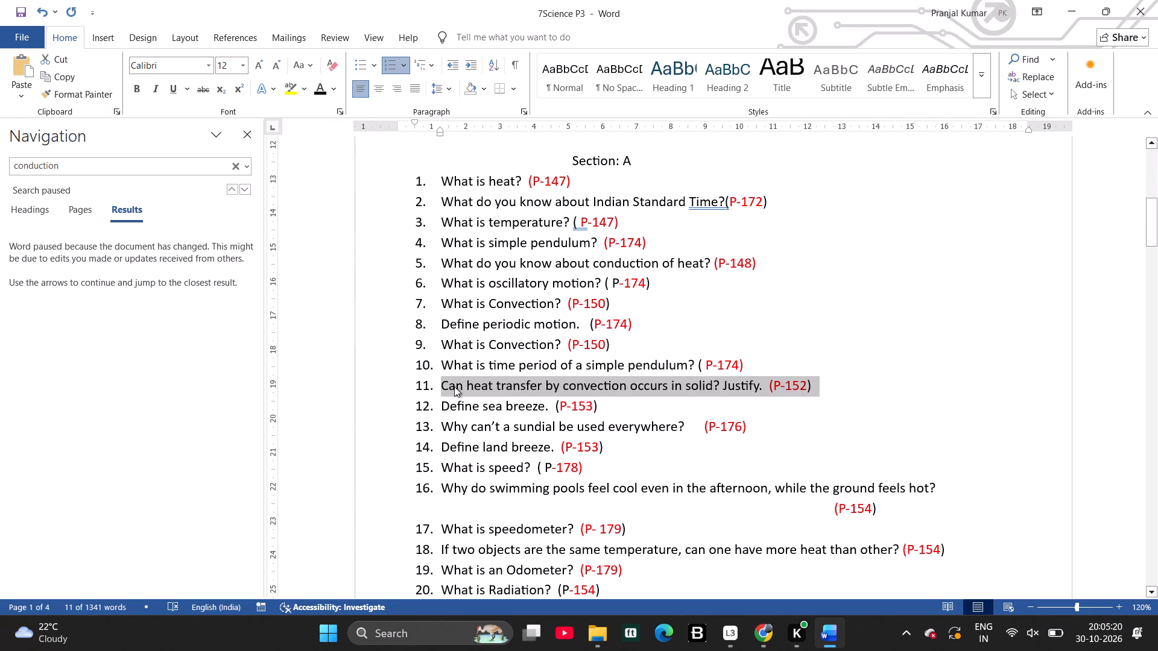
drag(621, 342, 522, 341)
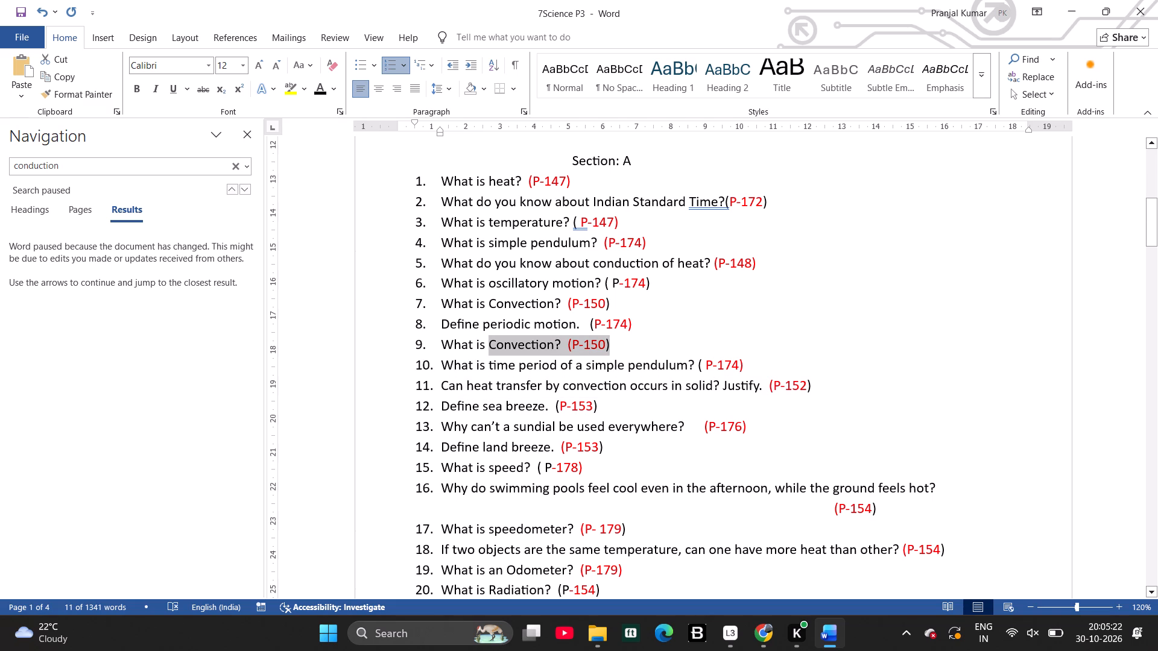
drag(522, 341, 449, 351)
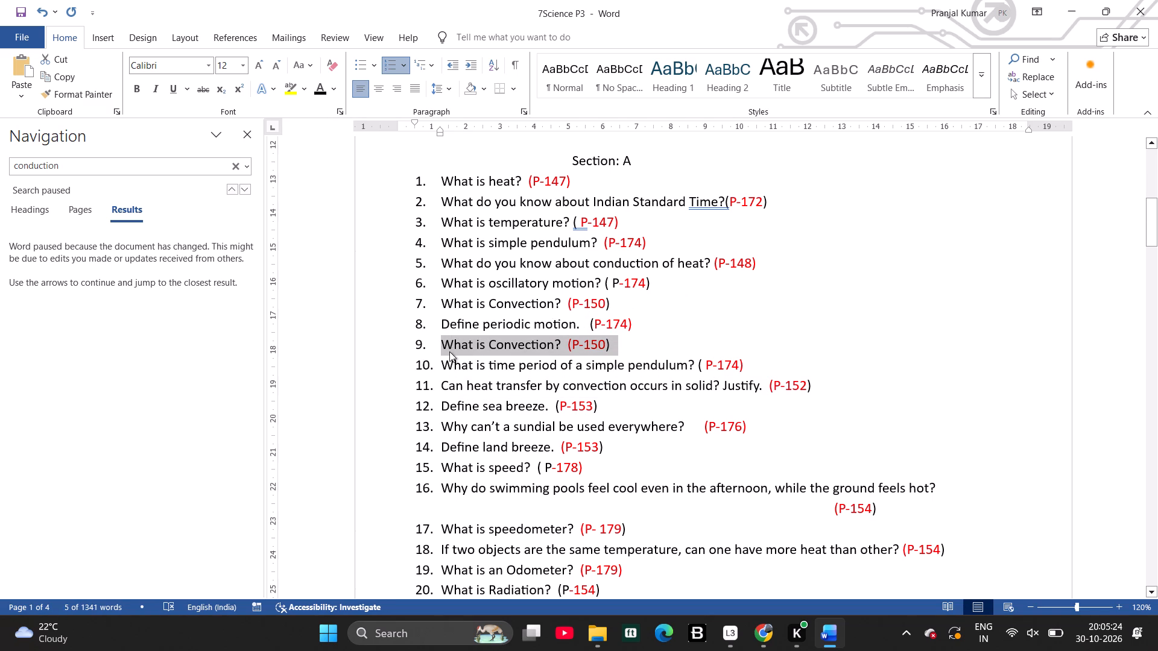
key(ctrl+v)
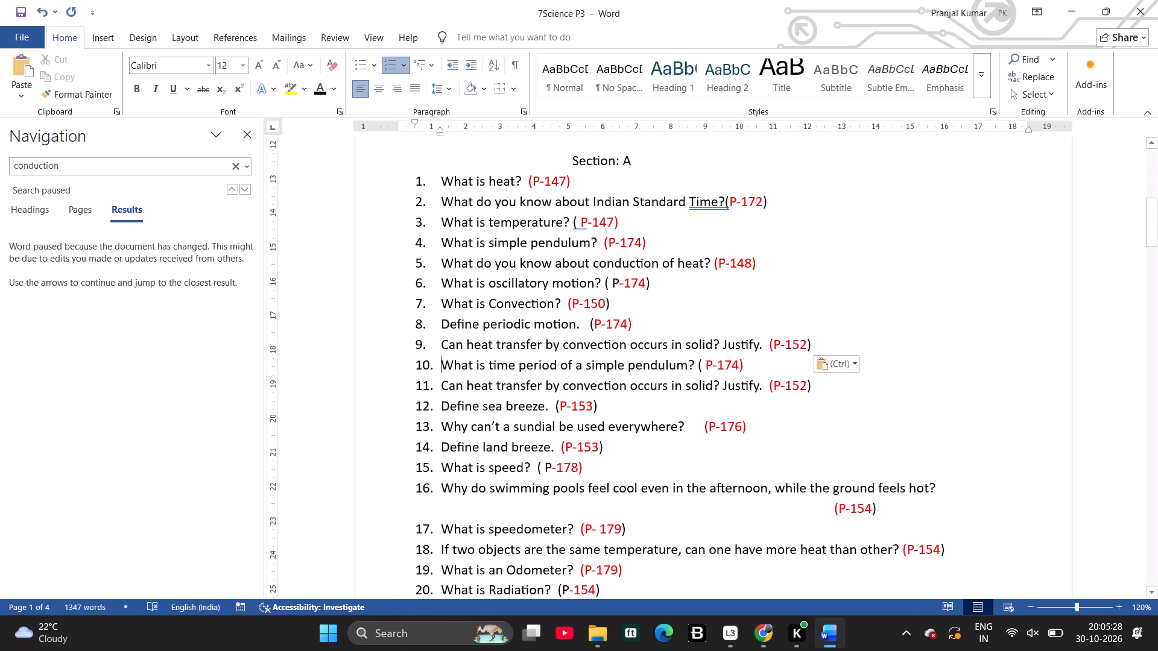
Reword question 10 to read "What is the definition of time period of a simple pendulum?".
scroll(535, 358, down, 1)
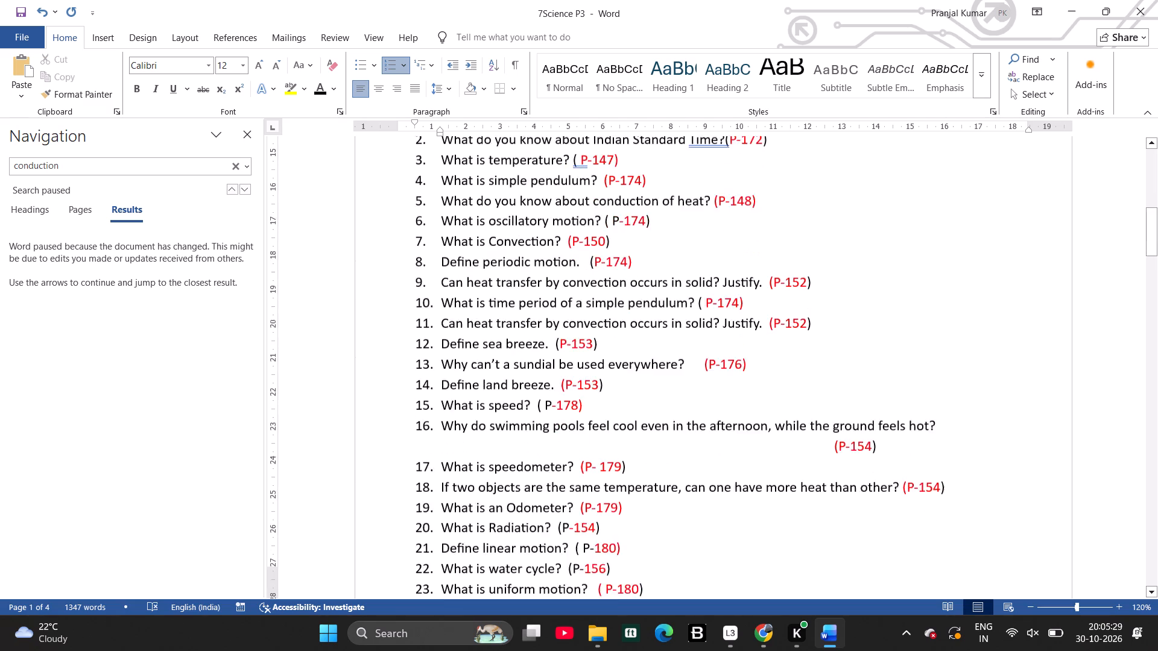
scroll(535, 358, down, 1)
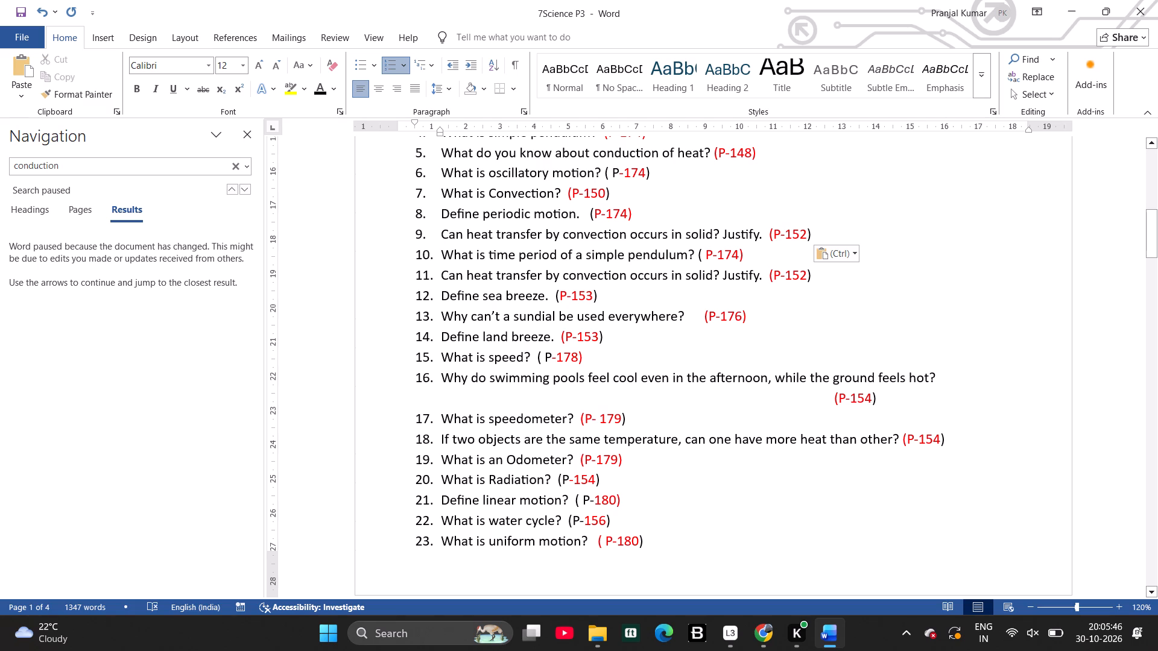
click(490, 254)
text(the)
key(space)
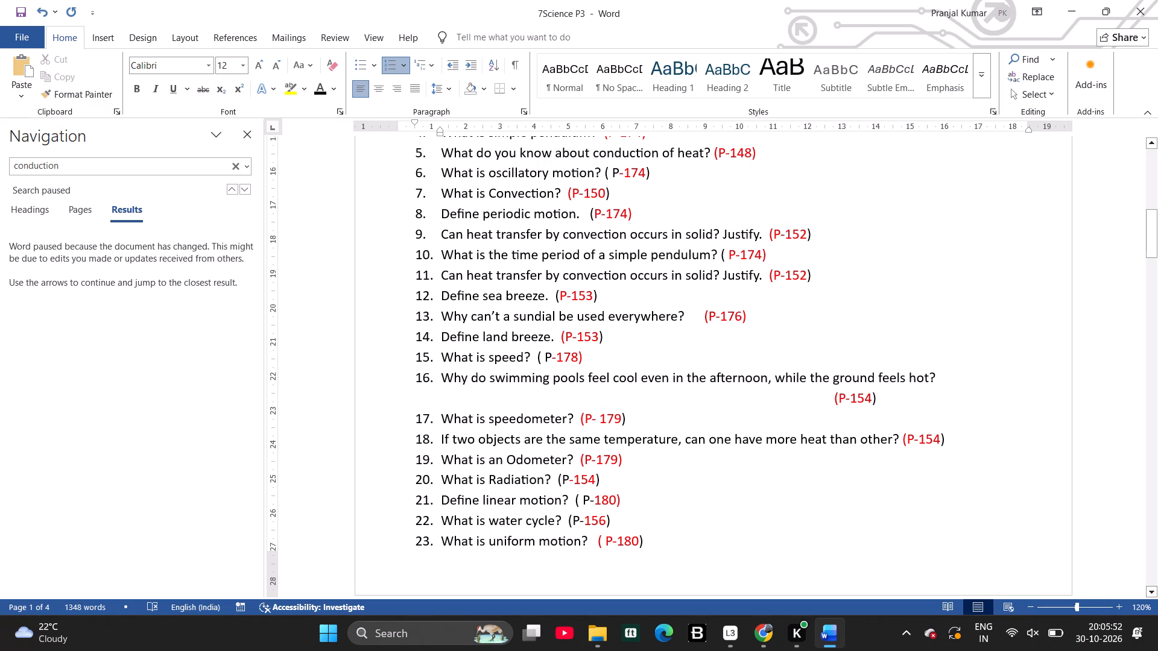
key(space)
text(definition)
key(space)
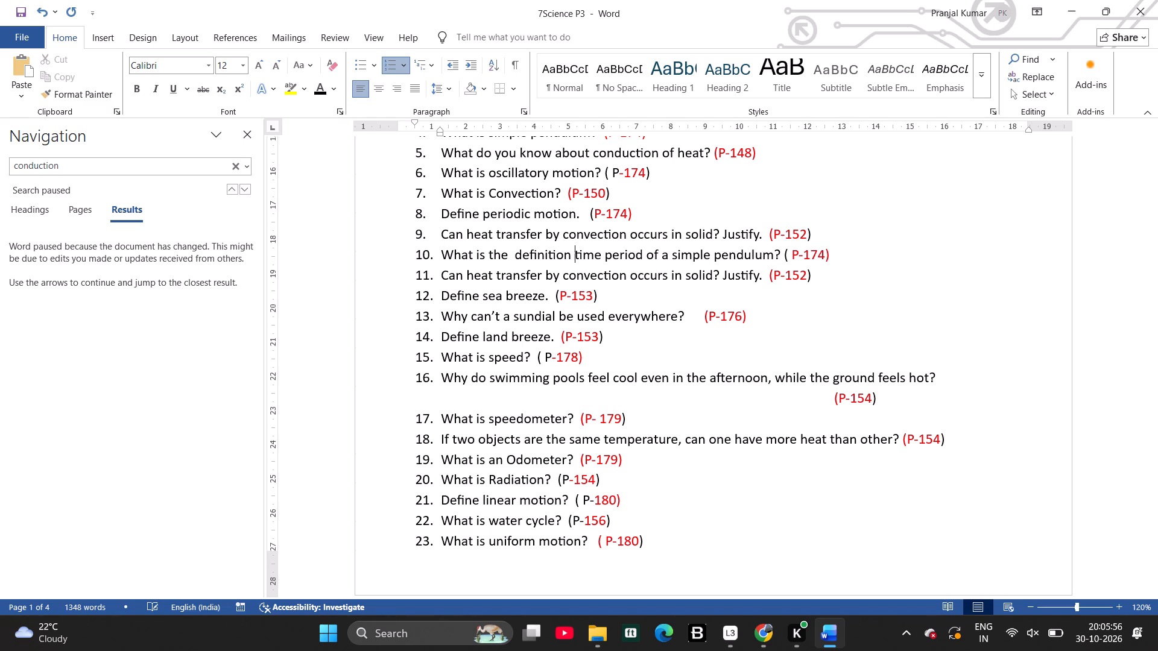
text(of)
key(space)
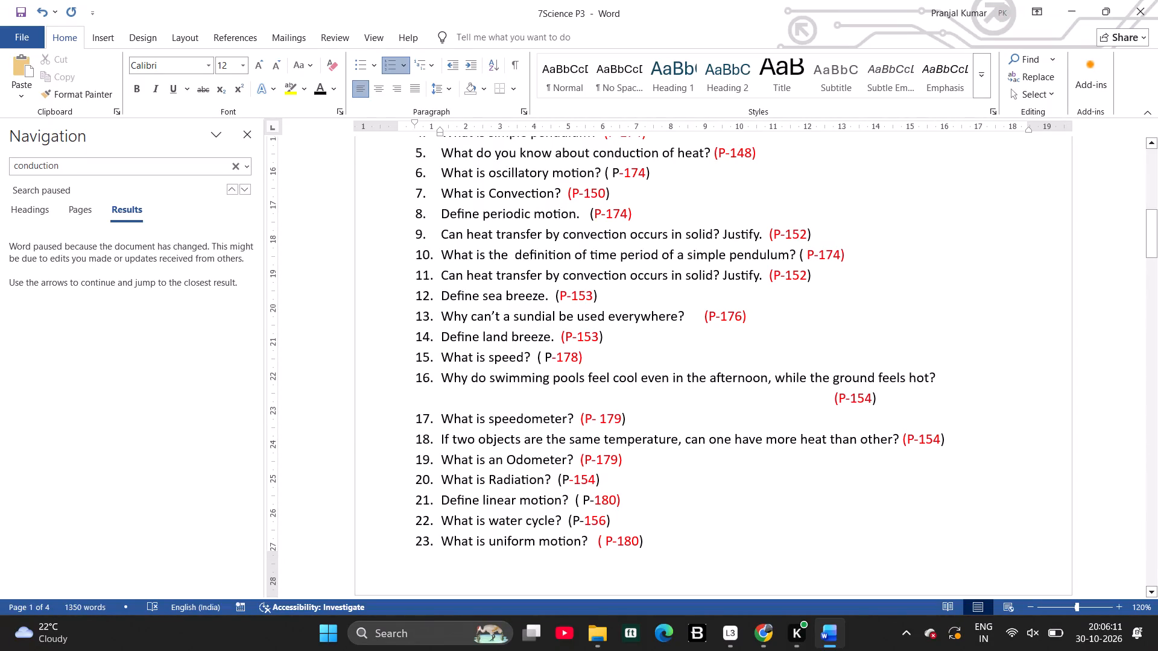
Remove the extra space before "definition" in question 10 about the time period of a simple pendulum.
drag(598, 297, 451, 300)
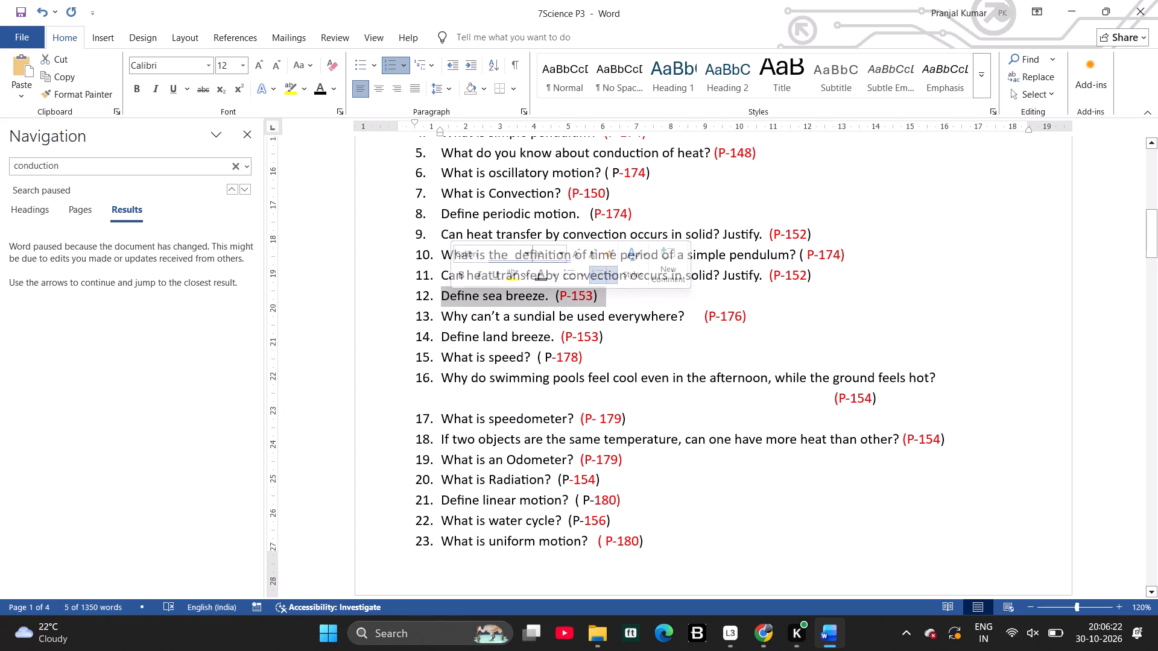
click(601, 325)
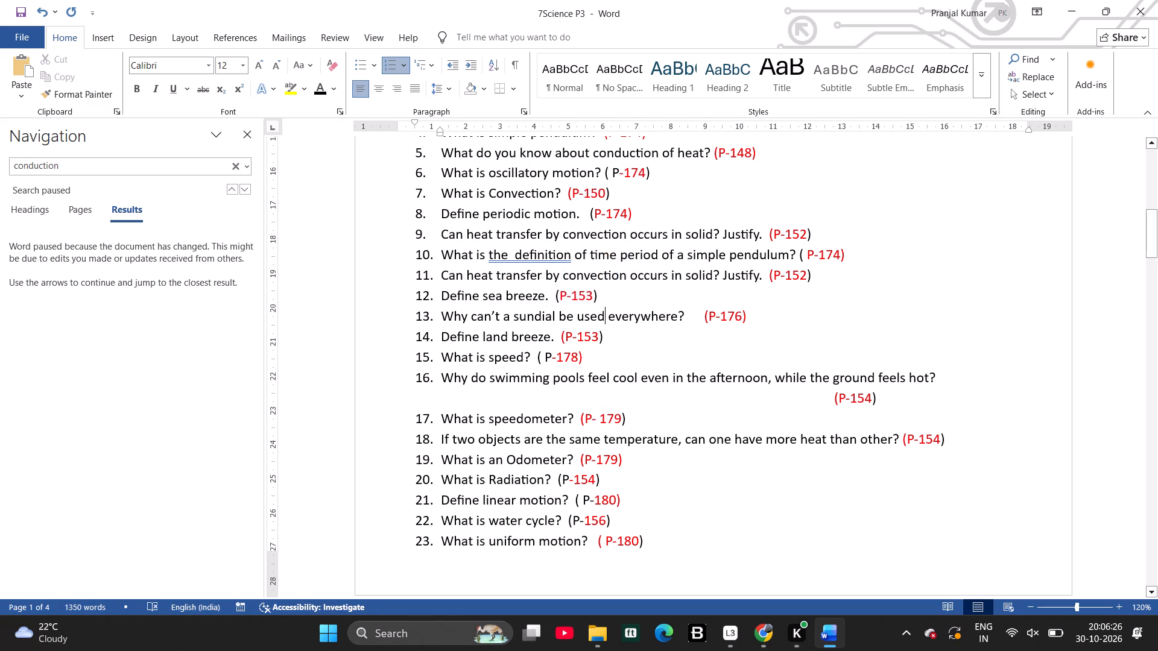
click(513, 257)
key(BackSpace)
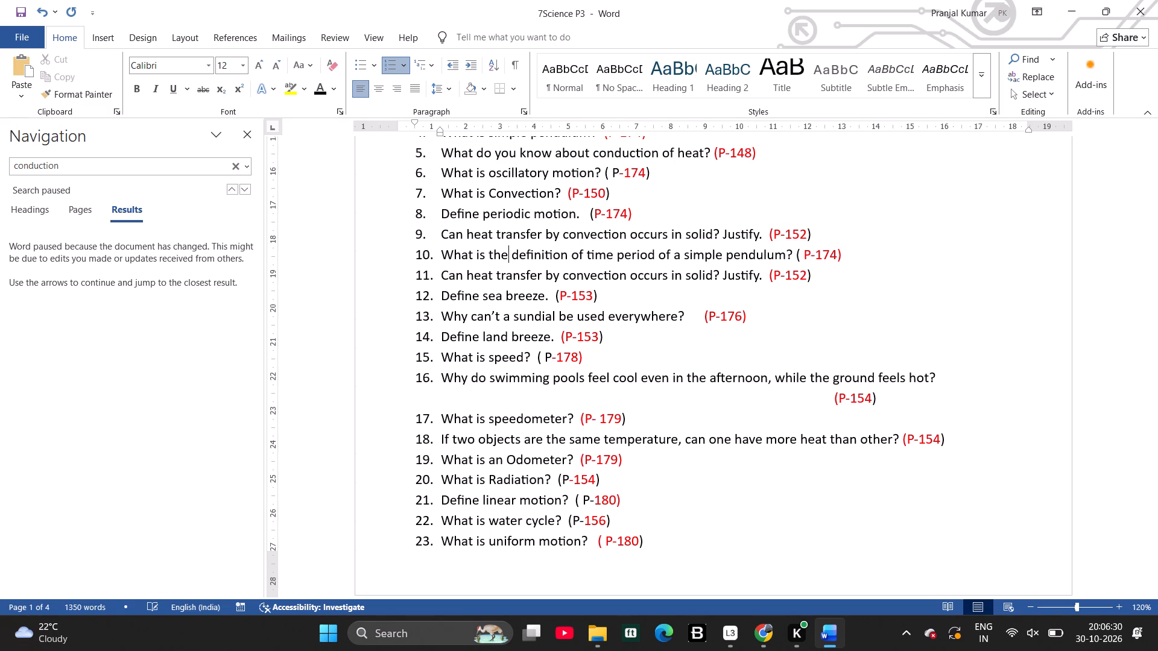
Delete the duplicate question 11, "Can heat transfer by convection occurs in solid? Justify. (P-152)".
drag(607, 297, 551, 294)
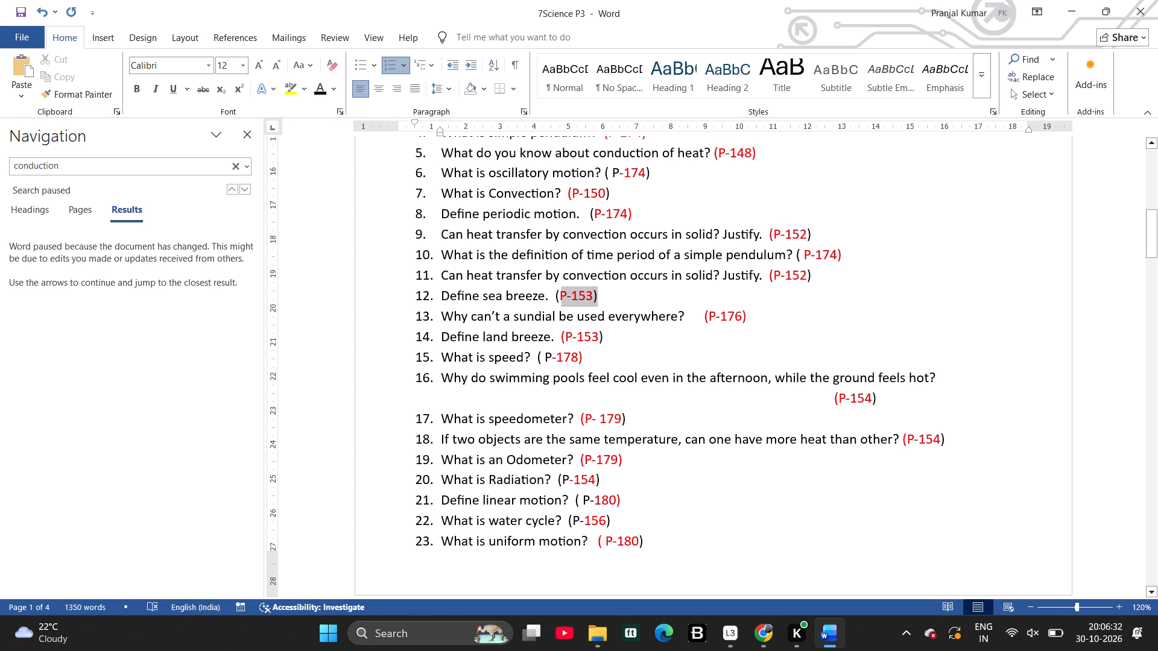
drag(551, 294, 578, 291)
click(627, 318)
drag(815, 276, 501, 280)
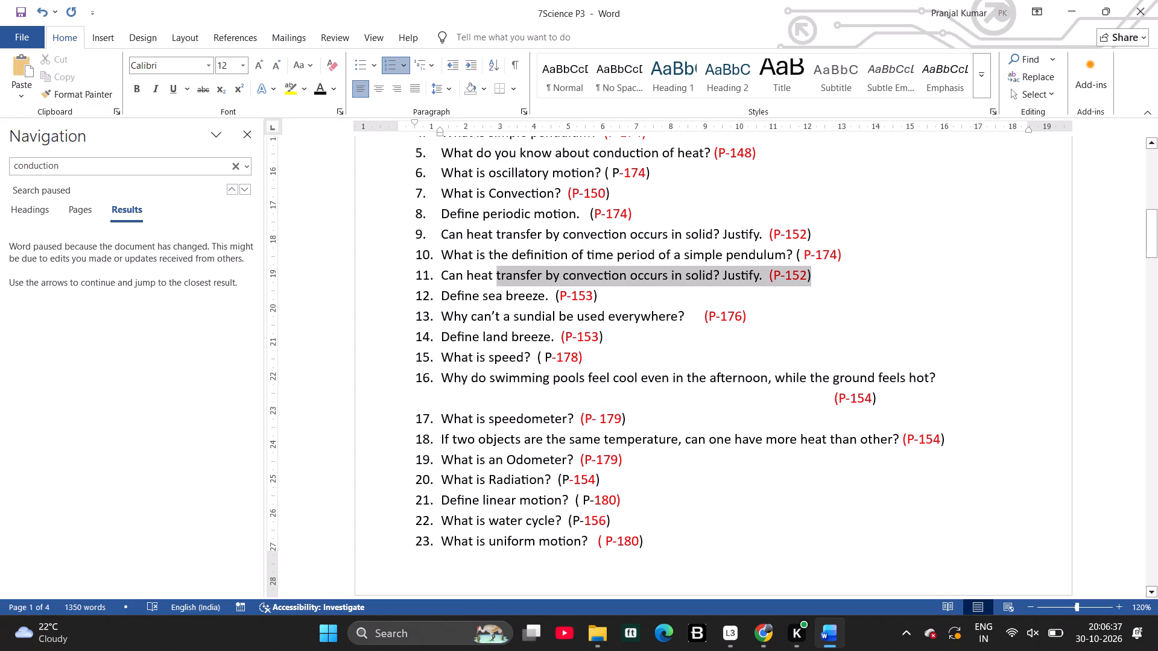
drag(501, 280, 451, 279)
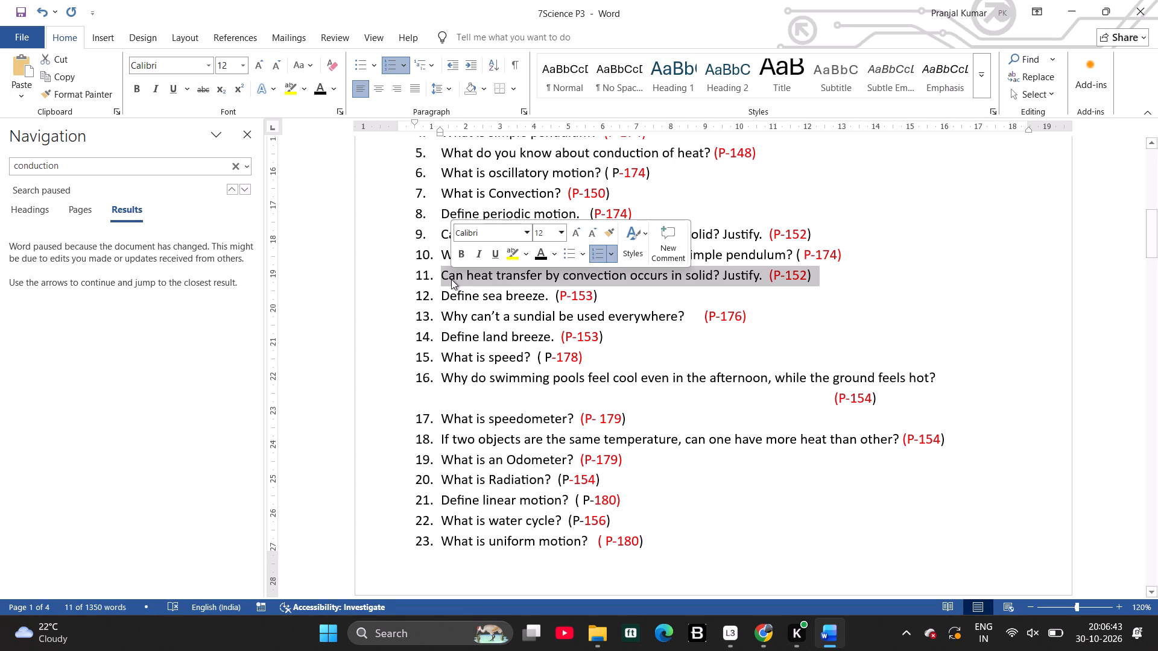
key(BackSpace)
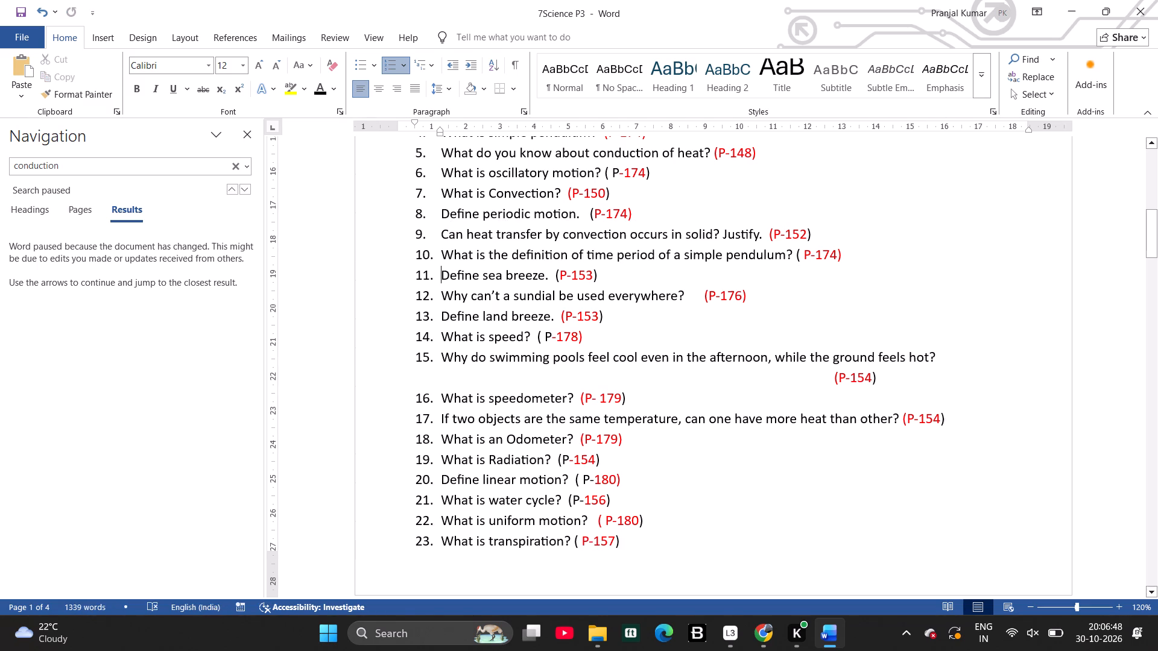
Delete the questions "Define sea breeze. (P-153)" and "Define land breeze. (P-153)" from Section A.
drag(605, 273, 469, 275)
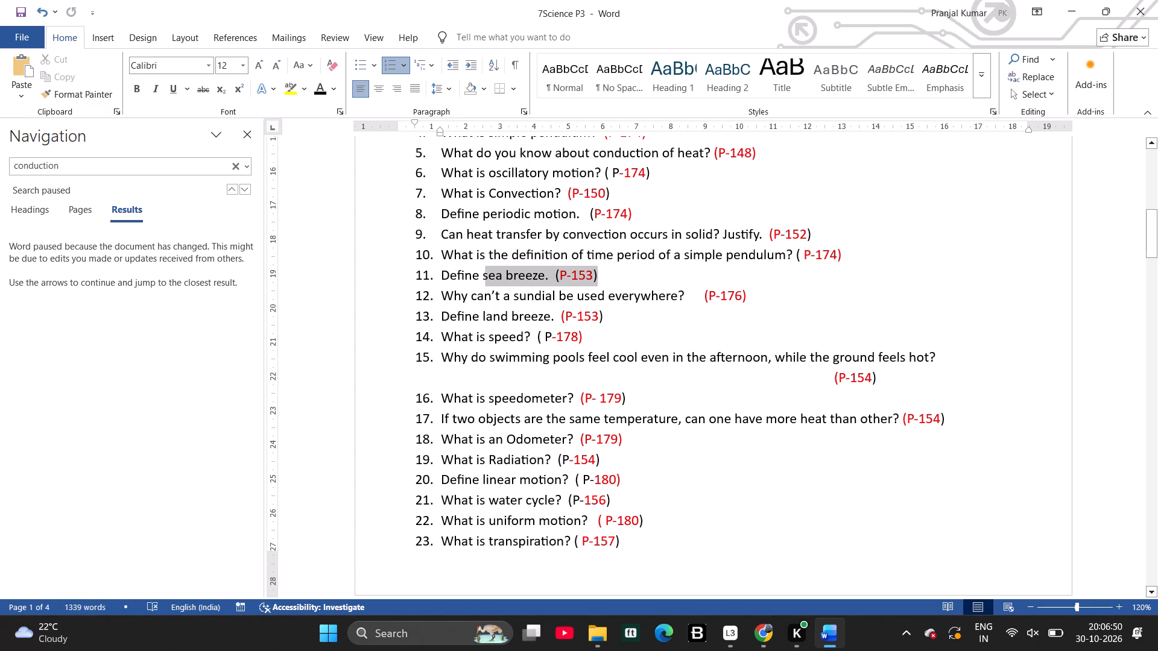
drag(469, 275, 443, 280)
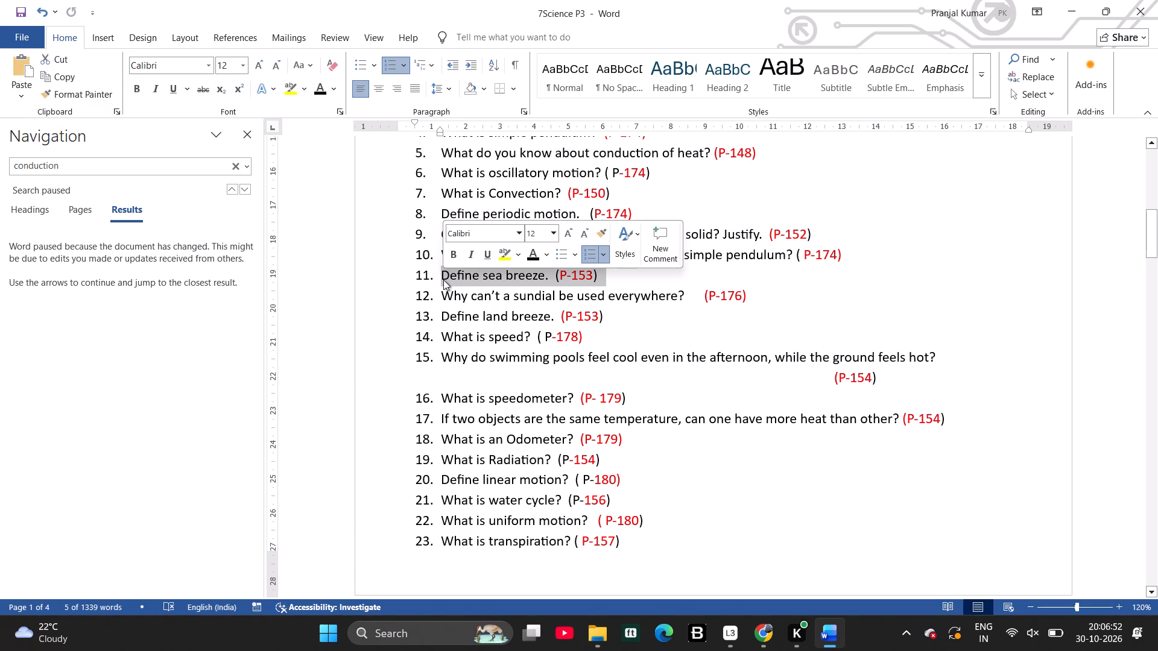
key(BackSpace)
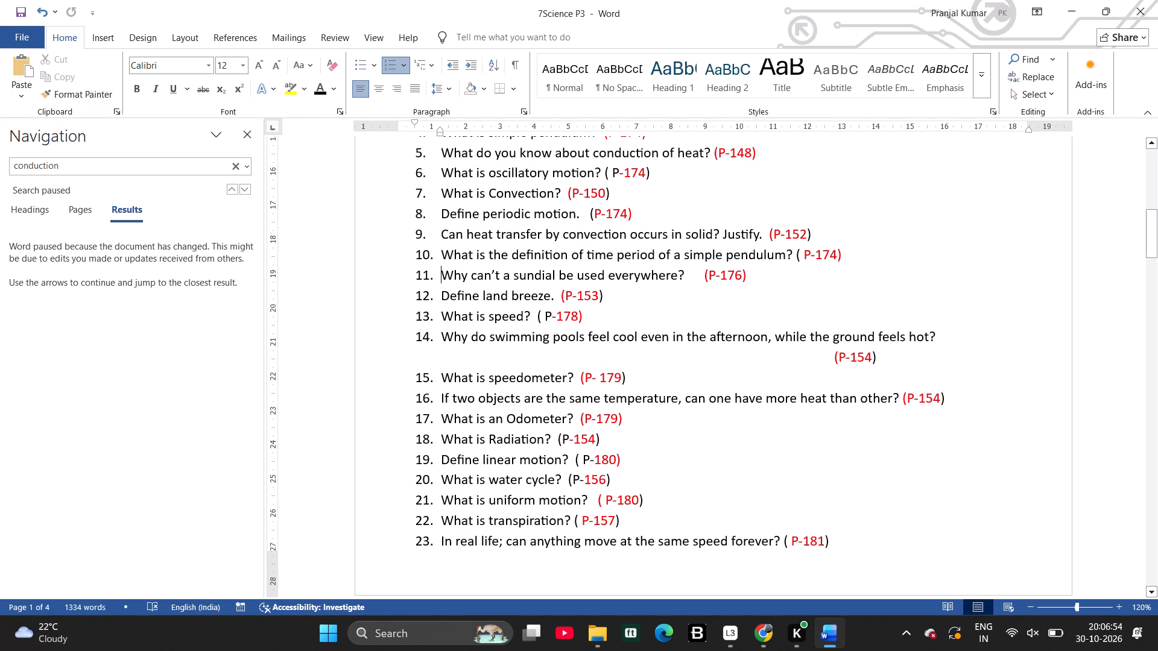
scroll(468, 283, right, 1)
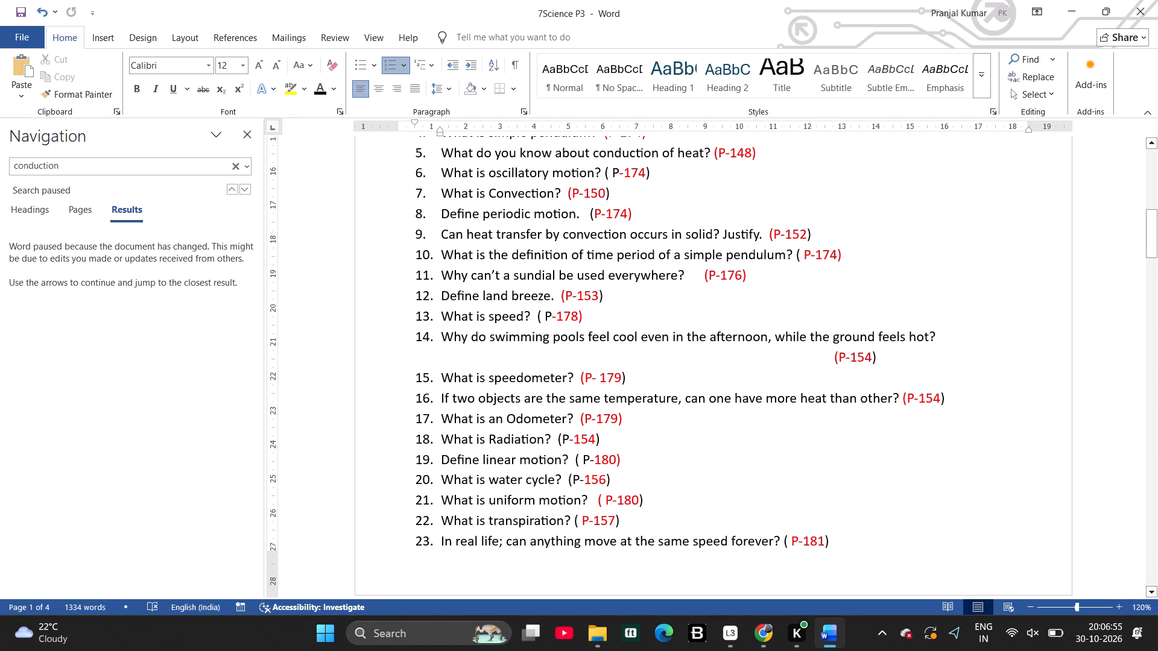
scroll(610, 299, right, 1)
drag(610, 299, 444, 303)
scroll(584, 290, left, 1)
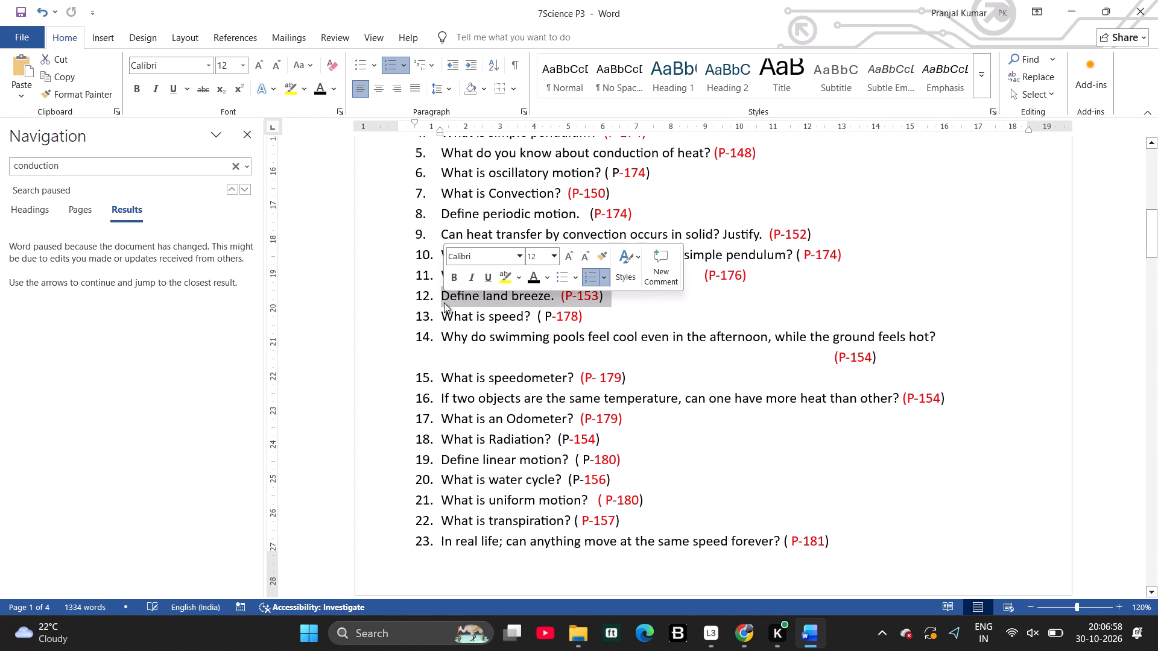
key(BackSpace)
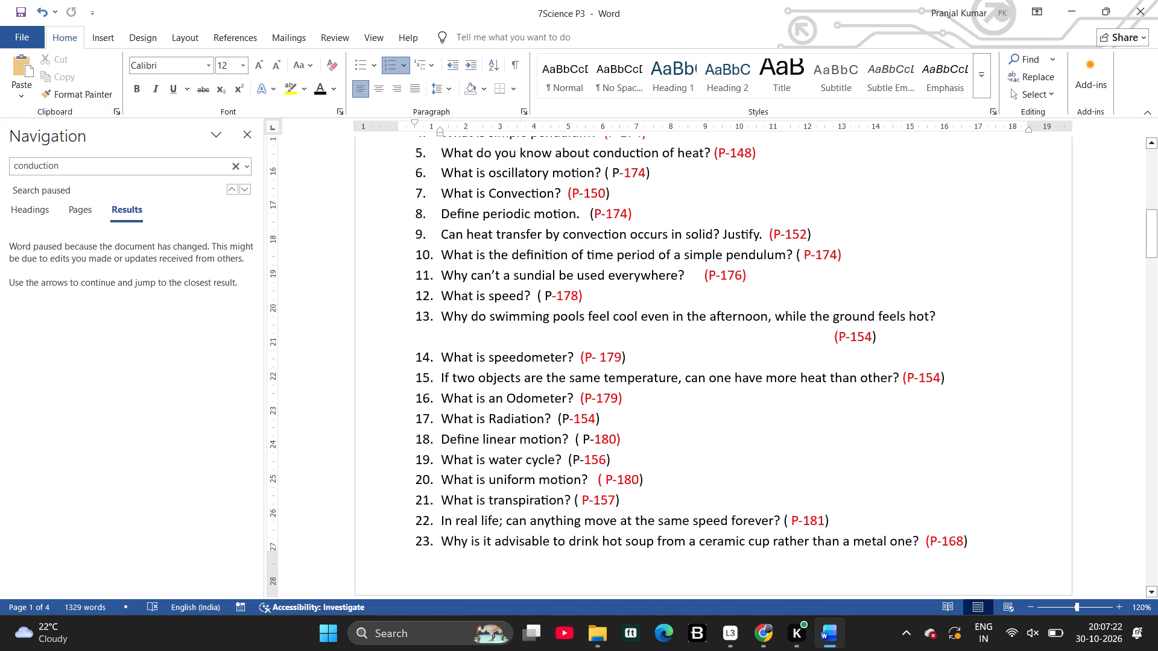
Move the question "Why do swimming pools feel cool even in the afternoon, while the ground feels hot? (P-154)" to number 11, directly after question 10.
drag(442, 318, 733, 331)
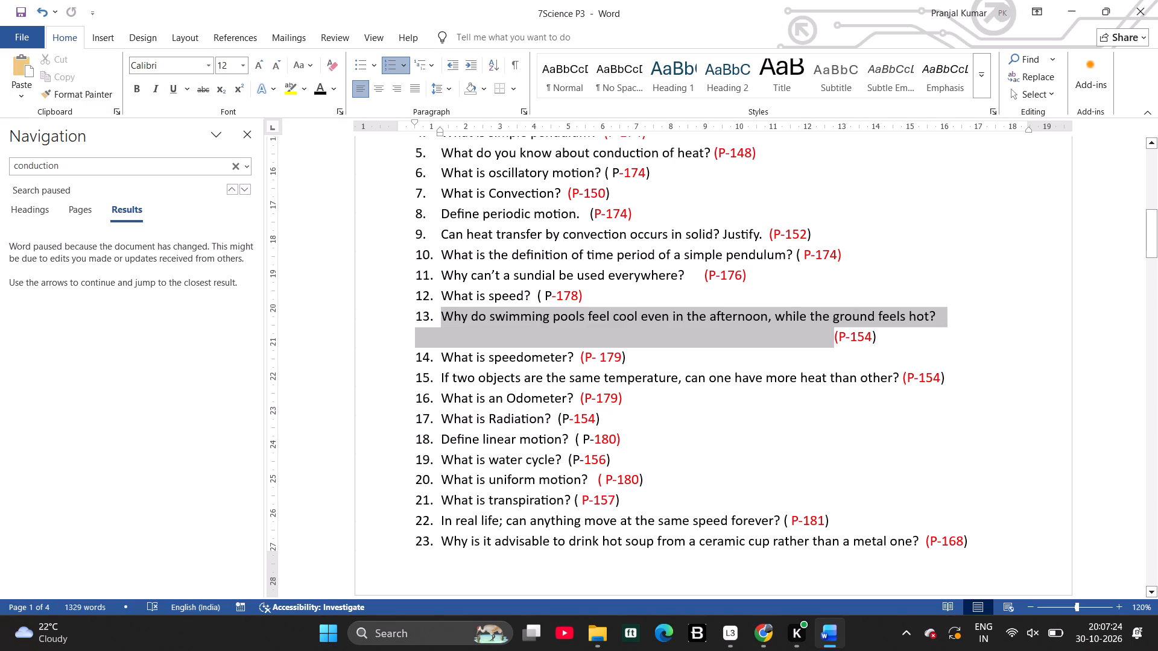
drag(733, 331, 876, 337)
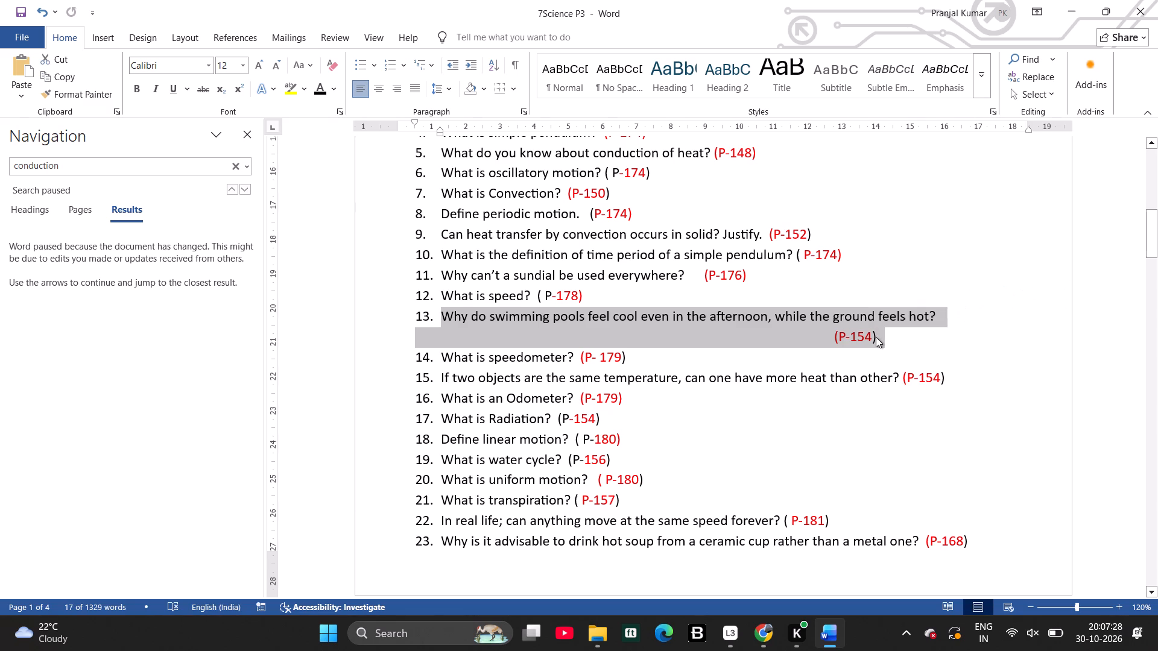
key(ctrl+c)
click(852, 254)
key(Return)
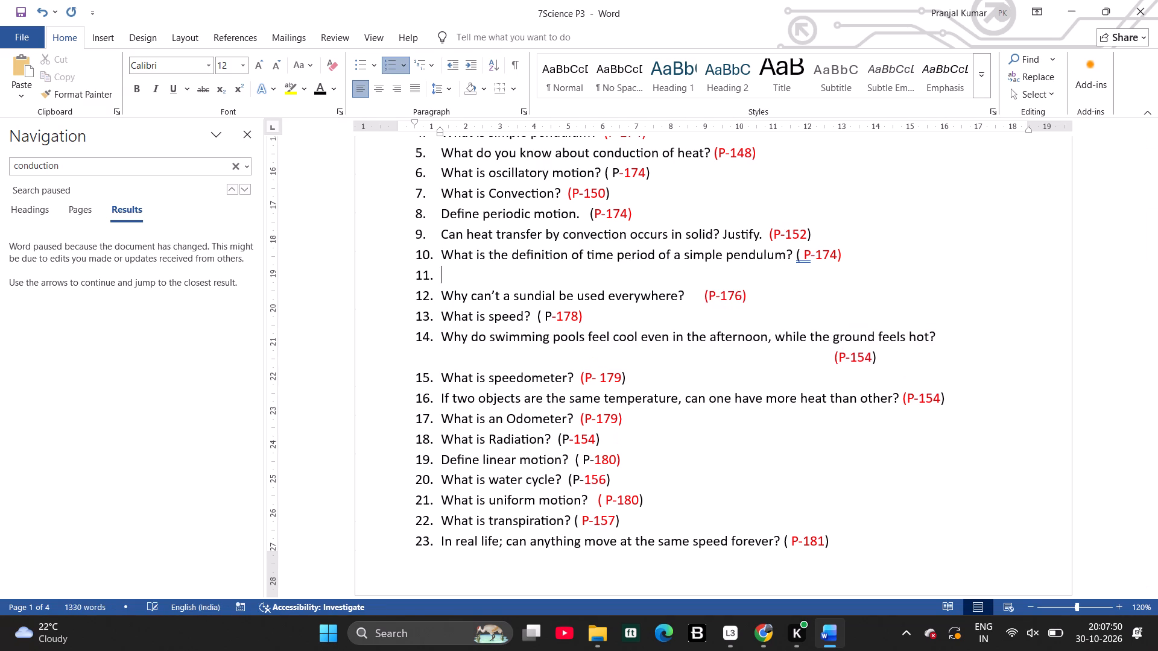
key(ctrl+v)
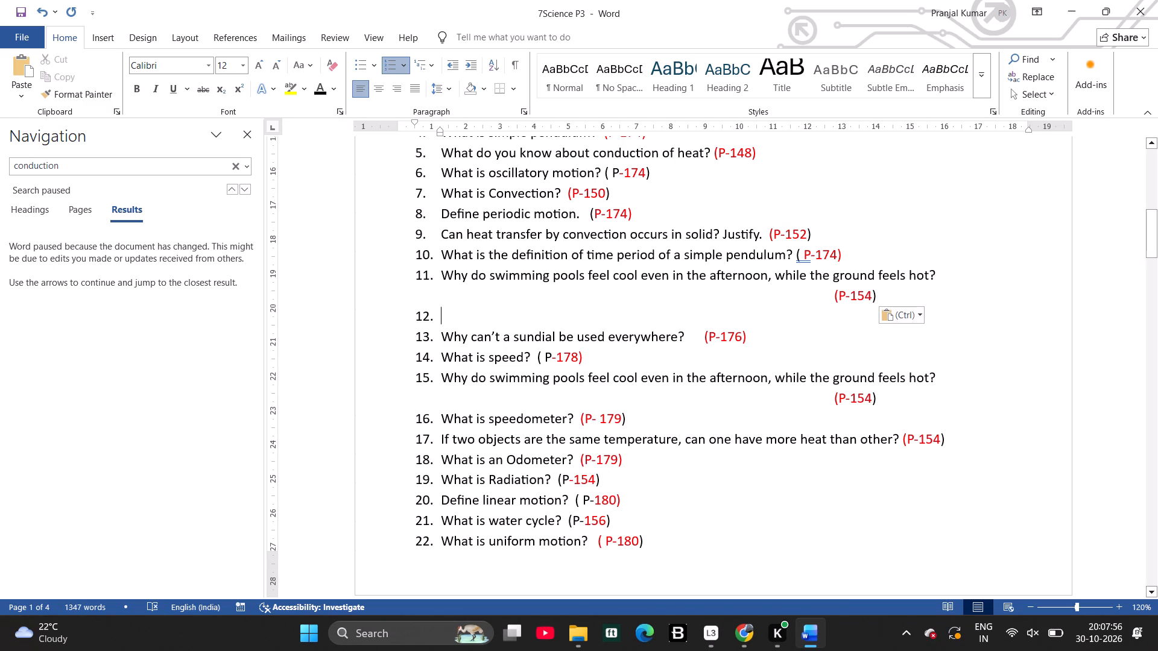
drag(915, 394, 914, 394)
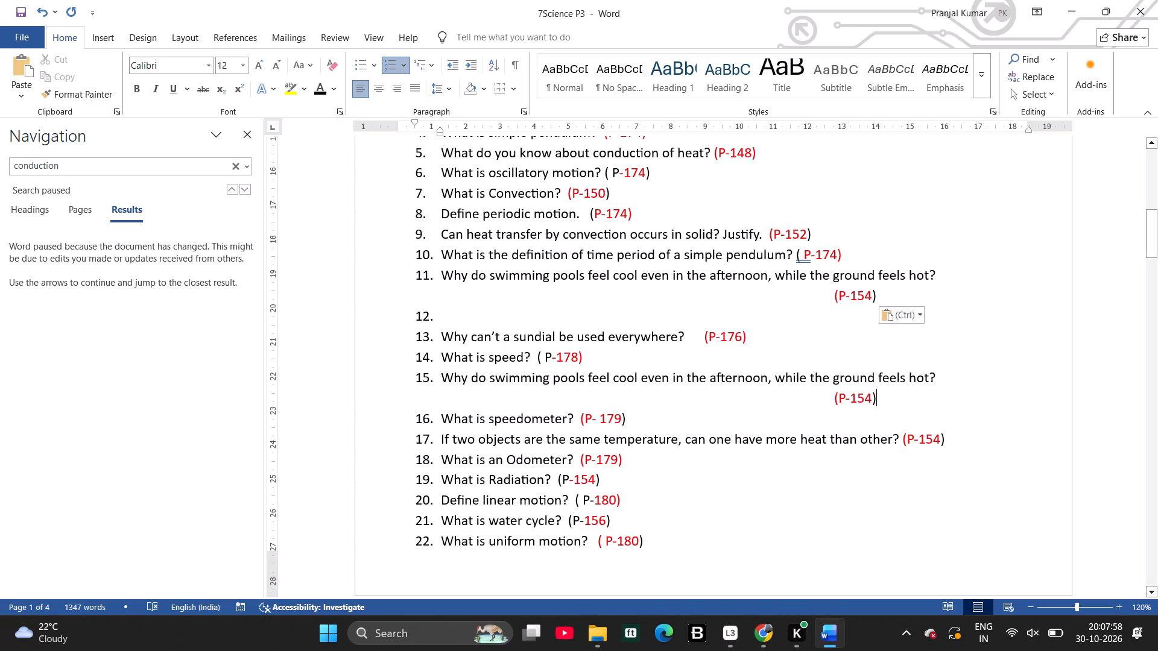
drag(914, 394, 414, 377)
key(BackSpace)
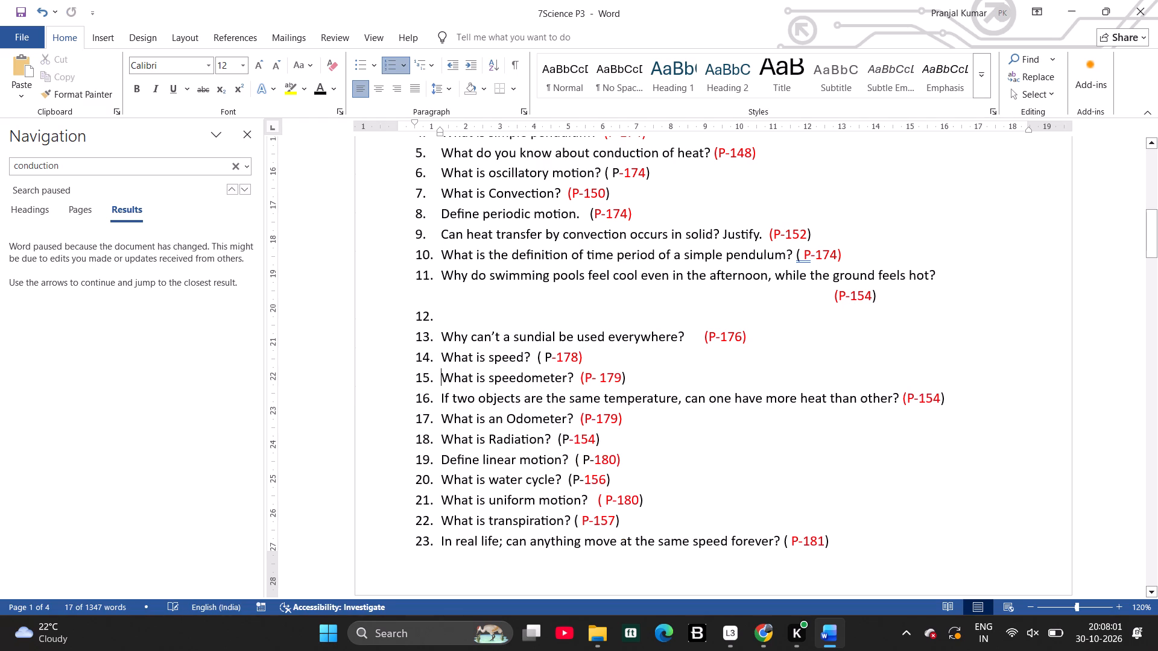
Enter the question "What do you know about seconds pendulum?" in the empty number 12 of Section A.
click(452, 315)
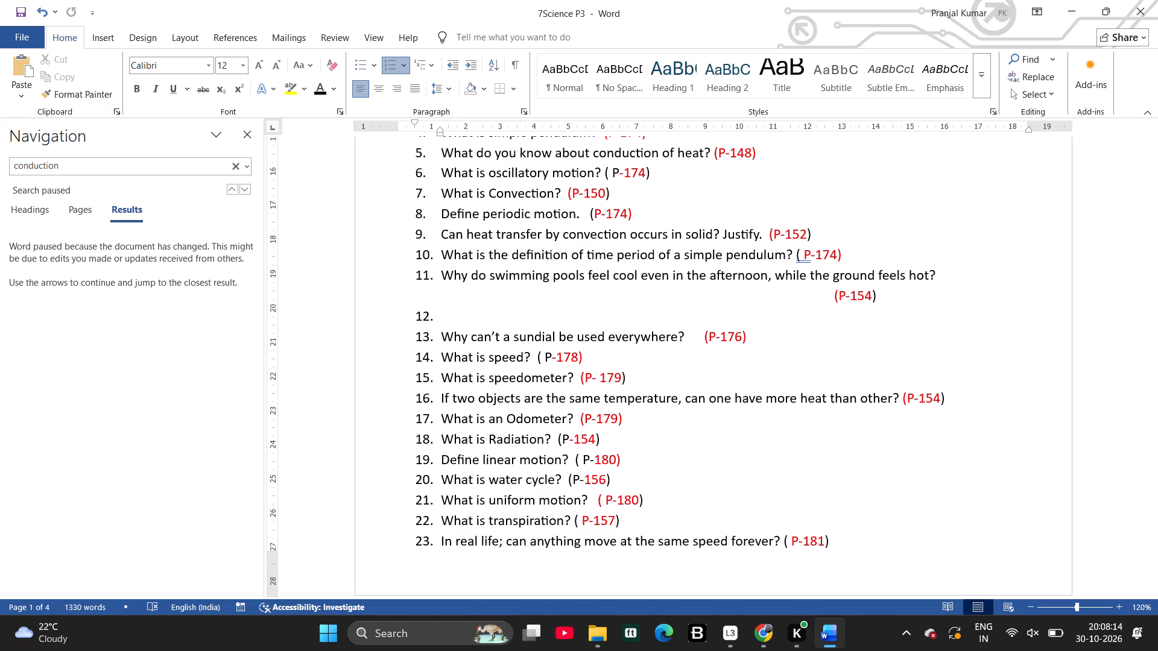
scroll(524, 434, down, 2)
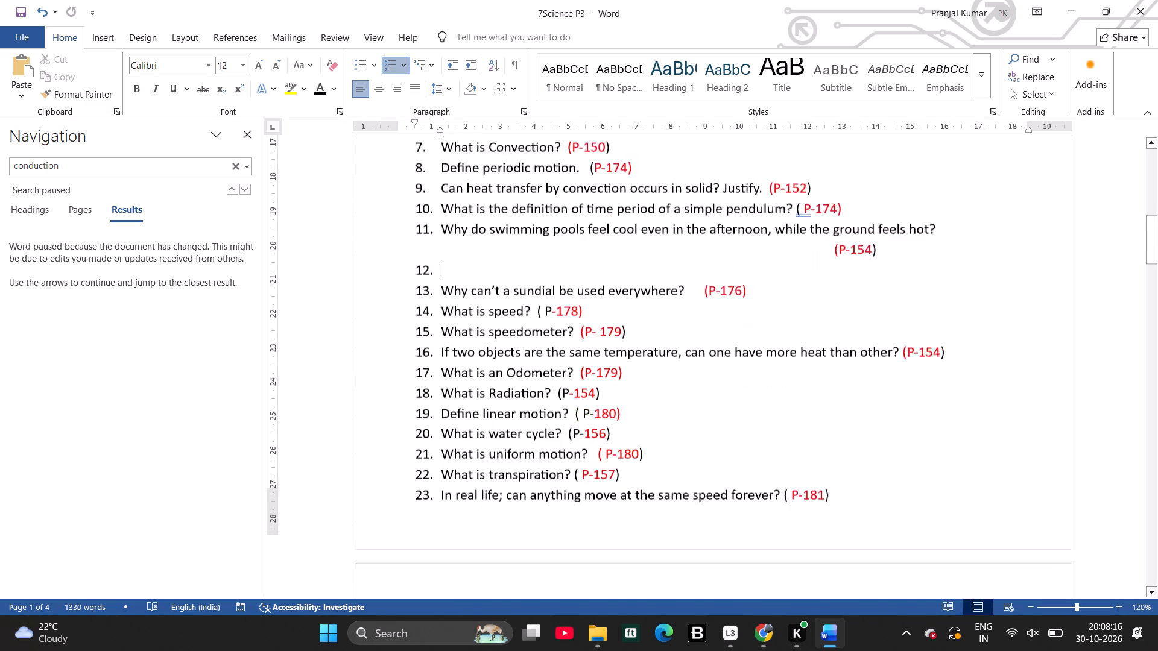
scroll(524, 434, down, 4)
scroll(524, 434, up, 1)
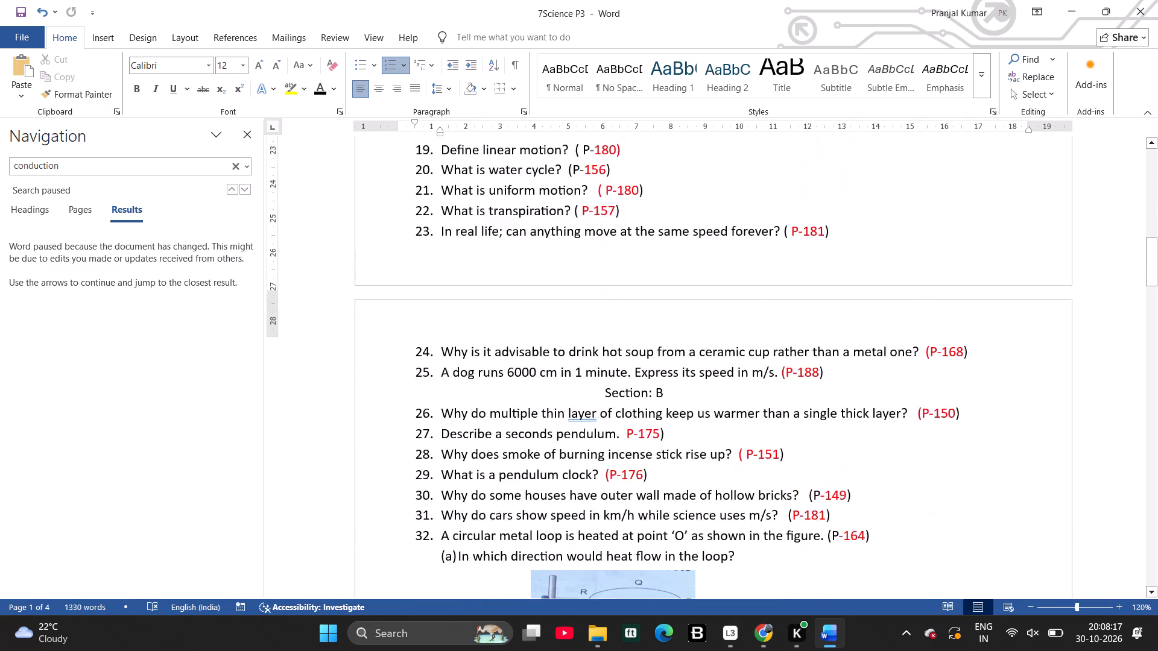
scroll(524, 434, up, 3)
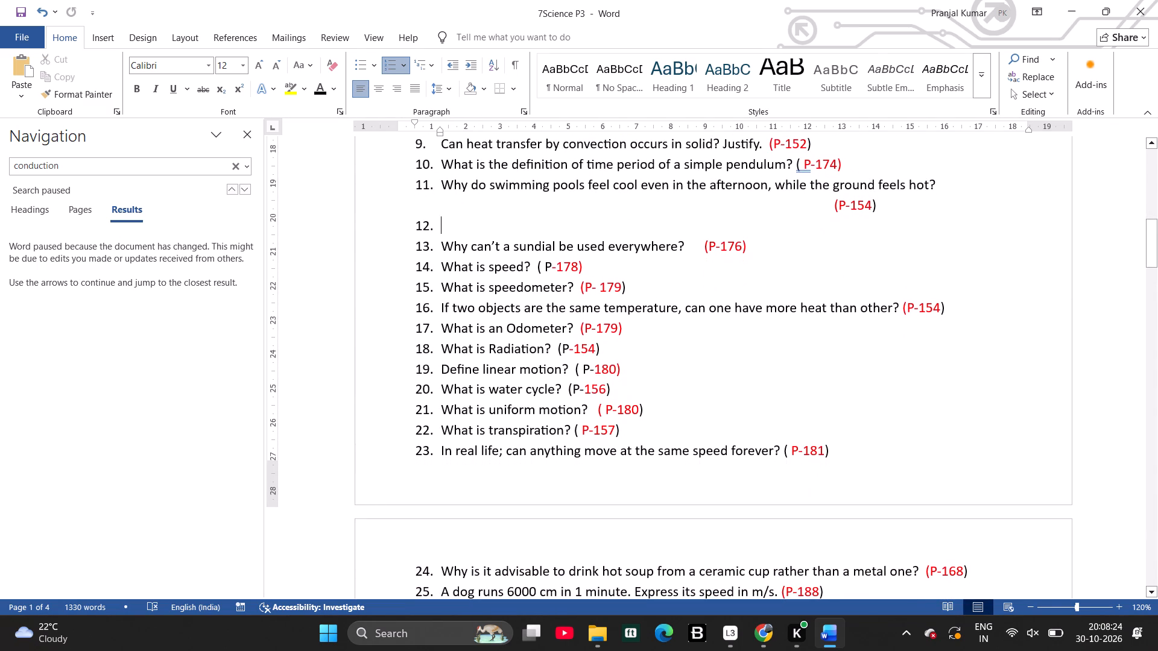
scroll(524, 434, down, 1)
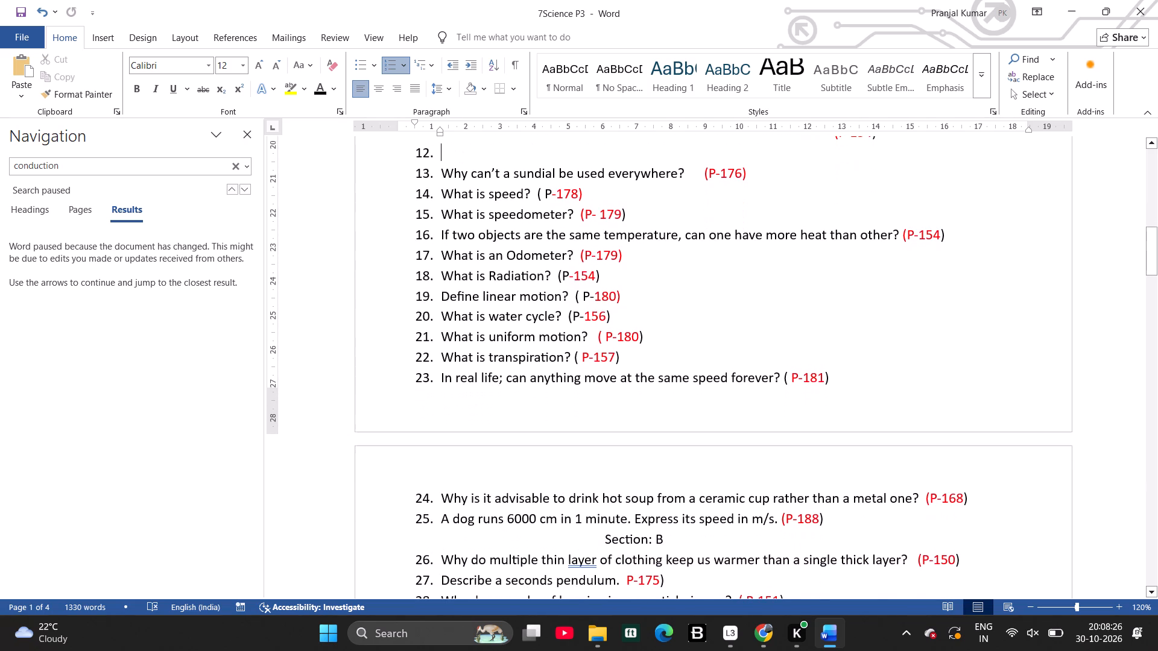
scroll(524, 434, down, 1)
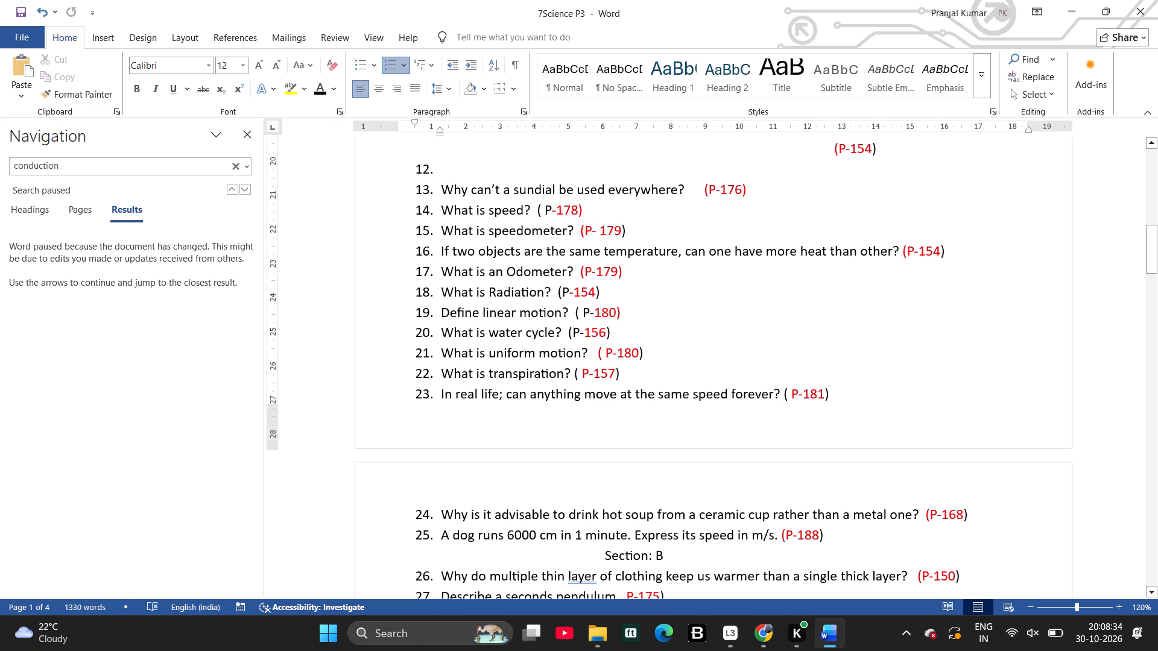
scroll(701, 386, up, 1)
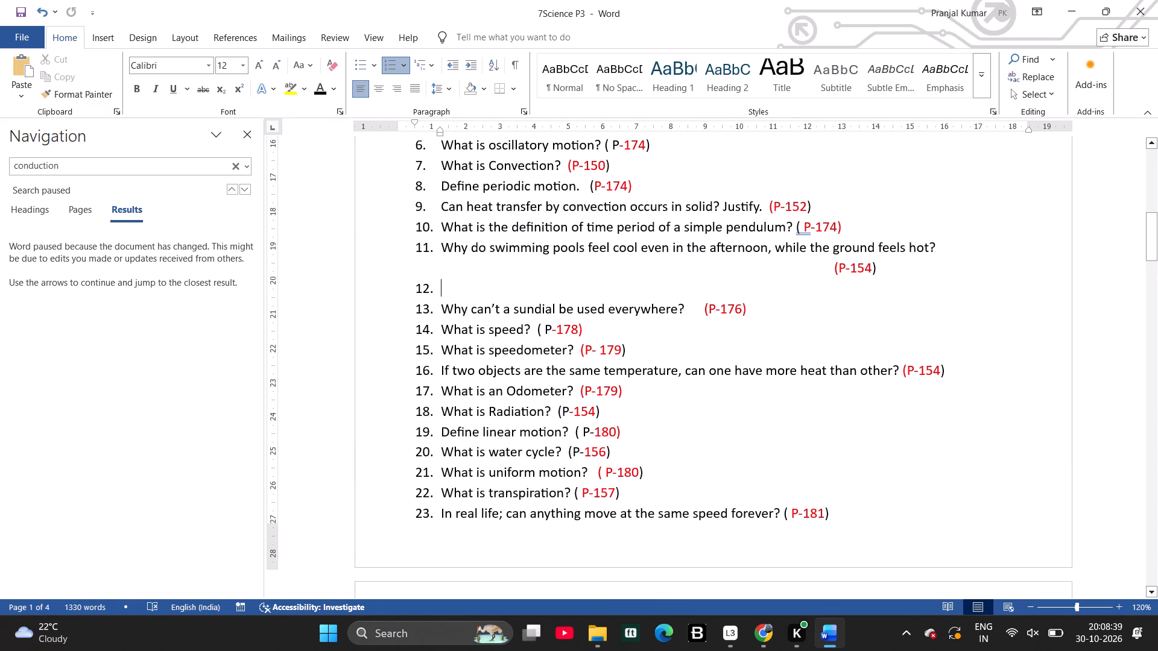
text(What do you know about)
key(space)
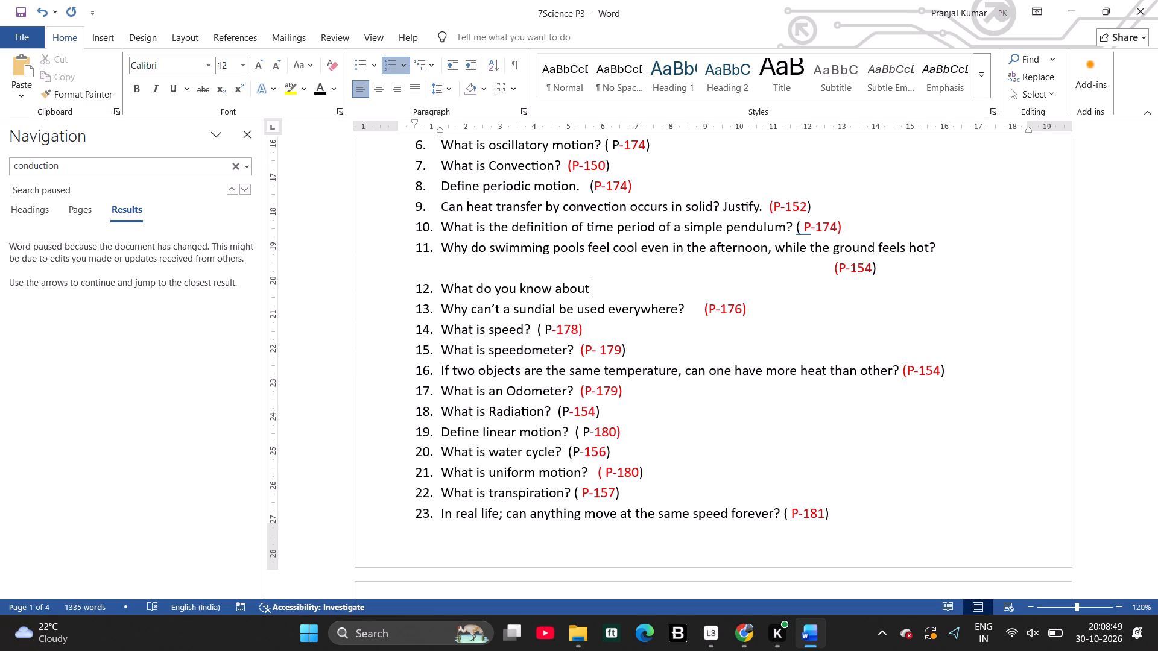
text(seconds)
key(space)
text(pendul)
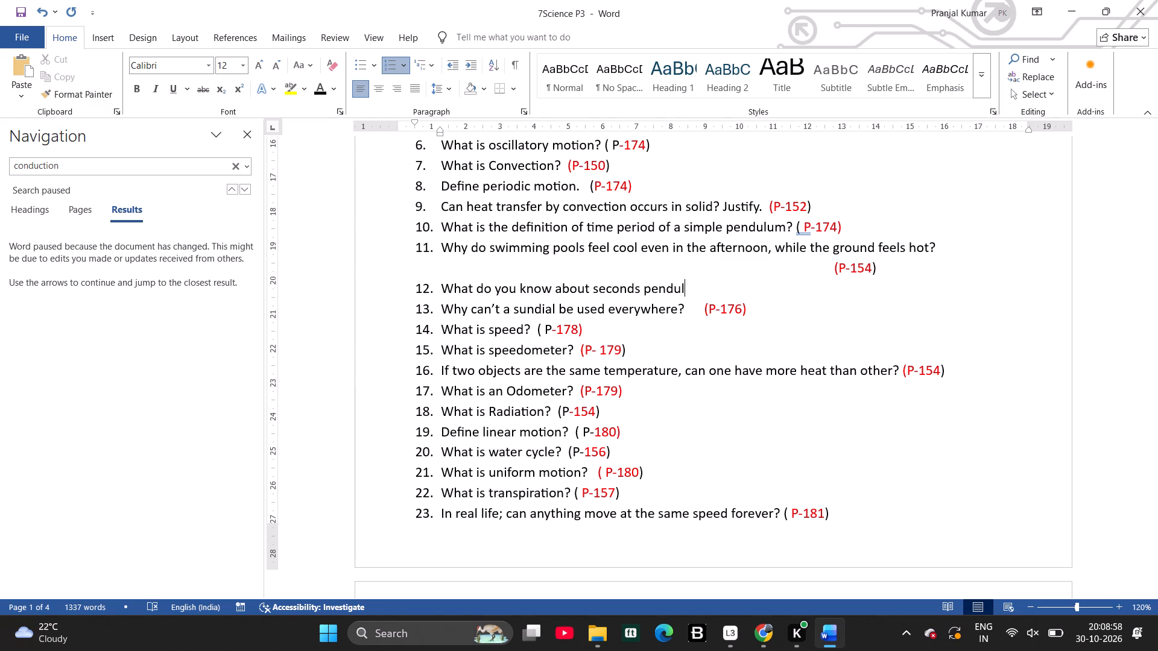
text(um)
text(?)
key(space)
Add the red page reference (P-175) after question 12, reusing the reference from the sundial question and correcting its page number.
text(())
key(BackSpace)
key(BackSpace)
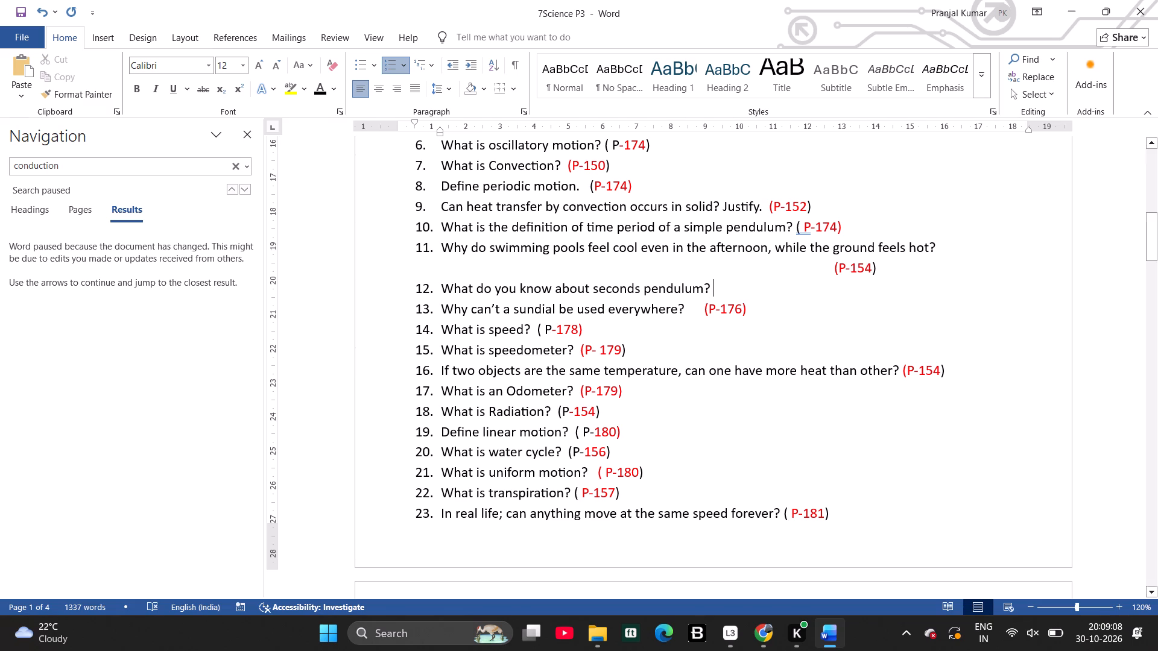
drag(762, 311, 706, 307)
drag(706, 307, 706, 307)
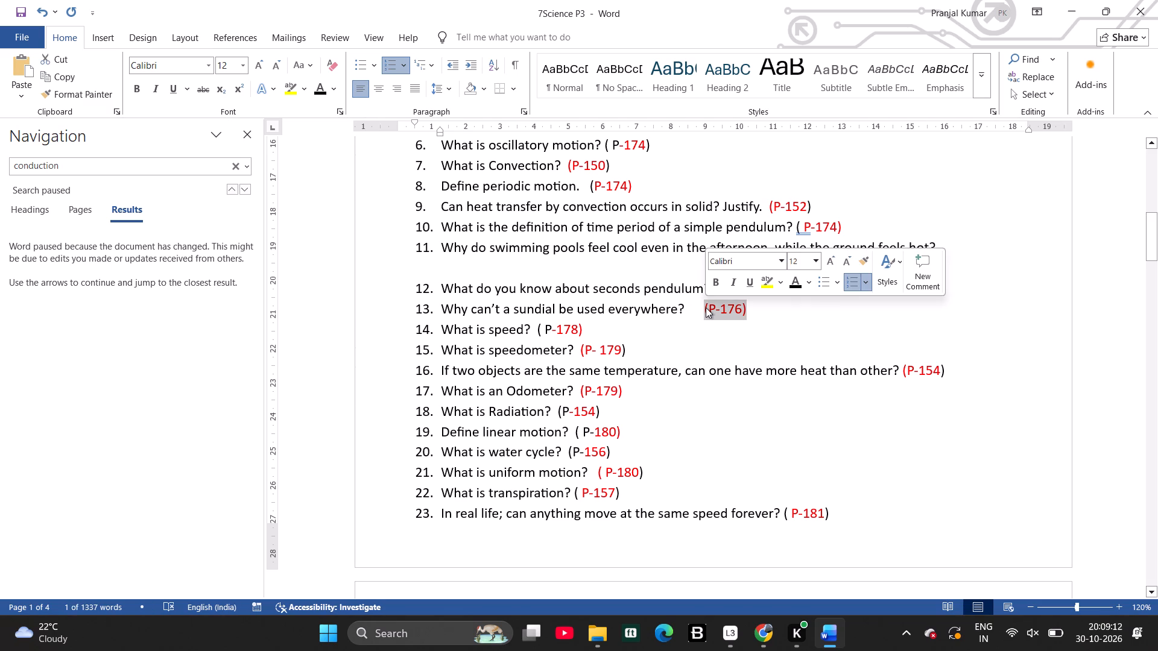
key(ctrl+c)
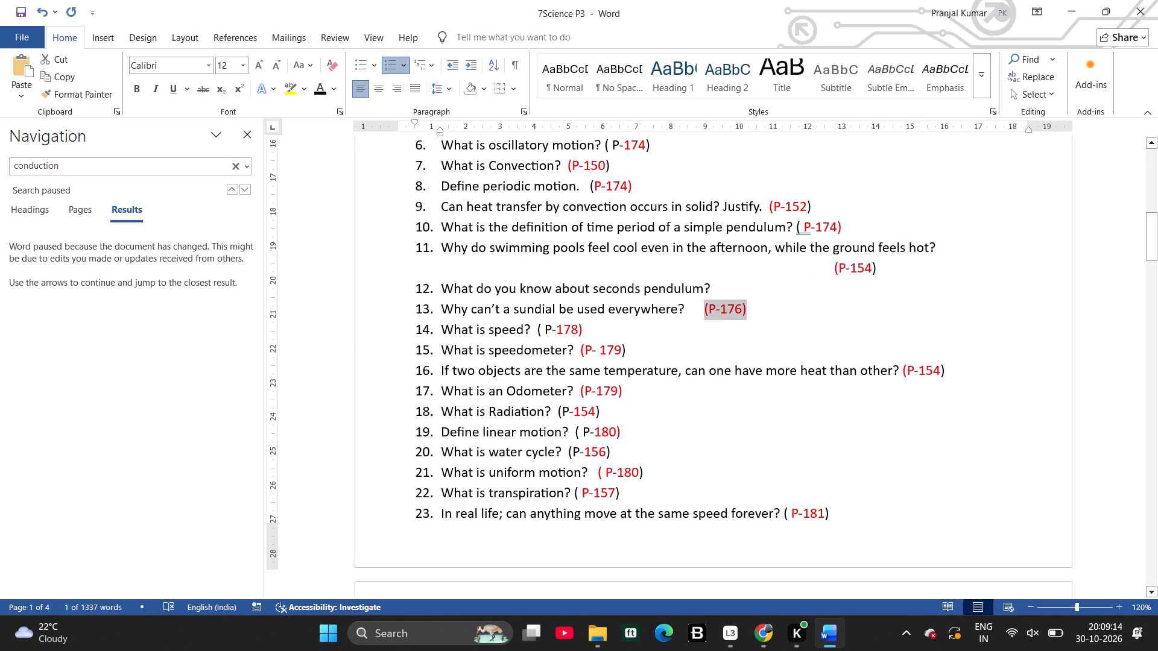
click(727, 290)
key(ctrl+v)
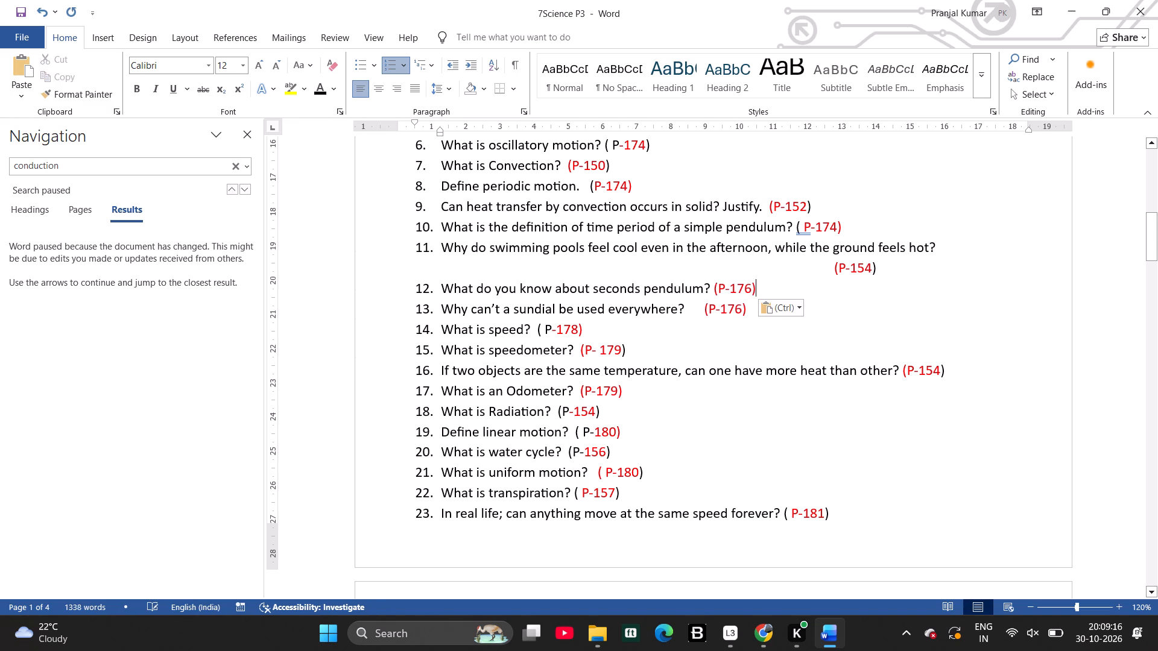
click(748, 292)
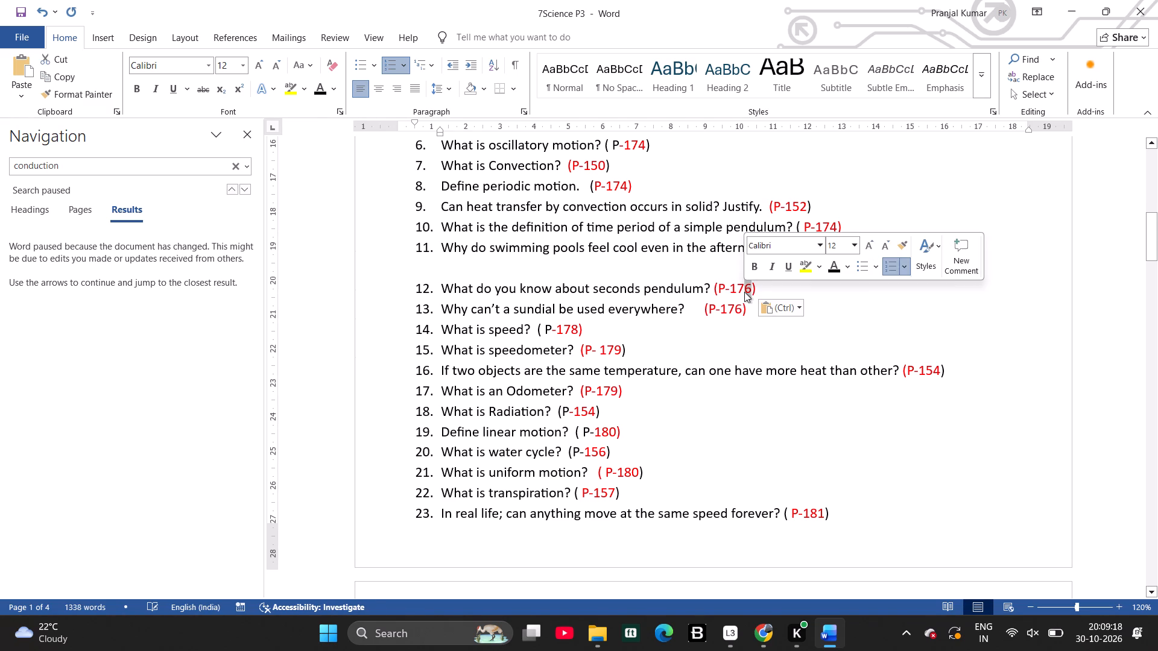
key(5)
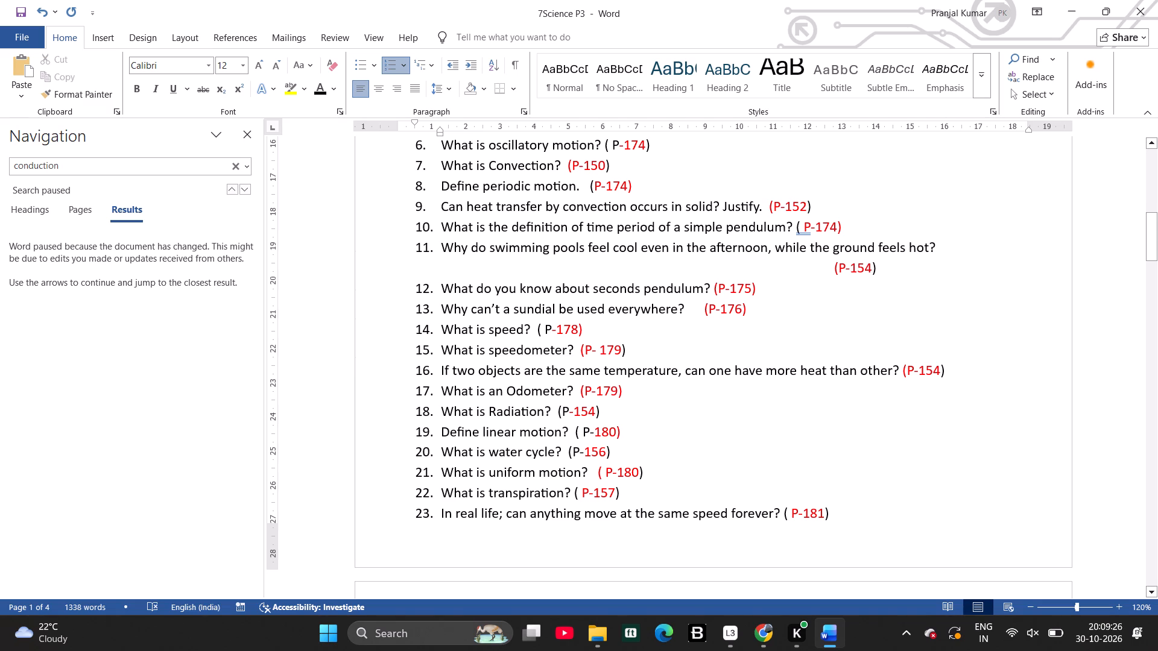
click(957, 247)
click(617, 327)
Move the question "If two objects are the same temperature, can one have more heat than other? (P-154)" to number 13, leaving no blank line after it.
drag(948, 370, 721, 400)
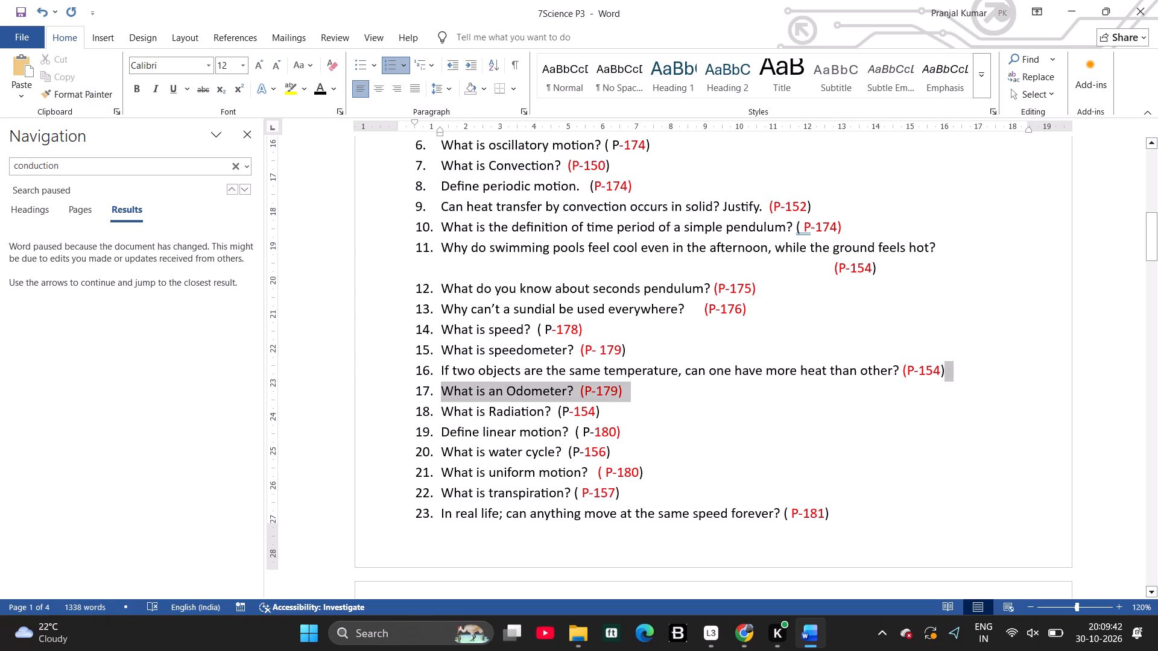
drag(721, 400, 441, 374)
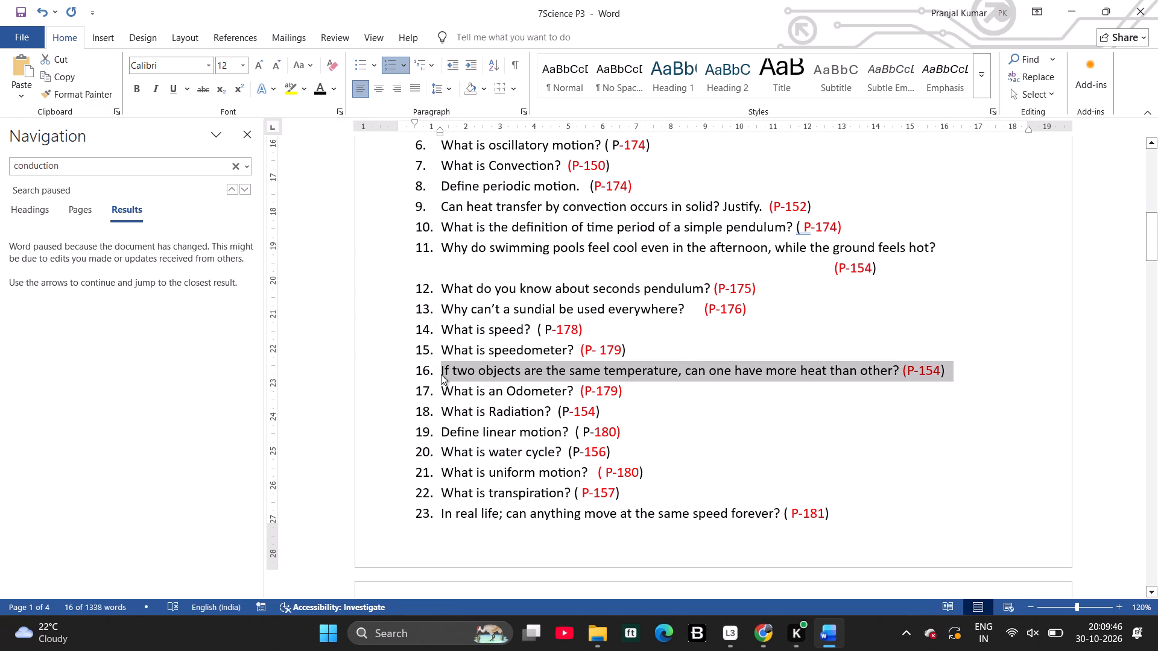
key(ctrl+x)
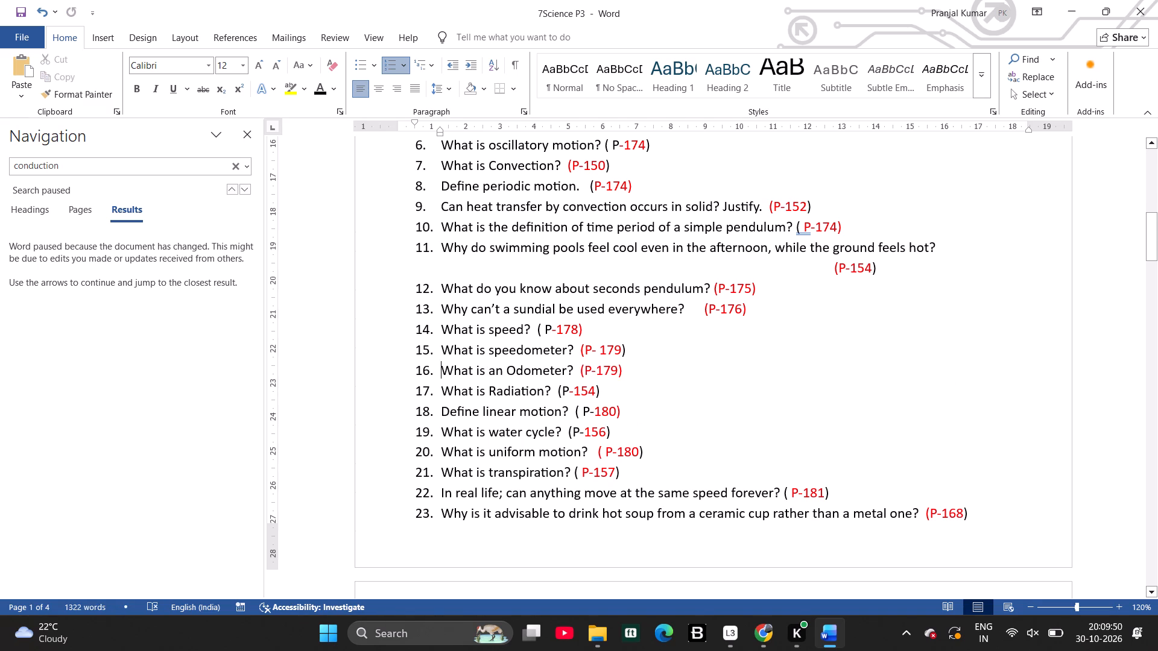
click(761, 294)
key(Return)
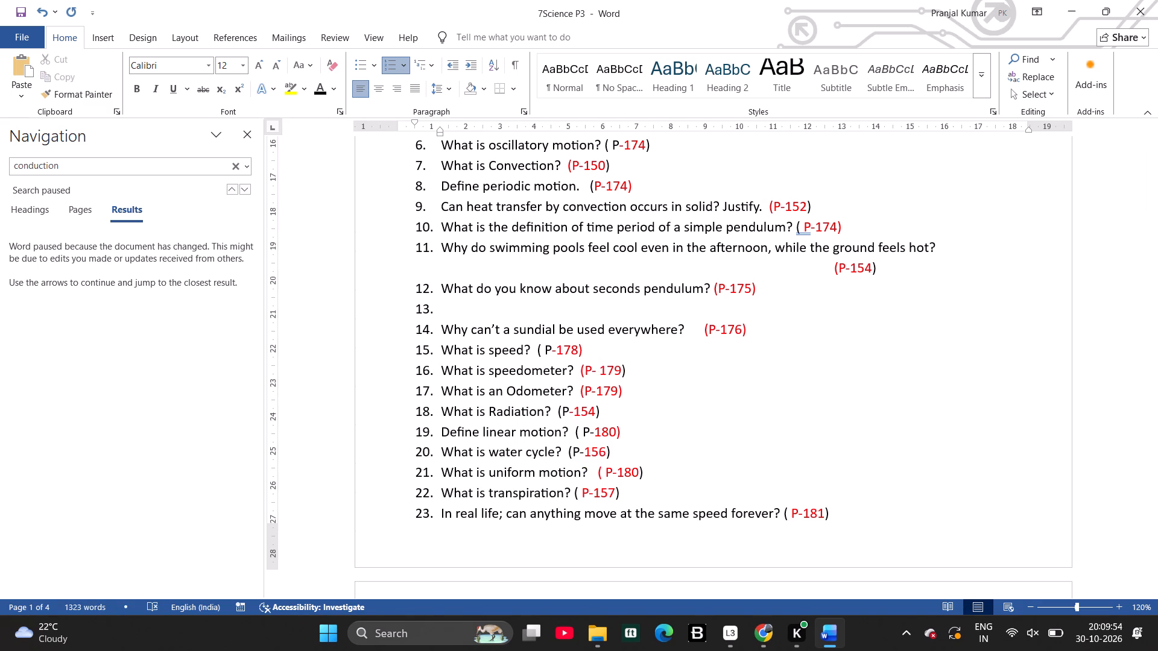
key(ctrl+v)
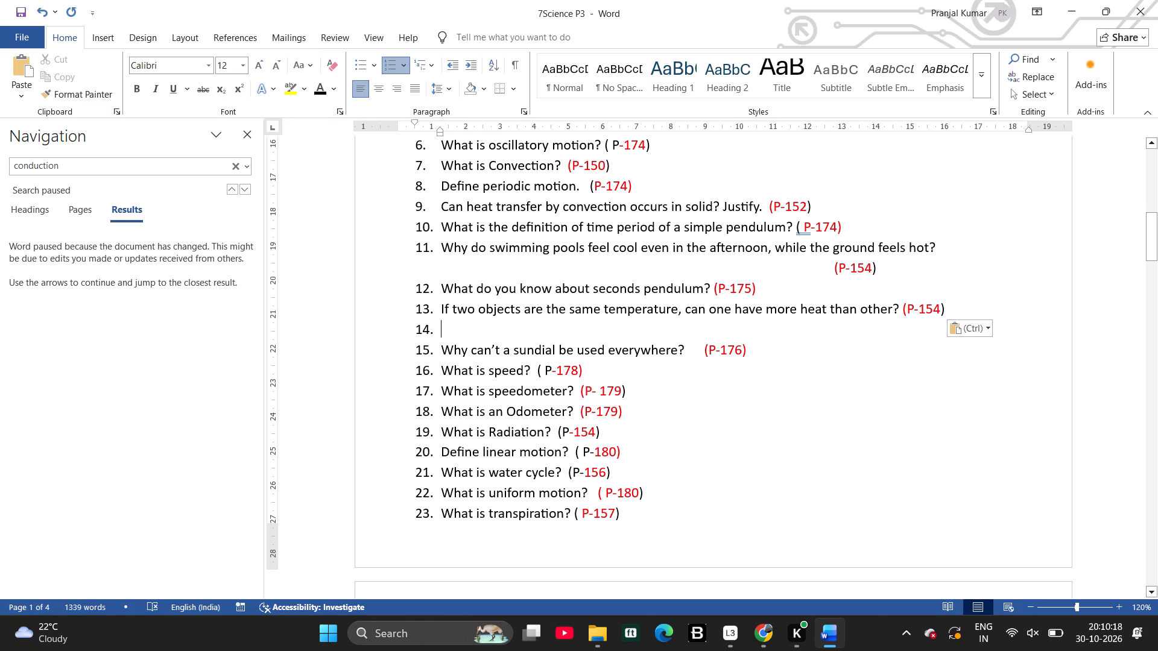
key(BackSpace)
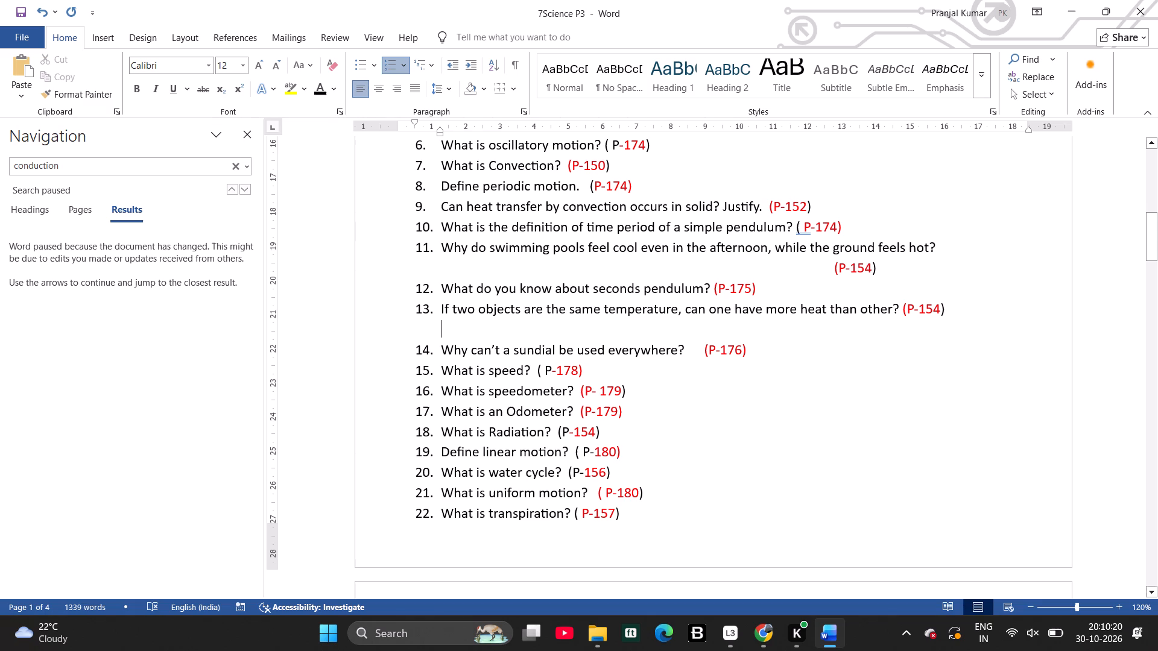
key(BackSpace)
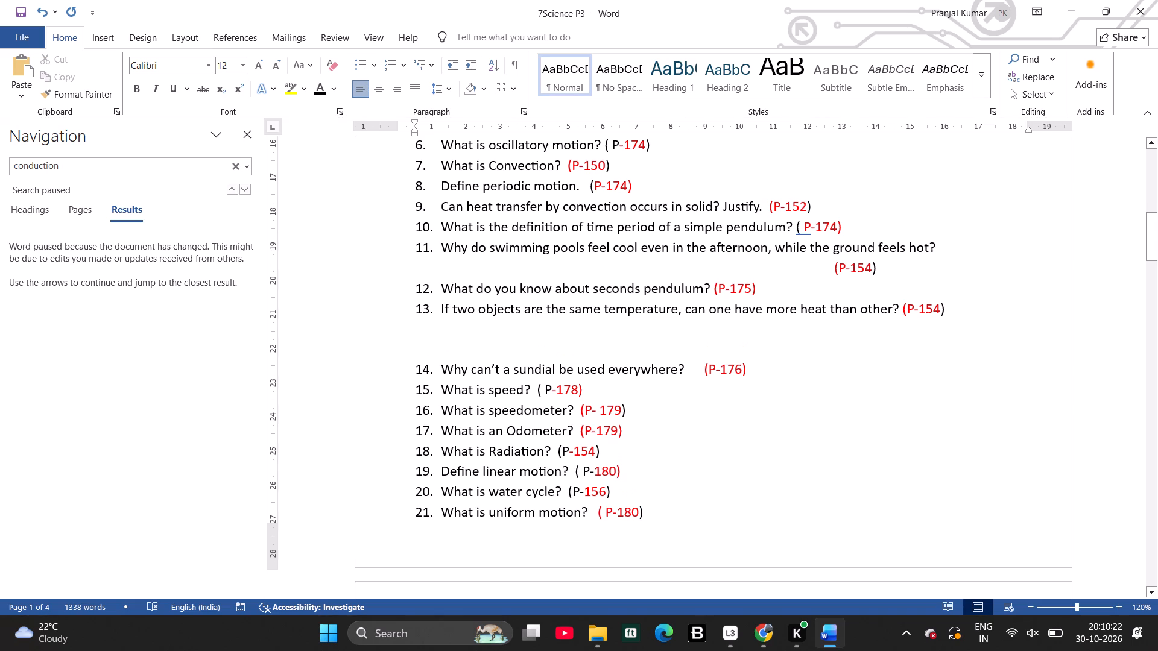
key(BackSpace)
key(BackSpace)
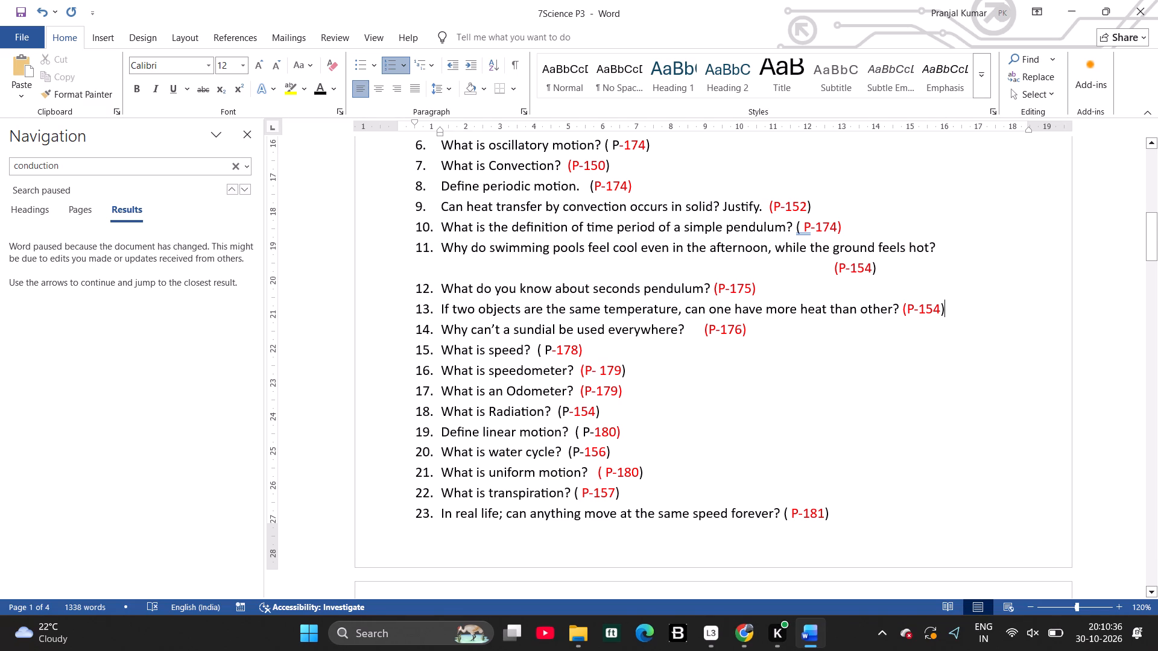
Move the question "What is Radiation? (P-154)" to number 15, directly after the sundial question, leaving no blank line after it.
click(484, 353)
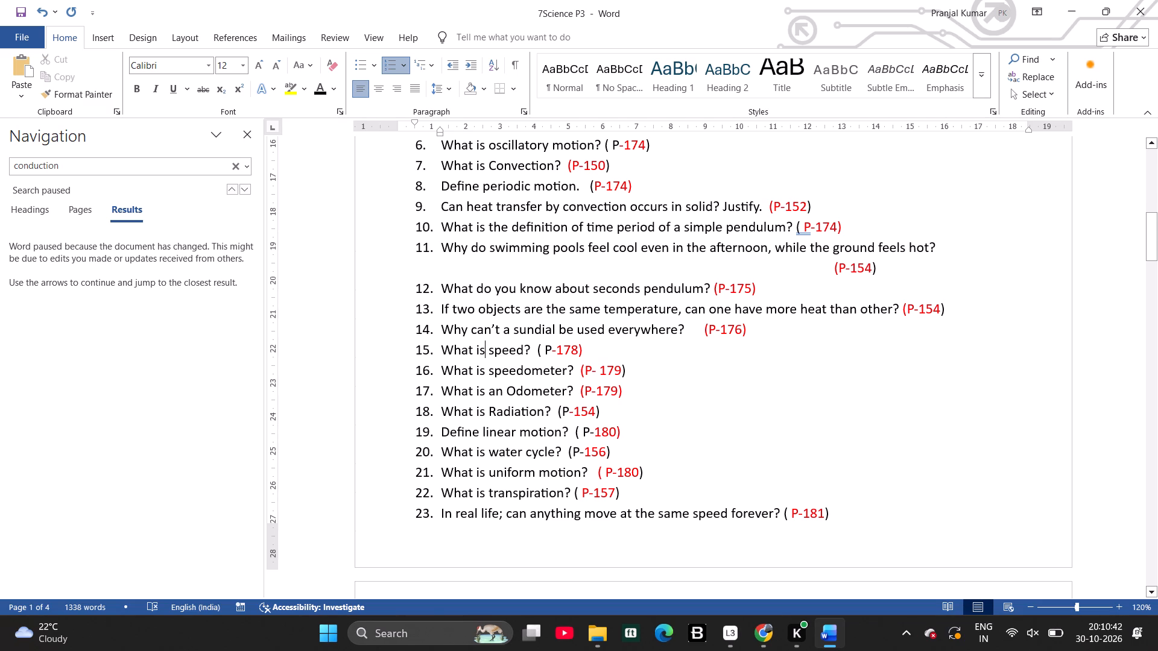
drag(606, 414, 498, 419)
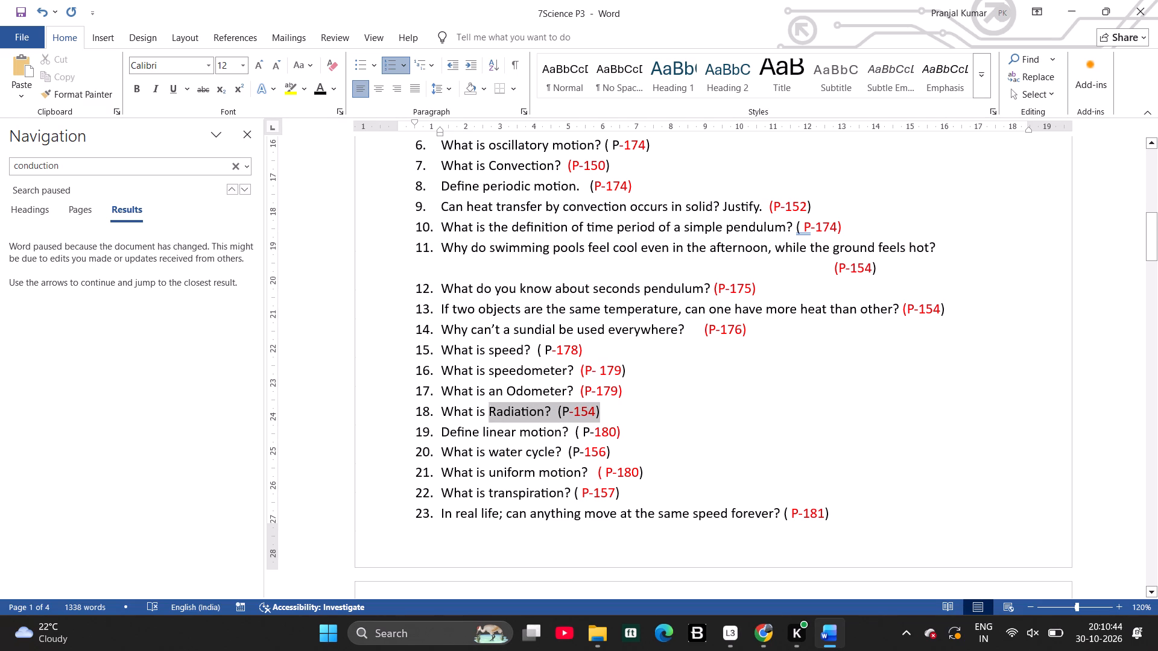
drag(498, 419, 445, 415)
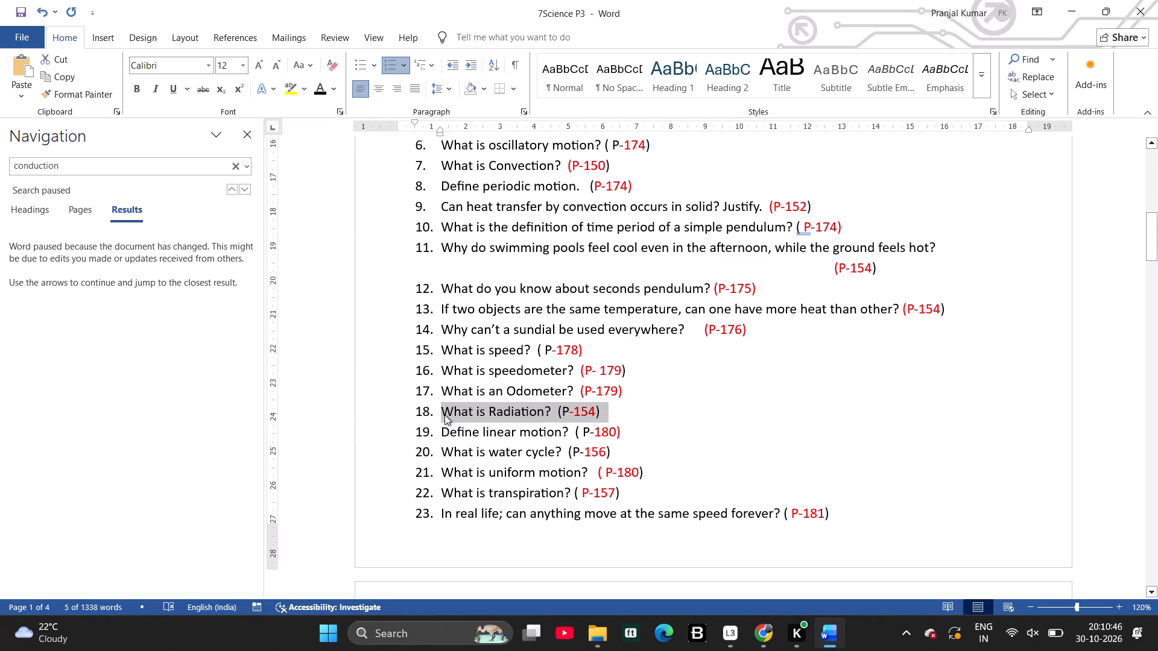
key(ctrl+x)
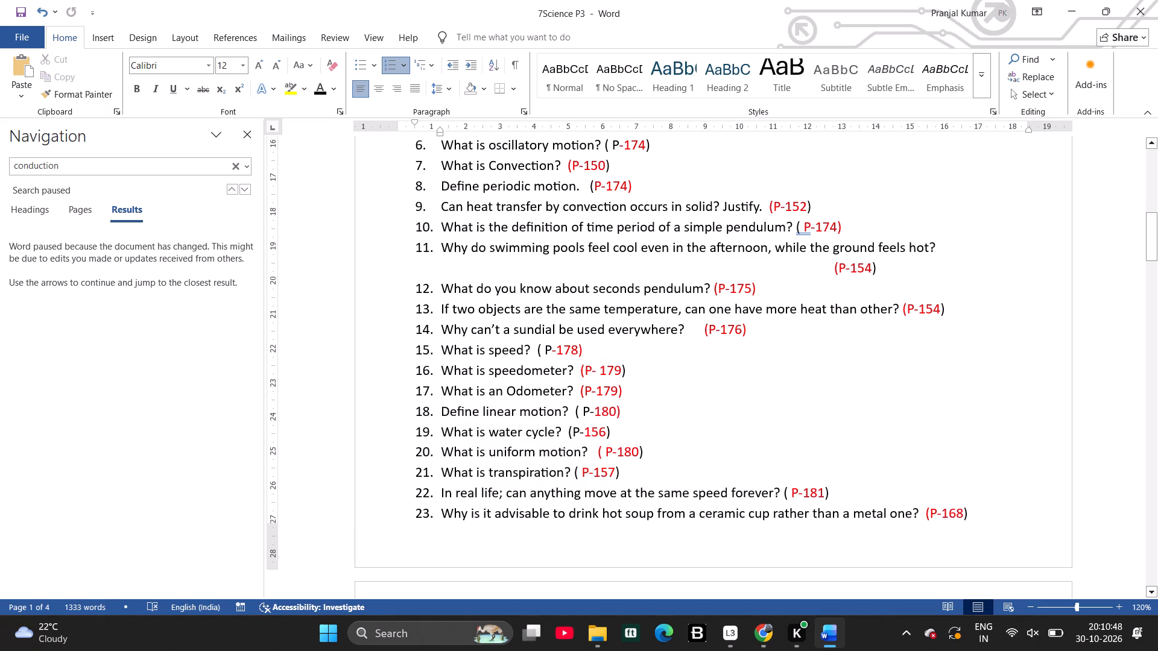
click(747, 333)
key(Return)
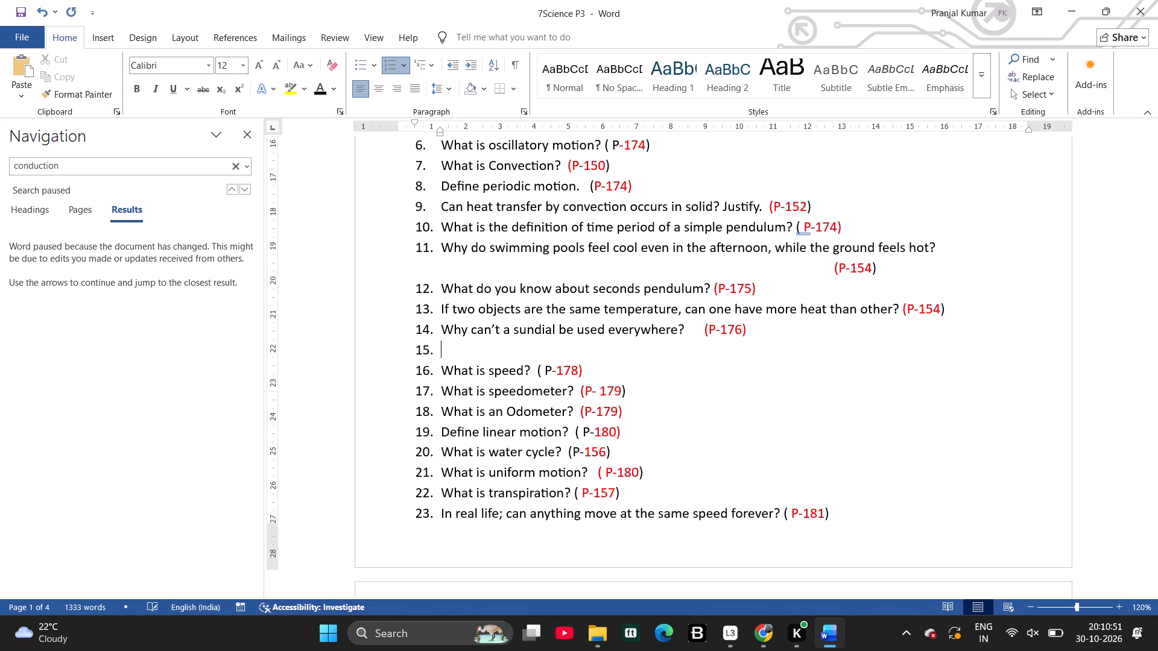
key(ctrl+v)
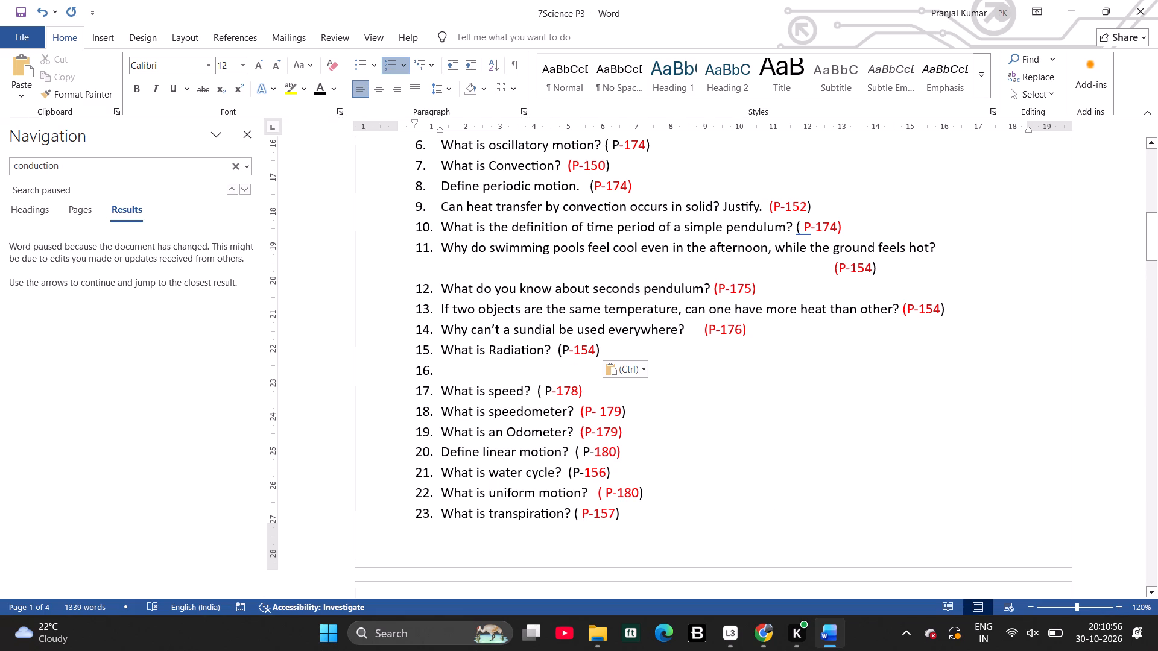
key(BackSpace)
key(BackSpace)
key(BackSpace)
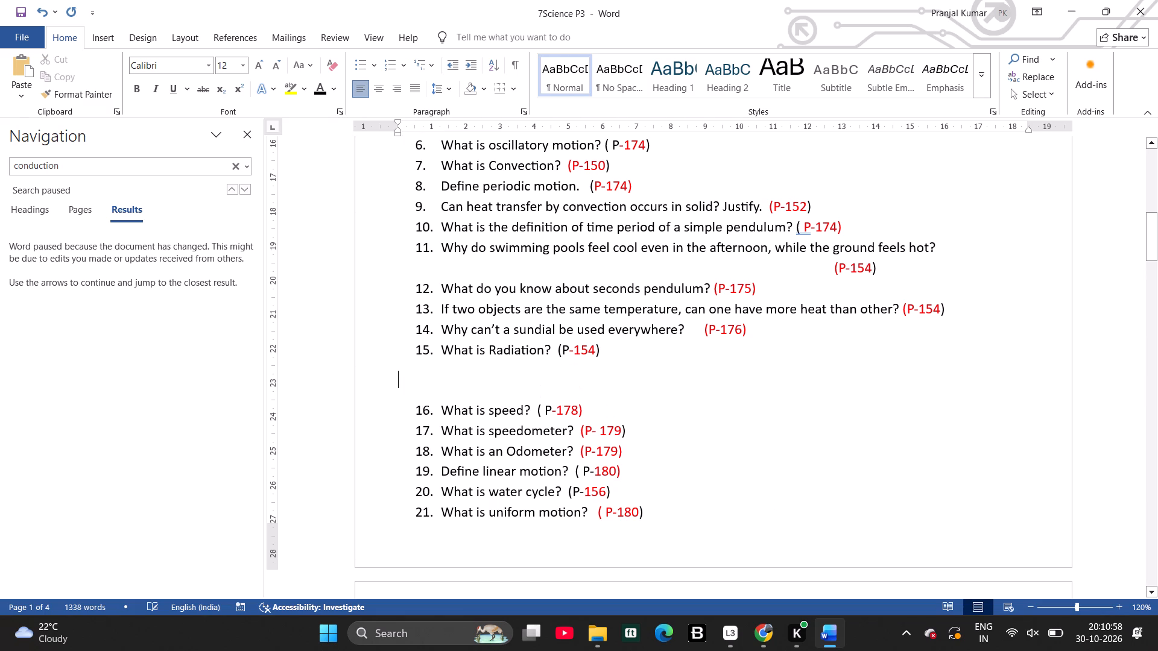
key(BackSpace)
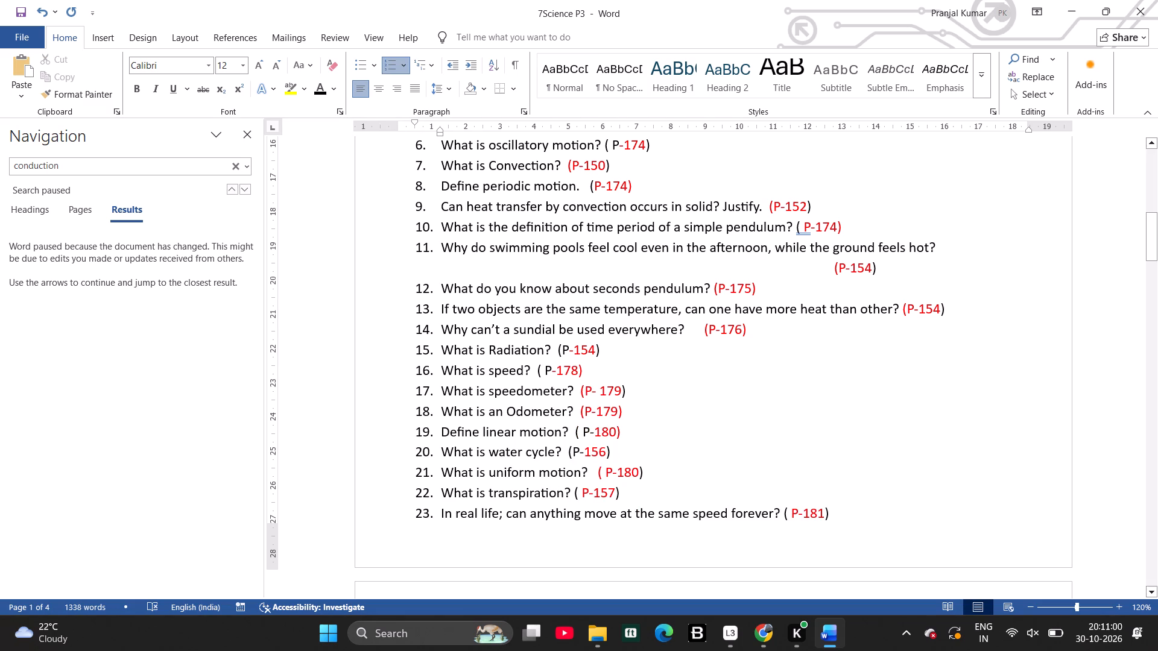
Reword question 15 as "What do you mean by transfer of heat by radiation?", with radiation in lowercase.
drag(484, 354, 477, 353)
drag(477, 353, 476, 352)
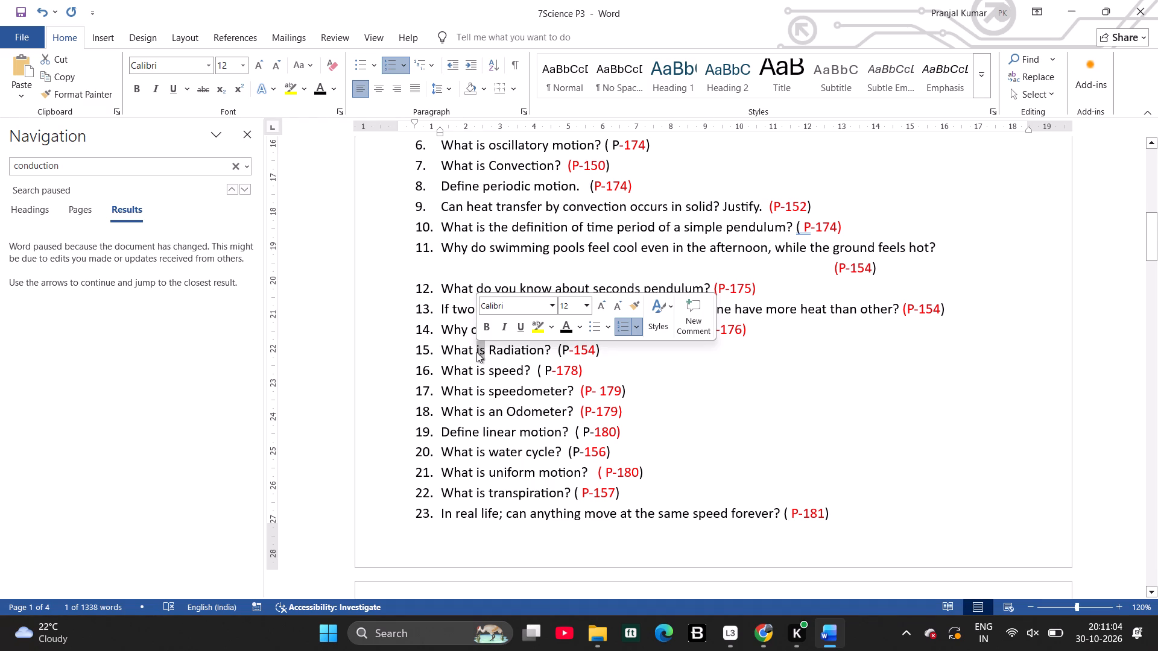
key(d)
text(o you mean by)
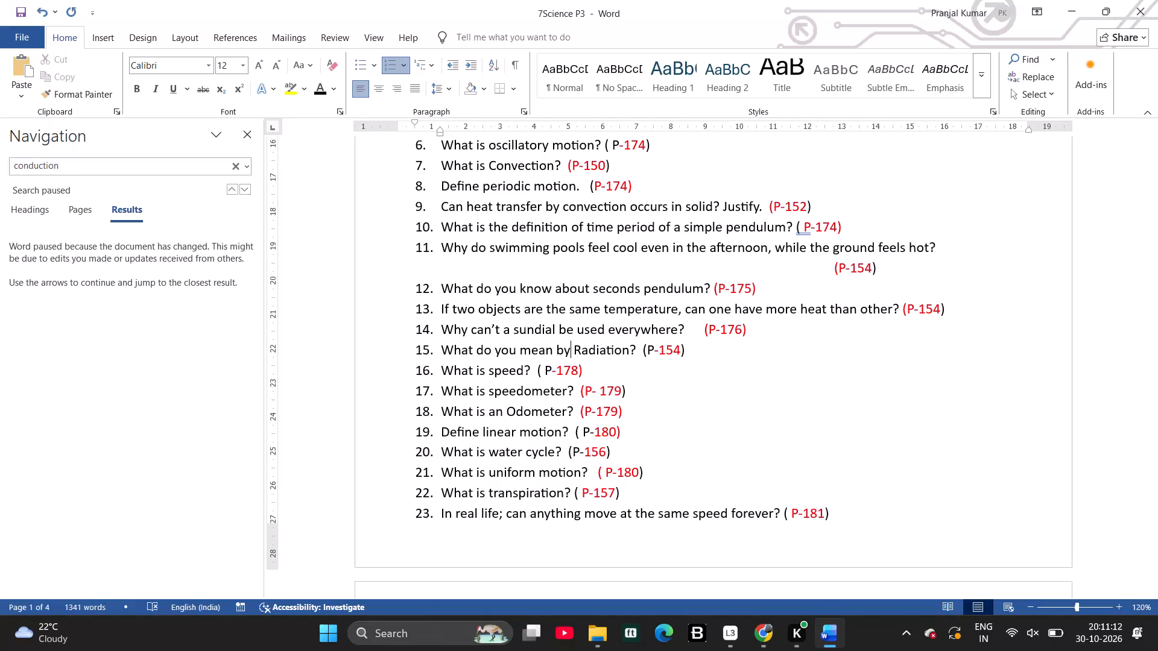
key(space)
text(transfer of heat by)
key(space)
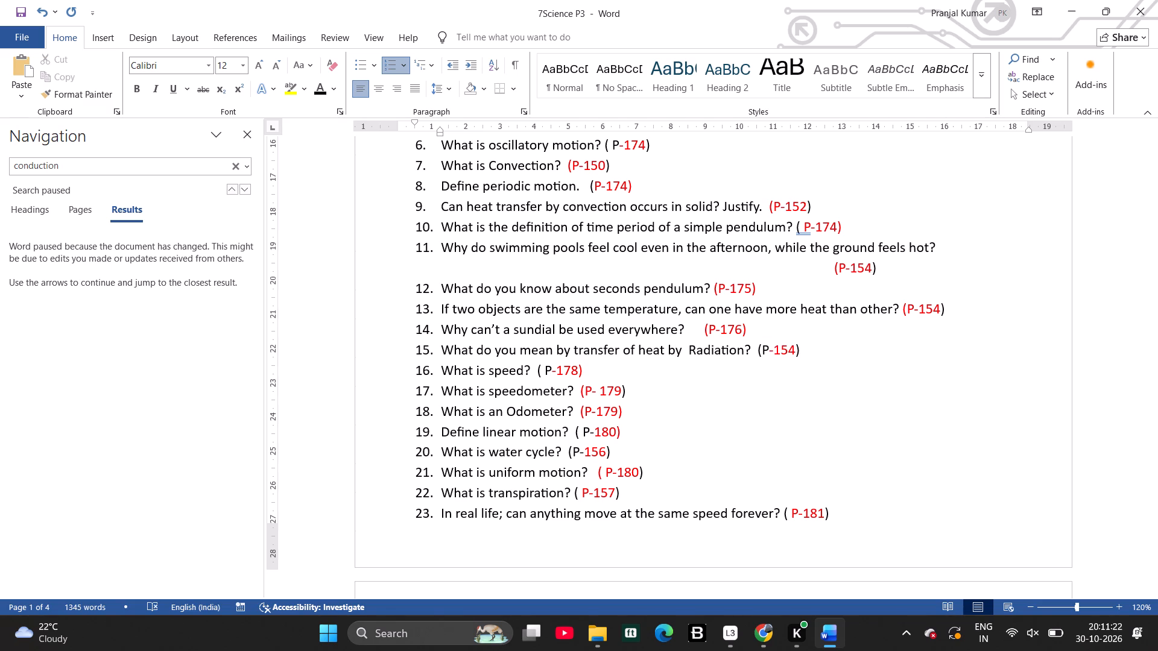
key(Right)
key(Right)
key(BackSpace)
key(r)
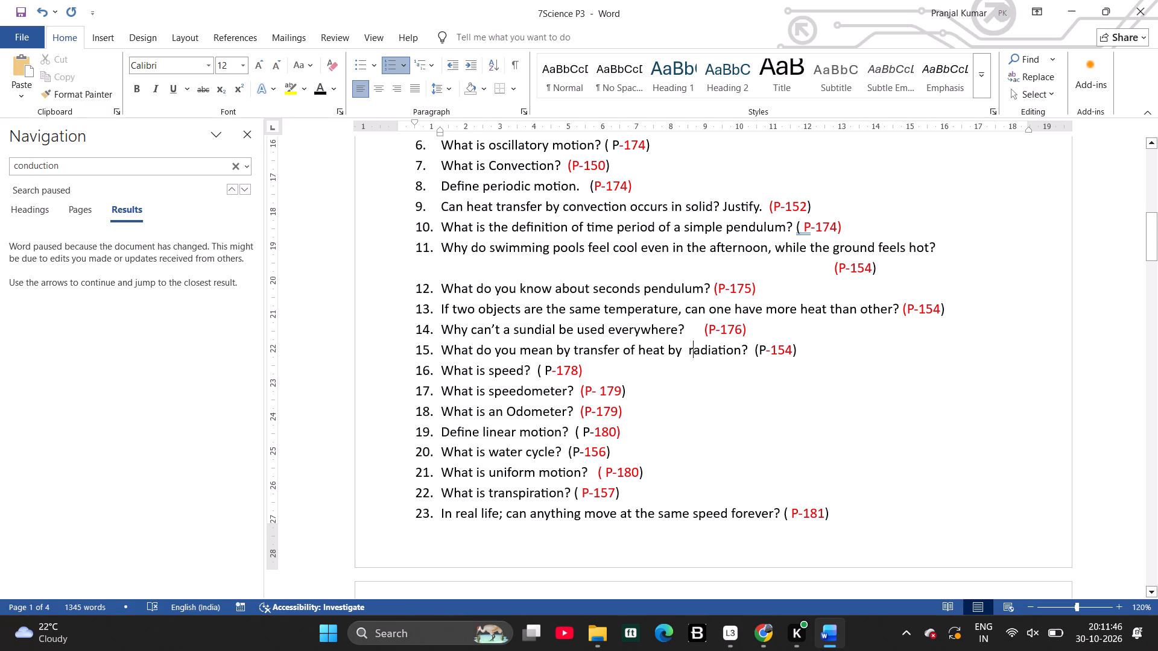
Move the question "What is water cycle? (P-156)" to number 17, replacing the speedometer question.
drag(612, 453, 446, 454)
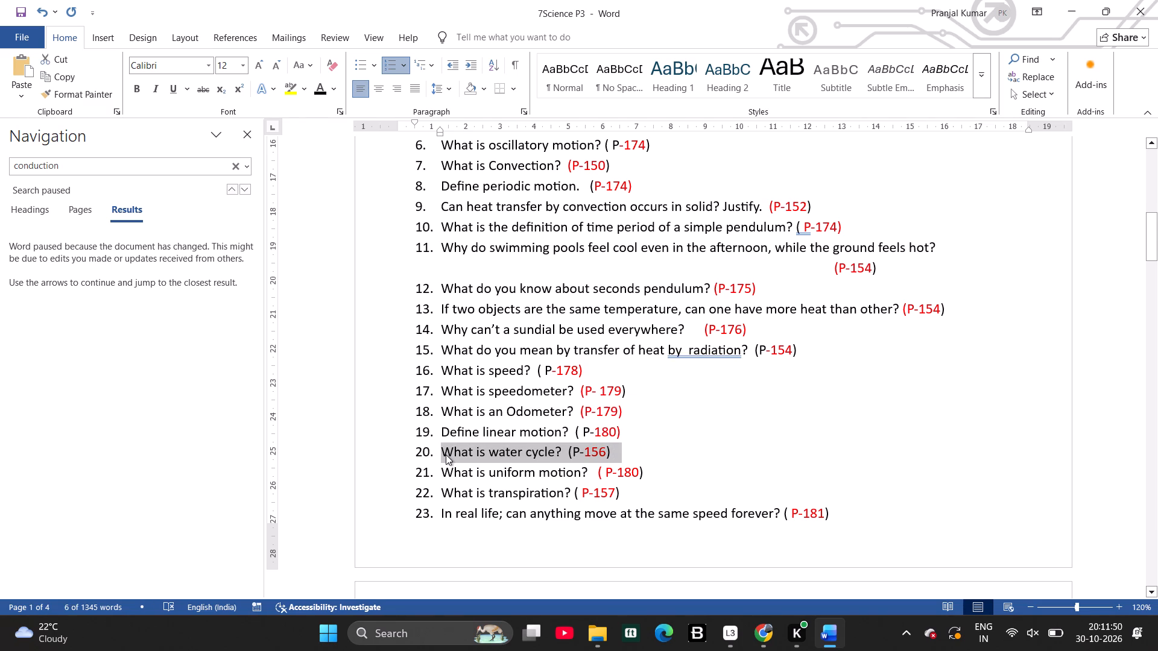
key(ctrl+x)
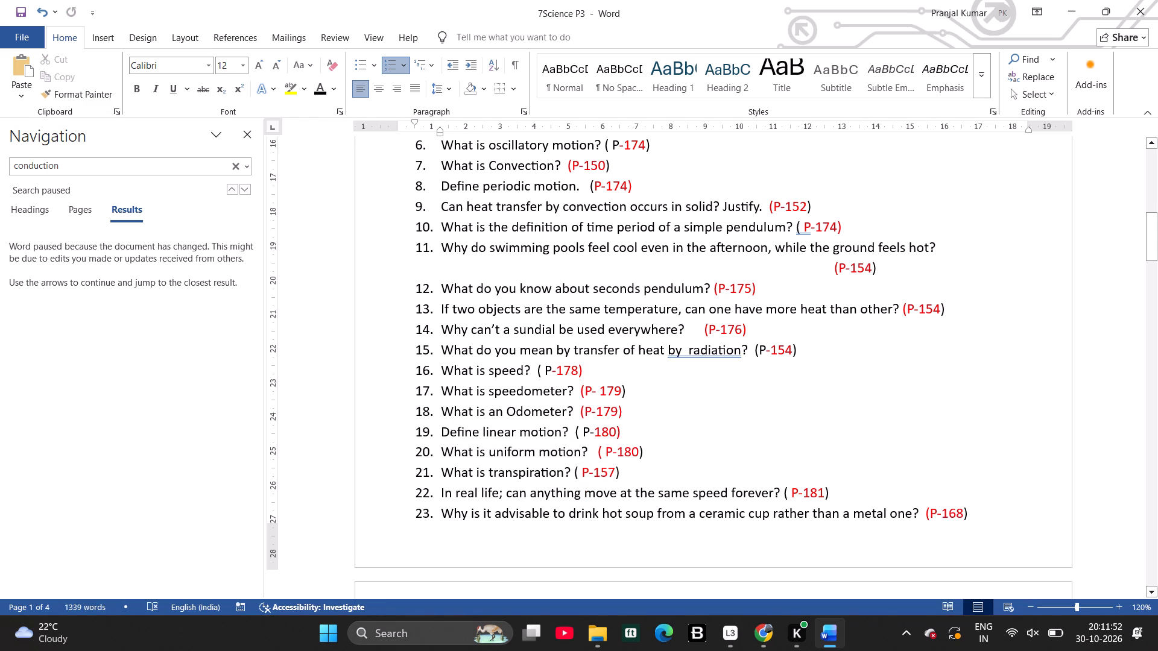
drag(630, 391, 494, 391)
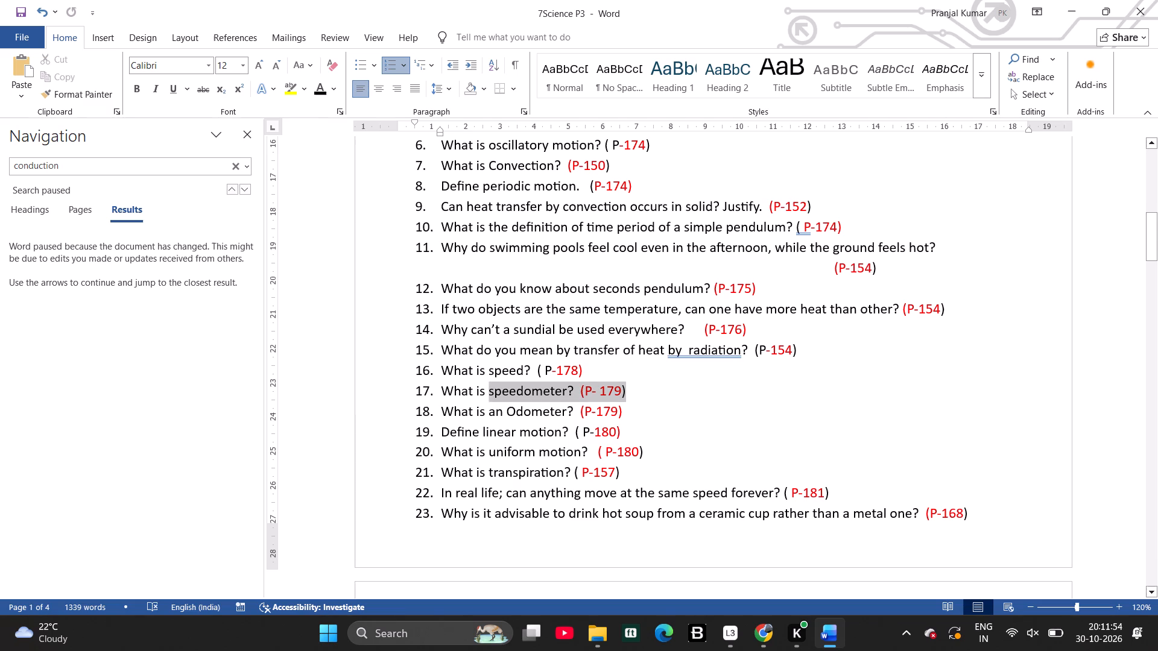
drag(494, 391, 450, 395)
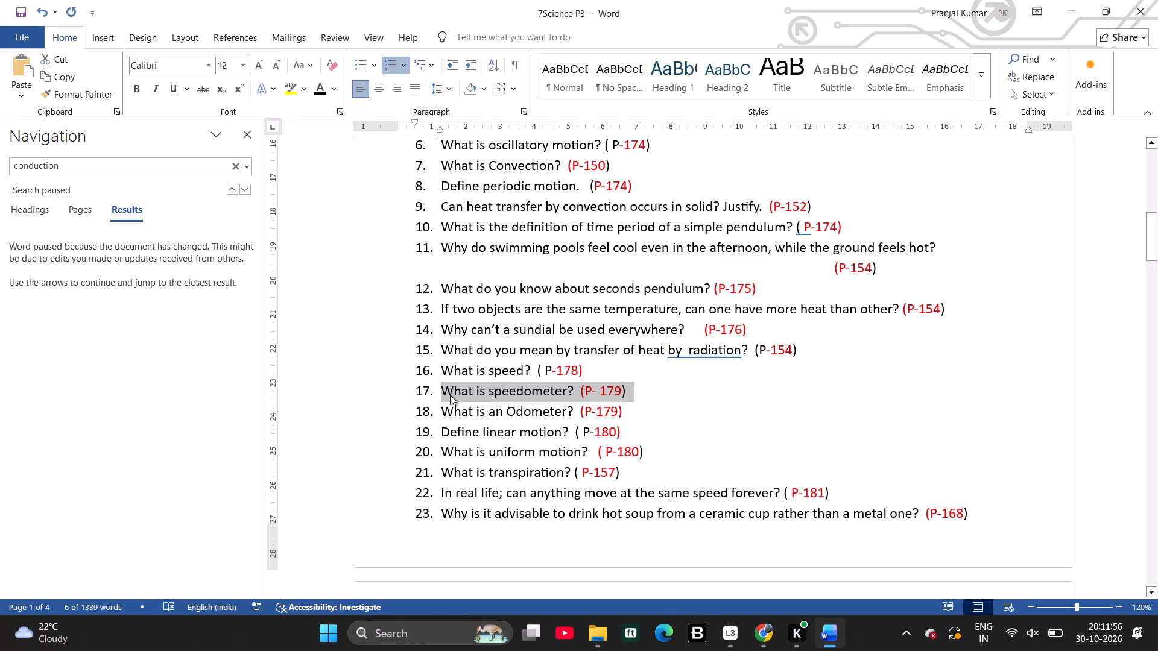
key(ctrl+v)
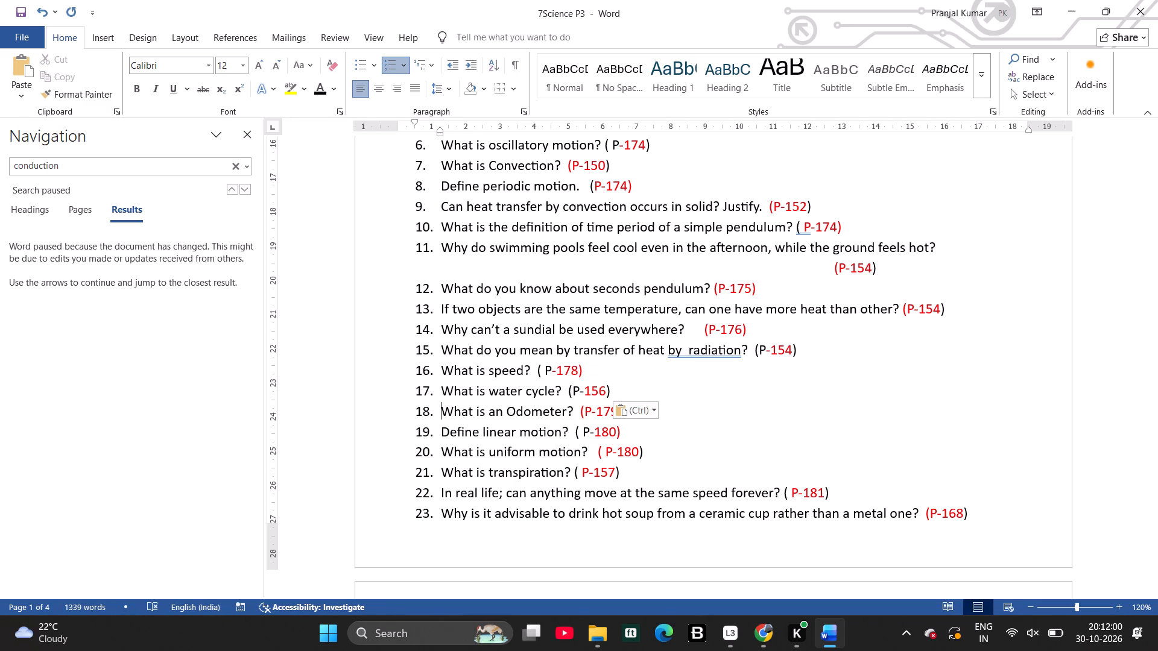
Close the Navigation pane.
click(251, 142)
Move the question "What is uniform motion? (P-180)" to number 18, directly after the water cycle question, leaving no empty line at its old place.
scroll(594, 407, down, 1)
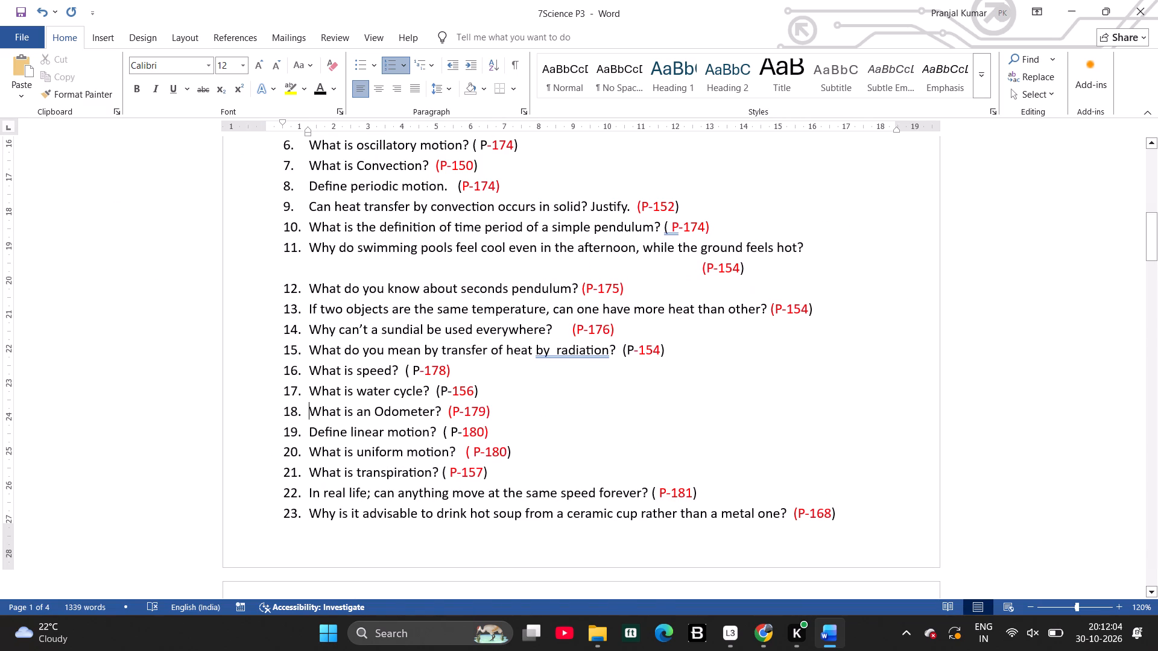
scroll(594, 407, down, 1)
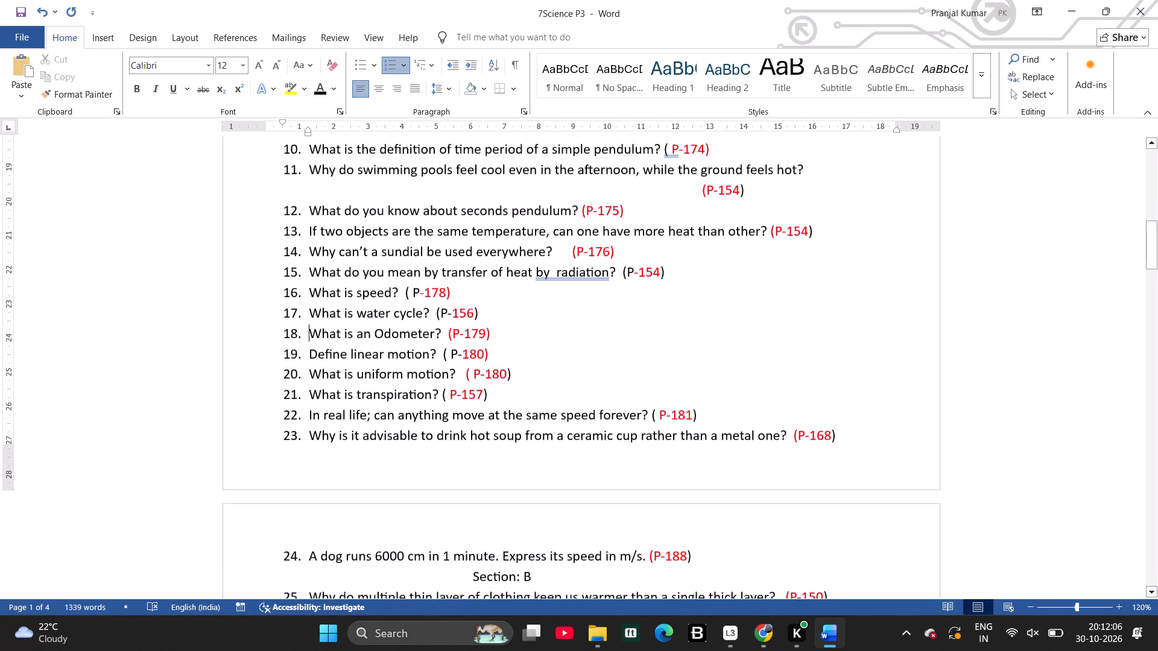
scroll(594, 407, down, 1)
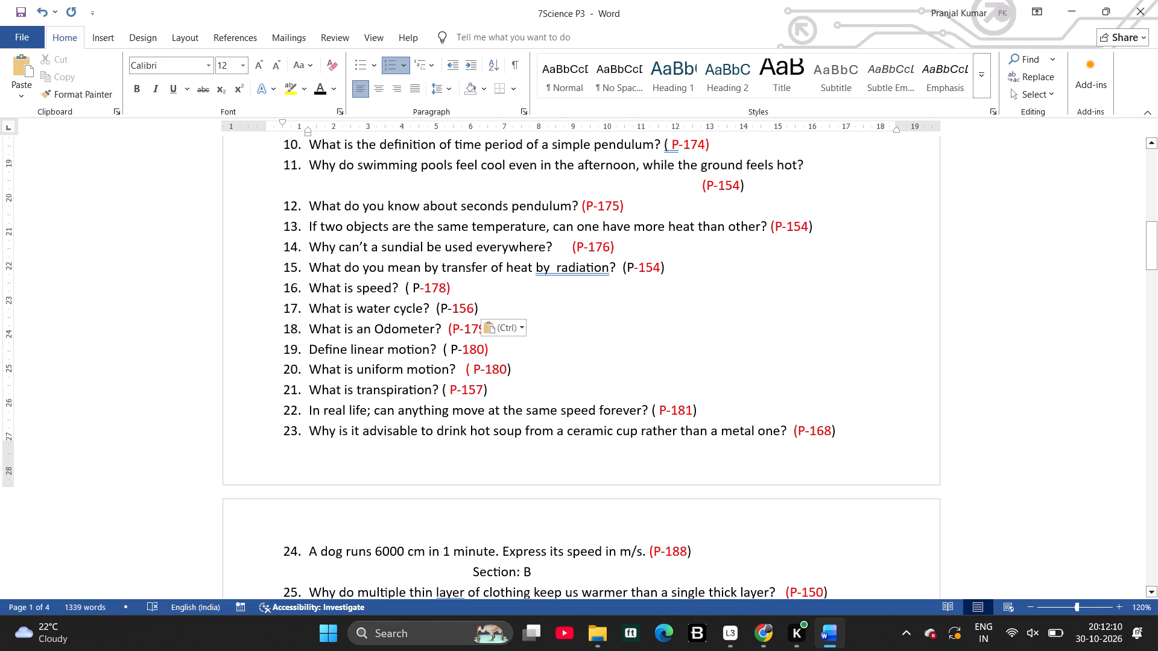
drag(514, 375, 411, 367)
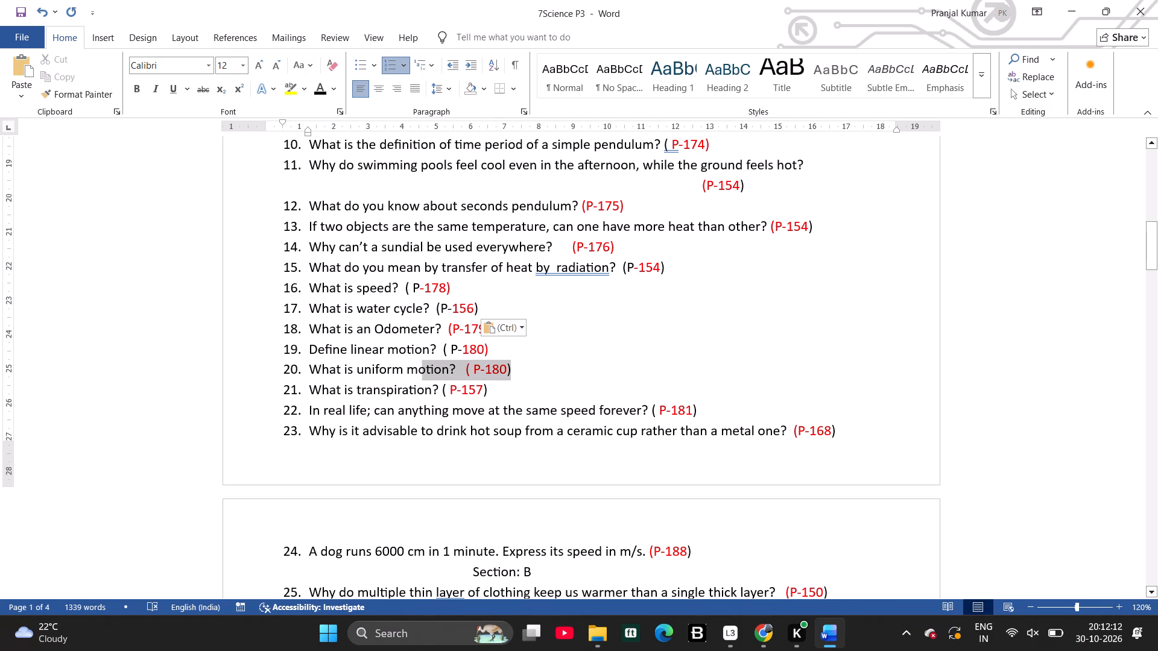
drag(411, 367, 307, 373)
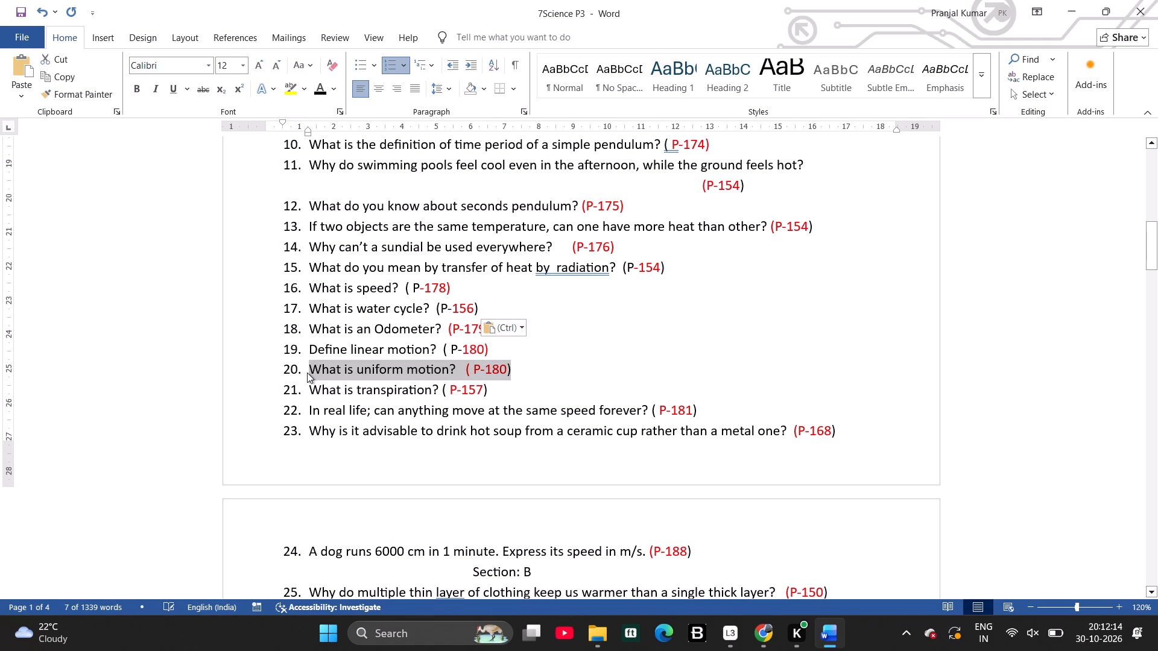
key(ctrl+x)
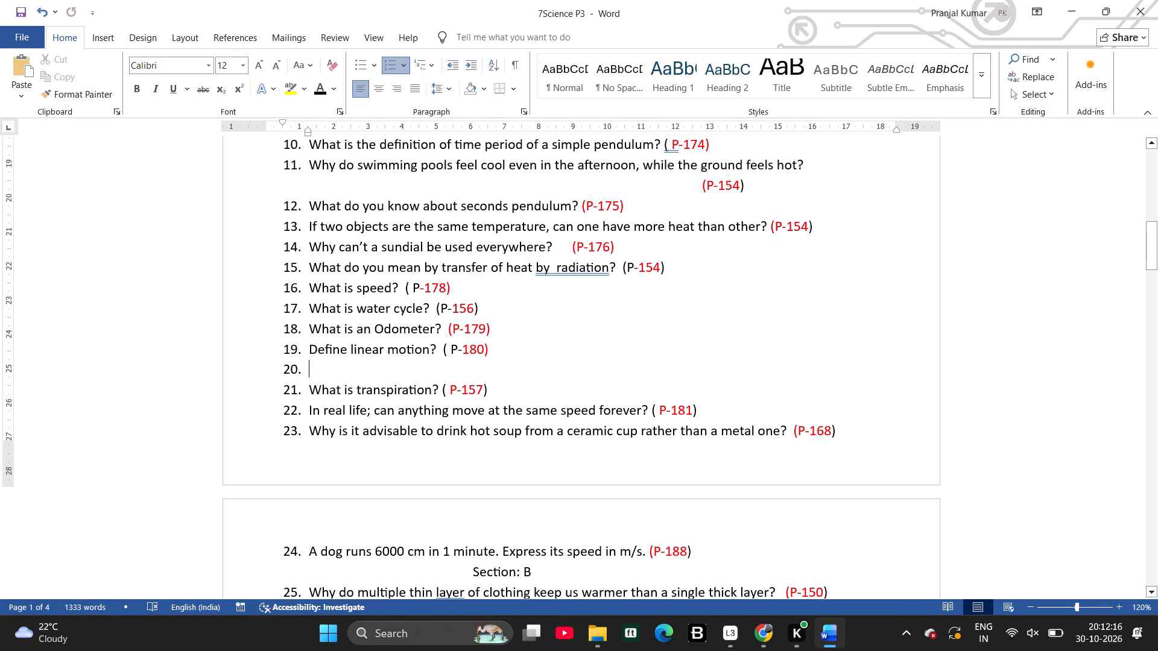
key(BackSpace)
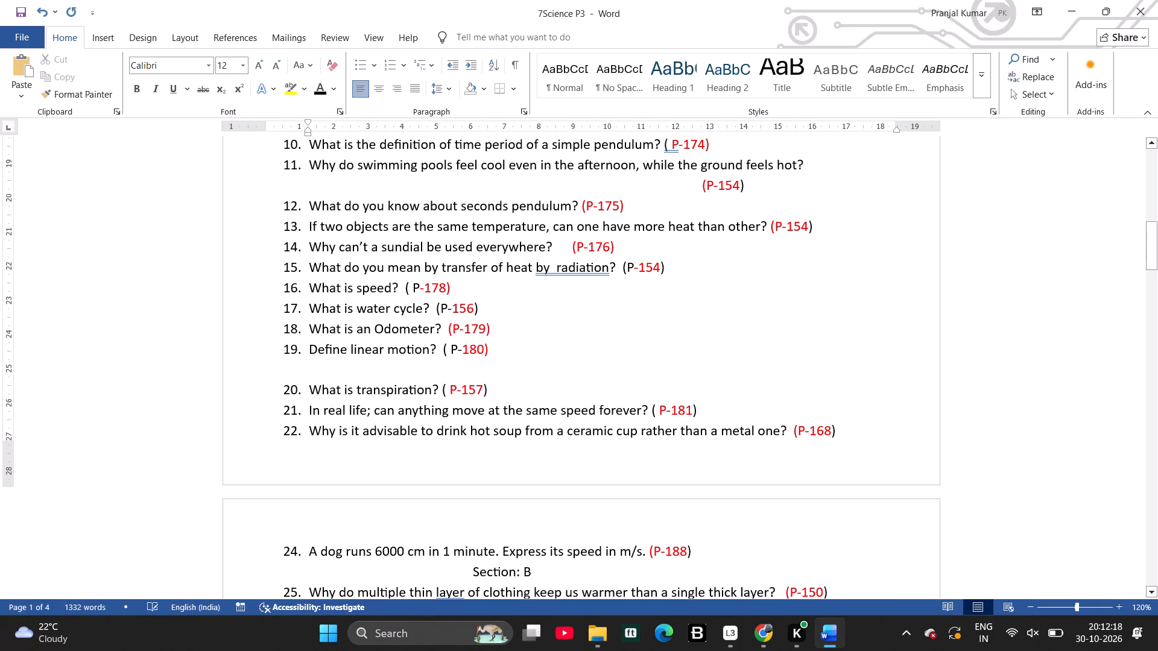
key(BackSpace)
key(BackSpace)
key(BackSpace)
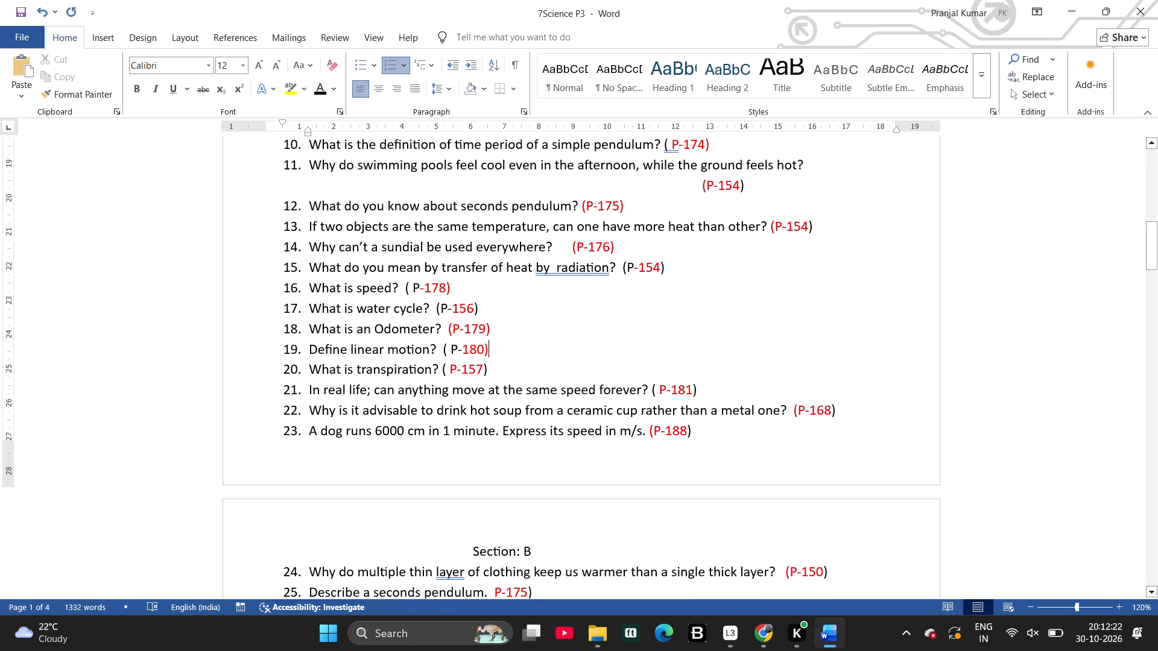
drag(495, 333, 312, 335)
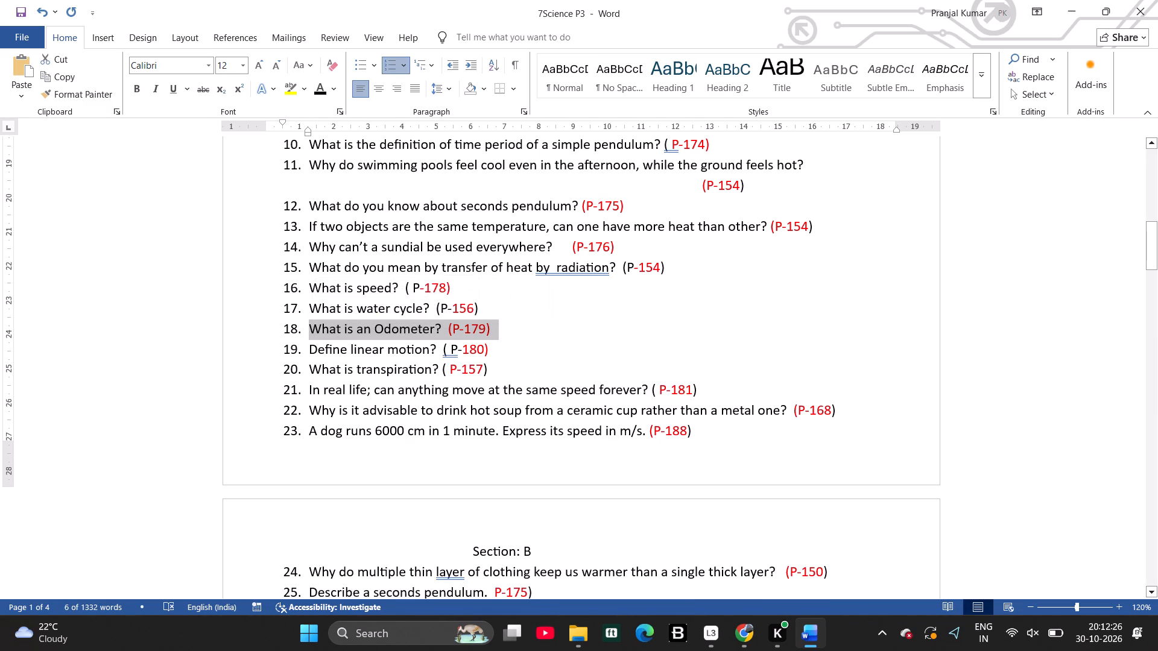
click(503, 306)
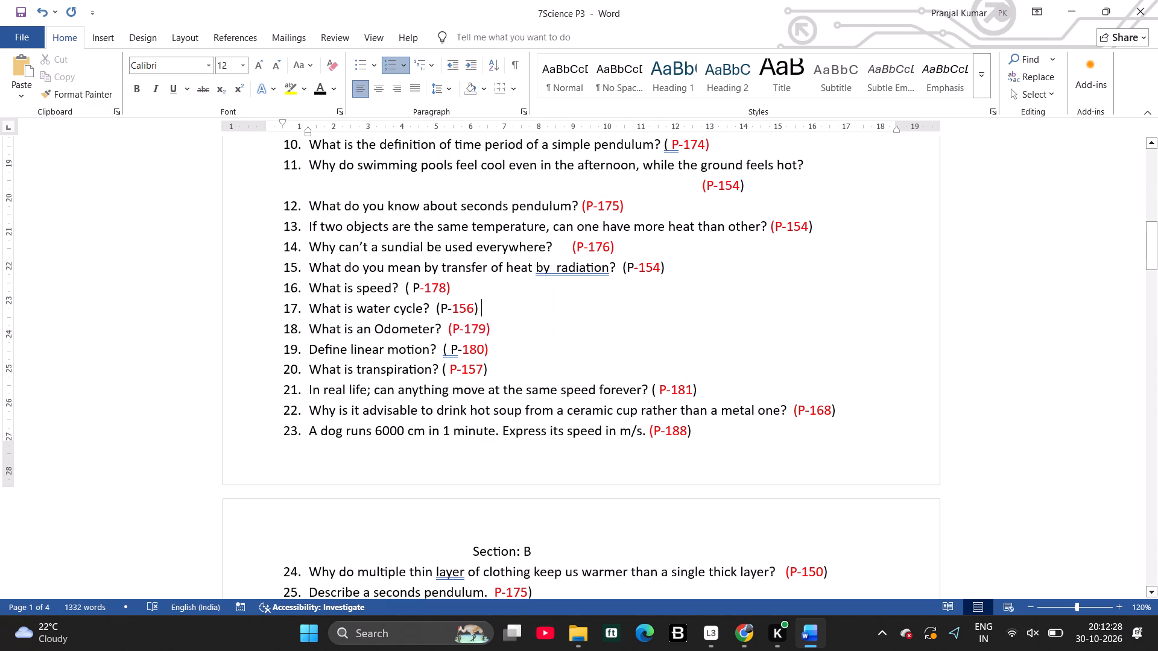
key(Return)
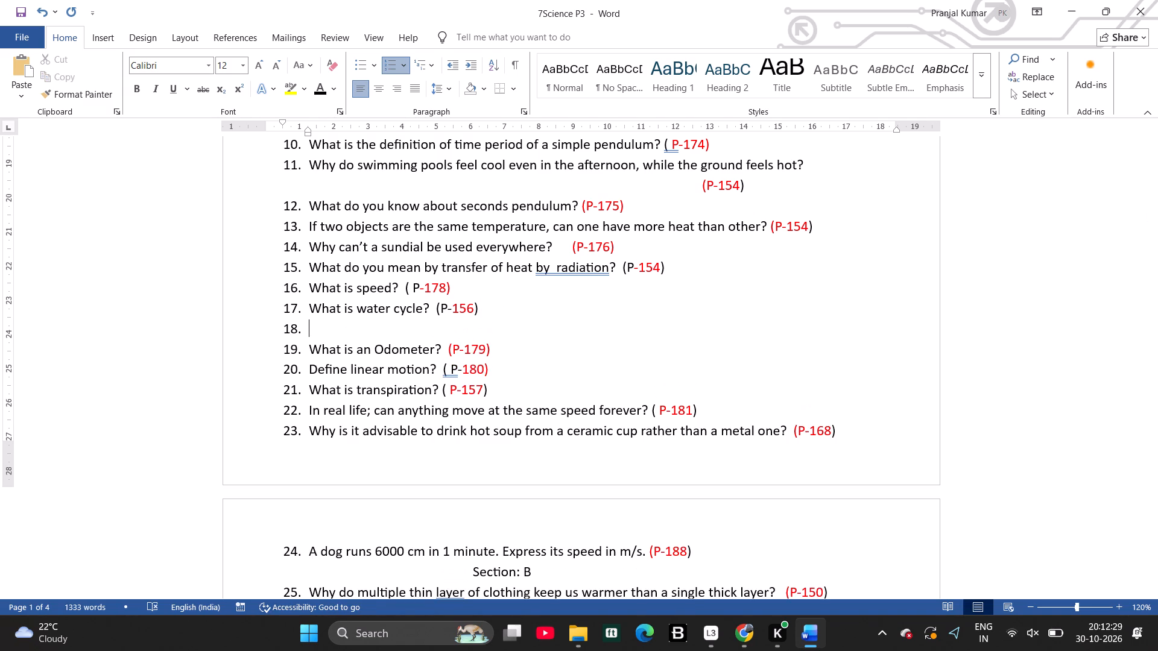
key(ctrl+v)
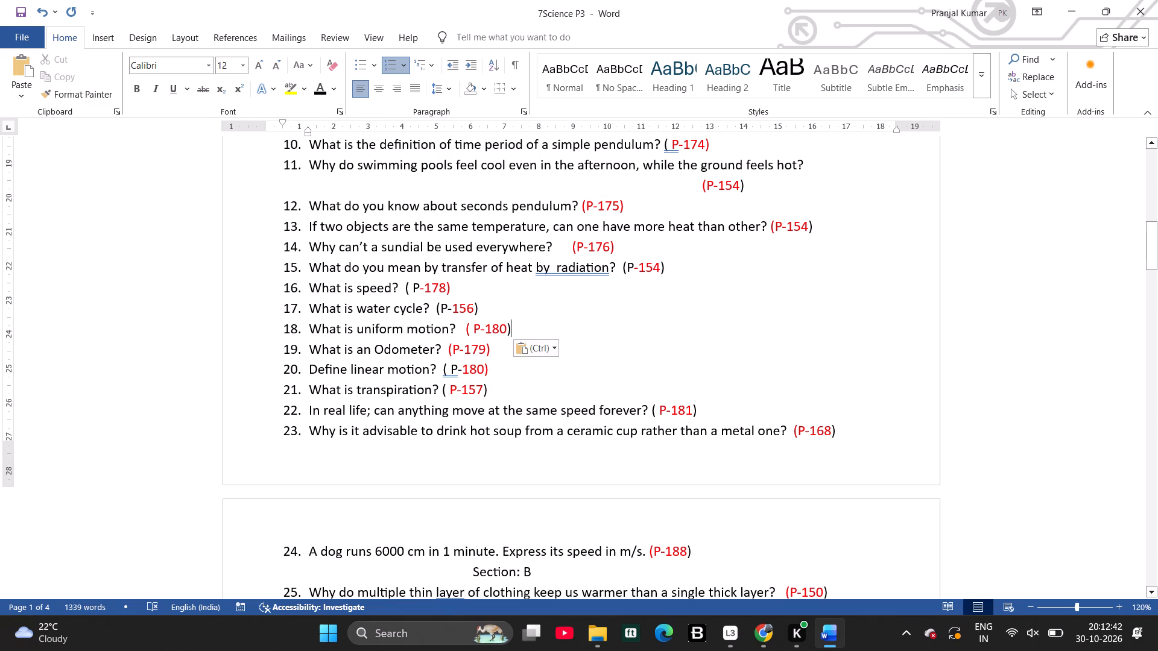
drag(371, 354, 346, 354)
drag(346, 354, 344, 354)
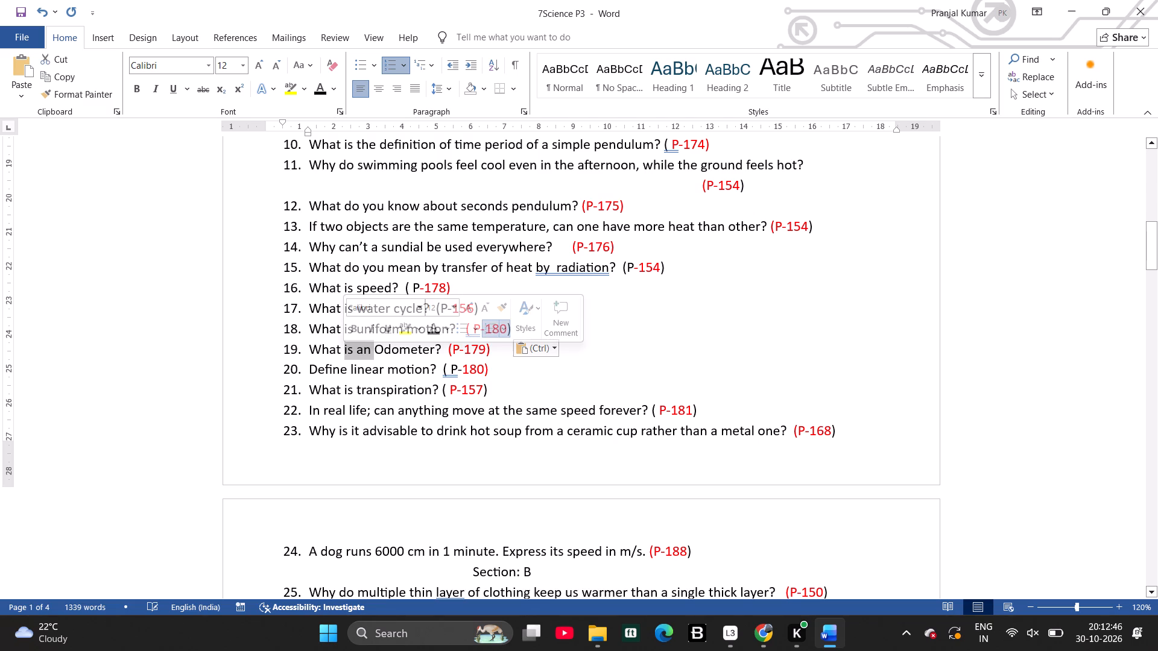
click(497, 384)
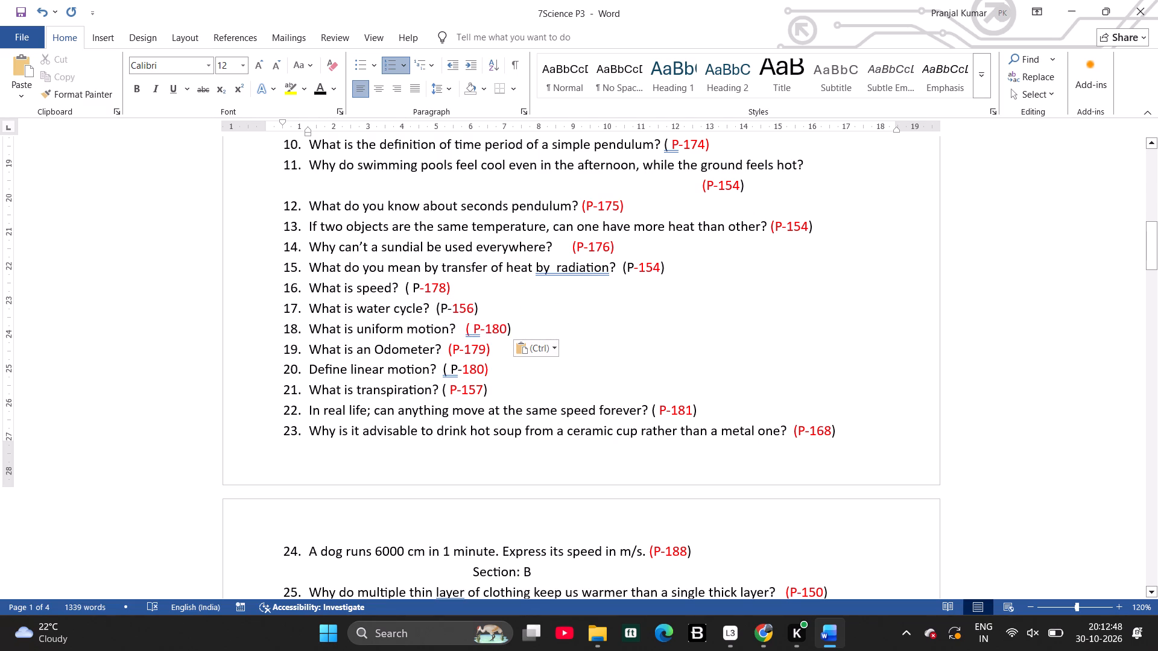
Move the question "What is transpiration? (P-157)" to number 19, replacing the Odometer question.
drag(498, 386, 330, 388)
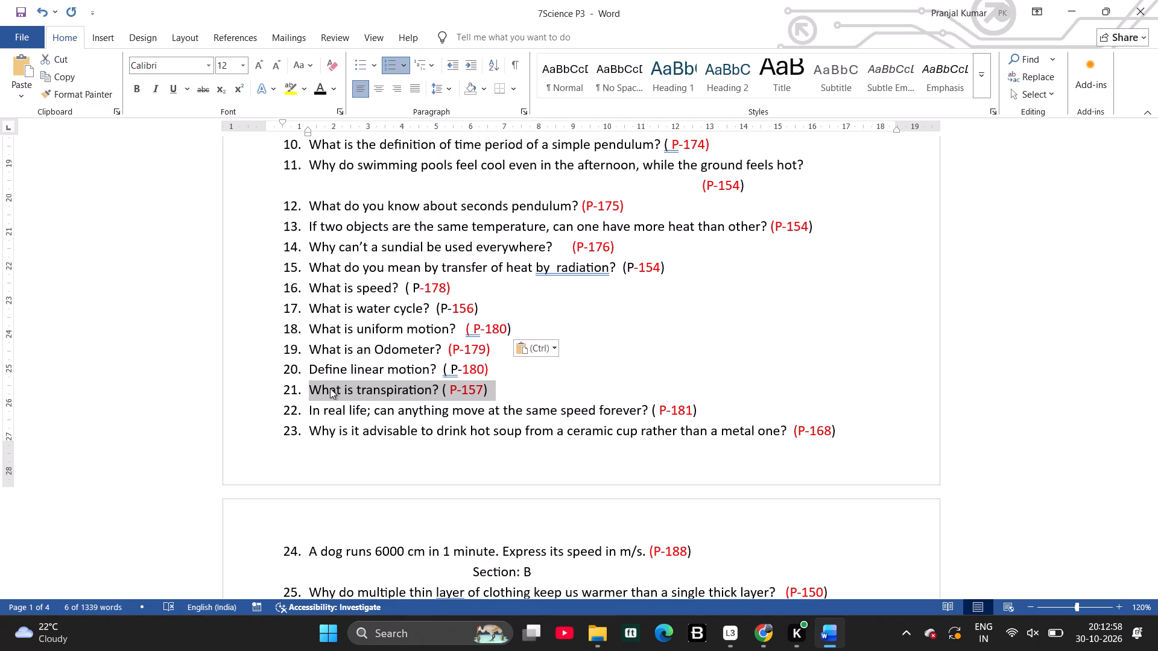
key(ctrl+x)
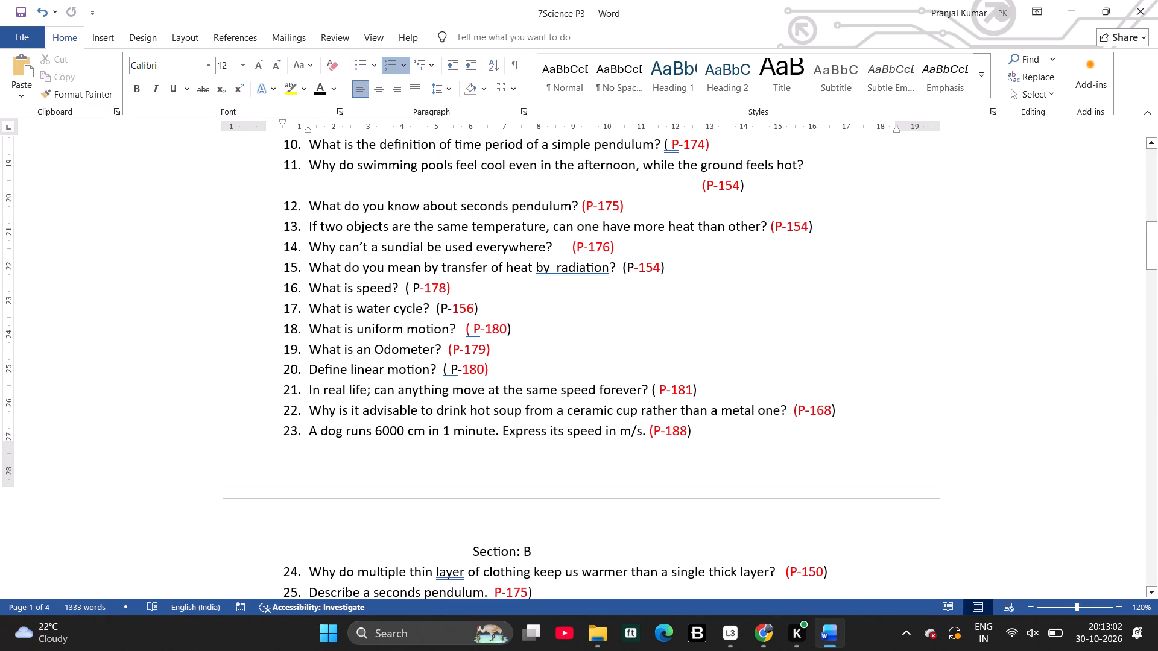
click(518, 335)
drag(496, 349, 310, 348)
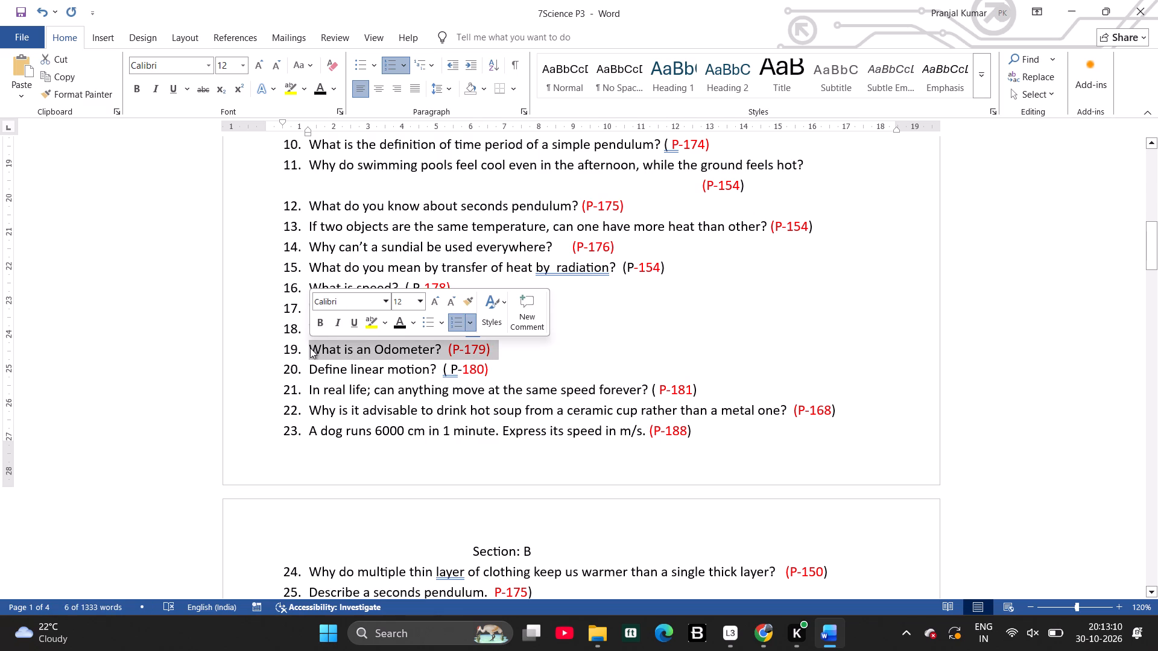
key(ctrl+v)
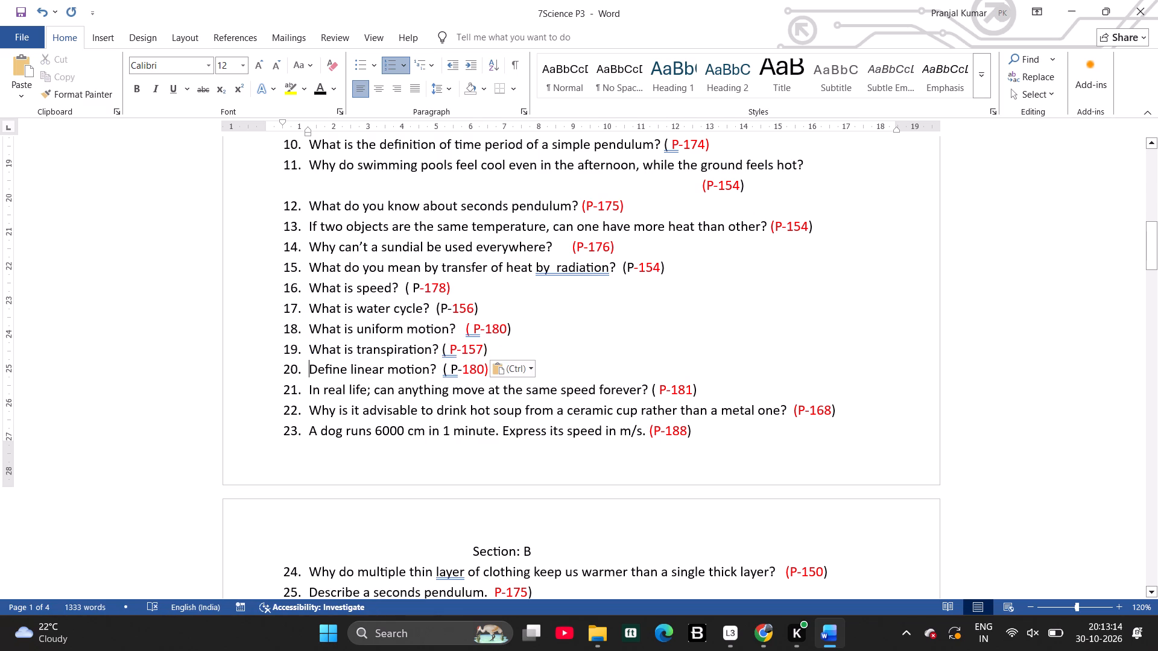
Remove the extra space after the opening bracket in the page references of questions 19 (P-157) and 18 (P-180).
scroll(474, 356, up, 1)
scroll(593, 342, up, 3)
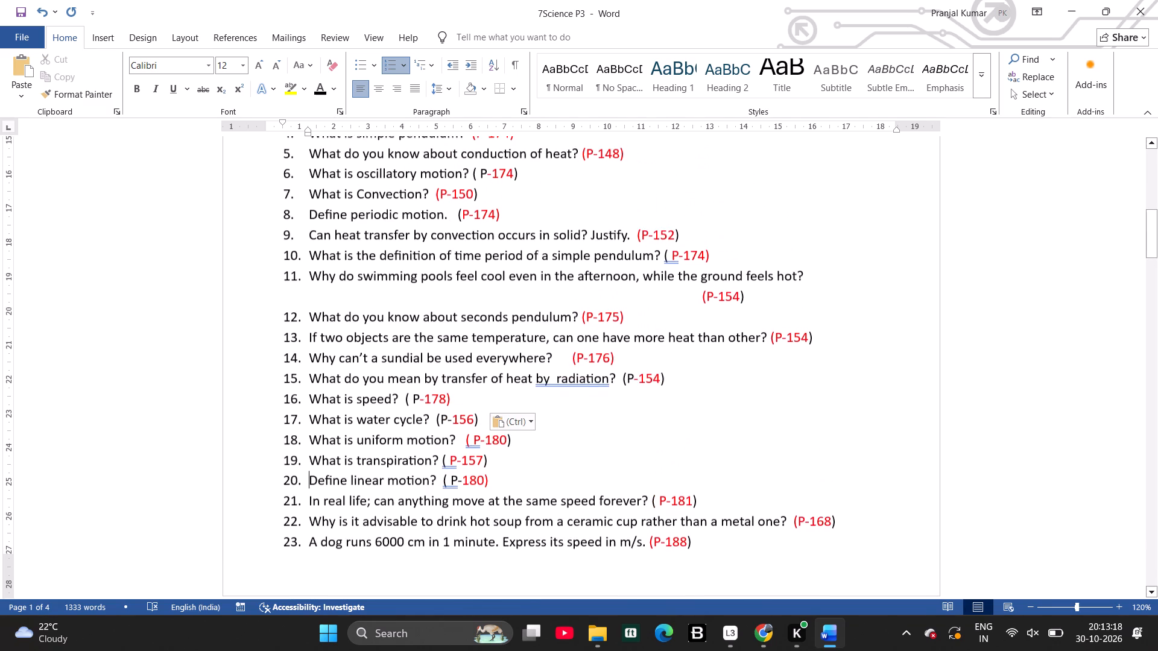
scroll(593, 342, down, 1)
scroll(593, 342, up, 1)
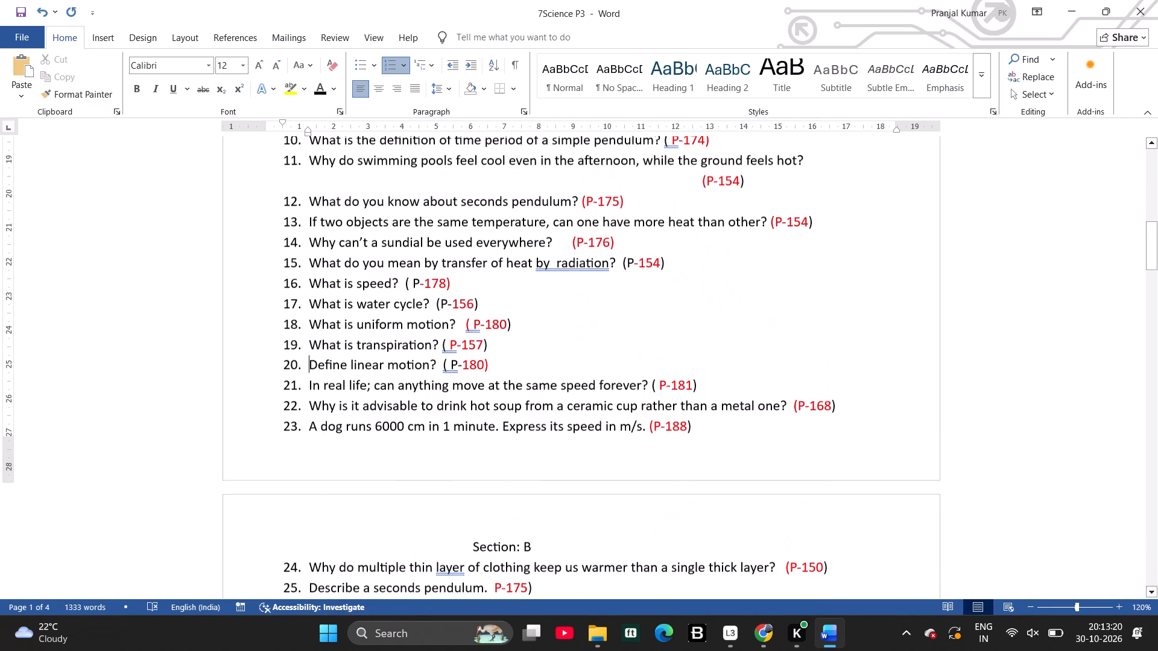
click(450, 350)
key(BackSpace)
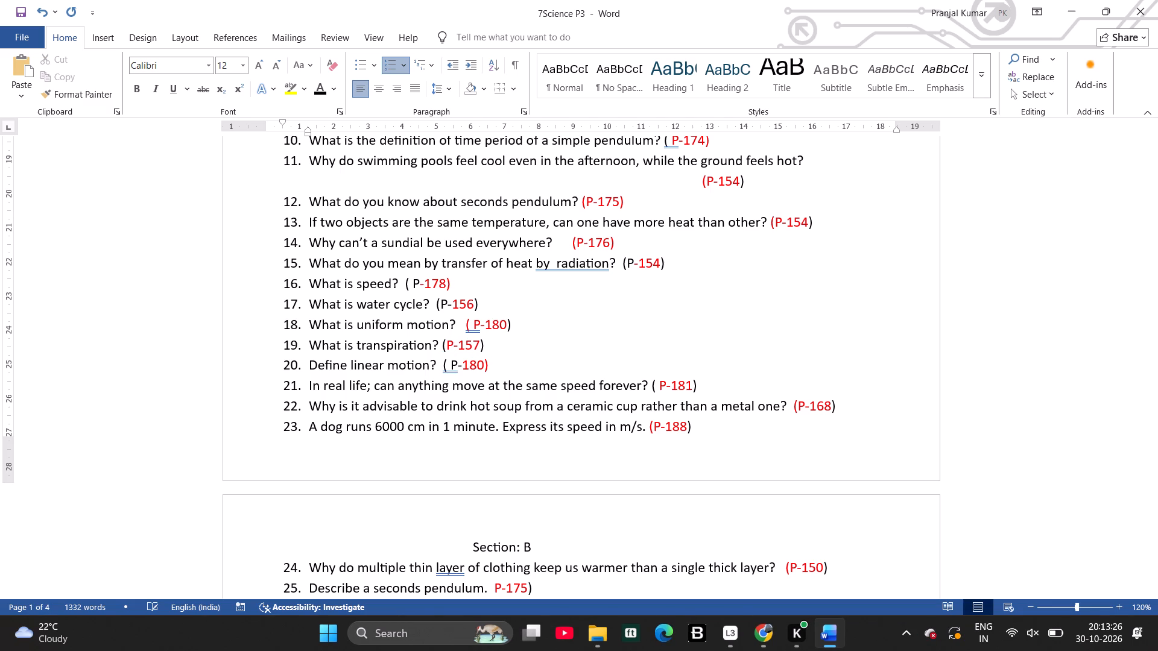
click(473, 330)
key(BackSpace)
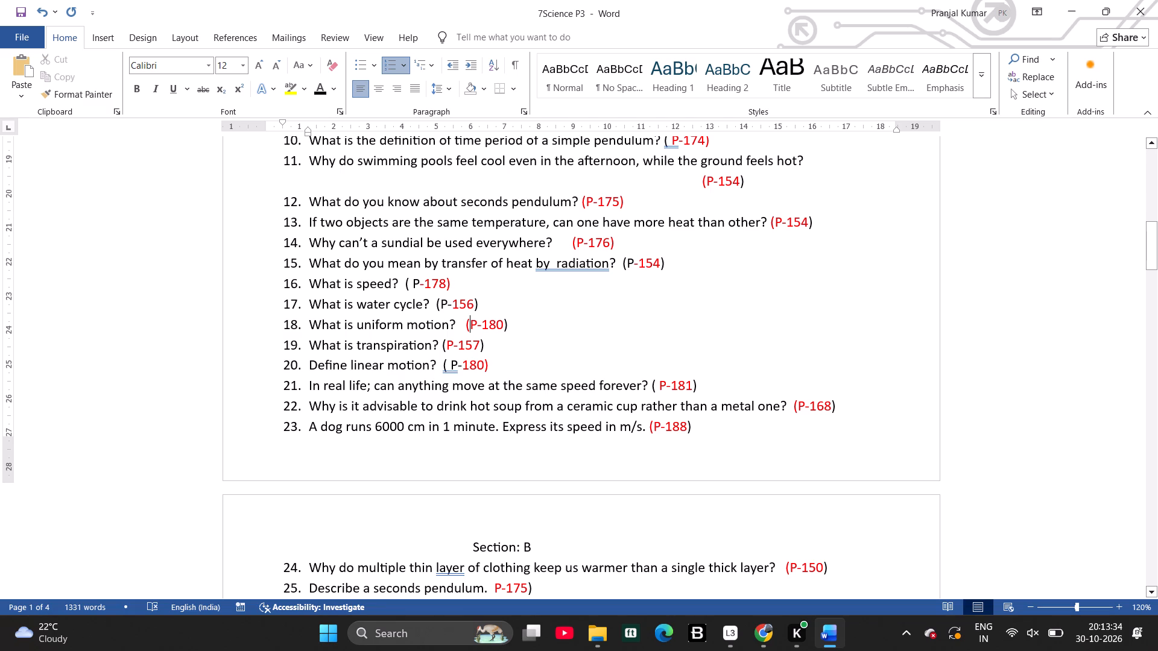
Move the question "In real life; can anything move at the same speed forever?" to number 20, after the transpiration question, leaving no empty numbered line.
scroll(421, 357, right, 1)
scroll(566, 403, right, 1)
drag(307, 384, 694, 386)
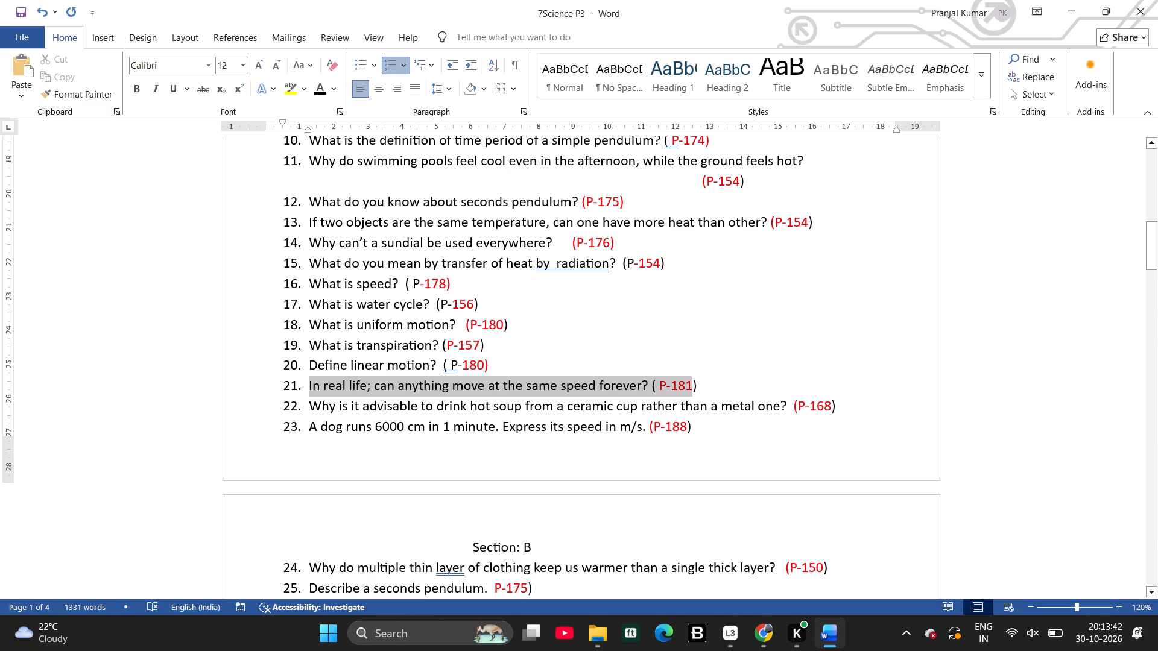
drag(694, 386, 698, 386)
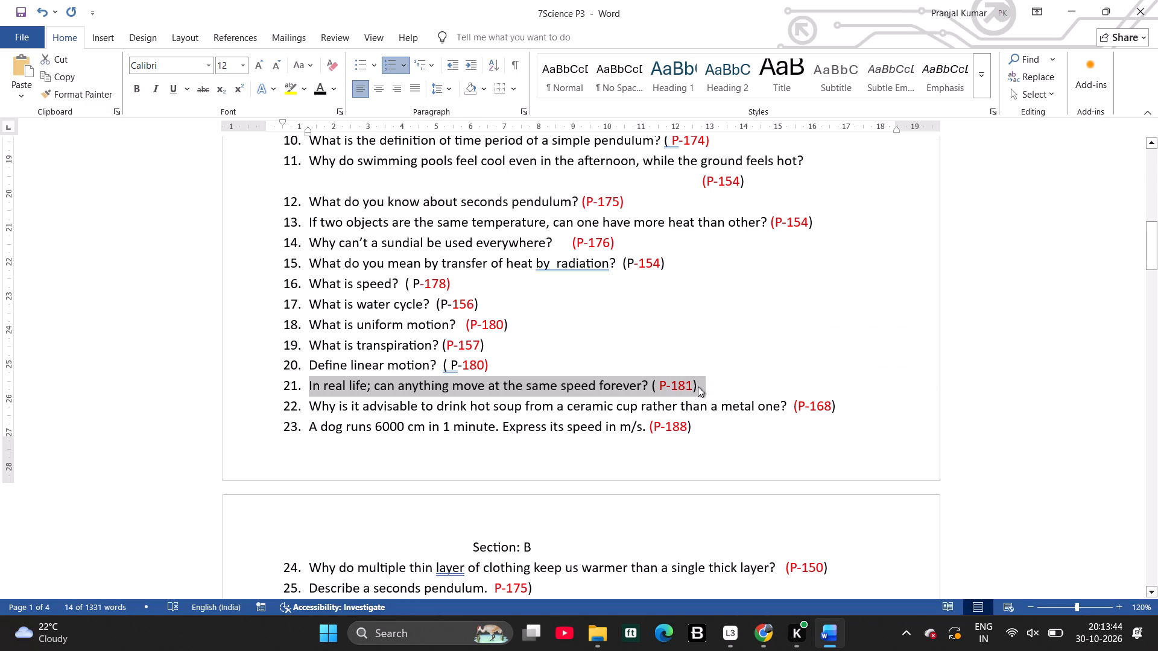
key(ctrl+x)
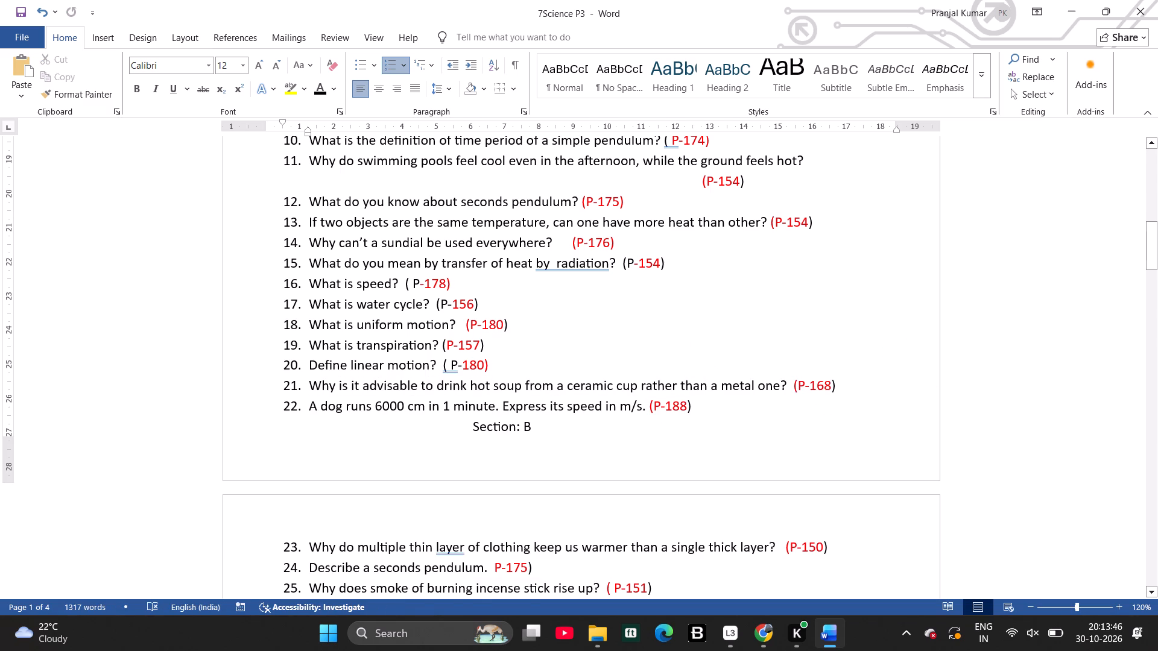
click(530, 338)
key(Return)
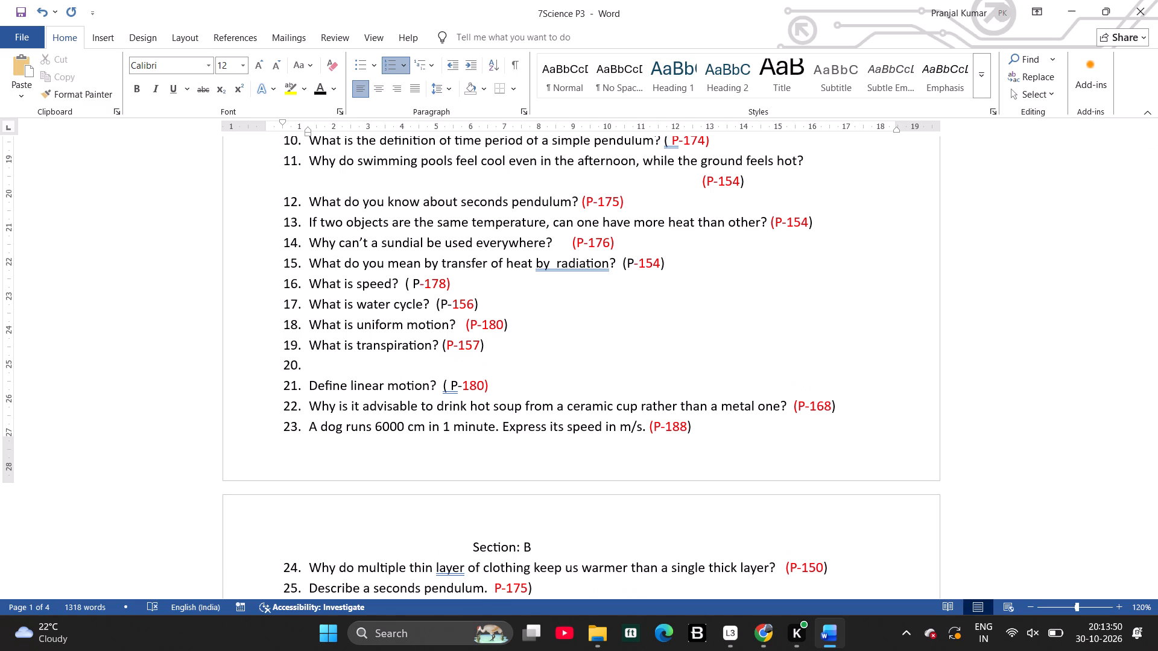
key(ctrl+v)
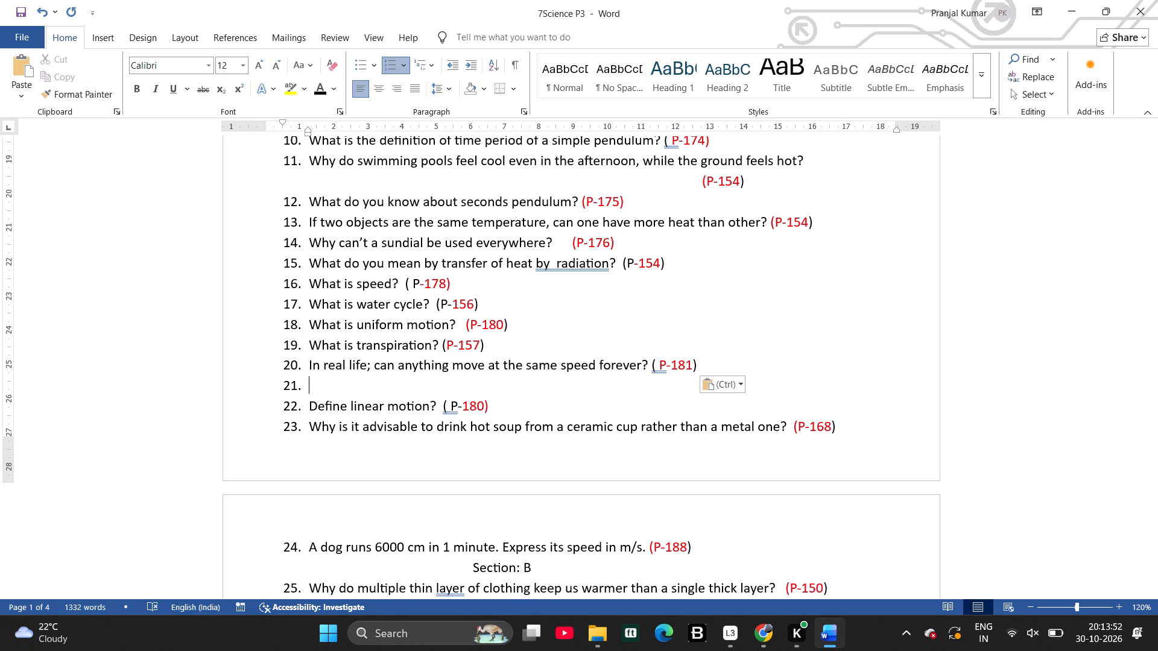
key(BackSpace)
key(BackSpace)
key(BackSpace)
key(BackSpace)
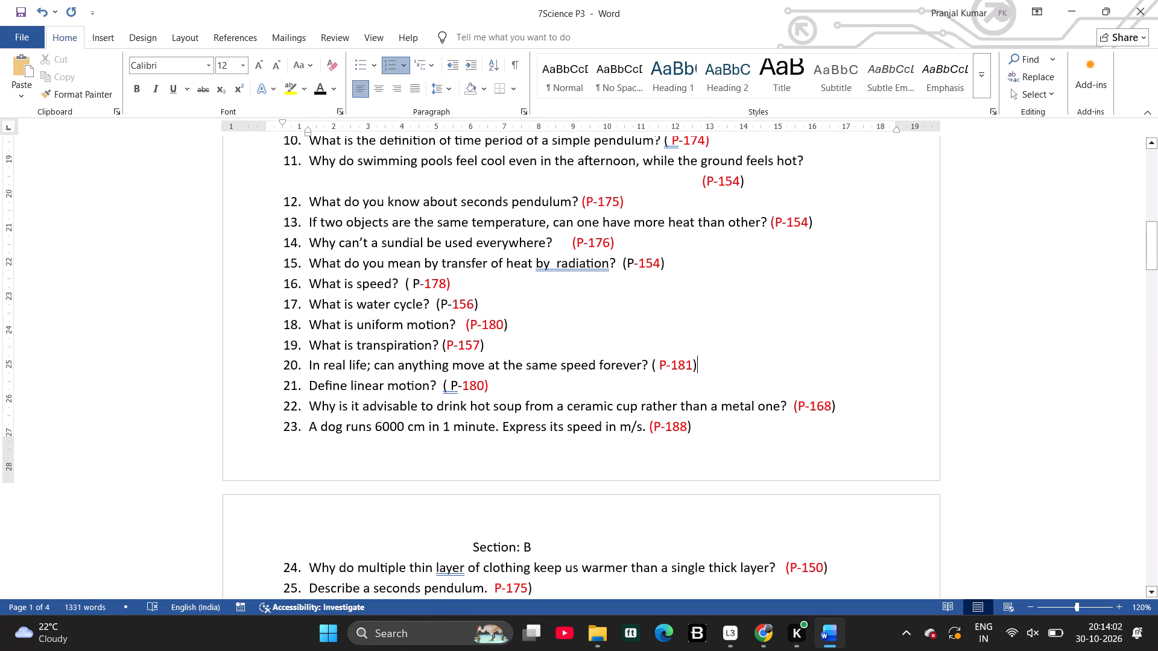
Review the last questions of Section A and the opening questions of Section B.
scroll(606, 389, down, 1)
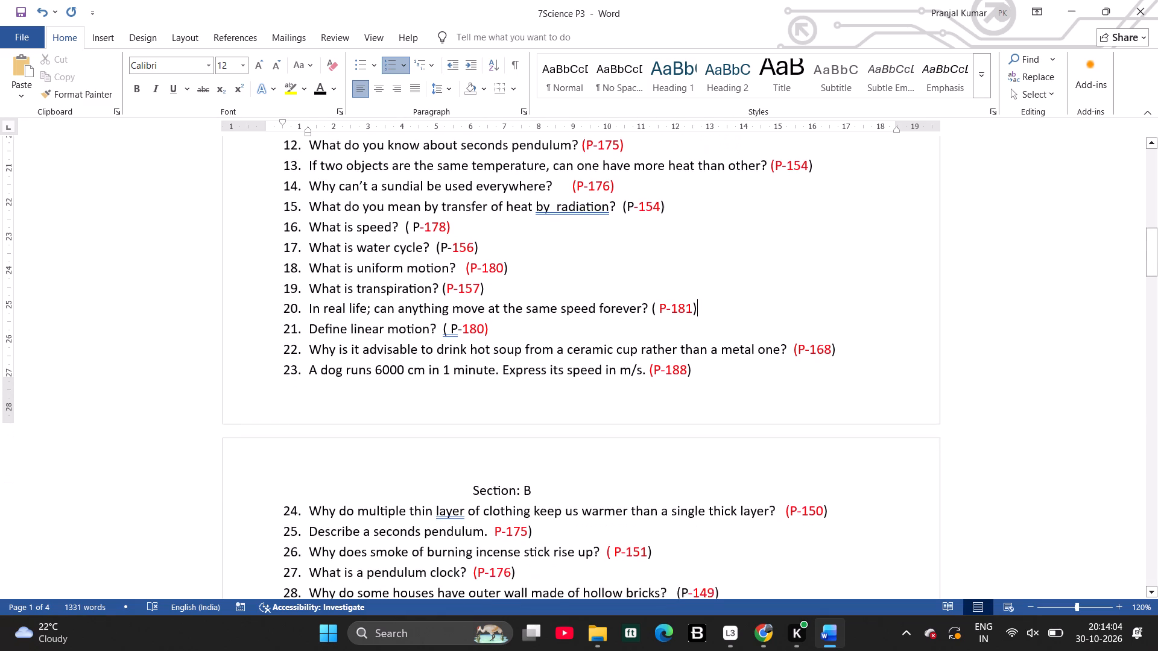
scroll(606, 389, down, 2)
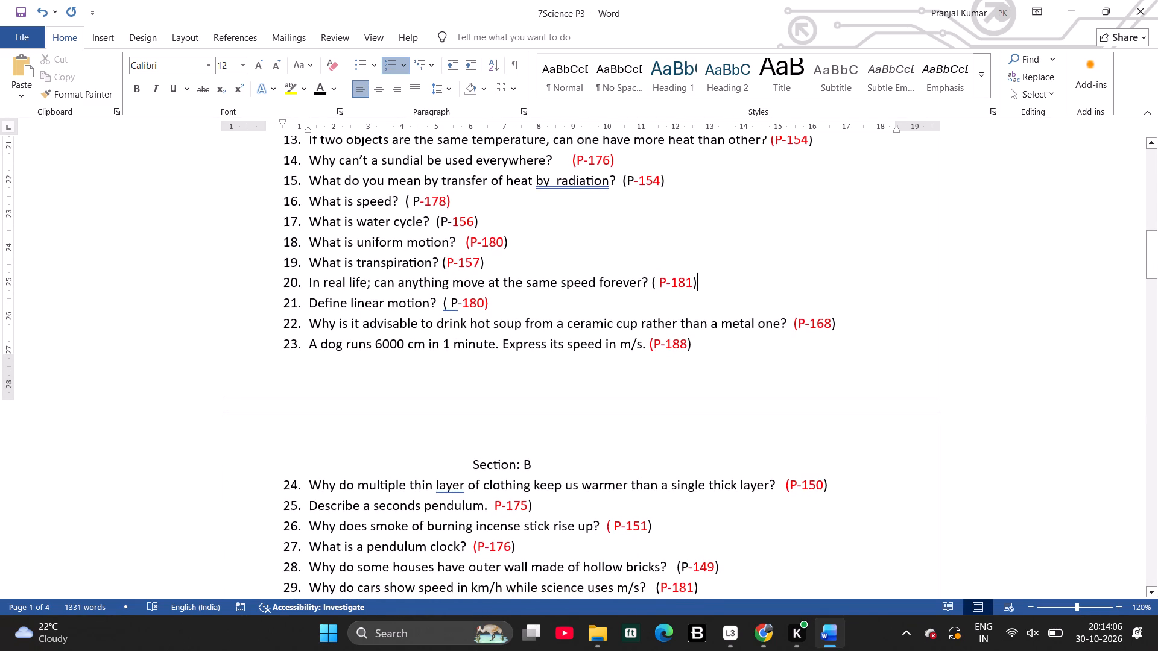
scroll(606, 389, down, 1)
scroll(700, 392, down, 1)
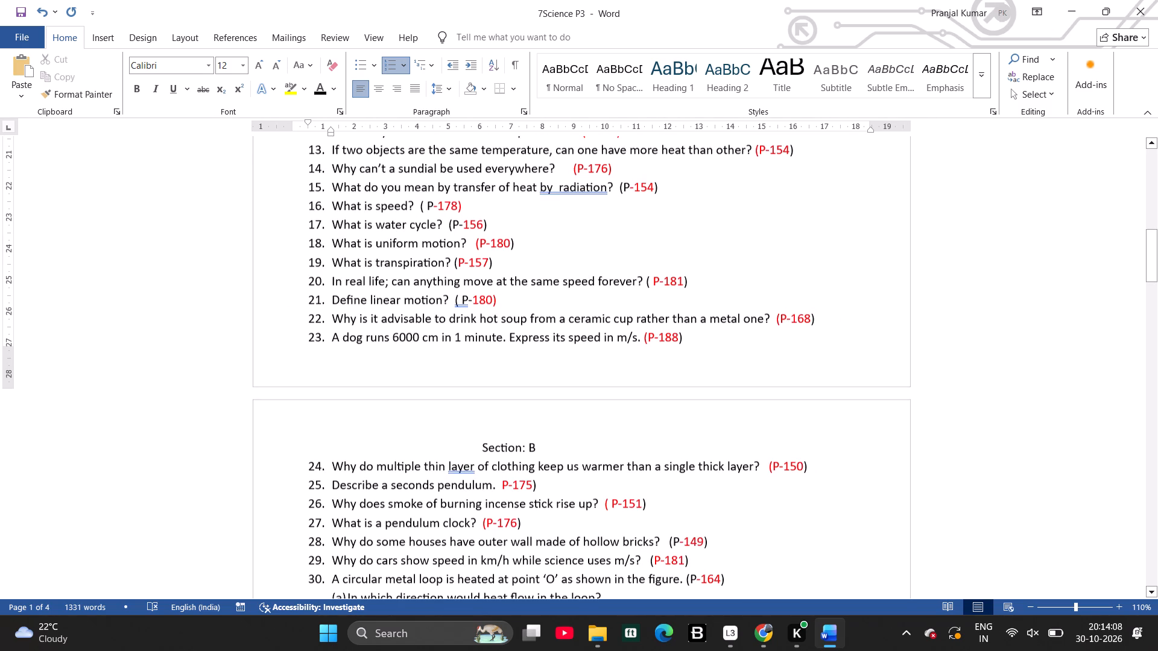
scroll(700, 392, down, 1)
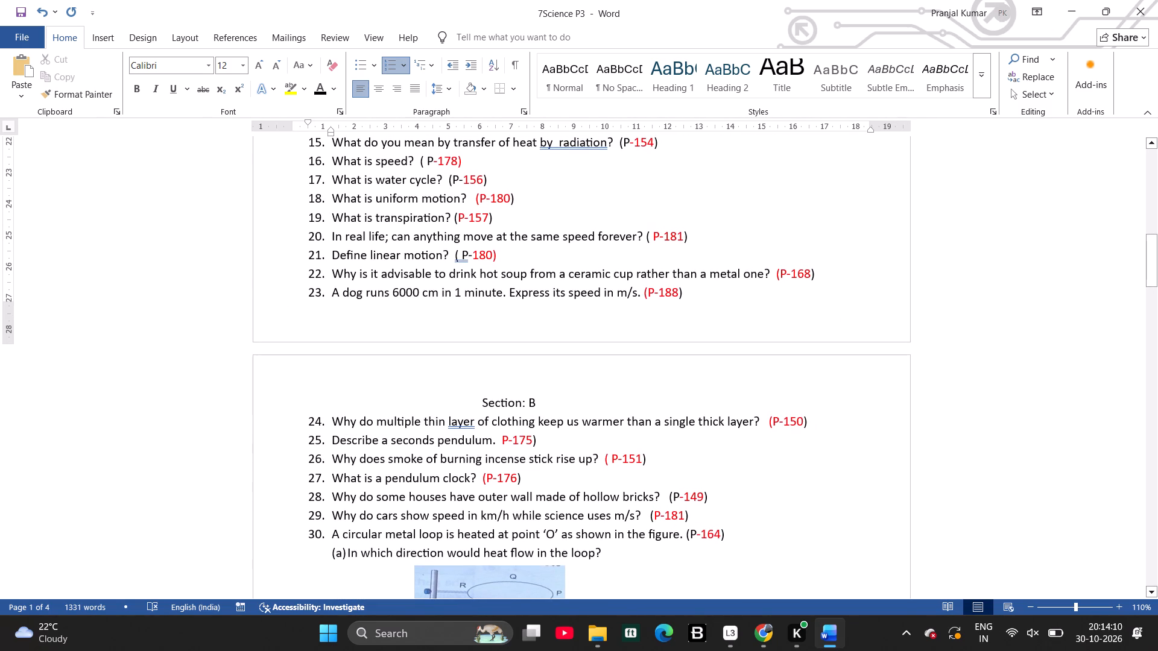
scroll(513, 278, up, 1)
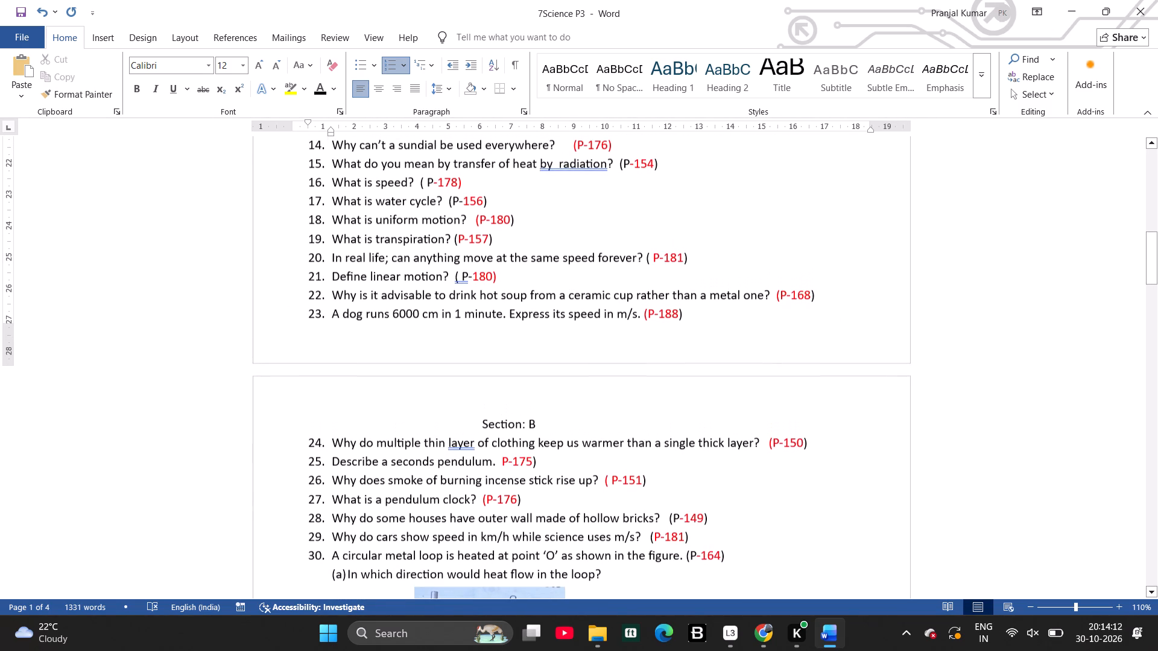
ctrl+scroll(513, 278, up, 1)
scroll(513, 278, down, 1)
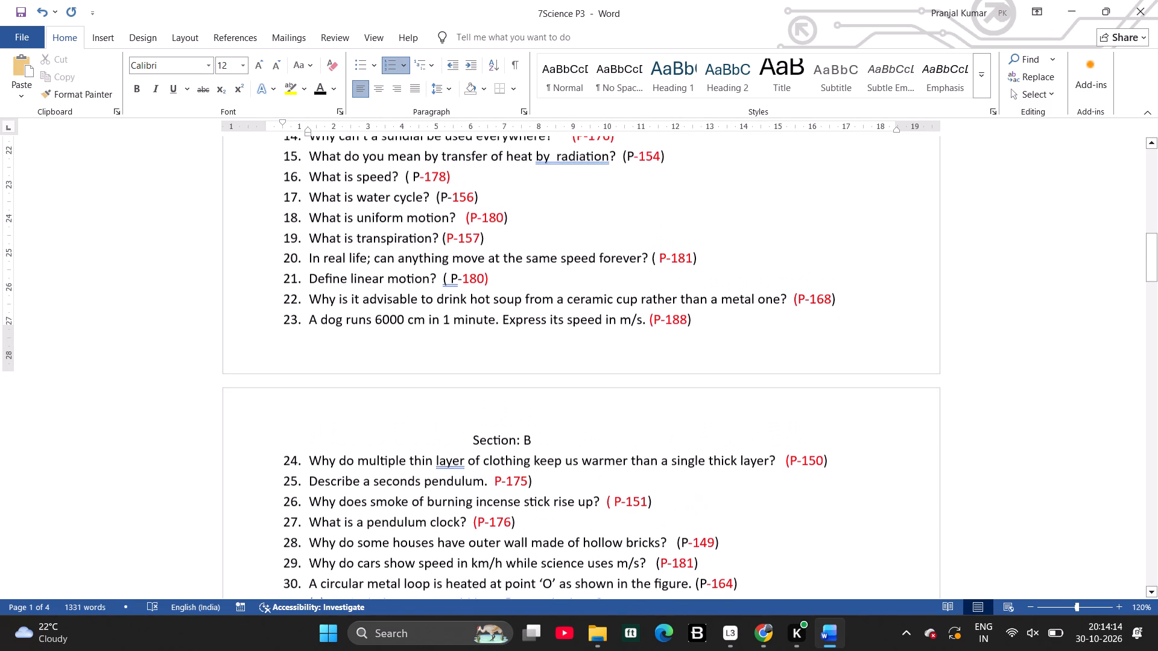
scroll(513, 278, down, 1)
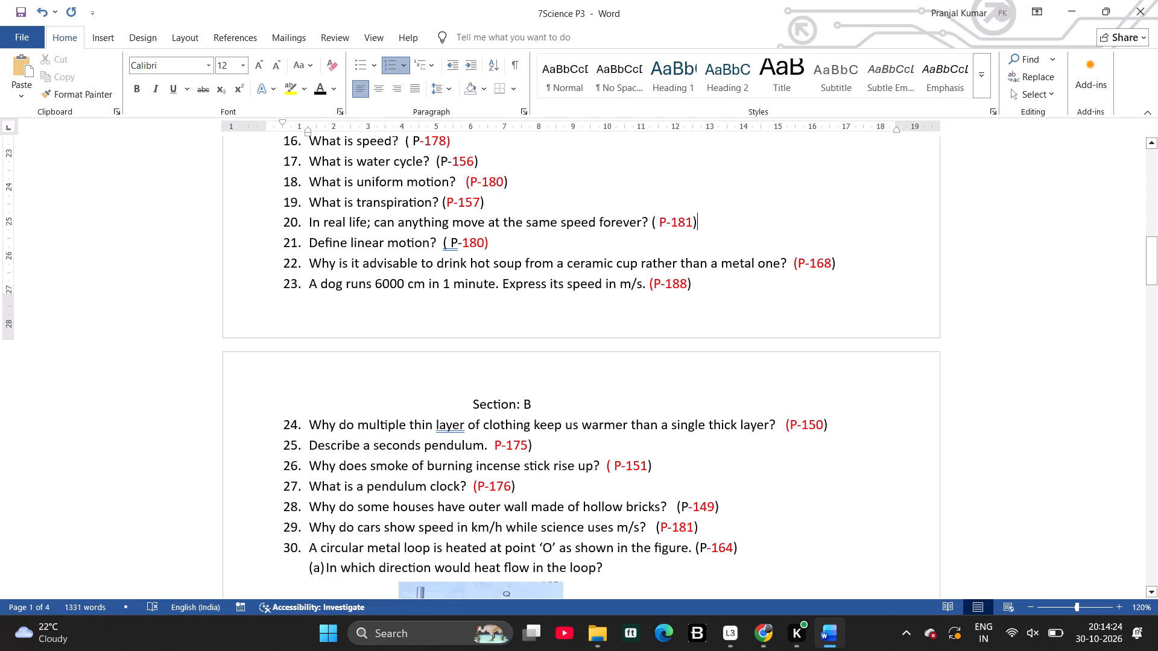
scroll(553, 506, down, 1)
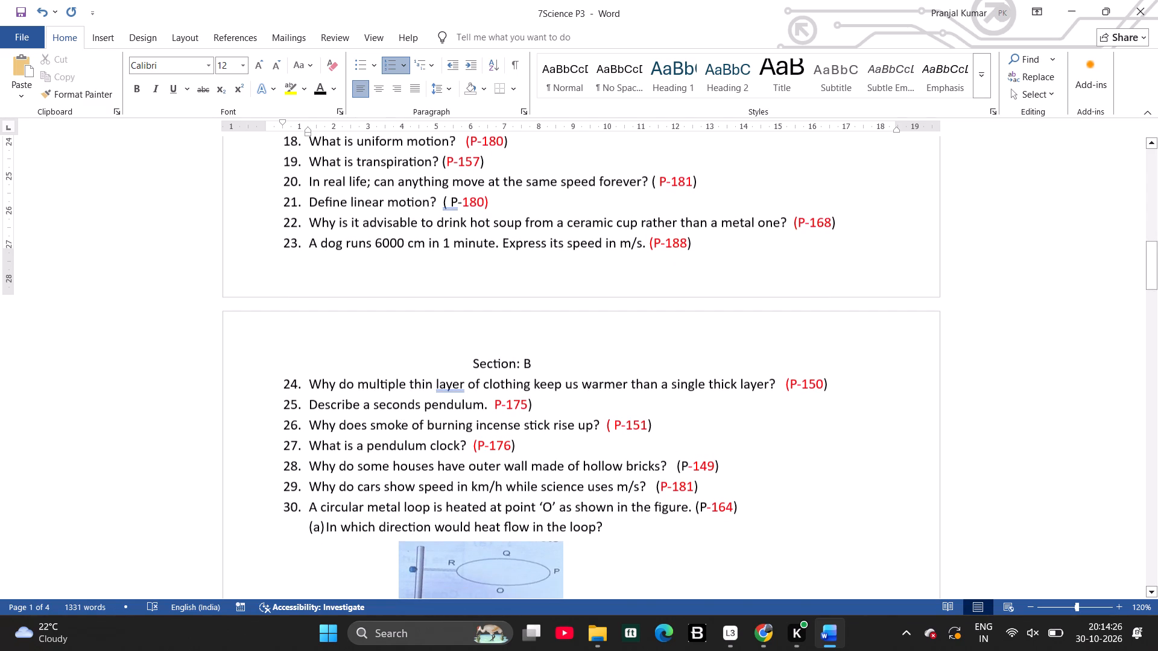
scroll(553, 506, down, 1)
scroll(553, 506, up, 1)
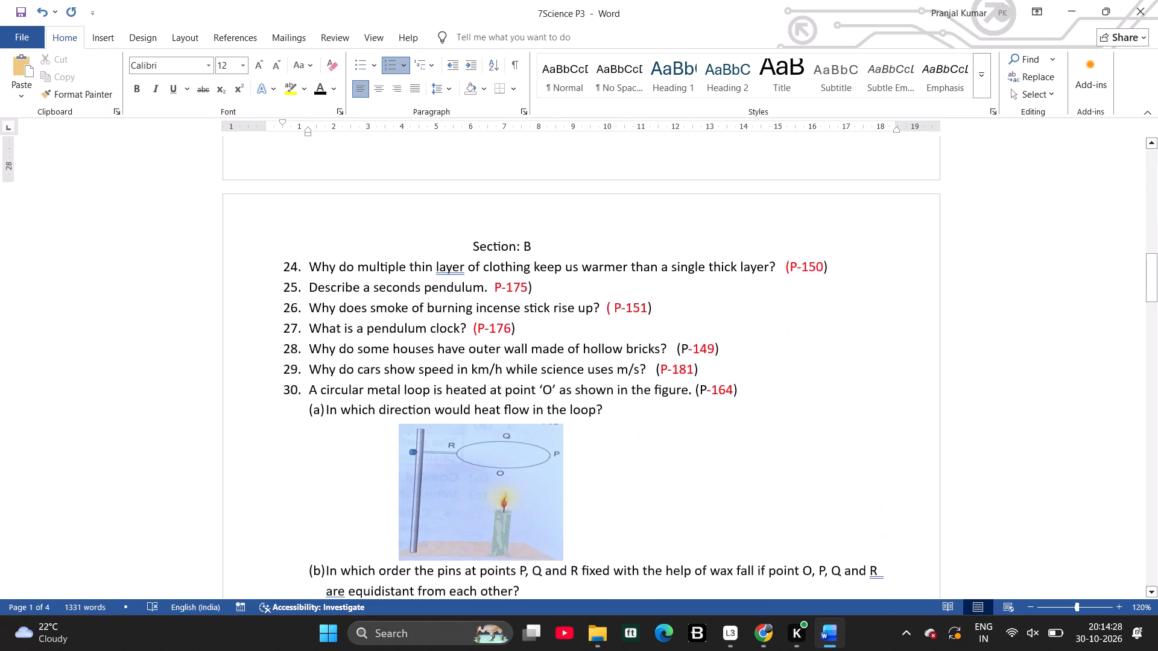
scroll(553, 506, up, 2)
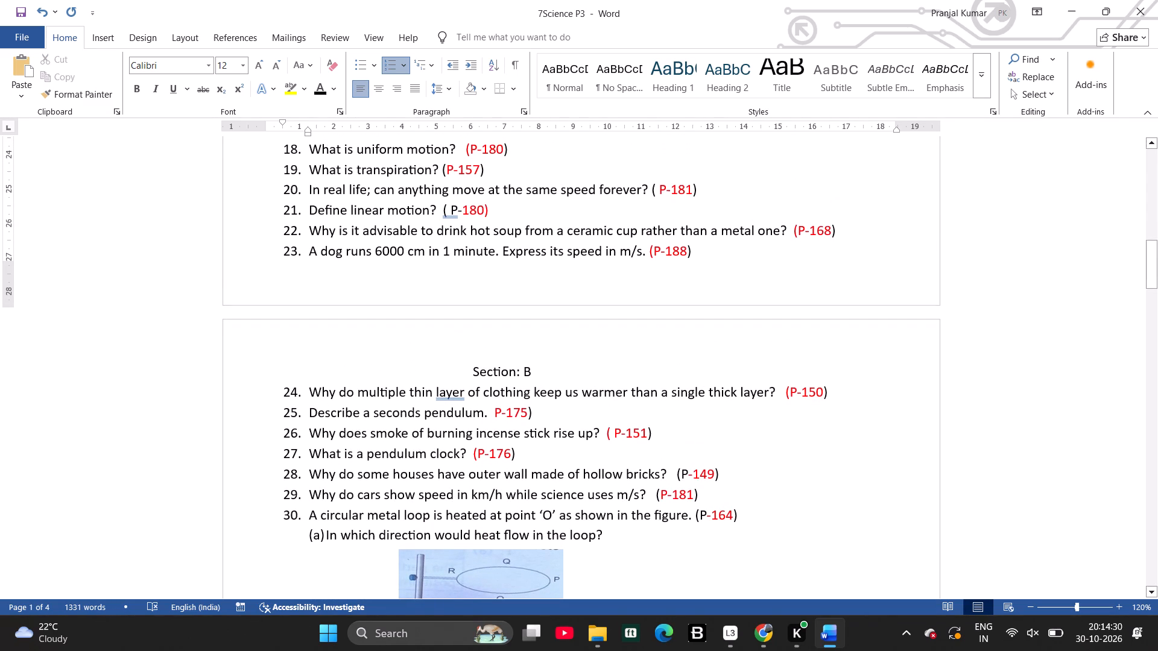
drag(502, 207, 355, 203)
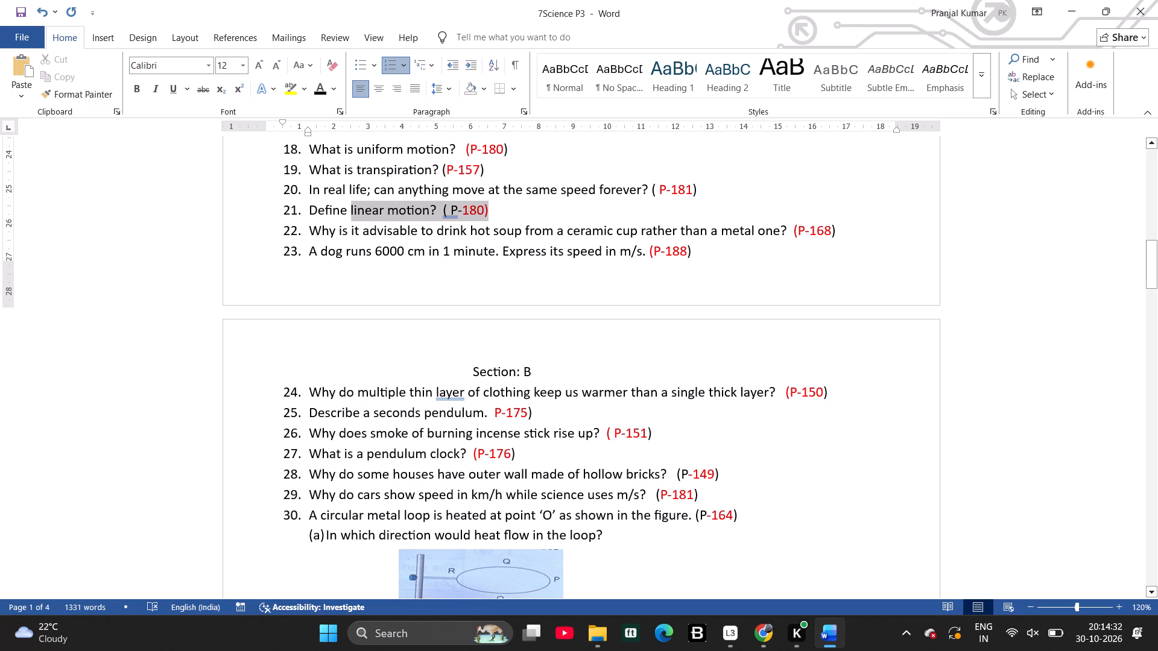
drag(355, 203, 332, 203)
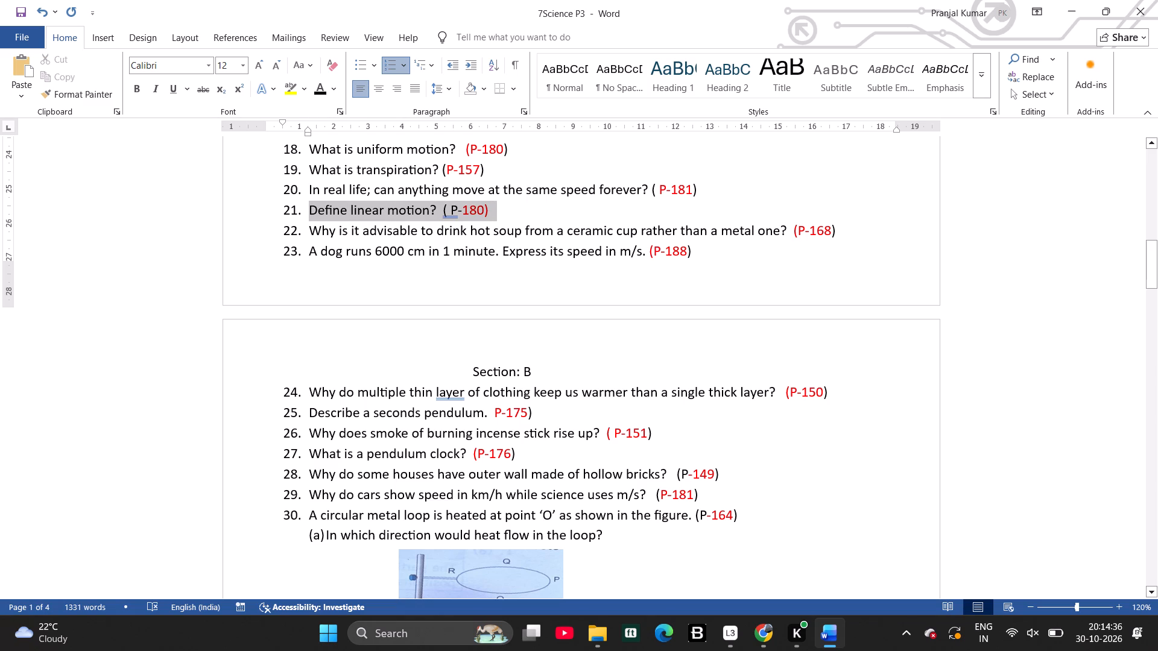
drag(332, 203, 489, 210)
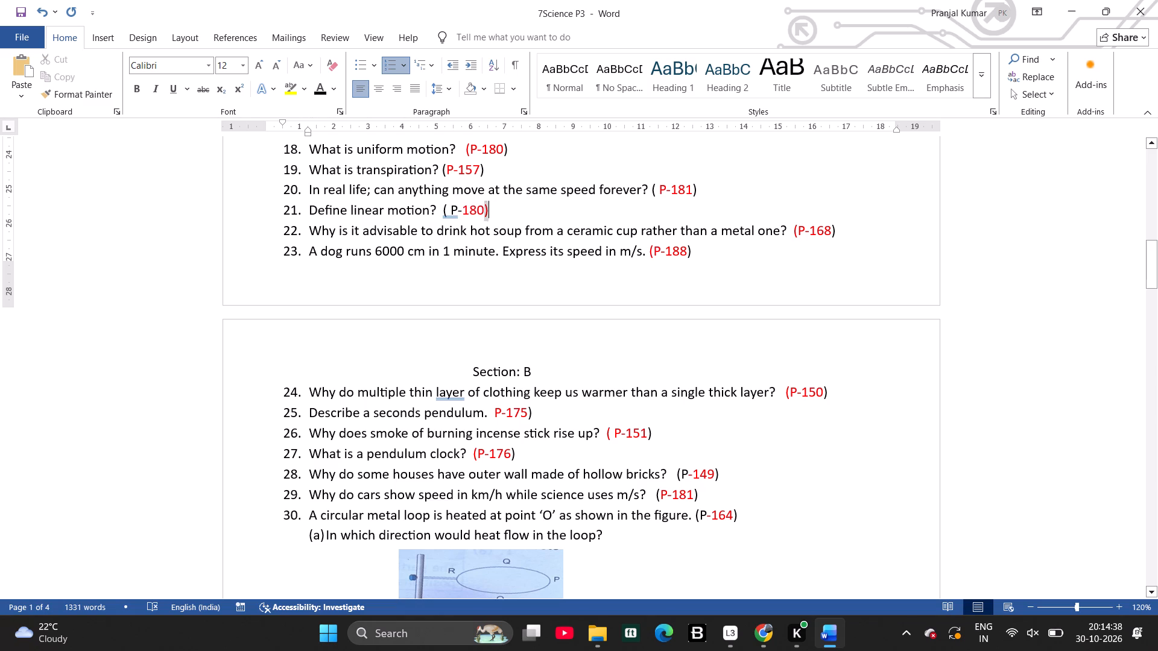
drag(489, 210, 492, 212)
Add a new question 21 after the "same speed forever" question, beginning "A woollen sweater is not warm by itself,".
click(703, 194)
key(Return)
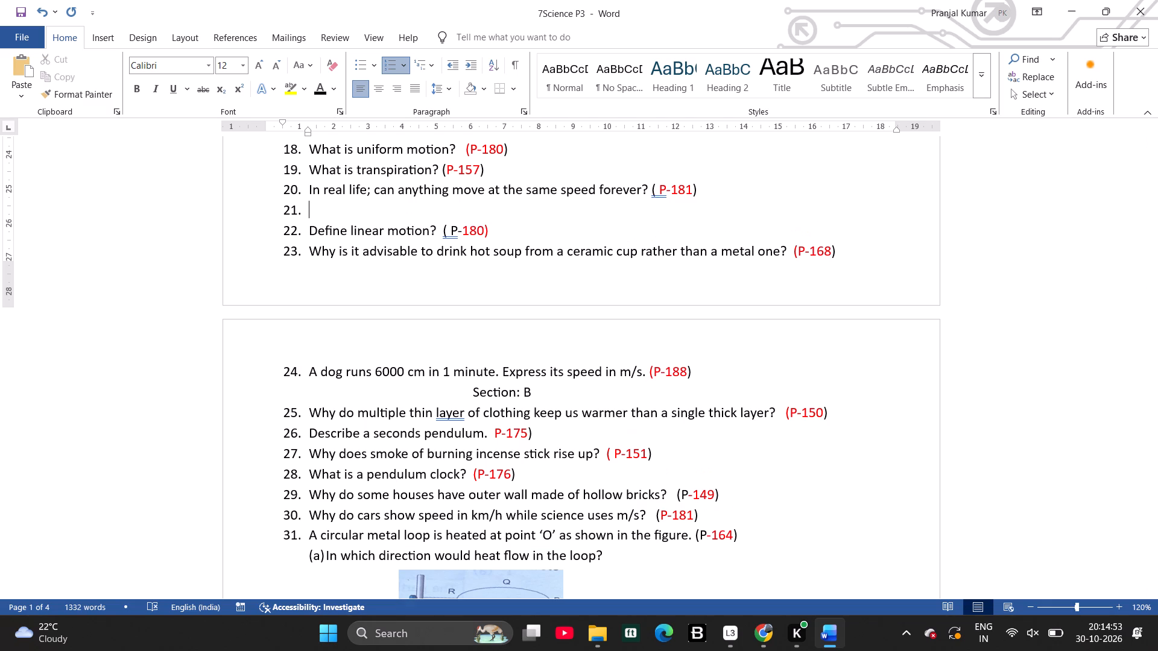
text(Awoolen)
key(space)
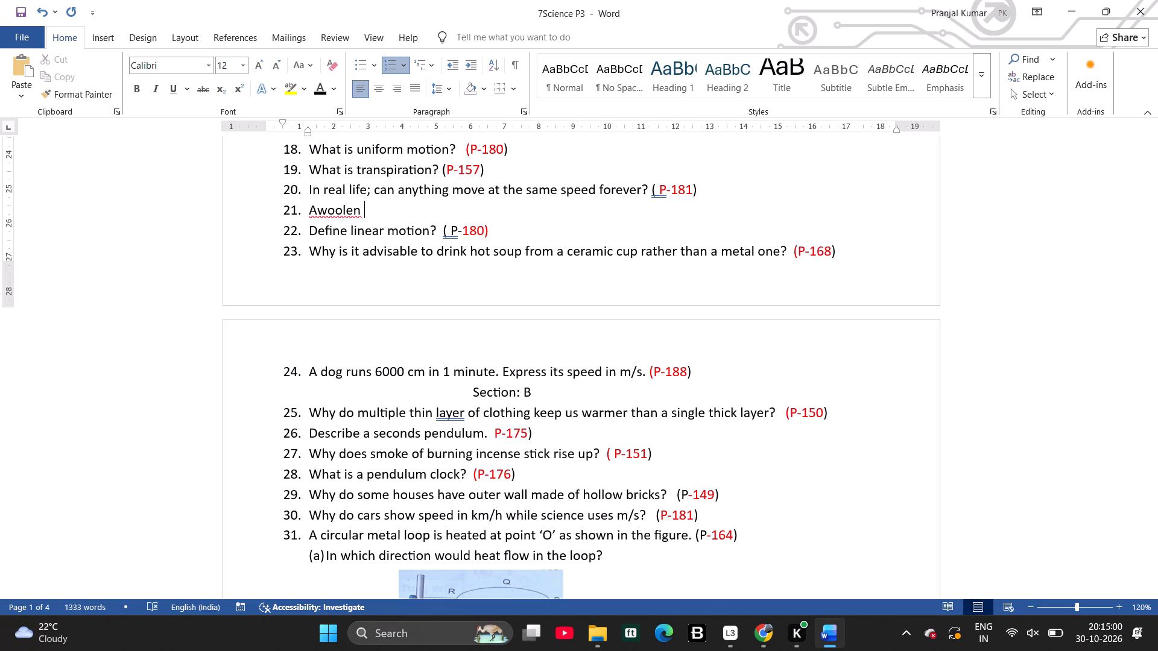
text(sweater)
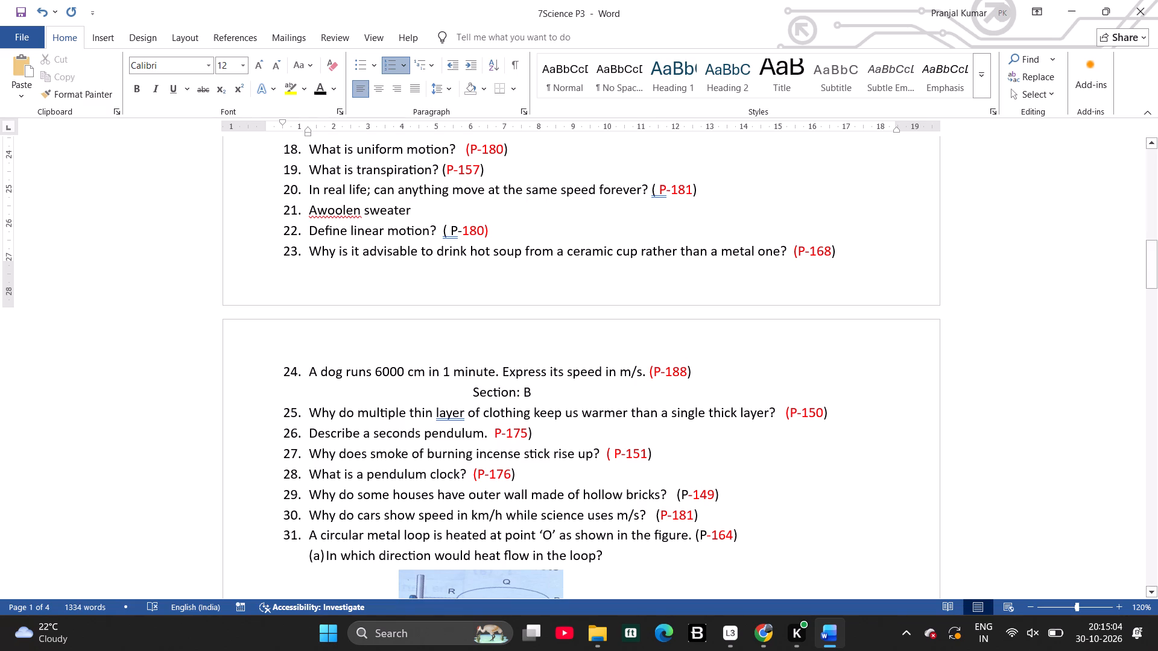
click(318, 208)
key(space)
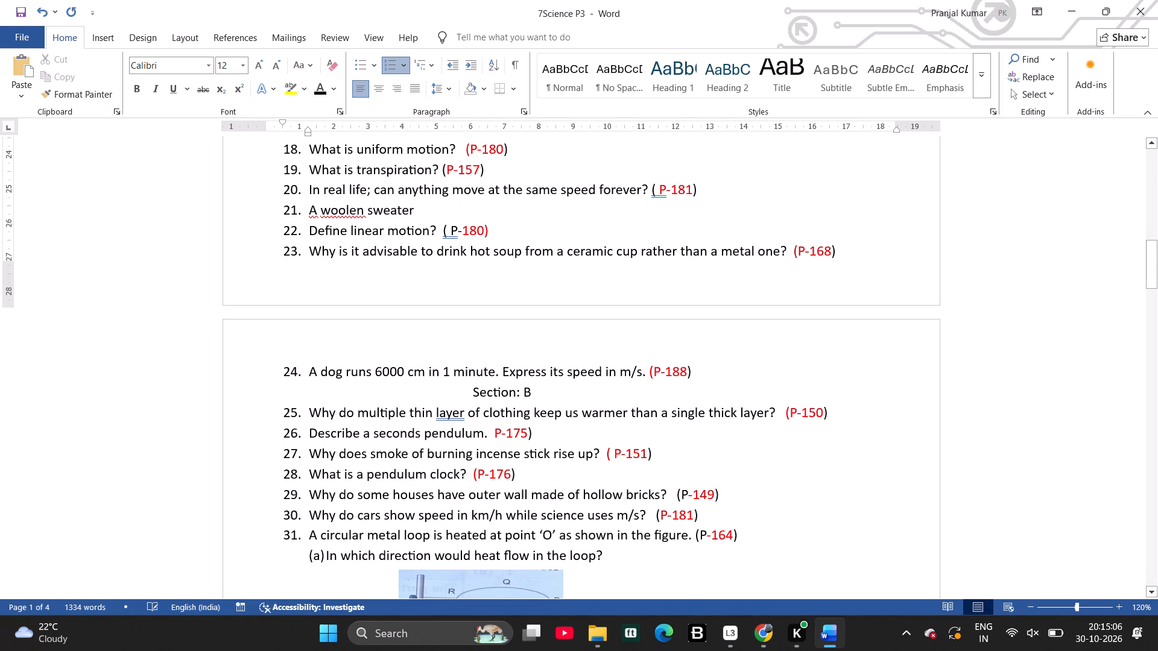
click(350, 215)
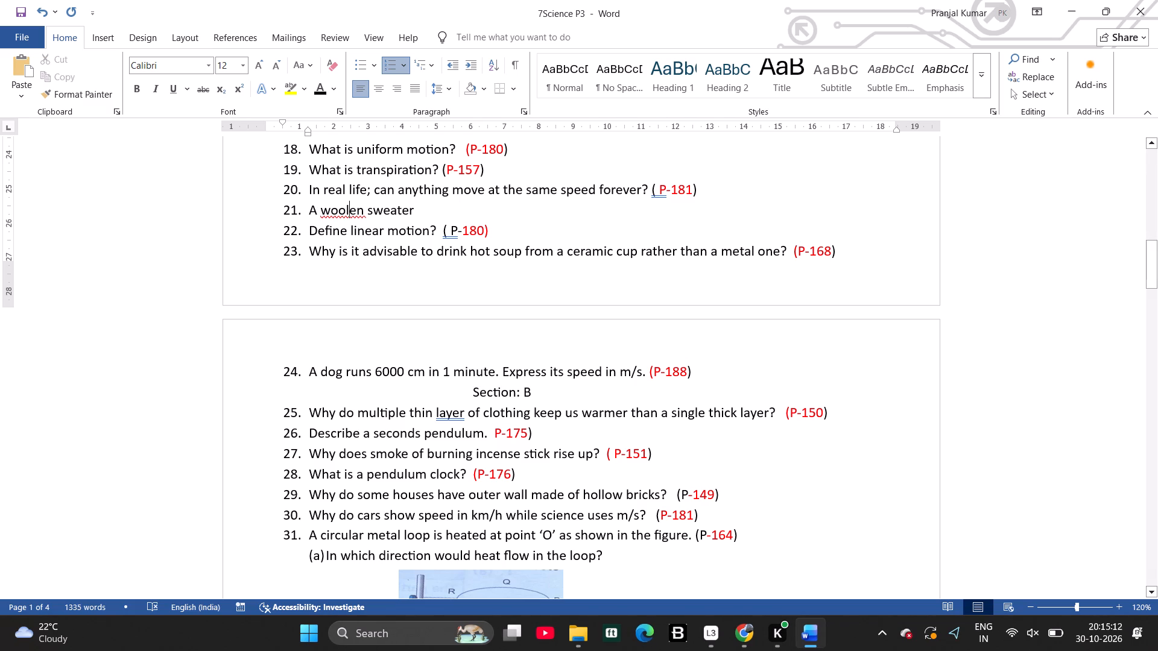
key(l)
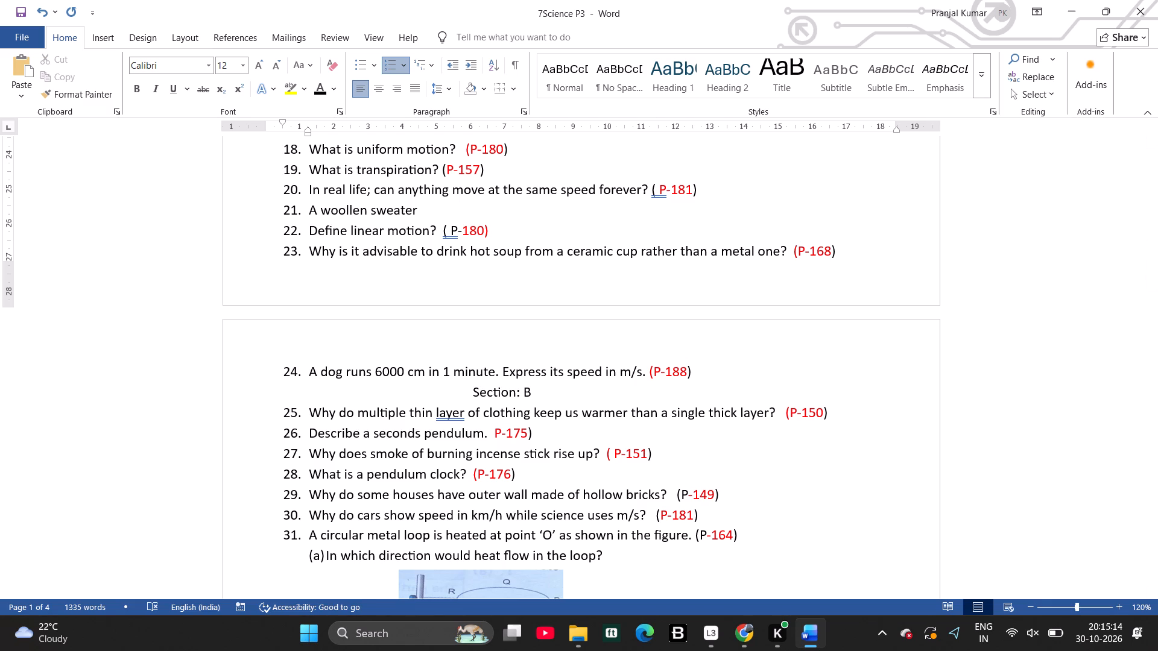
click(426, 210)
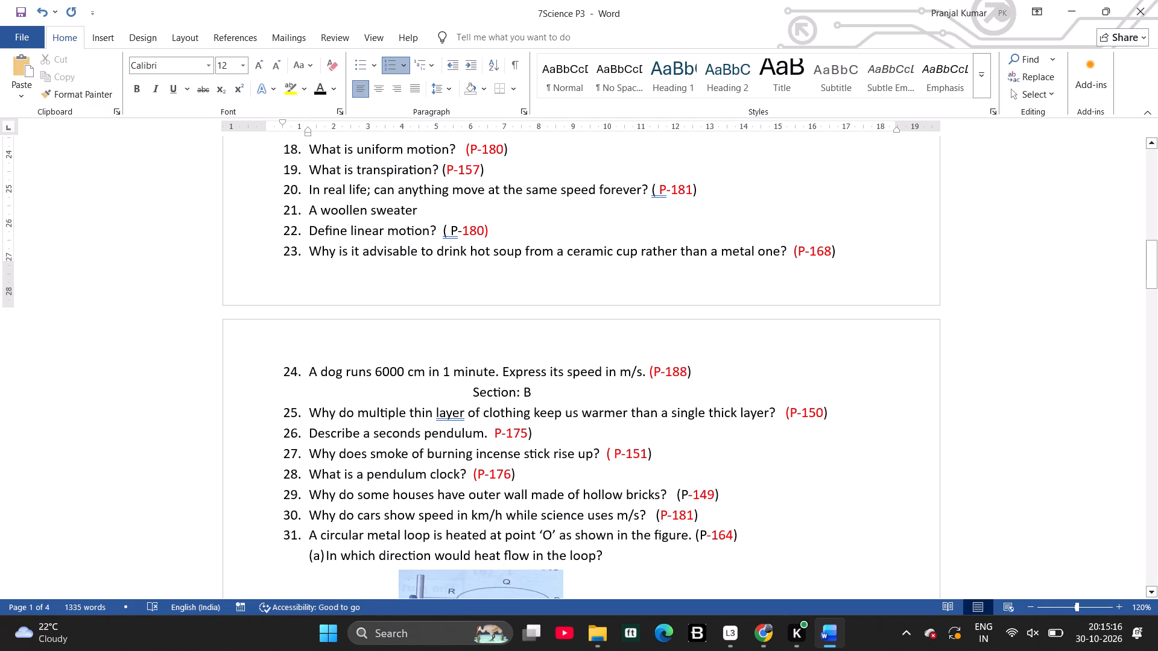
key(space)
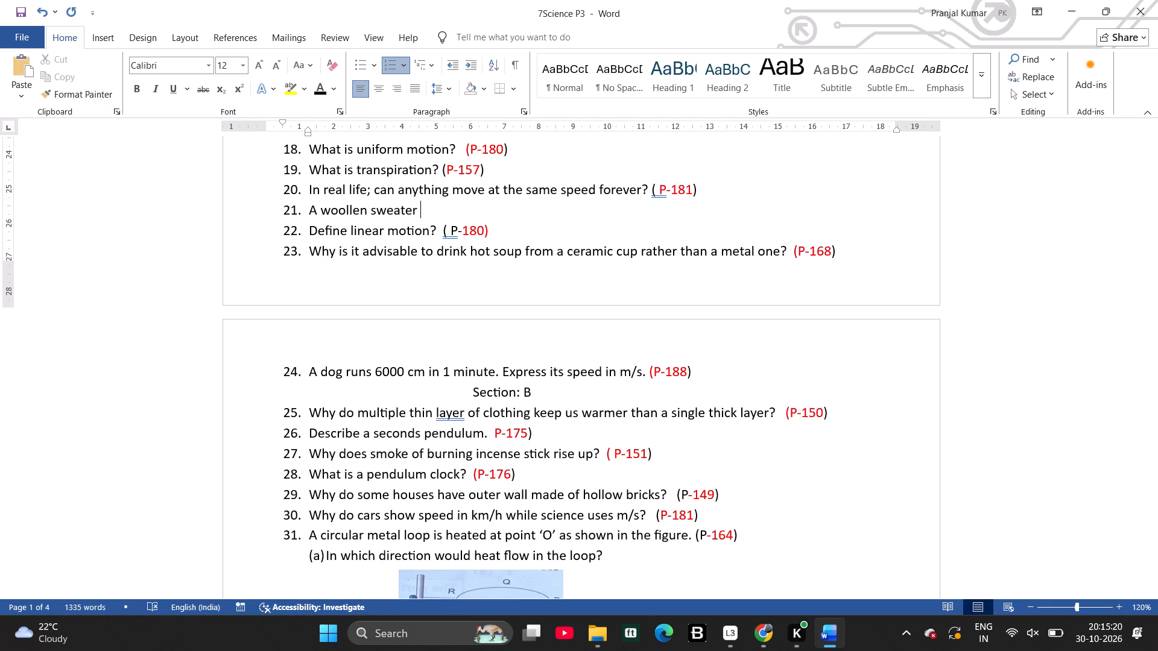
text(is not)
key(space)
text(warm)
key(space)
text(by)
key(space)
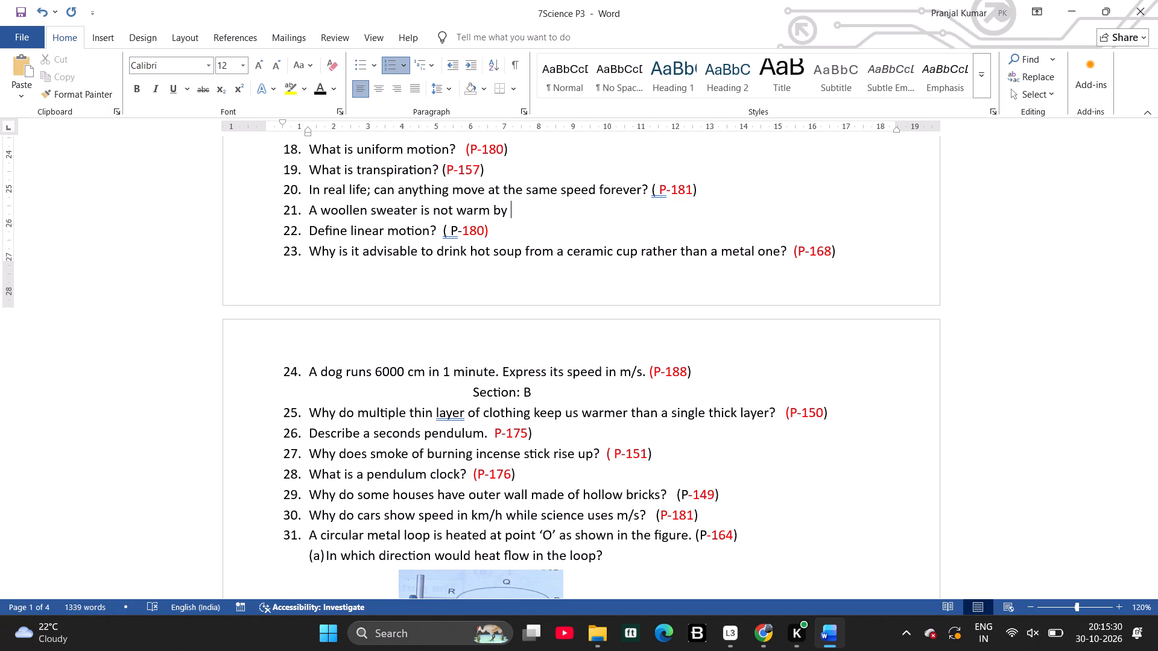
text(itself)
key(space)
key(BackSpace)
key(comma)
key(space)
Complete question 21 with the words "yet it keeps us warm. Explain.".
text(yet)
key(space)
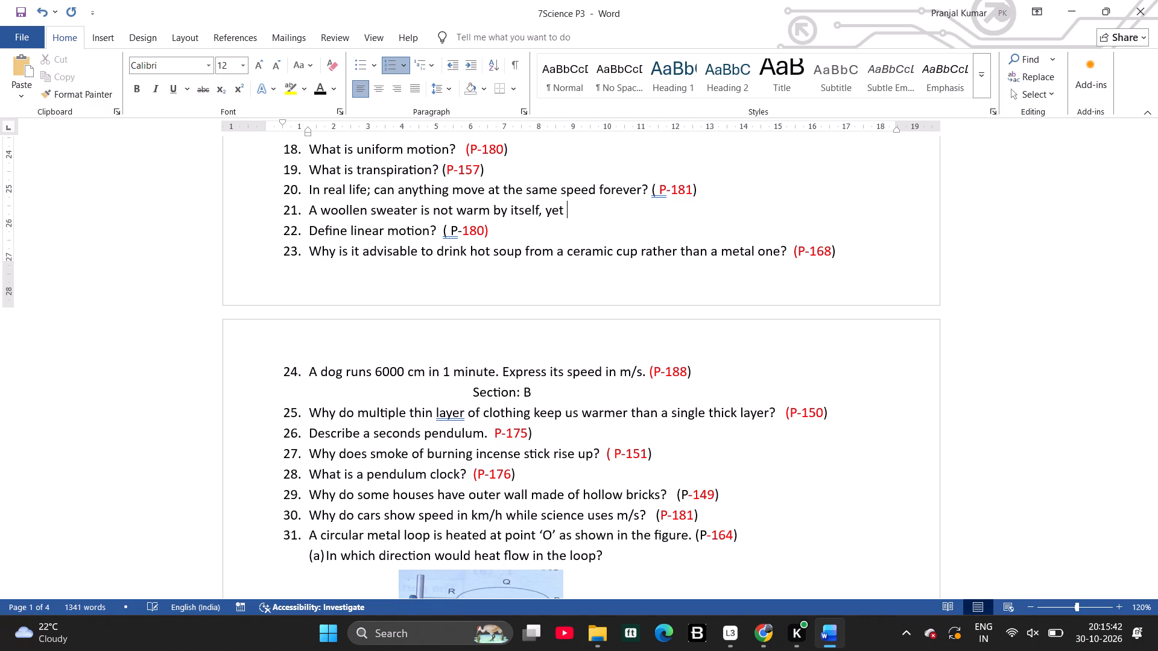
text(it)
key(space)
text(kee)
text(ps us ward)
key(BackSpace)
key(m)
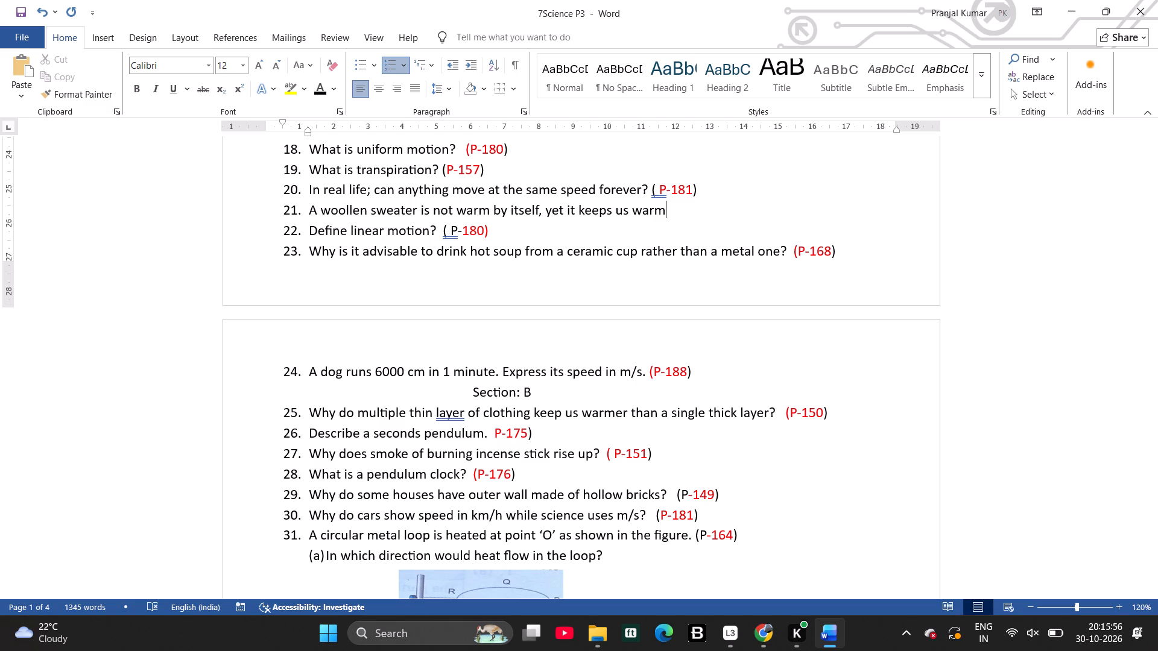
key(period)
key(space)
key(shift+e)
text(xplain)
key(period)
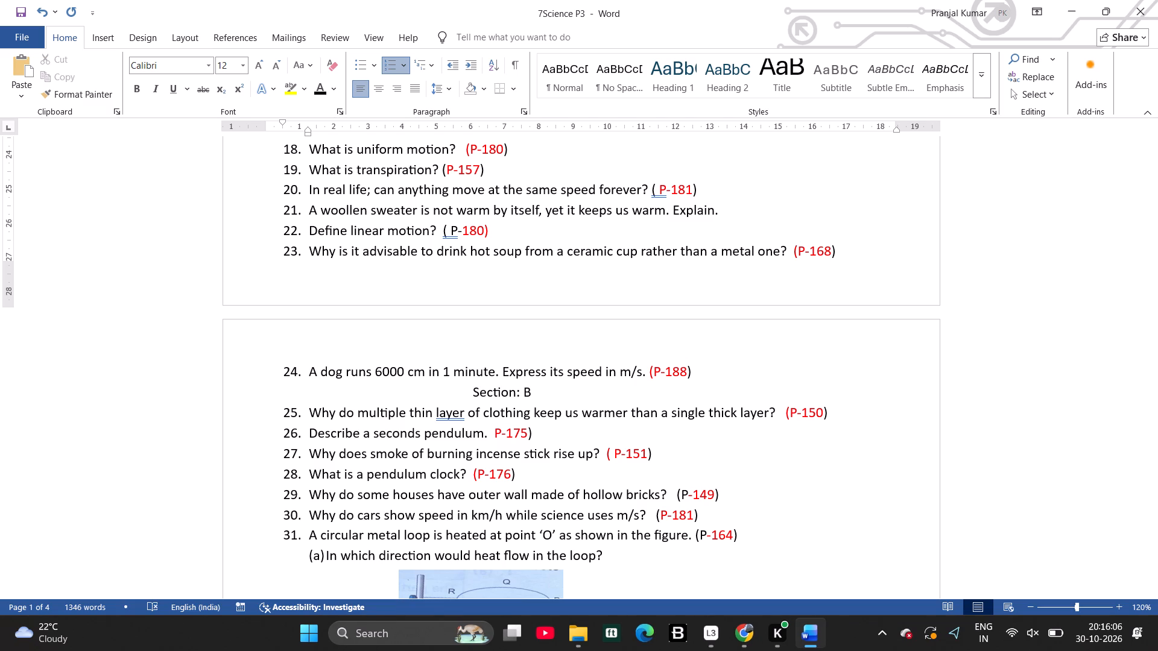
key(space)
Copy the page reference (P-168) from the hot soup question to the end of question 21, leaving no empty numbered line.
drag(792, 253, 846, 254)
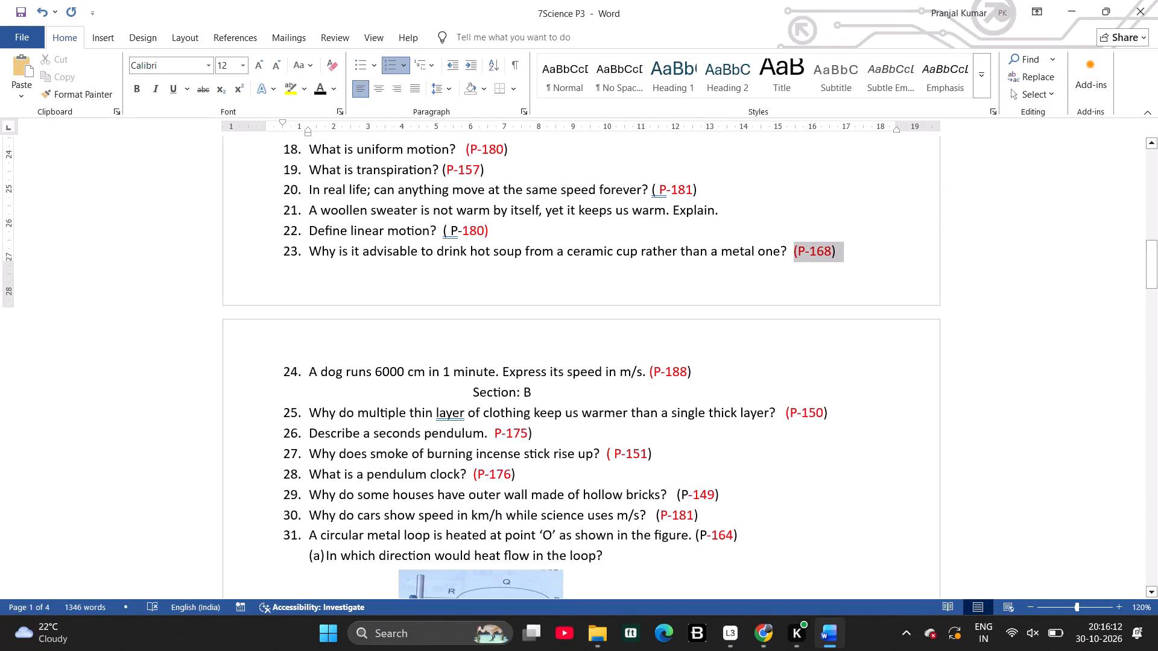
drag(846, 254, 859, 256)
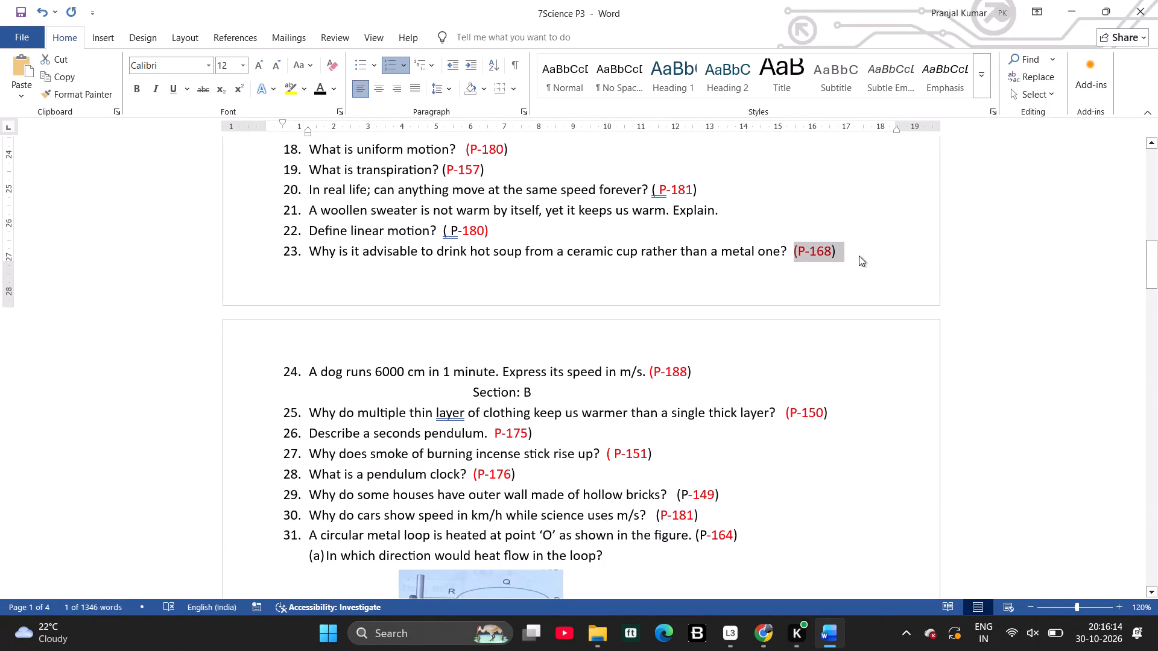
key(ctrl+c)
click(727, 210)
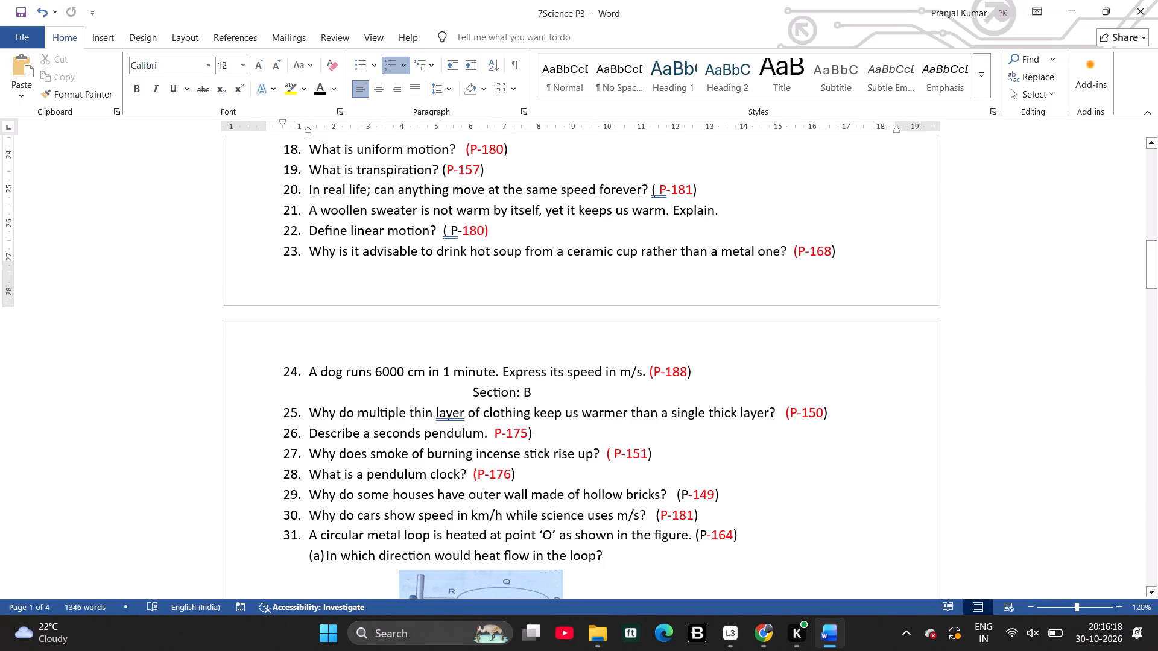
key(ctrl+v)
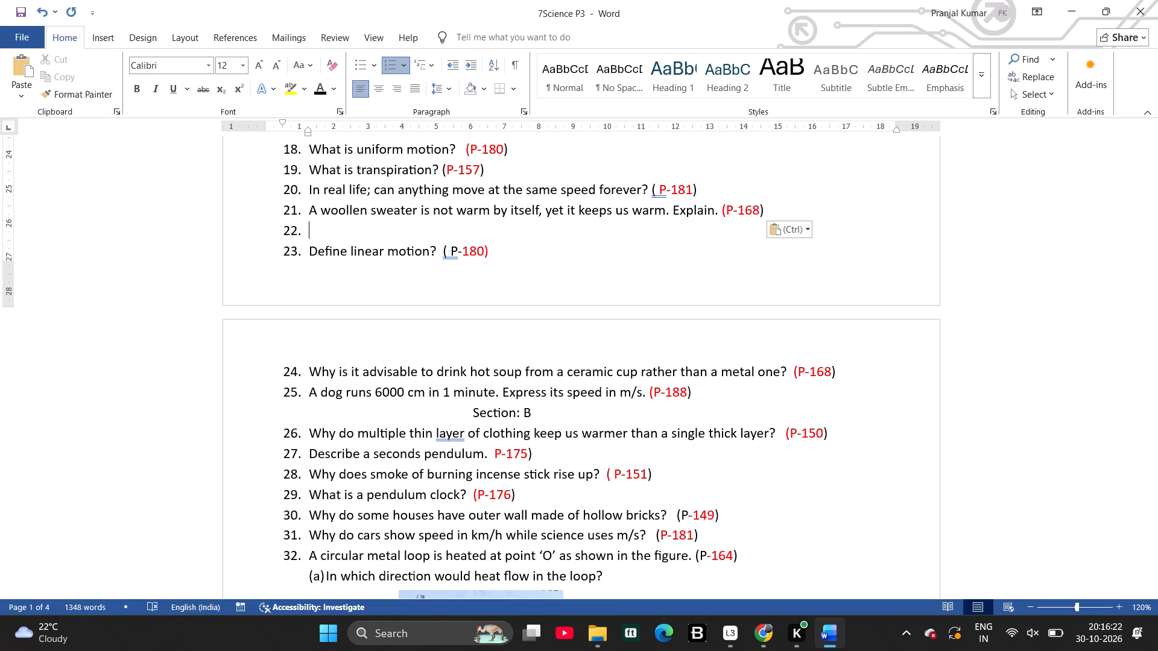
key(BackSpace)
key(BackSpace)
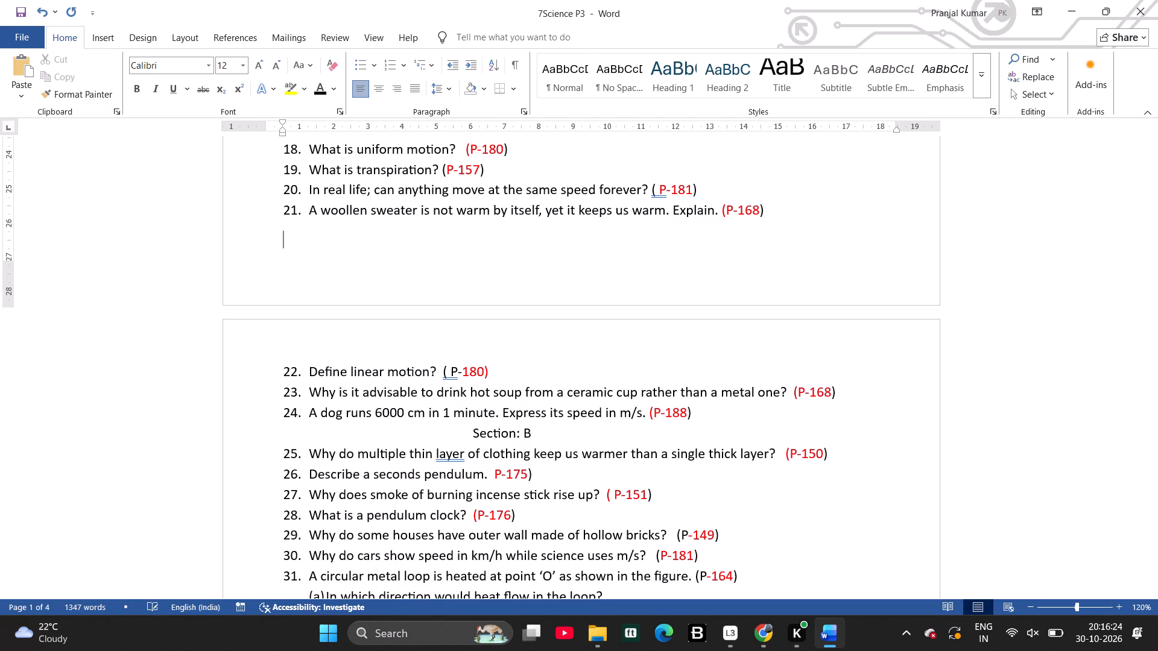
key(BackSpace)
key(BackSpace)
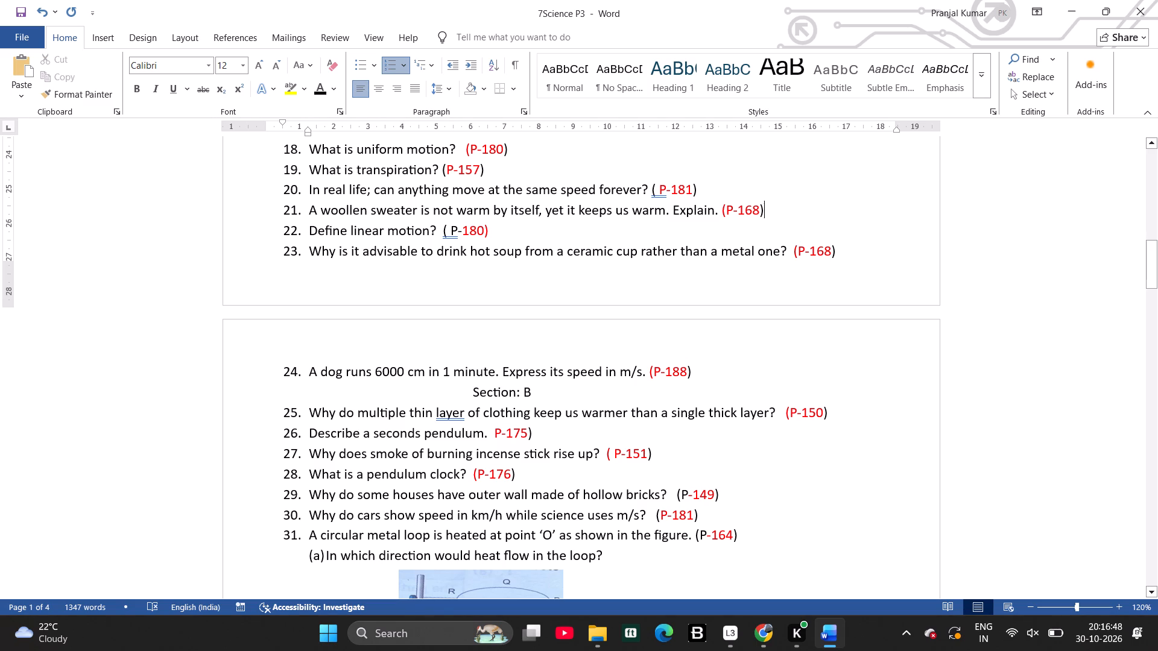
Move the question "A dog runs 6000 cm in 1 minute" to directly after the woollen sweater question, leaving no empty numbered line.
drag(693, 370, 489, 370)
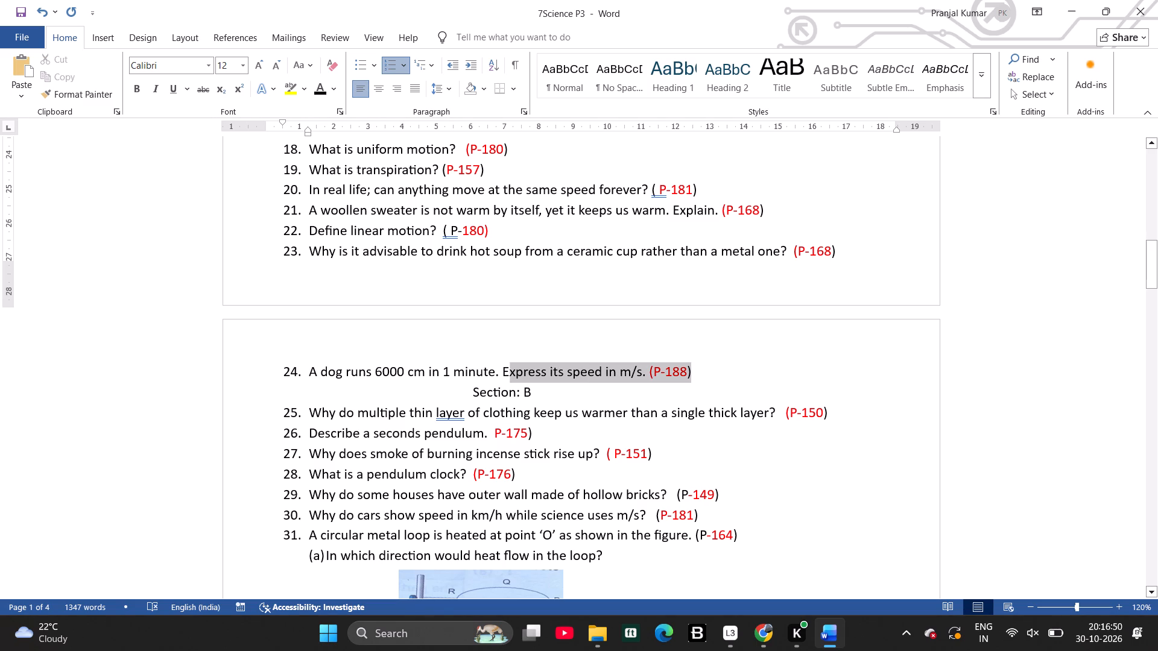
drag(489, 370, 300, 380)
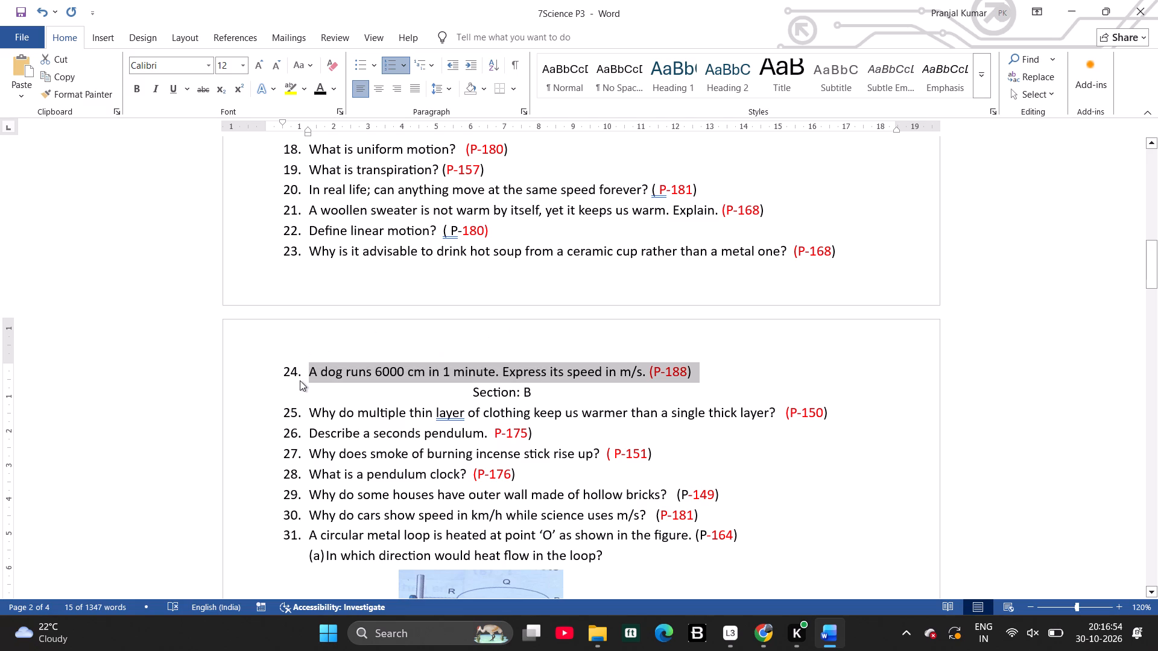
key(ctrl+x)
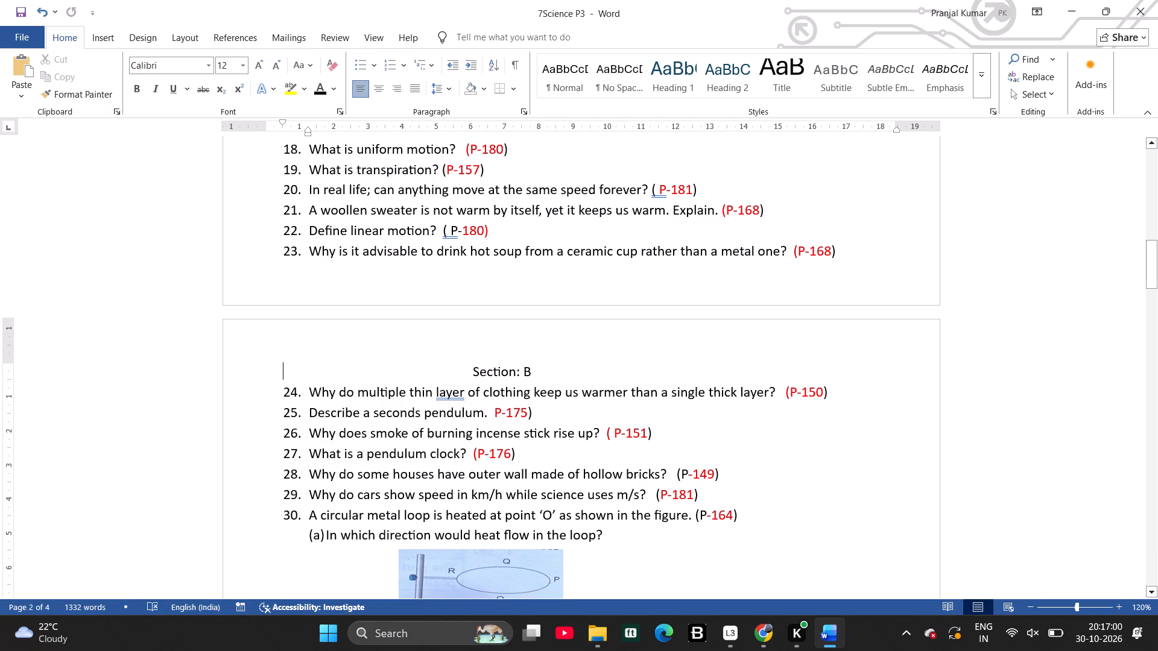
click(796, 210)
key(Return)
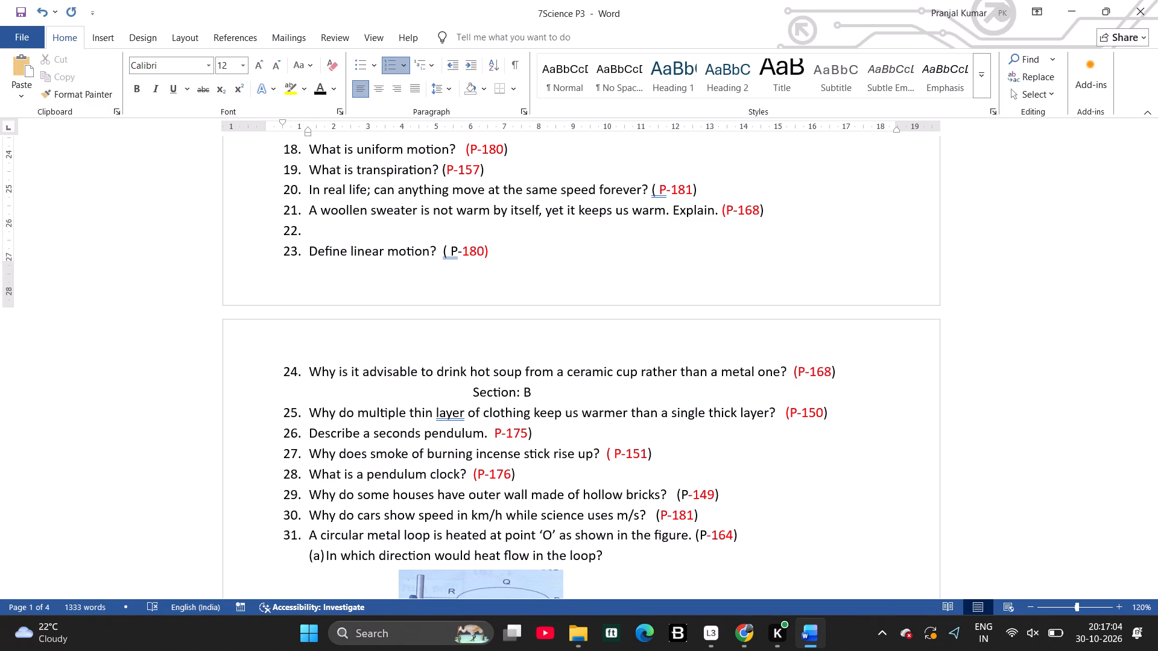
key(ctrl+v)
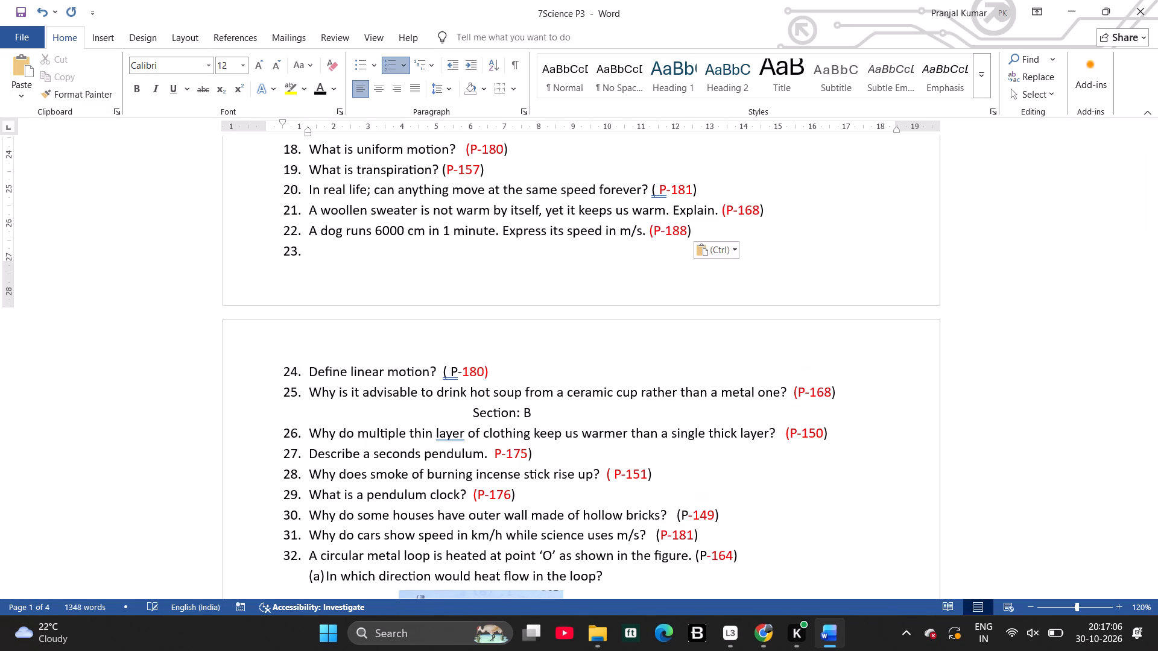
key(BackSpace)
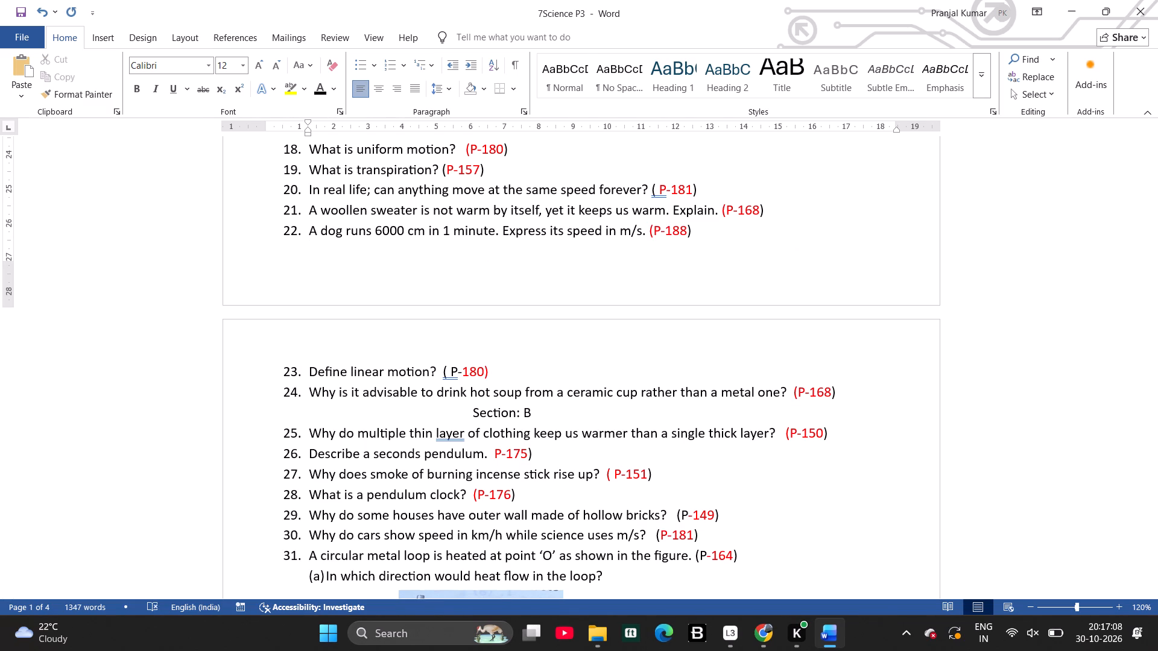
key(BackSpace)
key(BackSpace)
key(BackSpace)
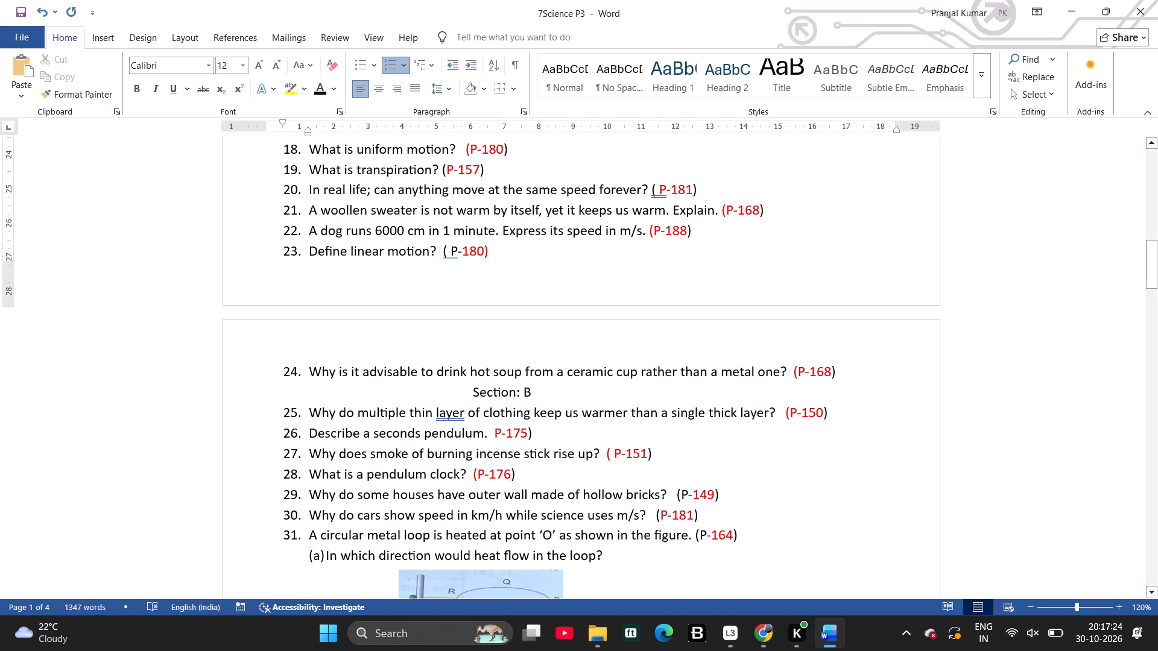
Move the question about drinking hot soup from a ceramic cup to directly after the dog speed question as question 23.
drag(841, 374, 391, 379)
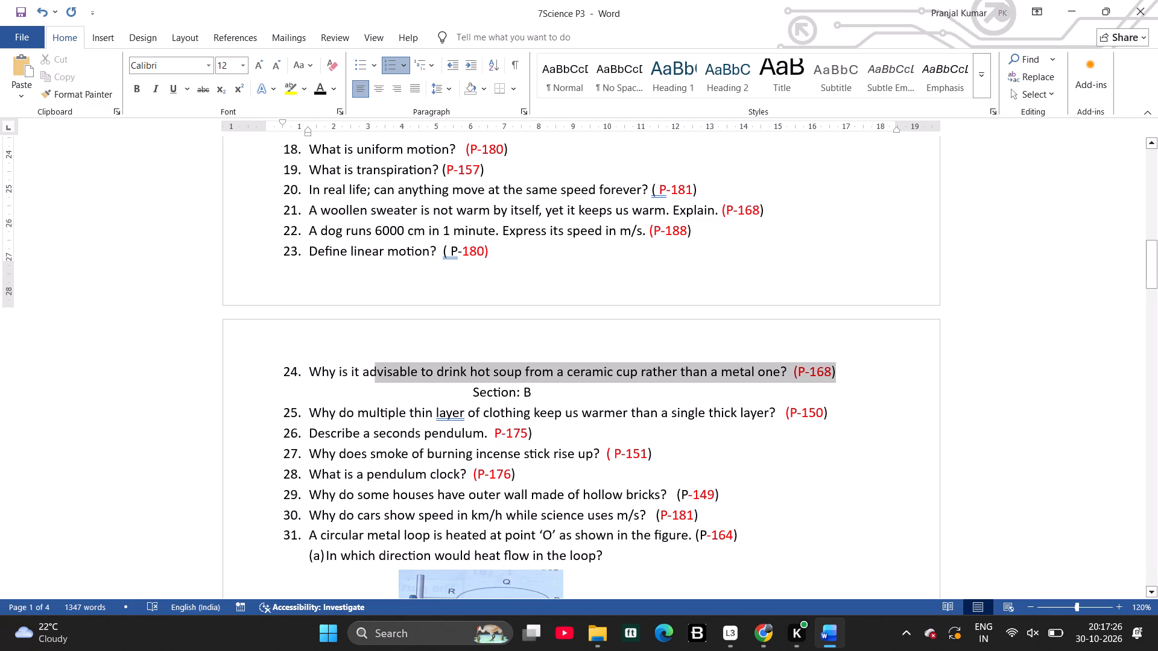
drag(391, 379, 315, 380)
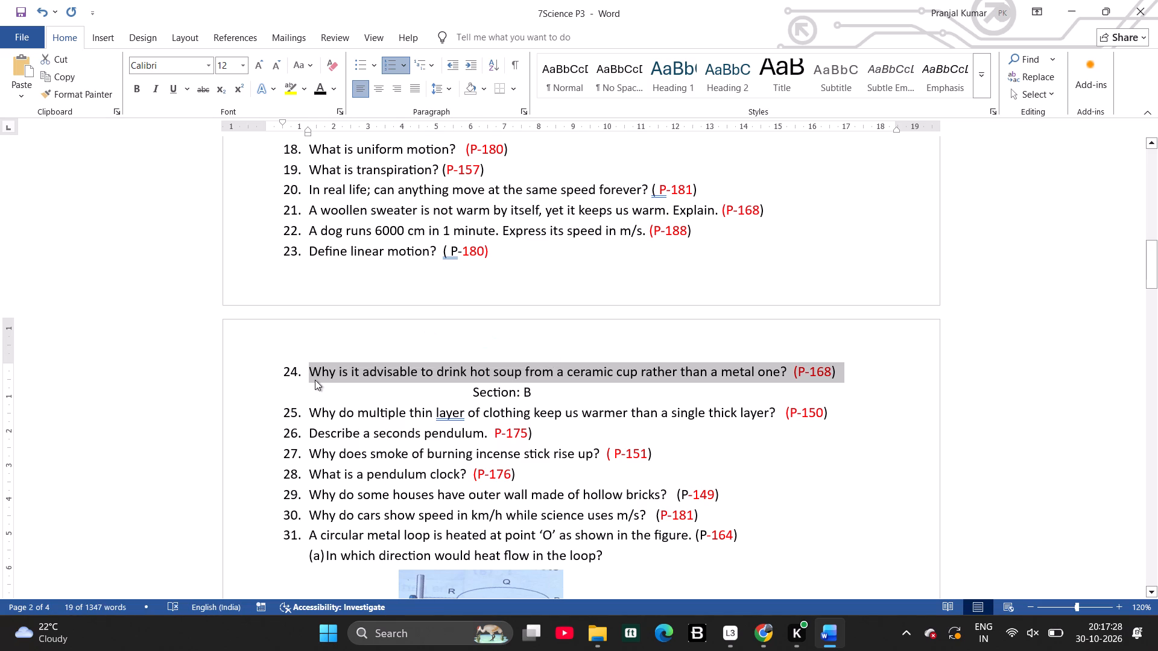
key(ctrl+x)
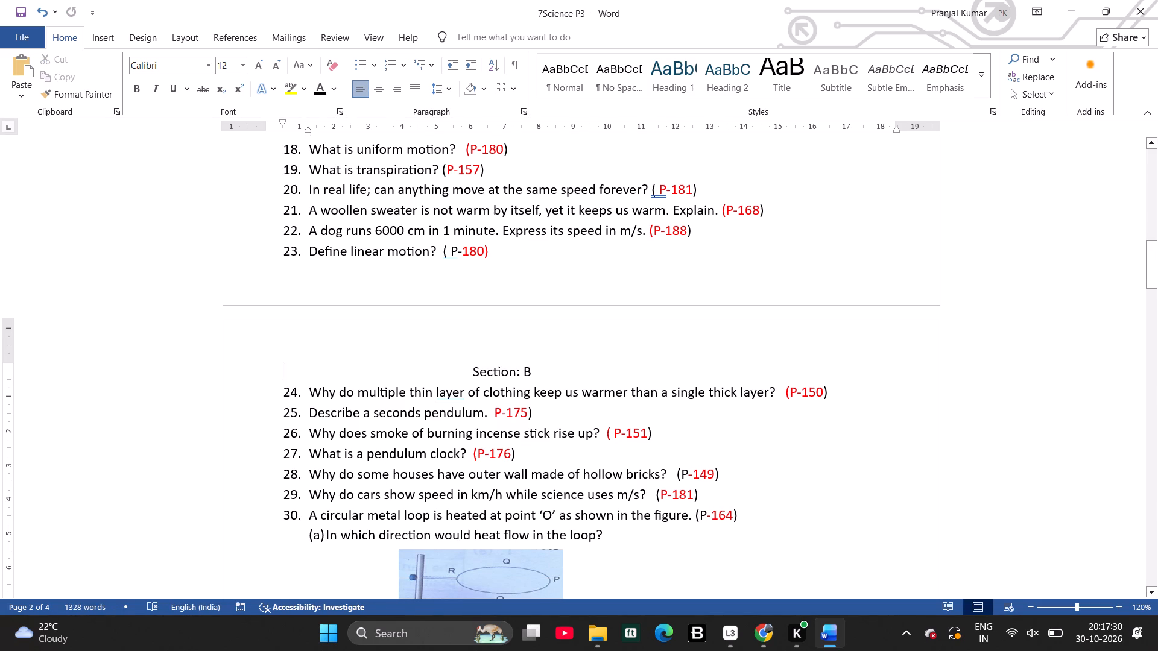
click(739, 230)
key(Return)
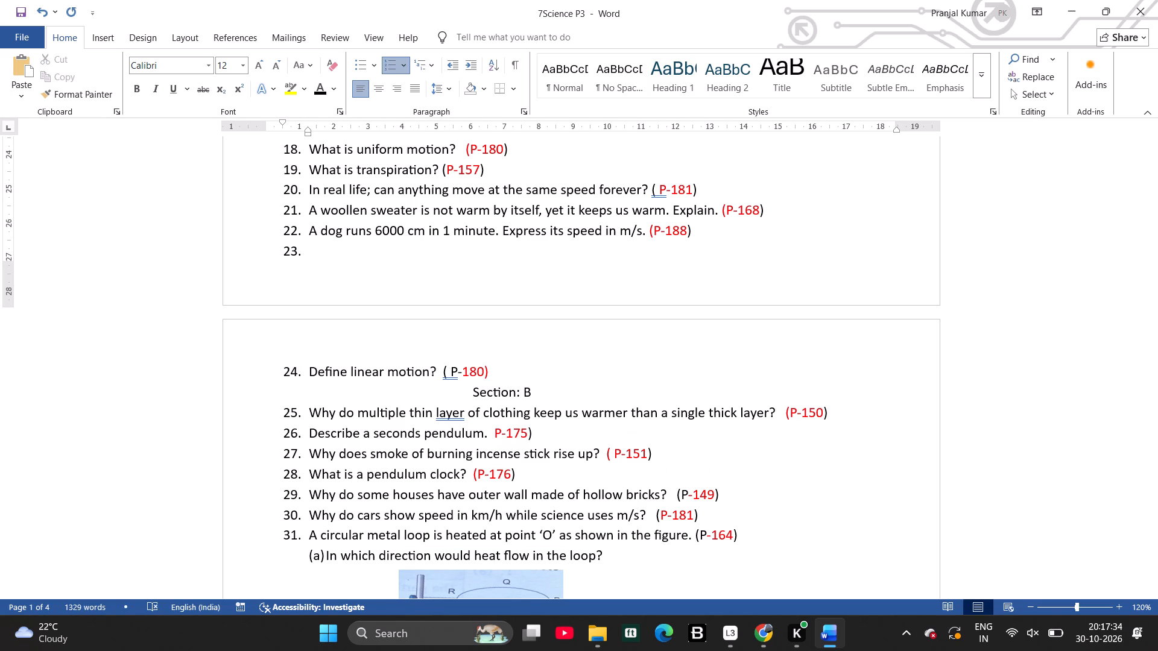
key(ctrl+v)
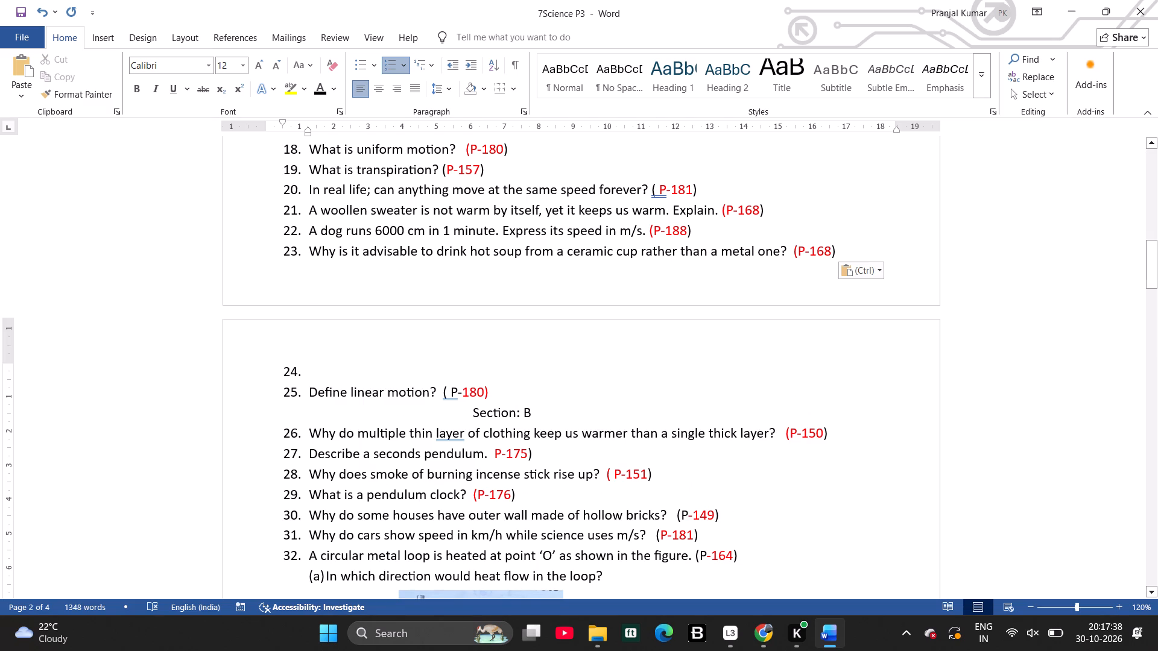
Begin a new question 24 on the empty numbered line with the words "If two runner finish together does it mean".
click(340, 370)
text(If two runner)
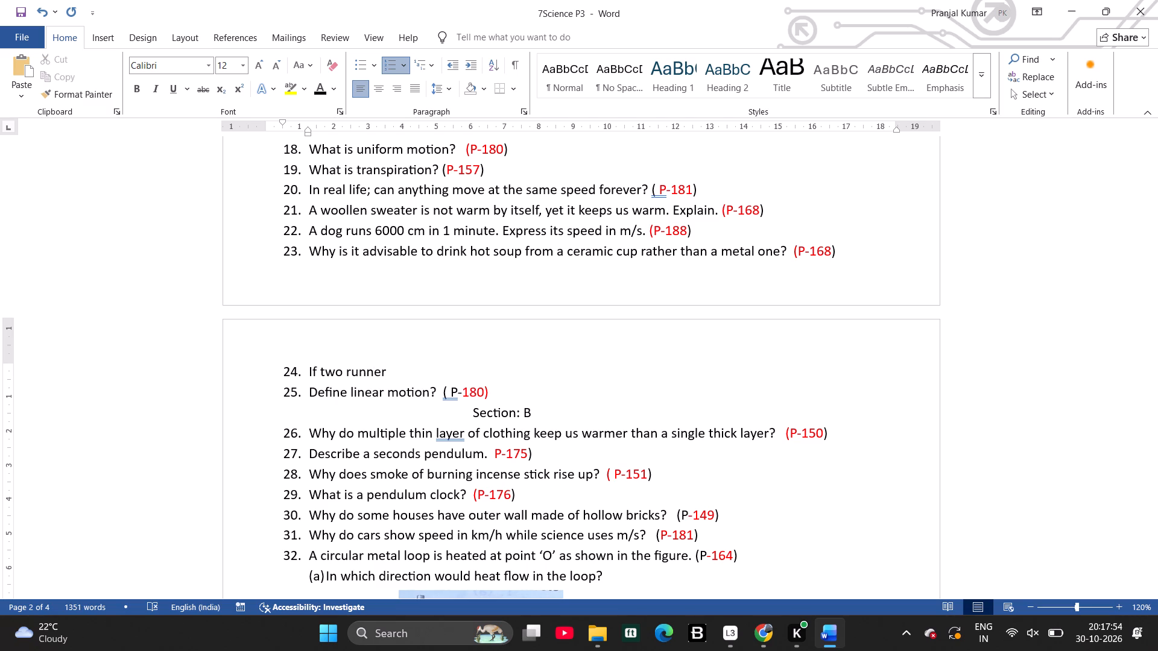
key(space)
text(finish)
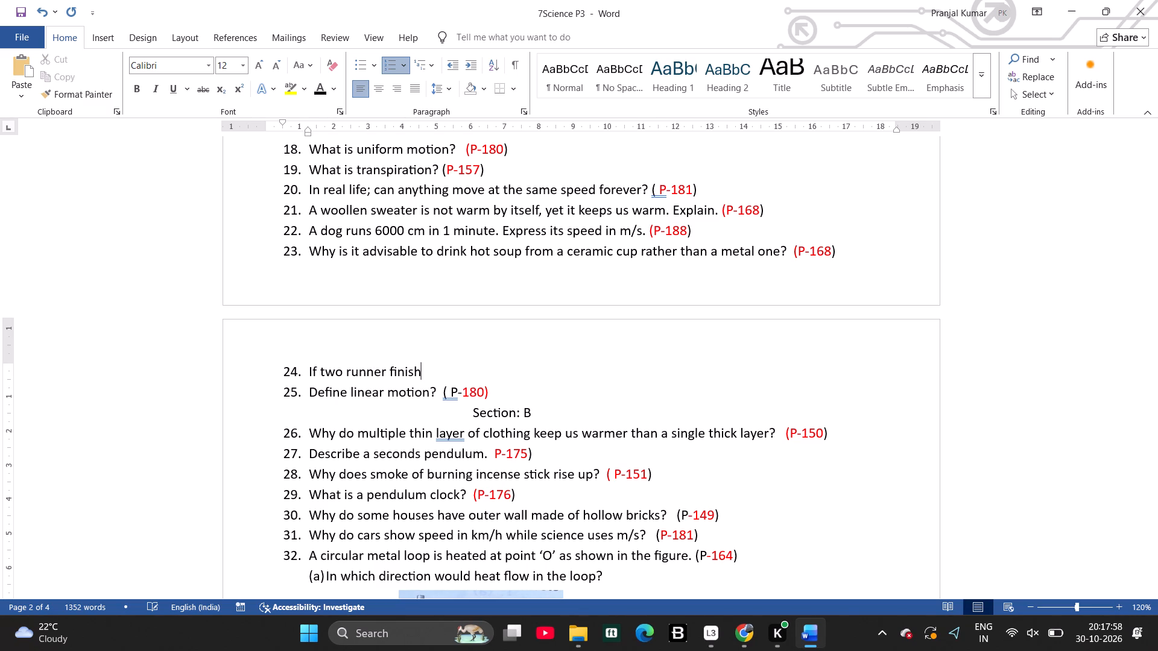
key(space)
text(top)
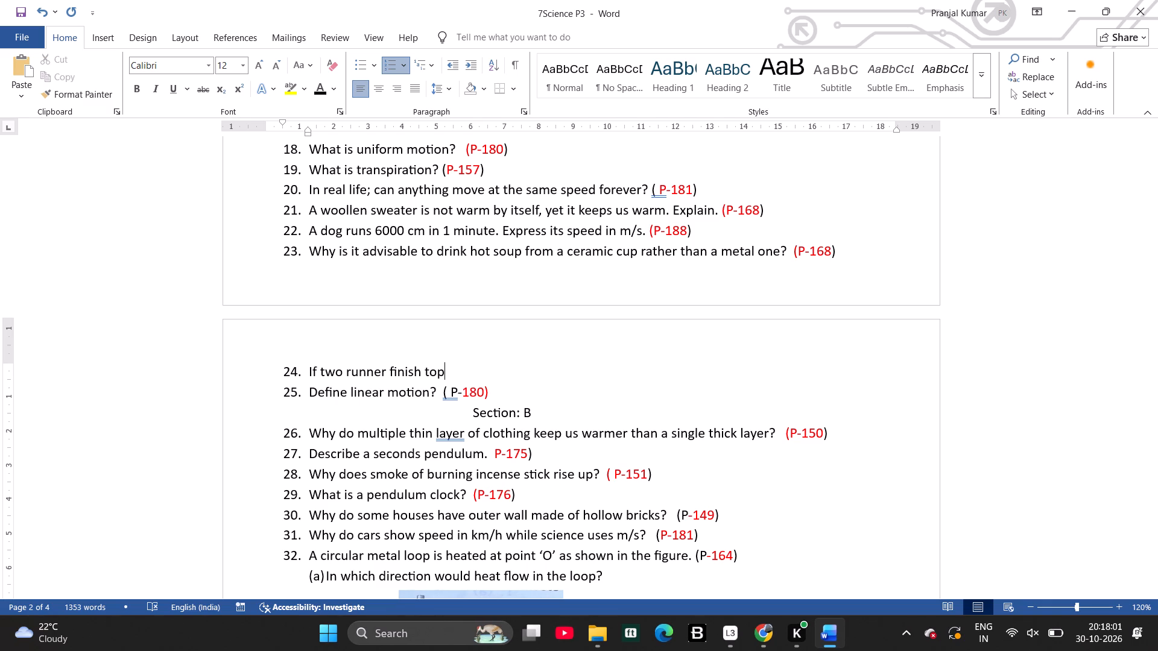
key(BackSpace)
text(gether d)
key(i)
key(BackSpace)
text(oes)
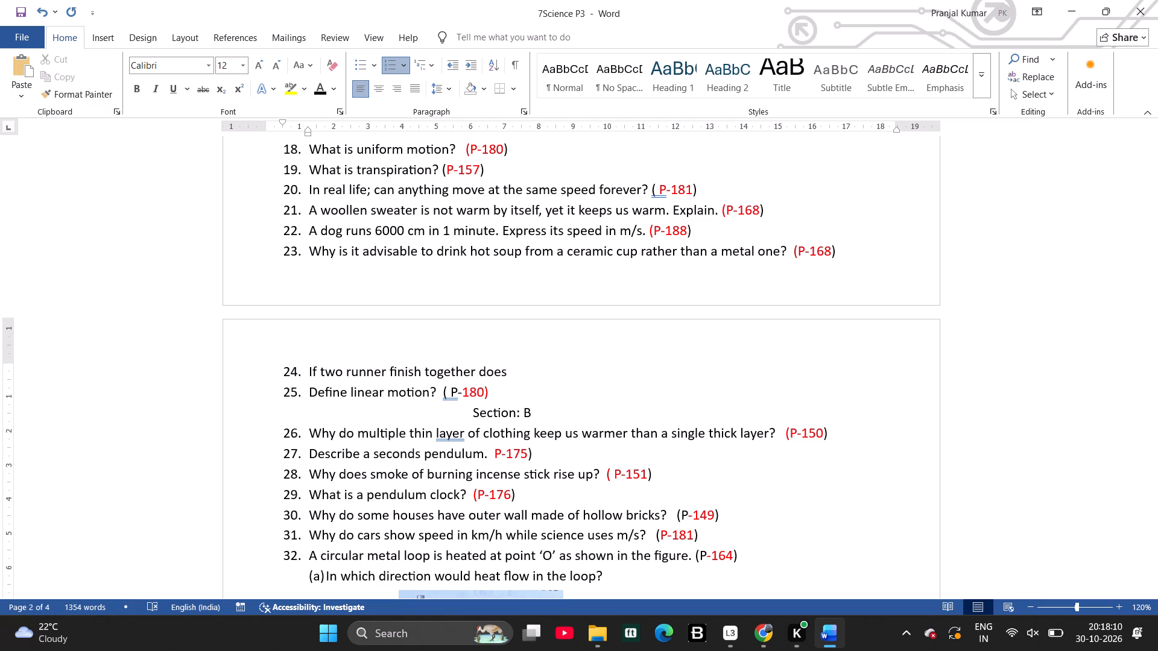
key(space)
text(it mean)
Complete question 24 with the words "they ran at same speed throughout?".
key(space)
text(they)
key(space)
text(ran)
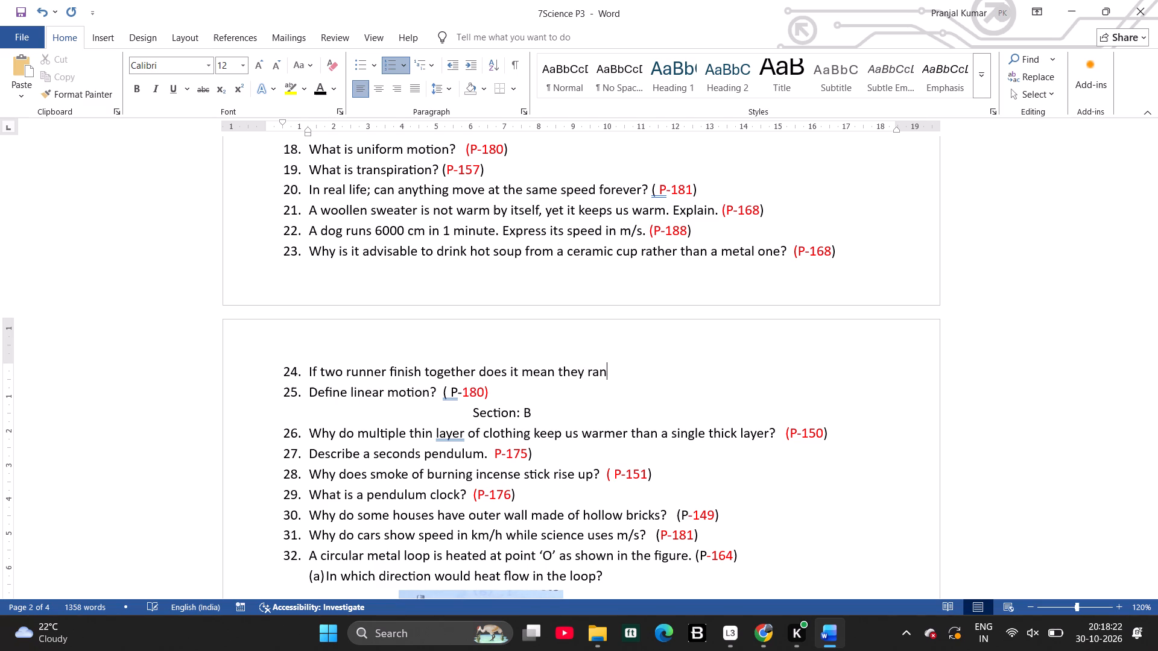
key(space)
text(at same)
key(space)
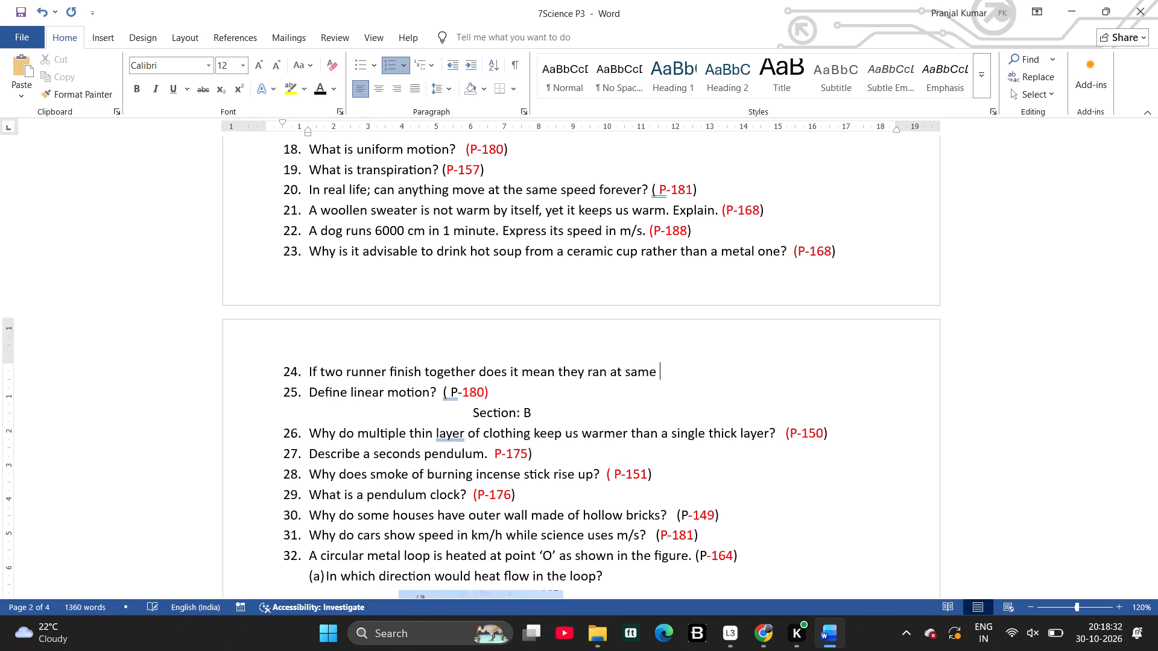
text(speed)
key(space)
text(th)
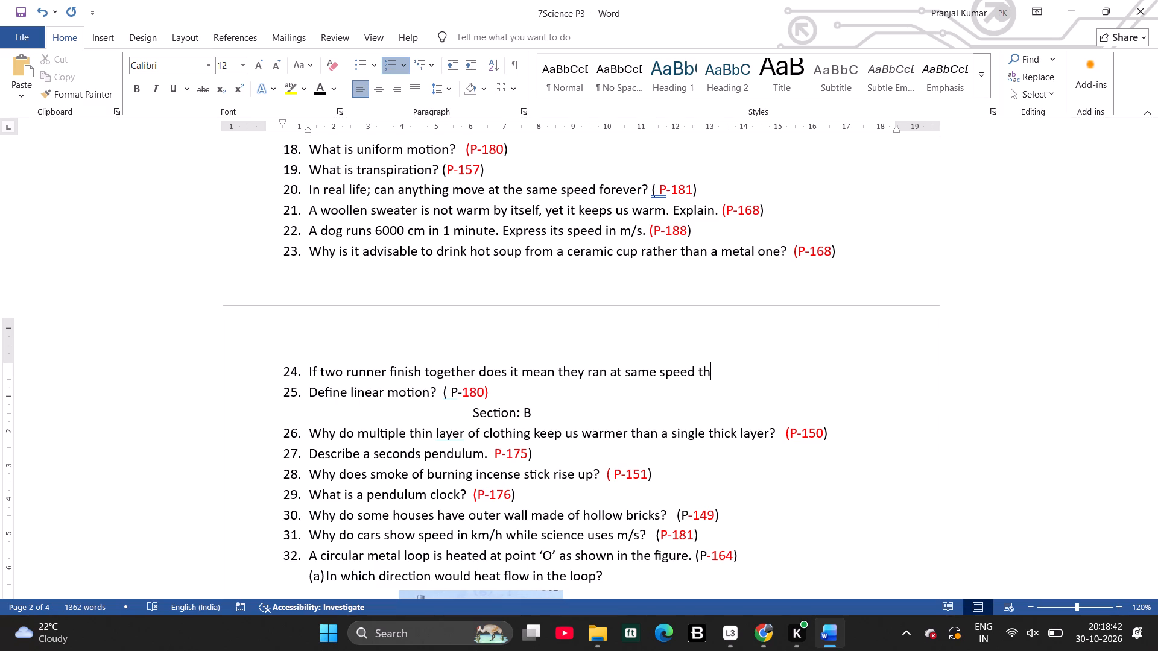
text(roughout)
key(shift+question)
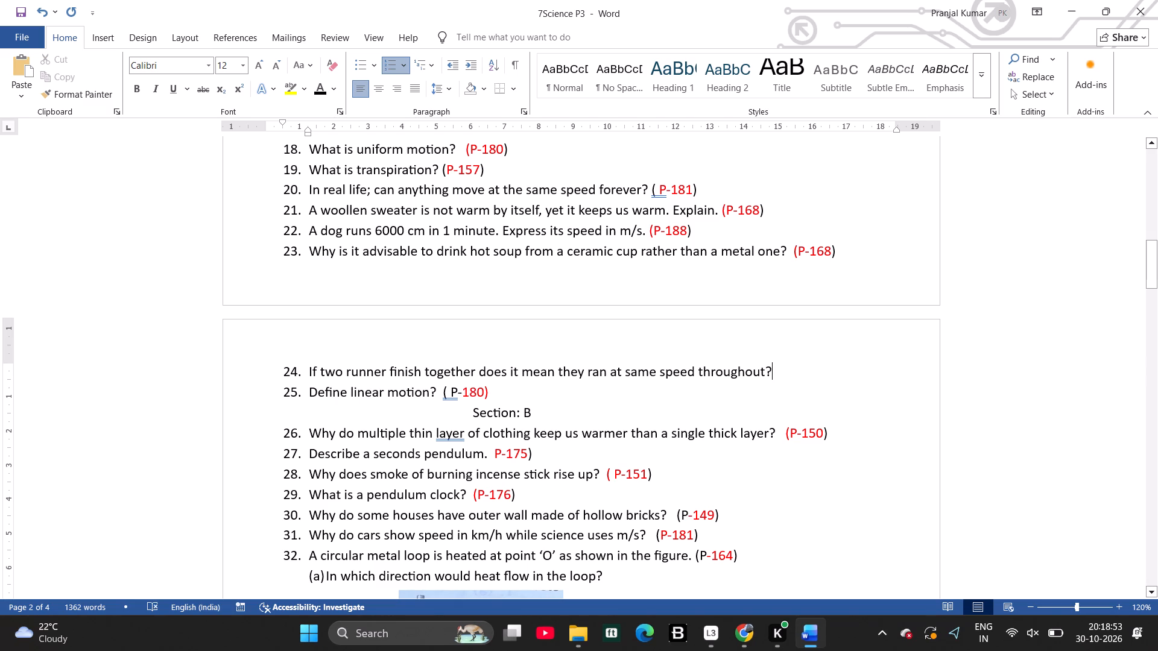
Copy the page reference ( P-180) from the linear motion question to the end of question 24.
drag(441, 394, 496, 394)
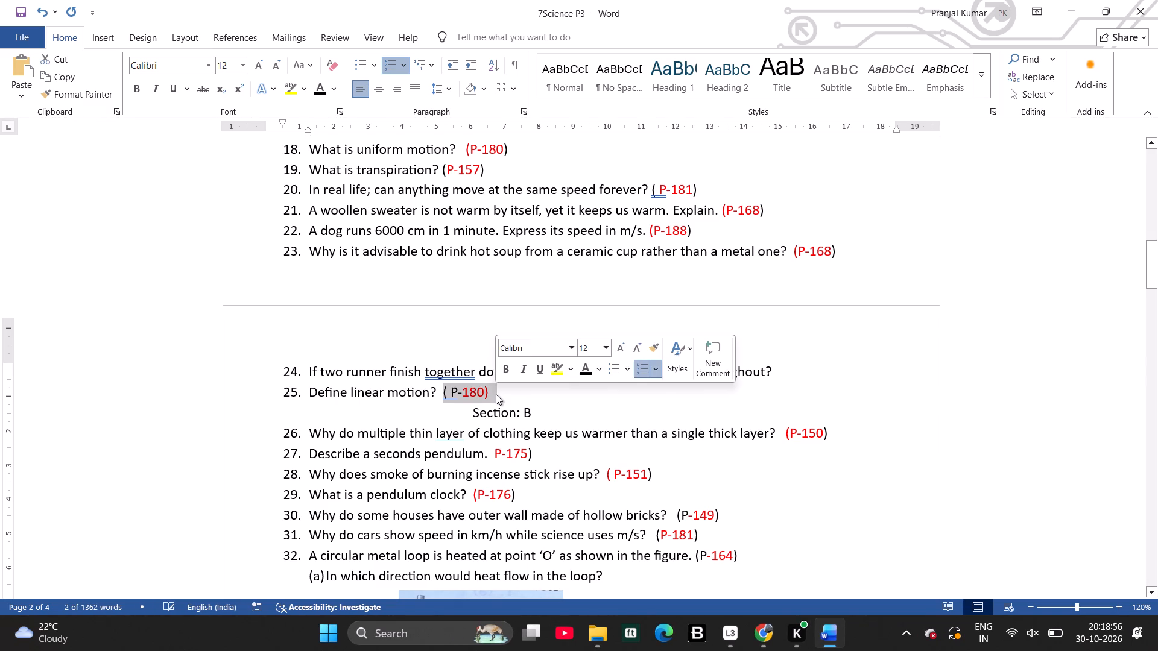
key(ctrl+c)
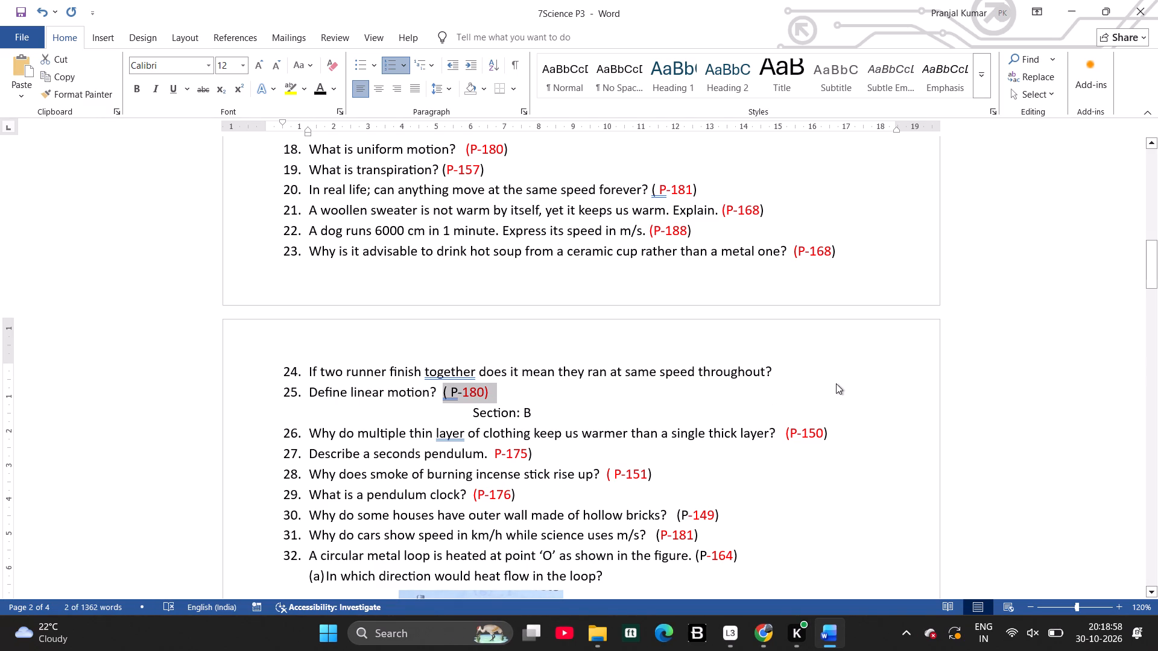
click(794, 374)
key(space)
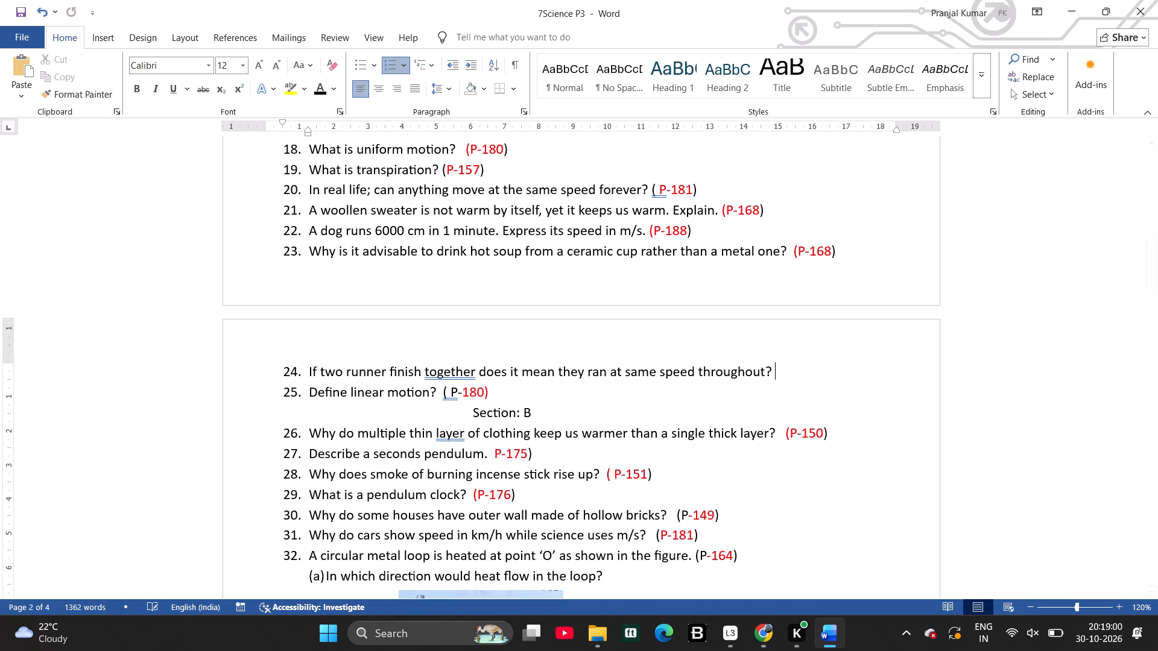
key(ctrl+v)
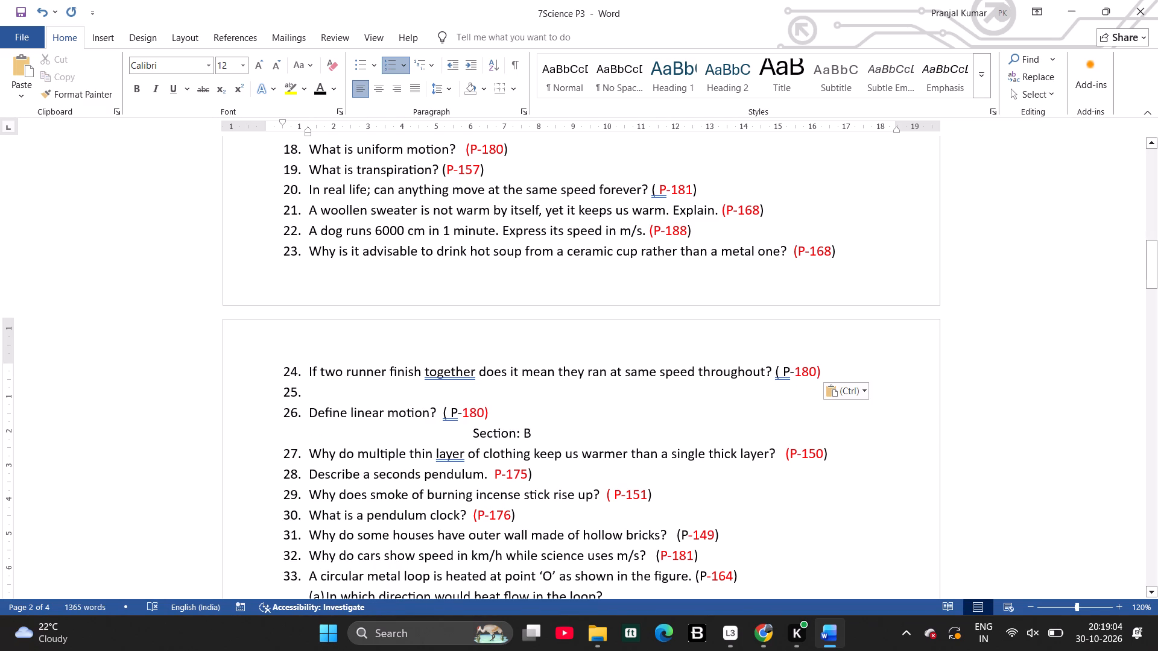
Change the page reference at the end of question 24 about the two runners to P-181.
click(817, 372)
key(BackSpace)
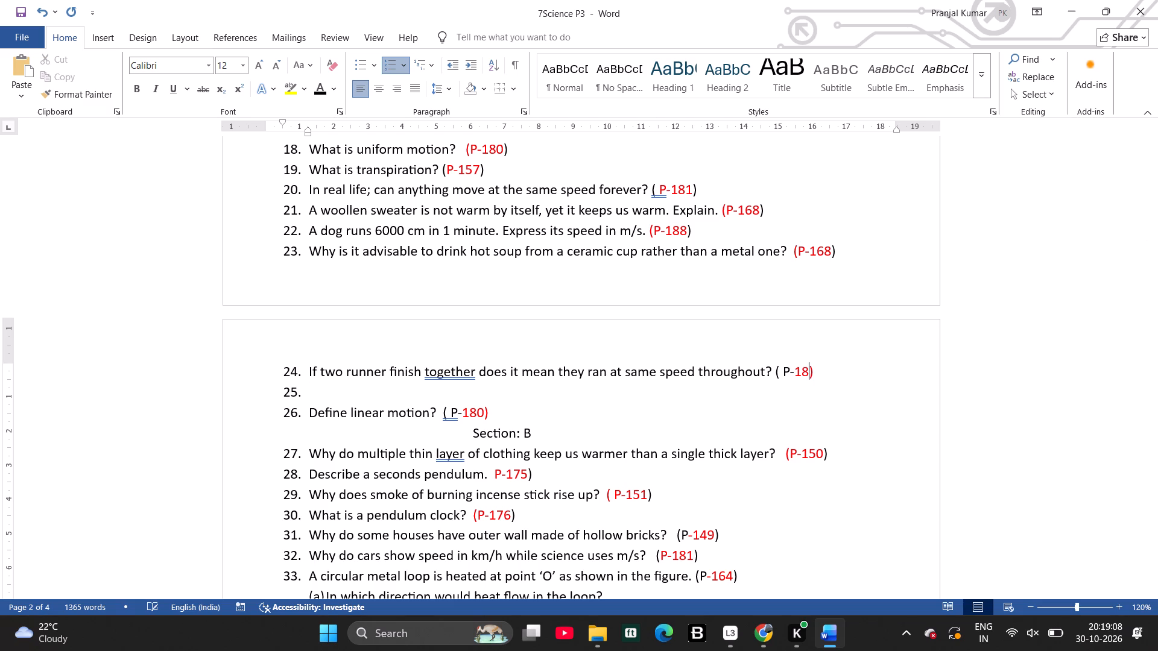
key(1)
Delete the empty numbered line 25 together with the question "Define linear motion?" directly above the Section: B heading.
drag(495, 417, 276, 394)
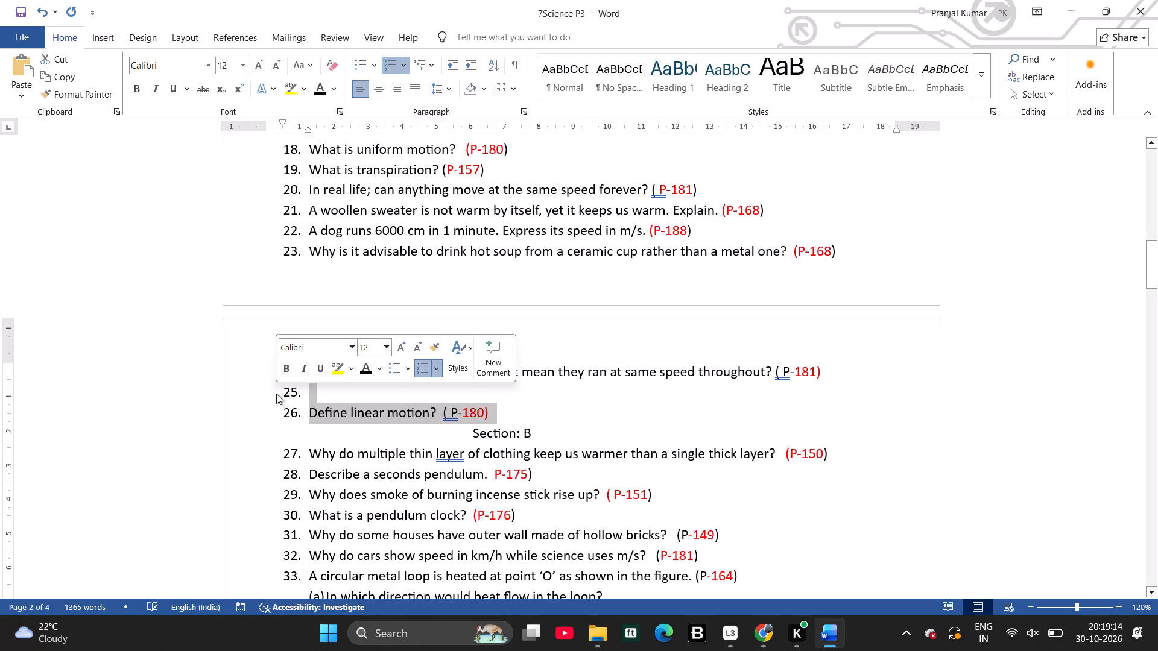
key(BackSpace)
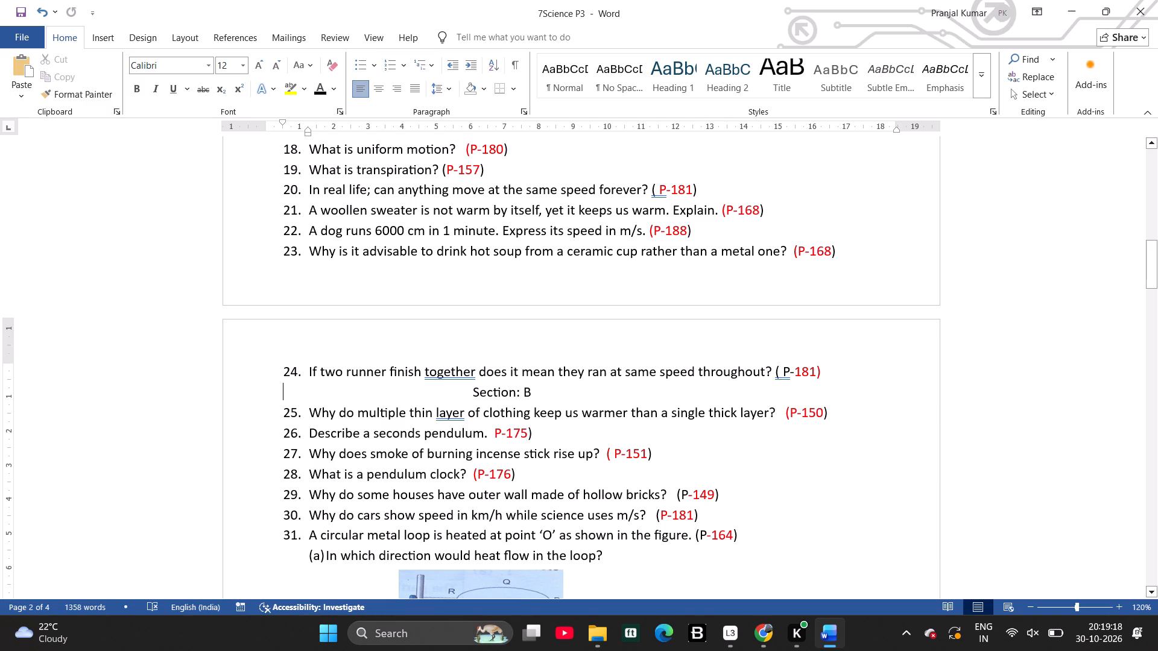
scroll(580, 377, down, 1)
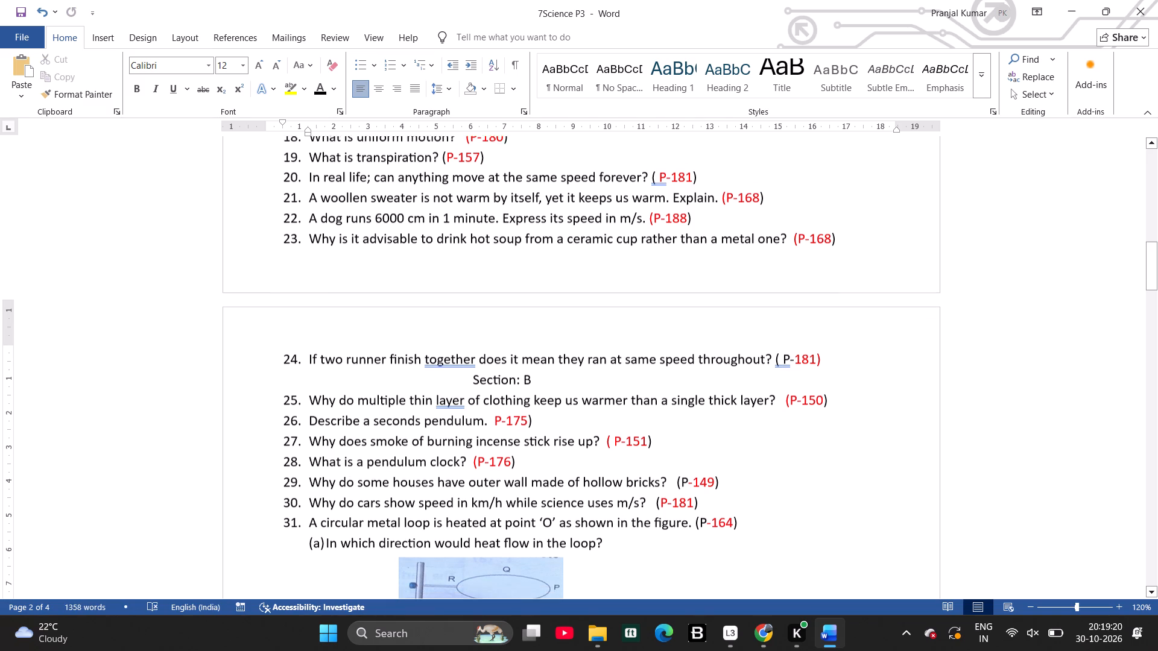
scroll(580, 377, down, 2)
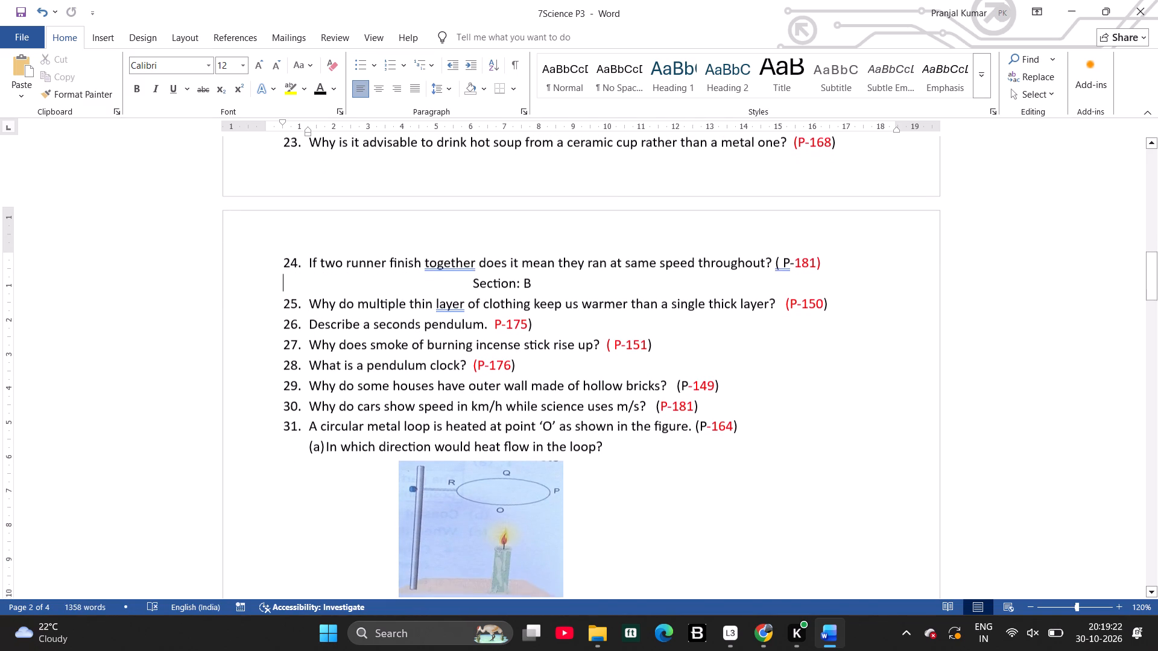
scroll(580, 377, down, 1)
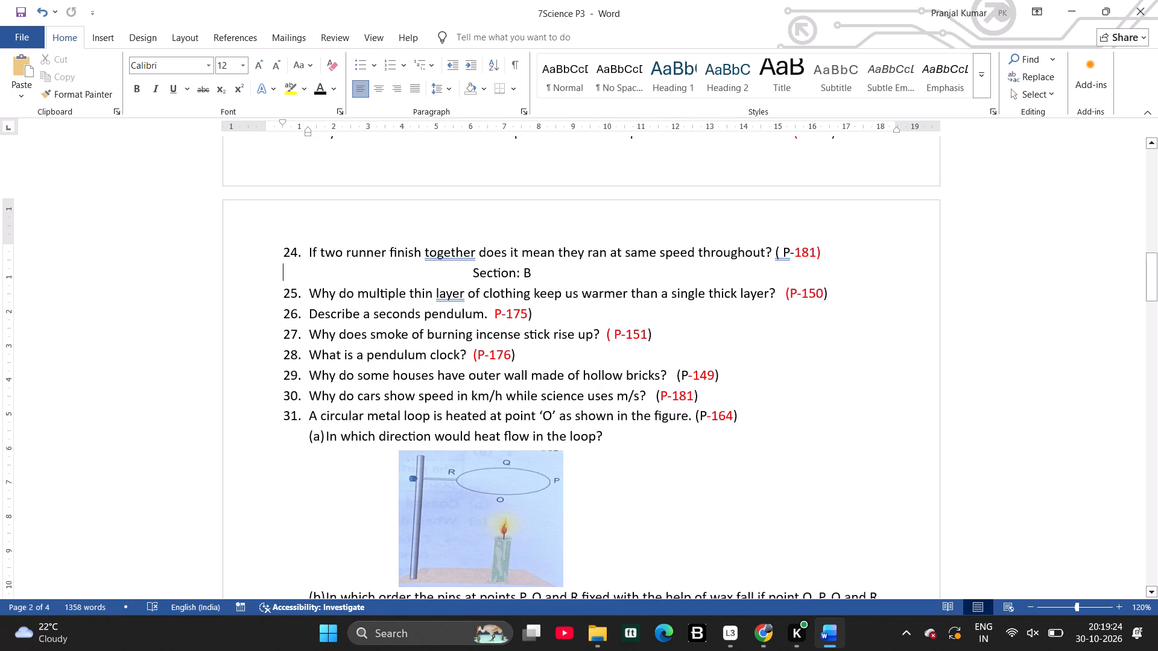
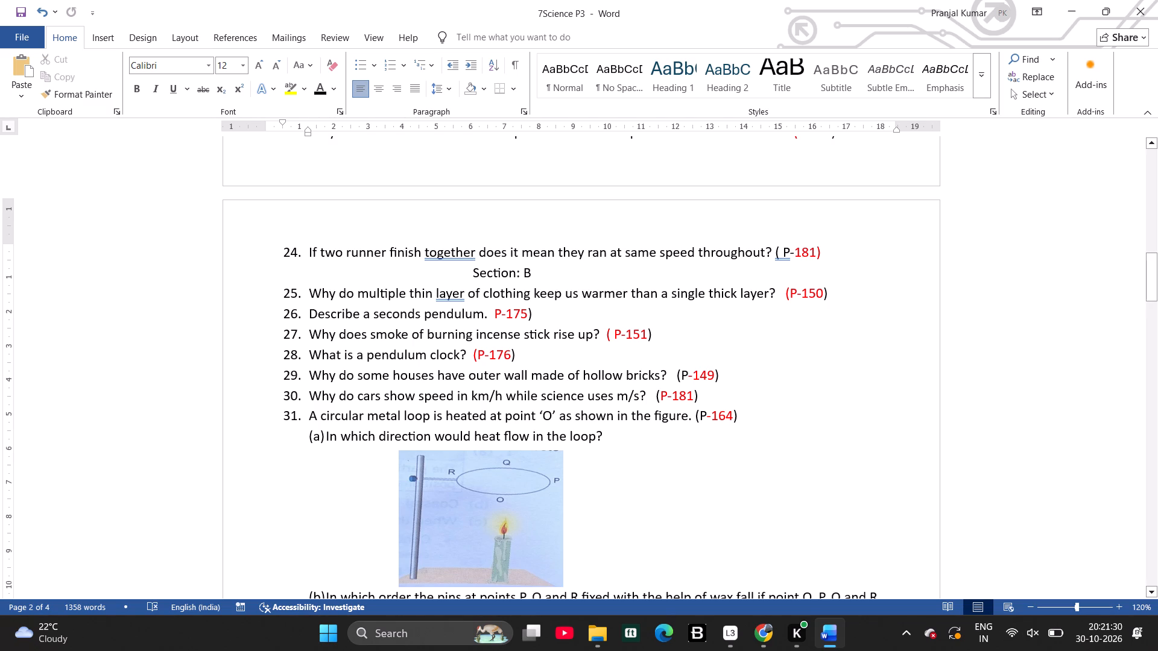
Replace the words "Describe a seconds pendulum" in question 26 with "Why do we prefr quartz clock over pendulum clocks in modern time?".
drag(311, 312, 478, 315)
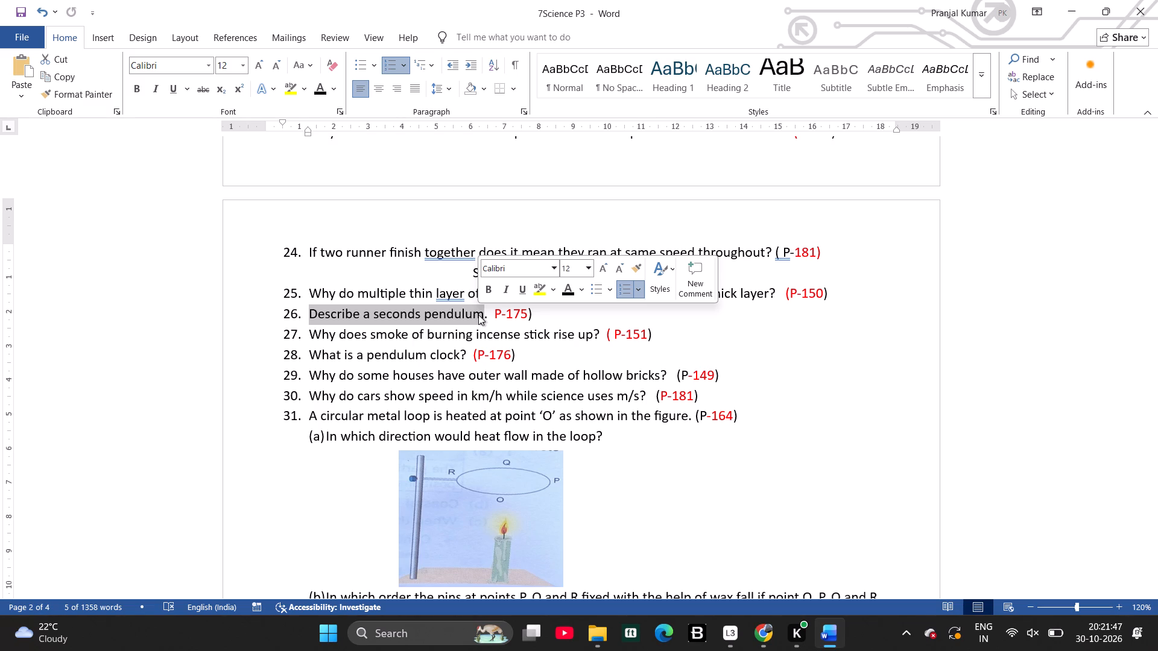
text(Why do)
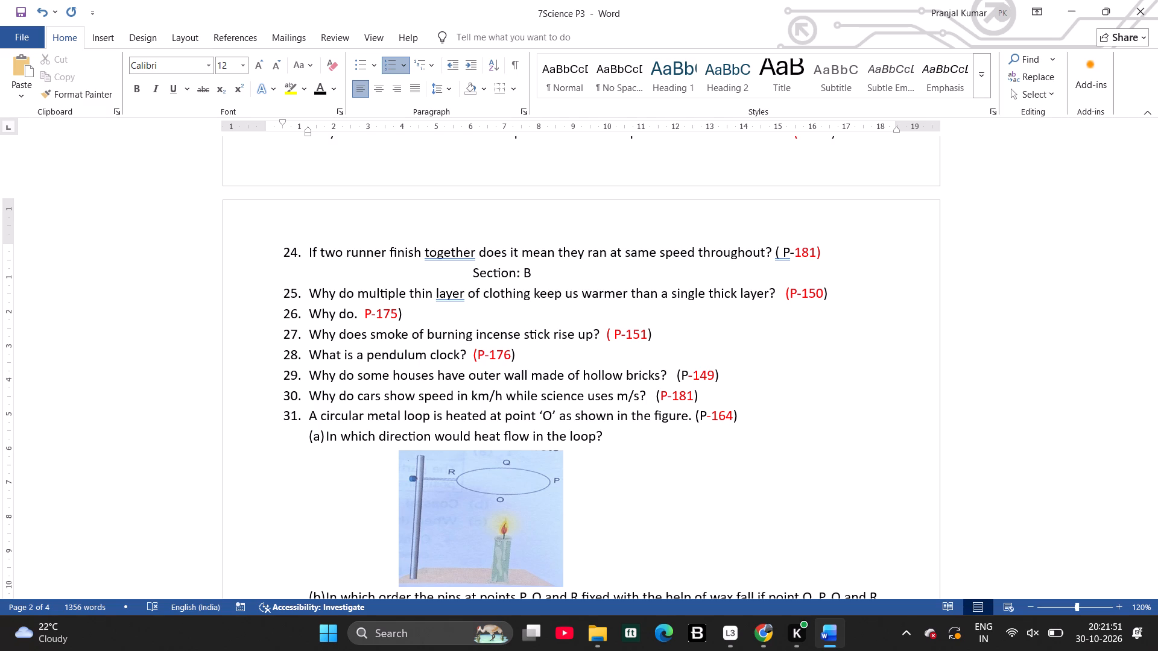
key(space)
text(be)
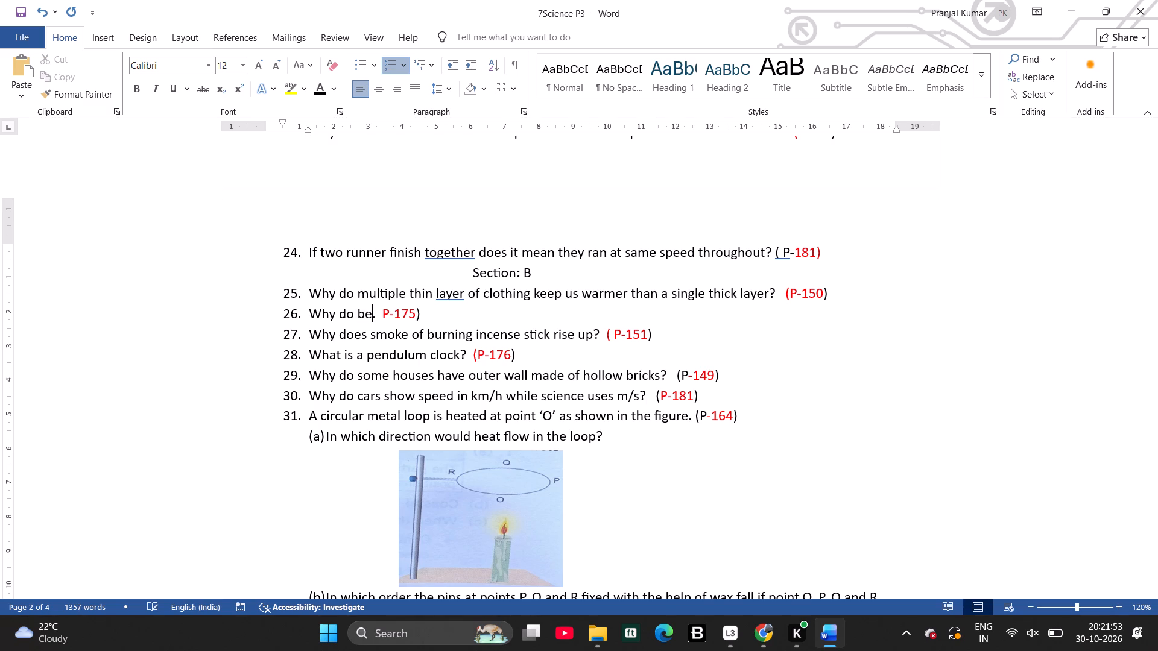
key(BackSpace)
key(BackSpace)
text(we prefr)
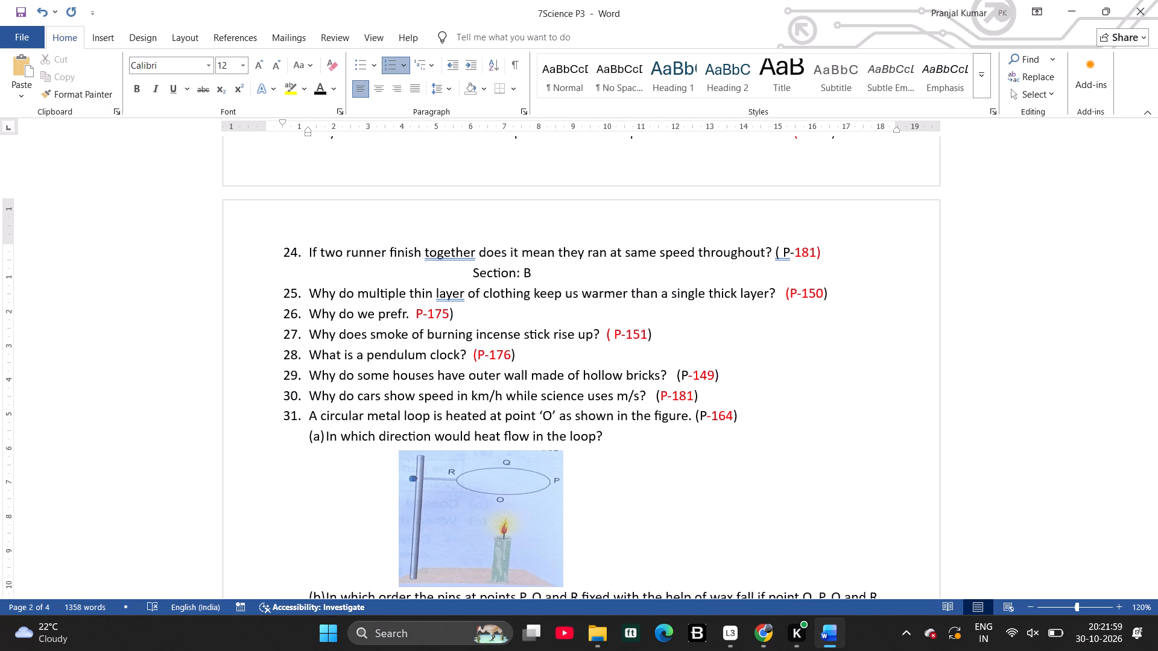
key(space)
text(quart)
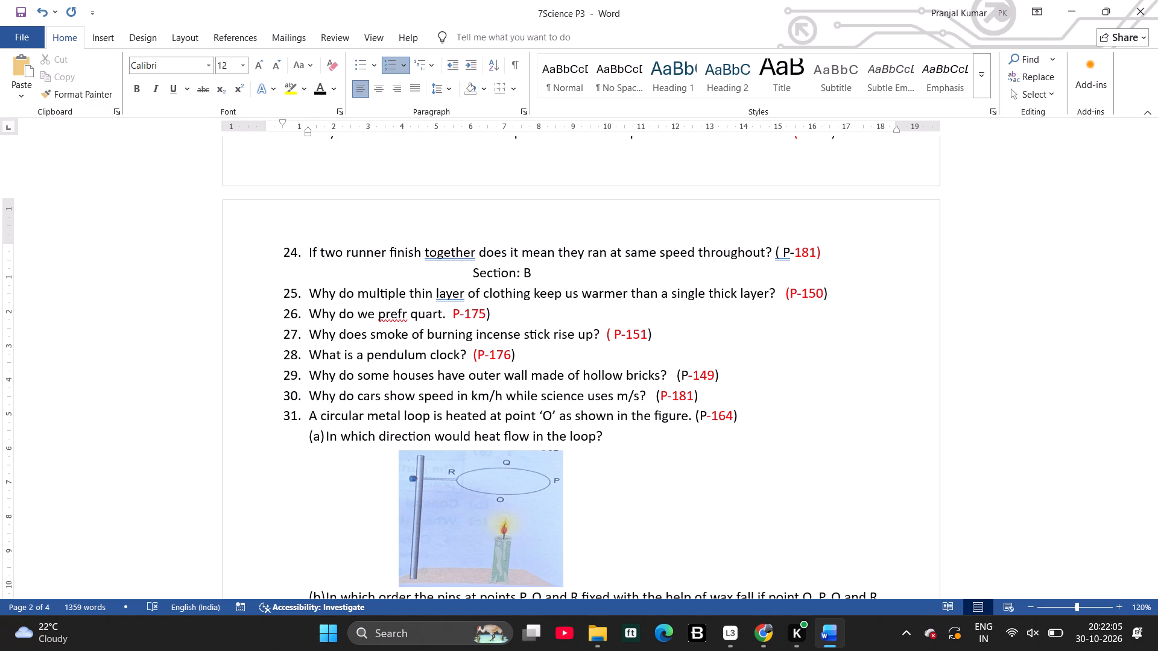
text(z clock over)
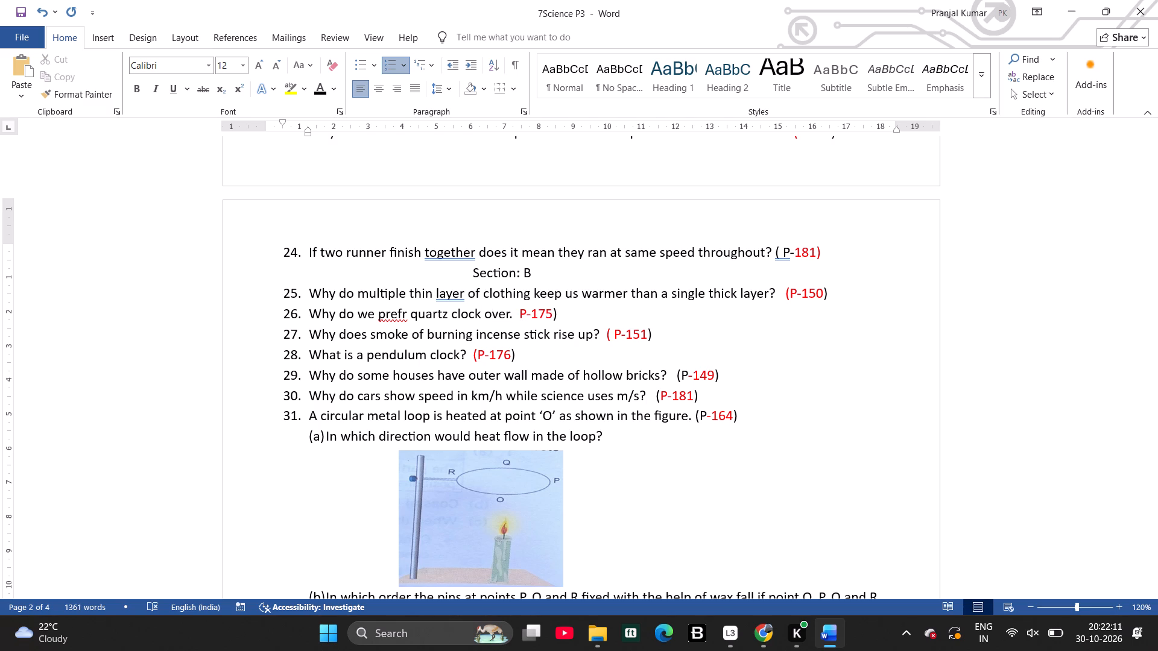
key(space)
text(ped)
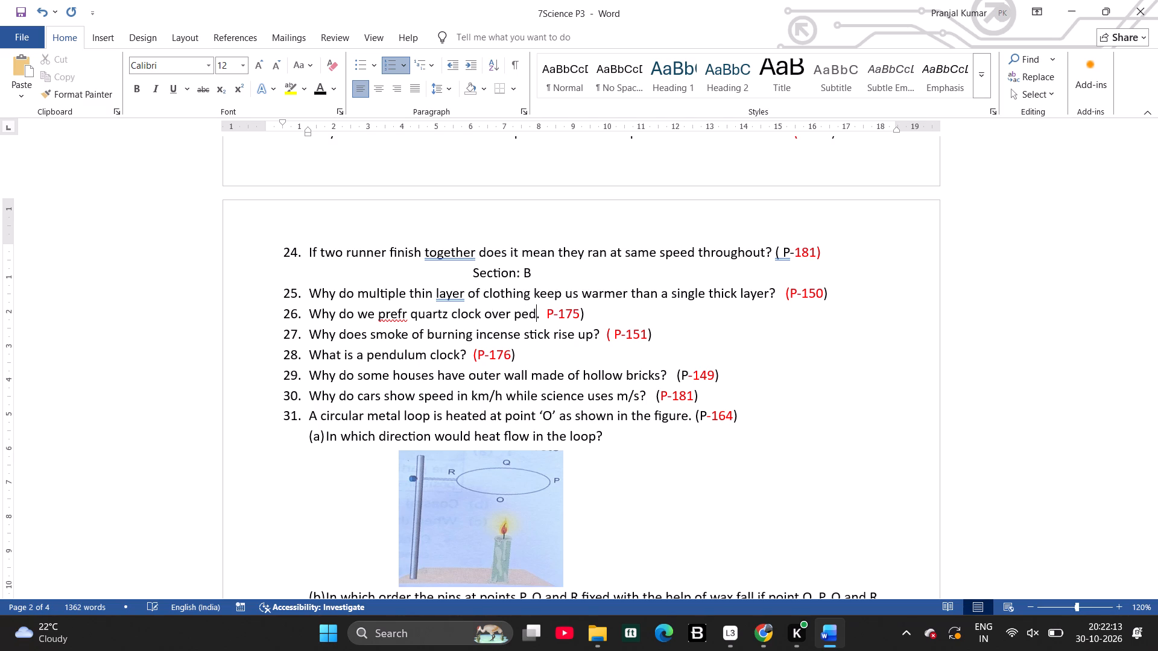
key(BackSpace)
text(ndul)
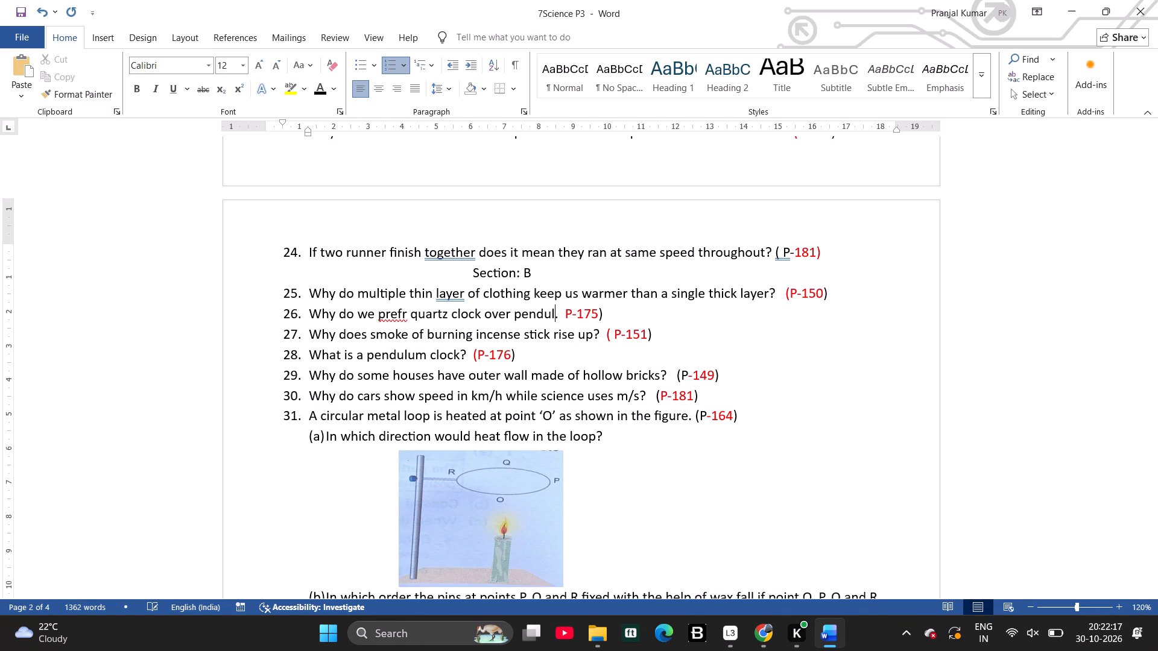
text(um clocks)
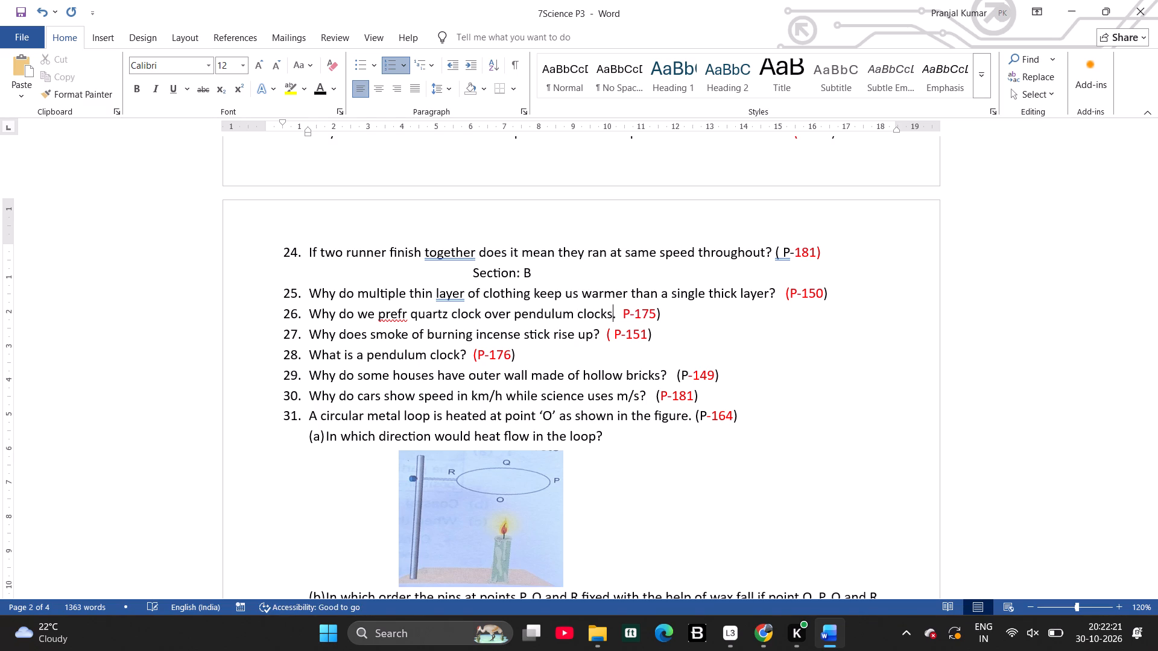
key(space)
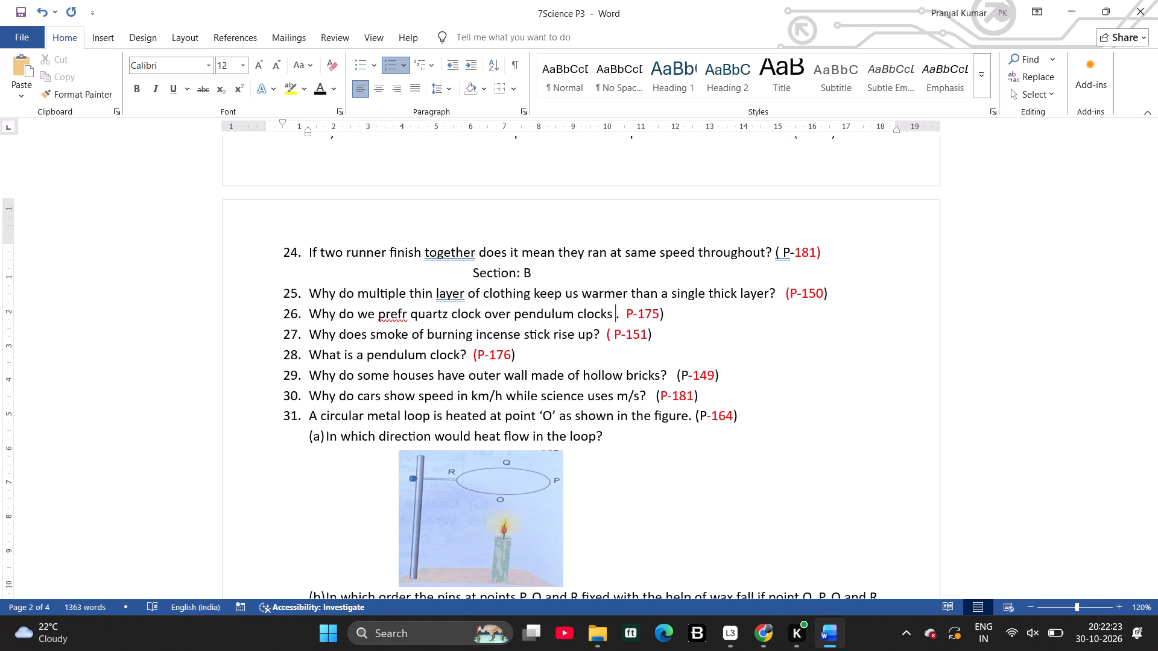
text(in)
key(space)
text(modern time?)
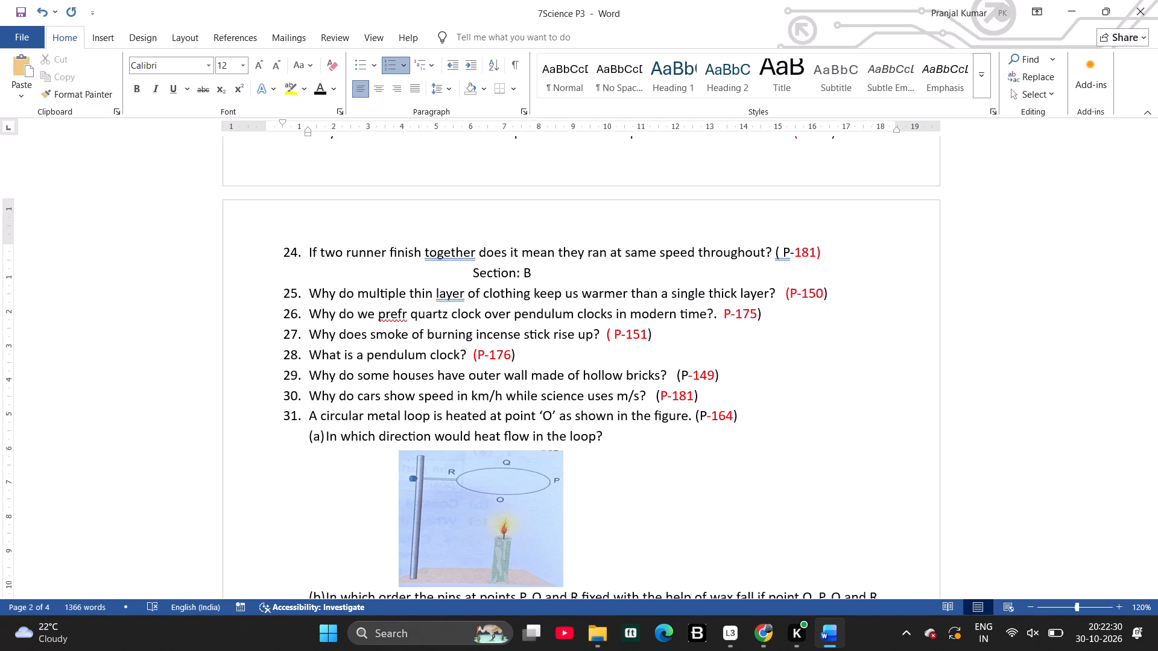
Correct the misspelled word "prefr" to "prefer" in question 26 about quartz clocks.
click(400, 318)
key(space)
text(e)
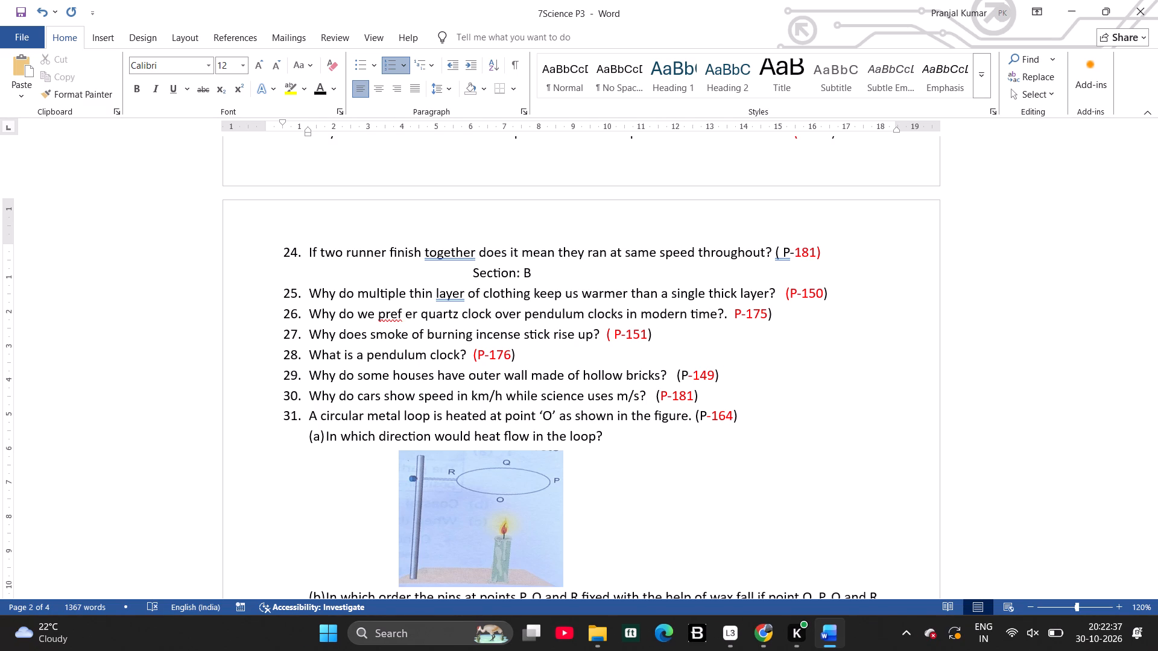
key(BackSpace)
key(BackSpace)
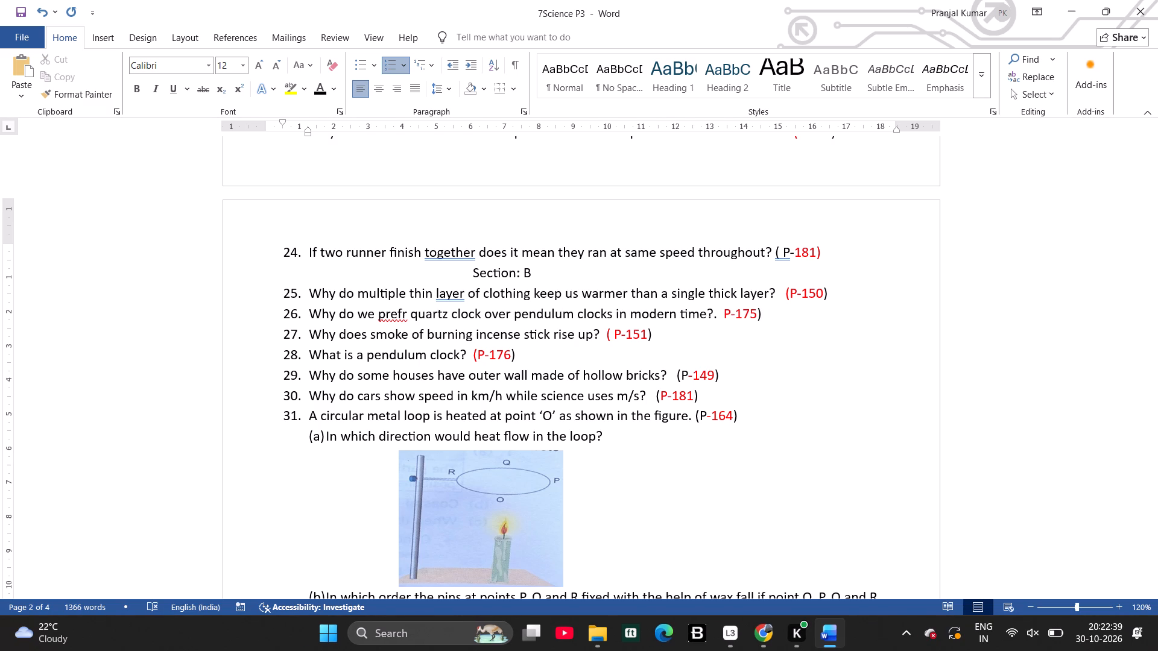
key(e)
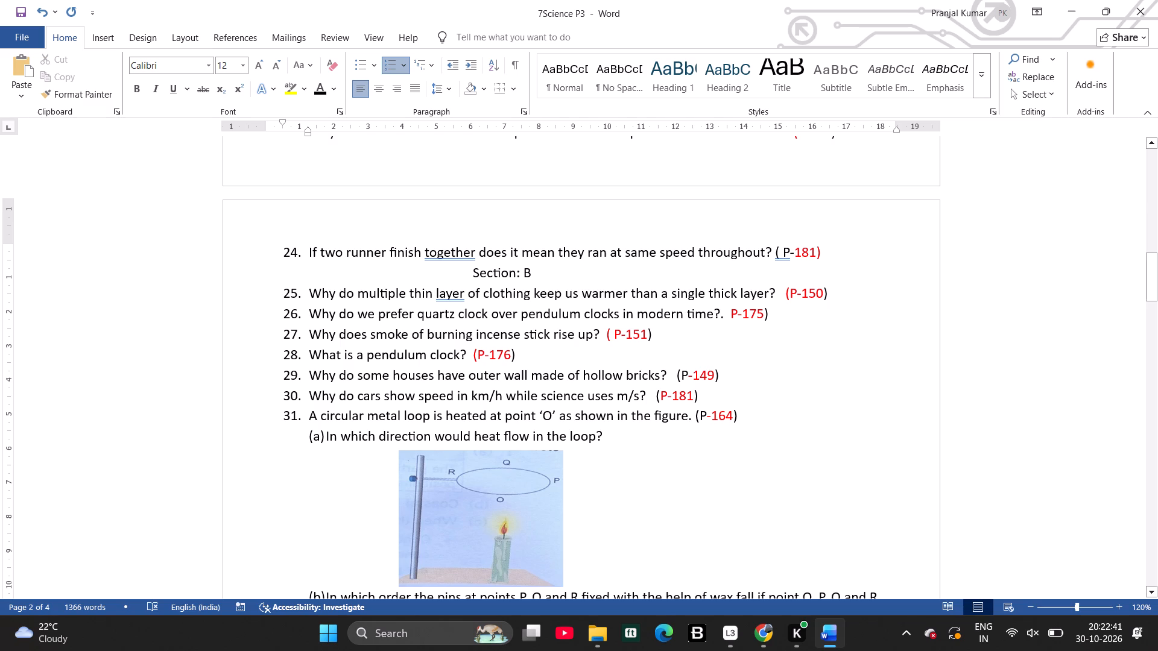
Change the page reference at the end of question 26 about quartz clocks to P-193.
drag(764, 316, 744, 316)
drag(744, 316, 753, 316)
key(9)
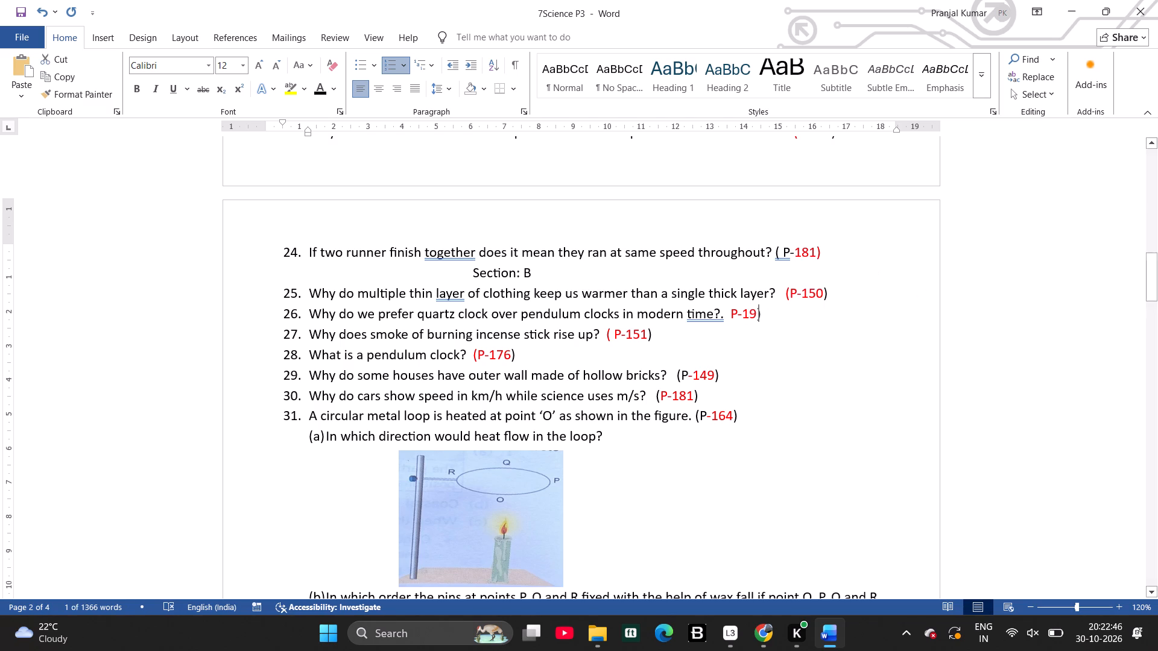
key(3)
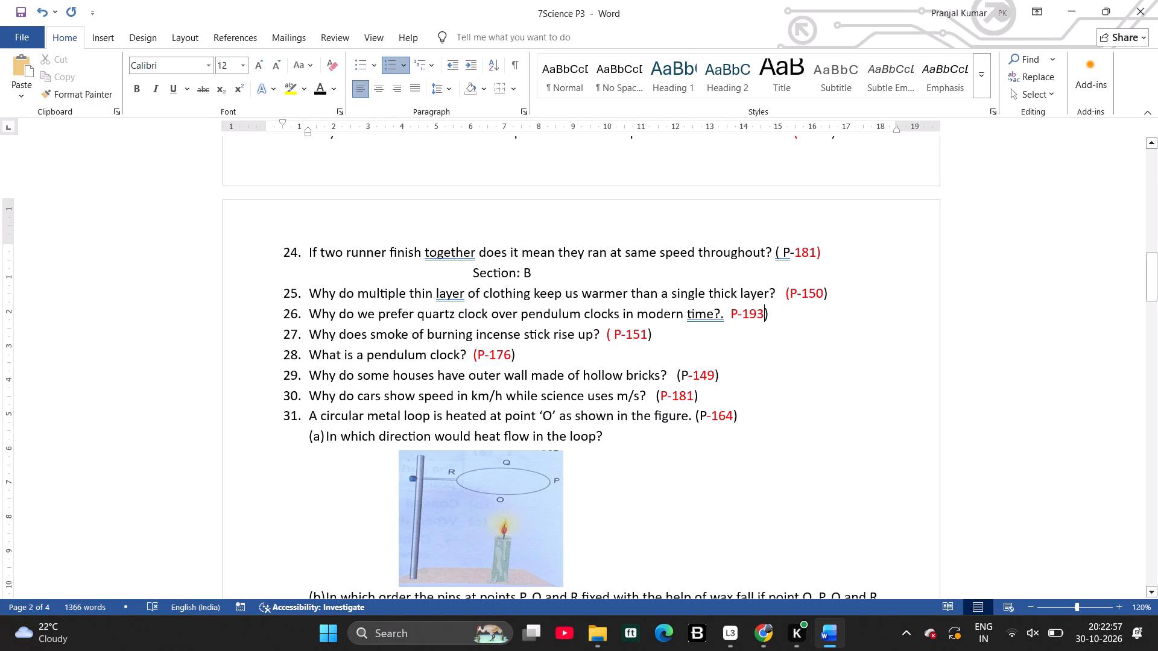
Delete the stray full stop after the question mark in question 26, before the page reference.
click(729, 316)
key(Left)
key(BackSpace)
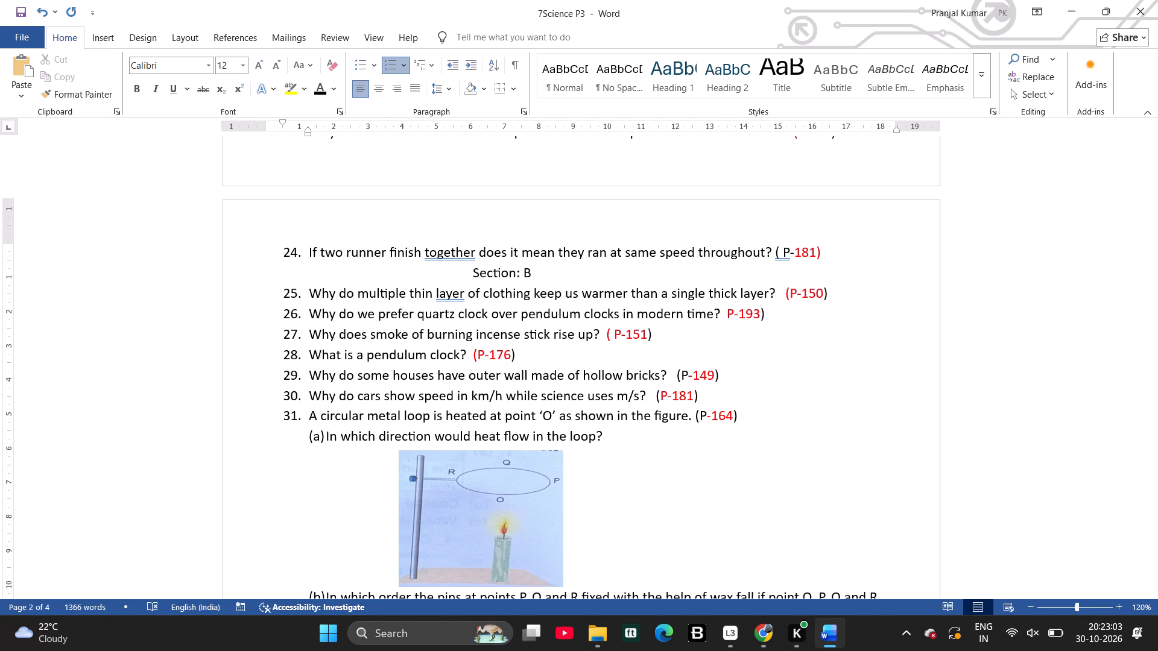
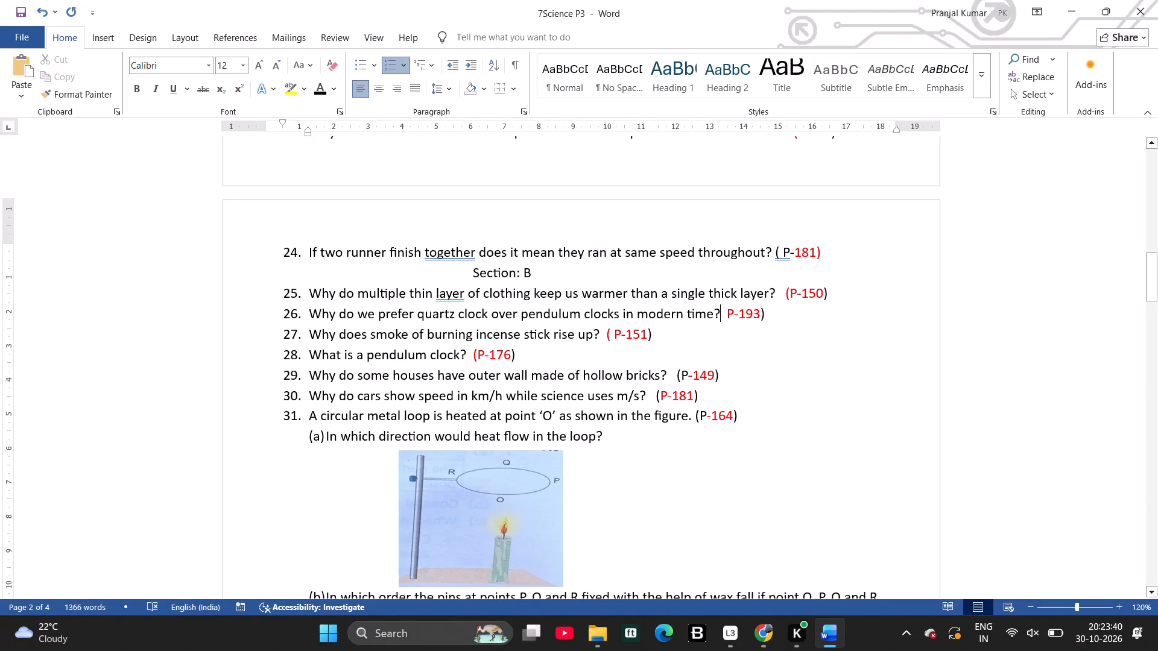
Review the Section B and Section C questions and their page references, from the runners question to the simple pendulum question.
scroll(629, 359, down, 2)
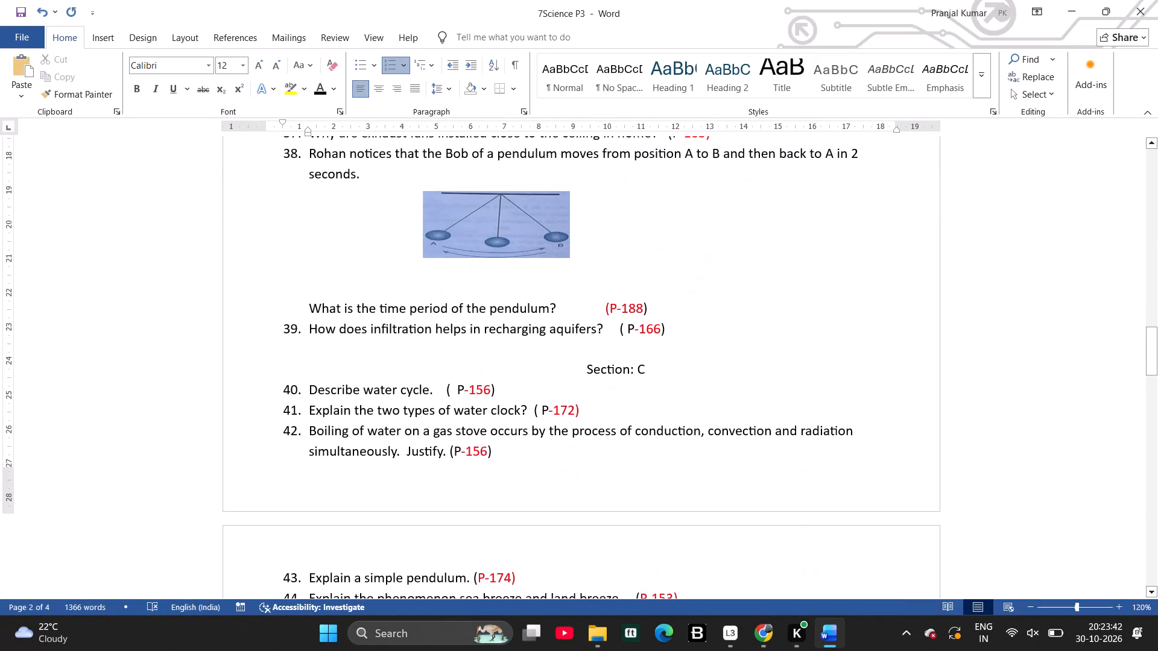
scroll(629, 359, up, 2)
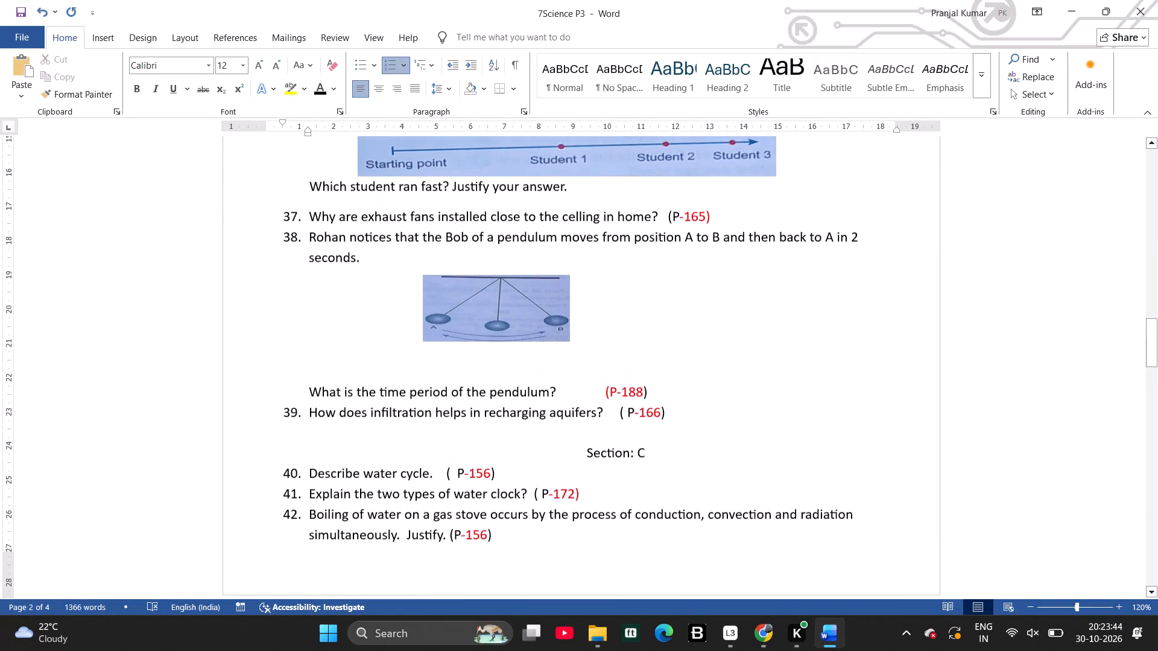
scroll(629, 359, up, 3)
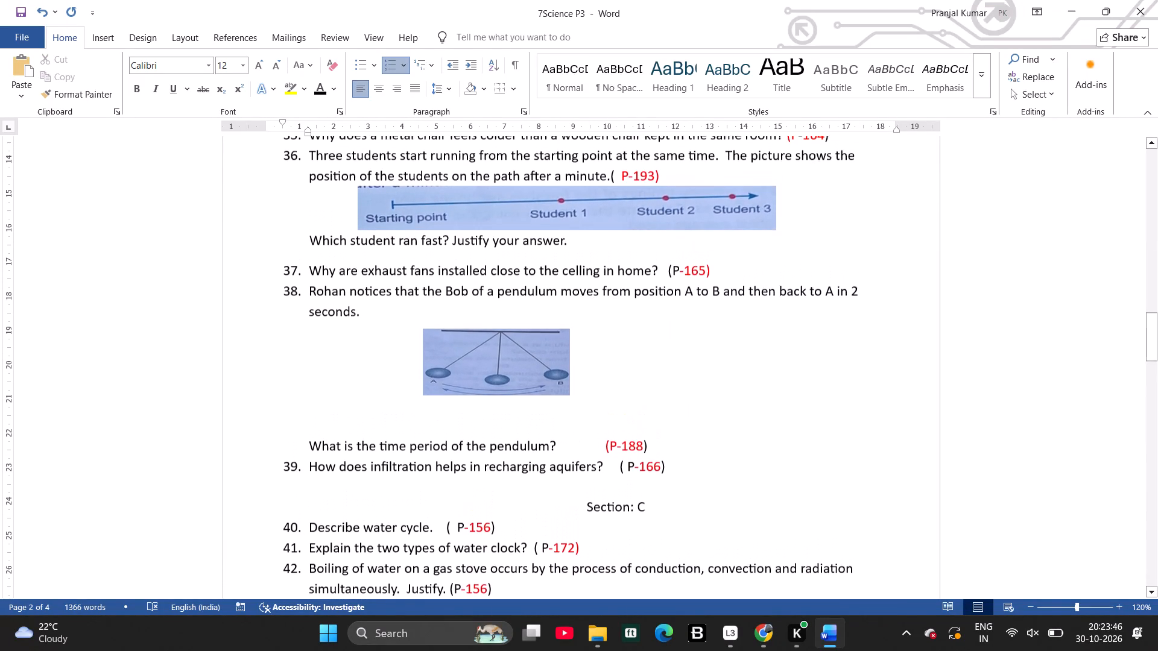
scroll(629, 359, up, 3)
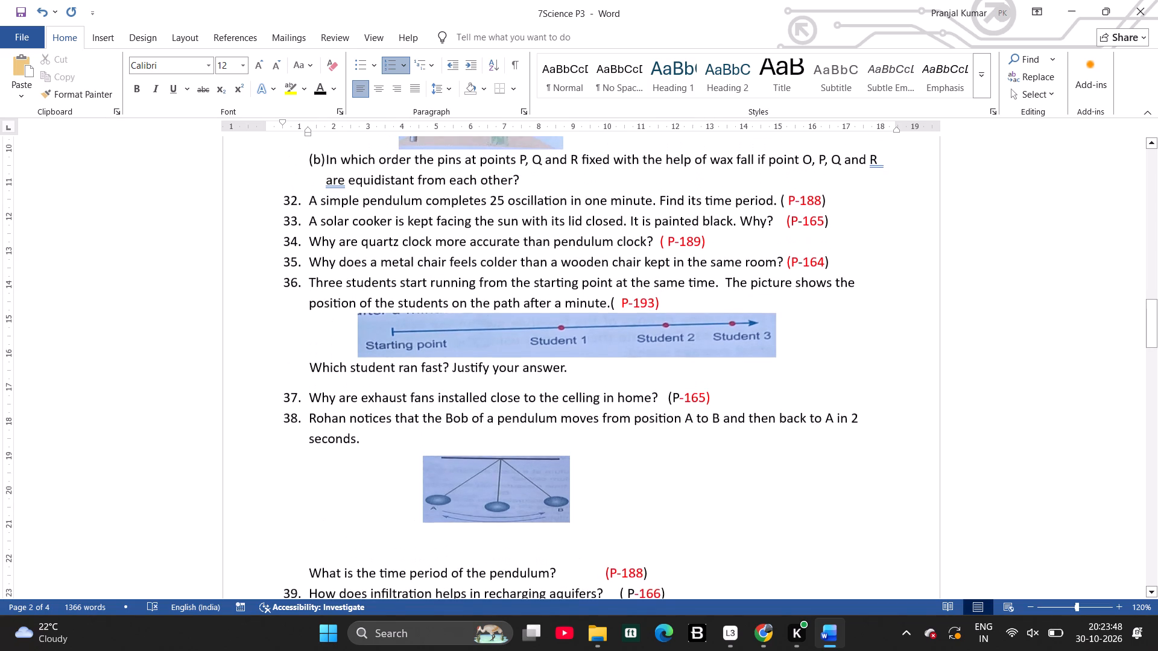
scroll(629, 359, up, 2)
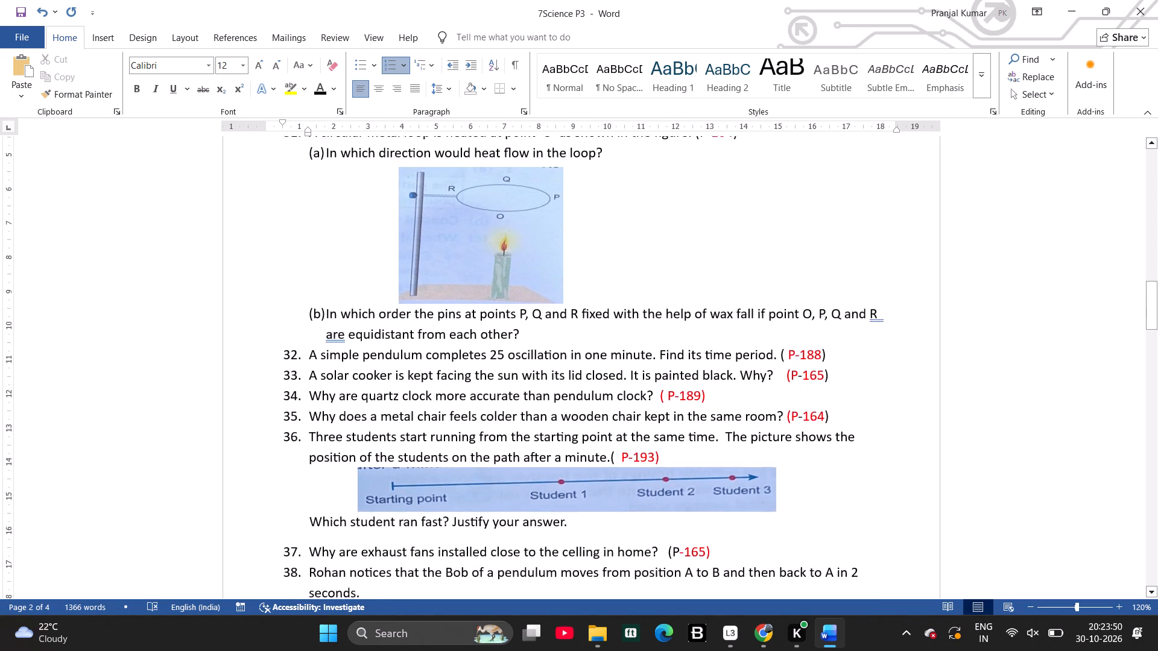
scroll(629, 359, up, 3)
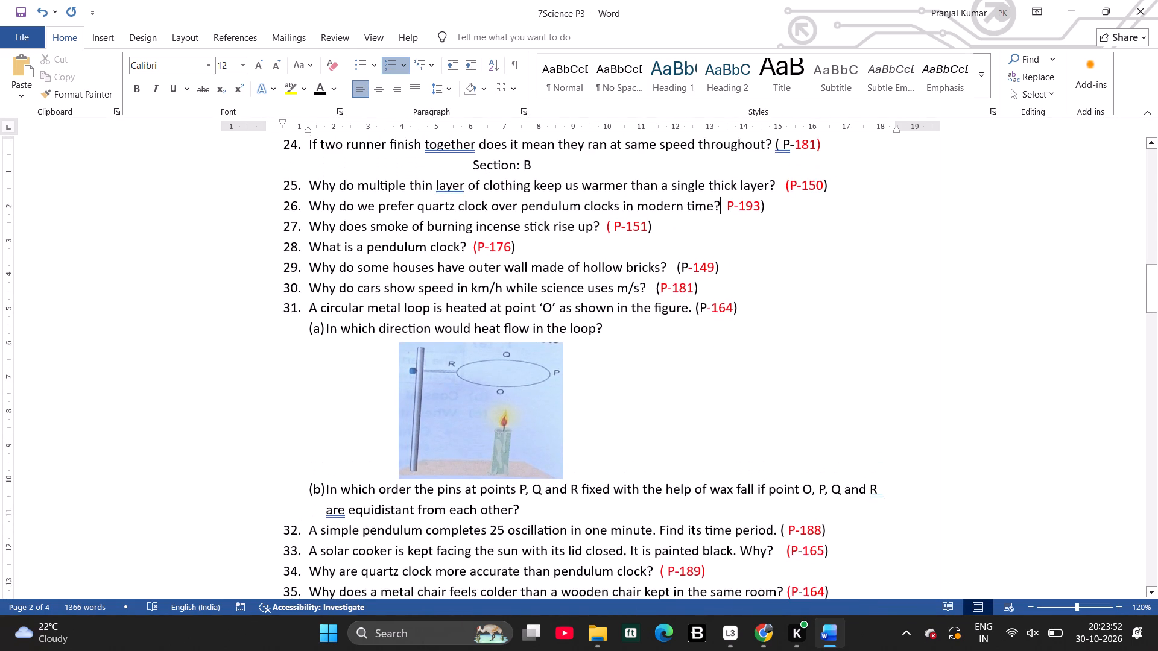
scroll(629, 359, up, 2)
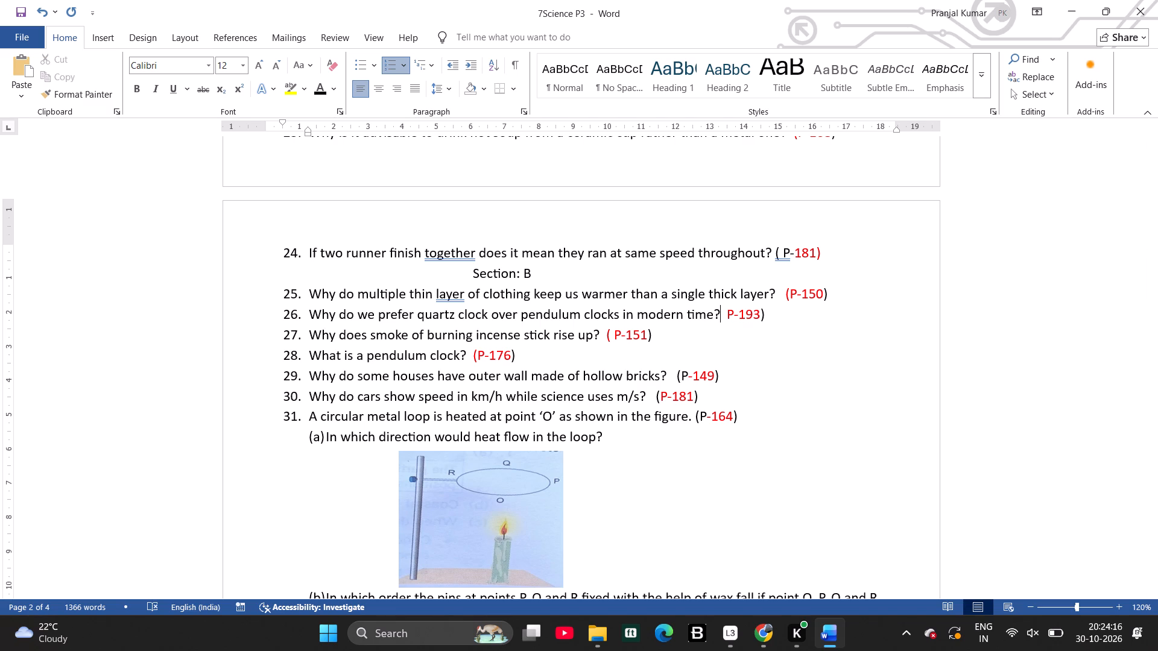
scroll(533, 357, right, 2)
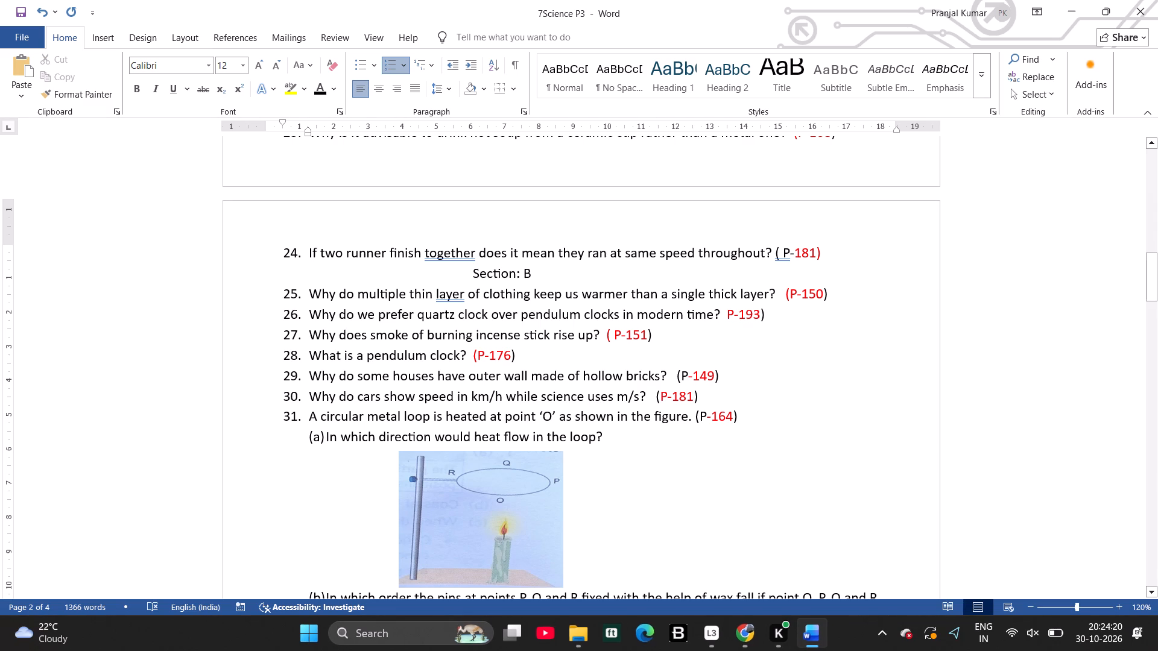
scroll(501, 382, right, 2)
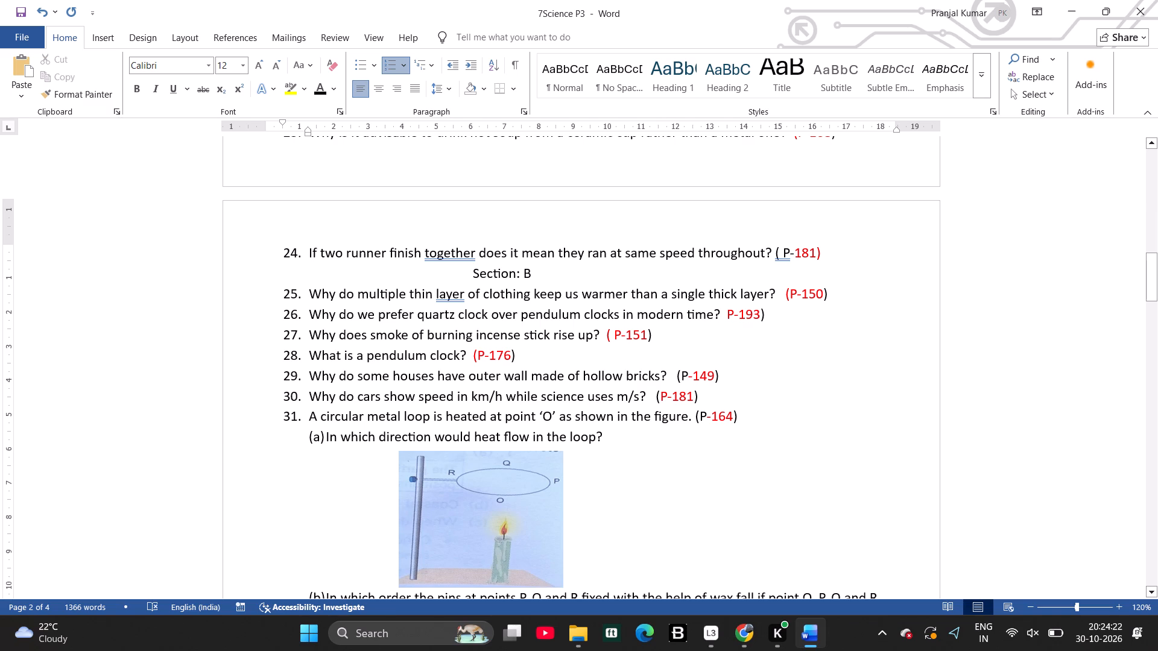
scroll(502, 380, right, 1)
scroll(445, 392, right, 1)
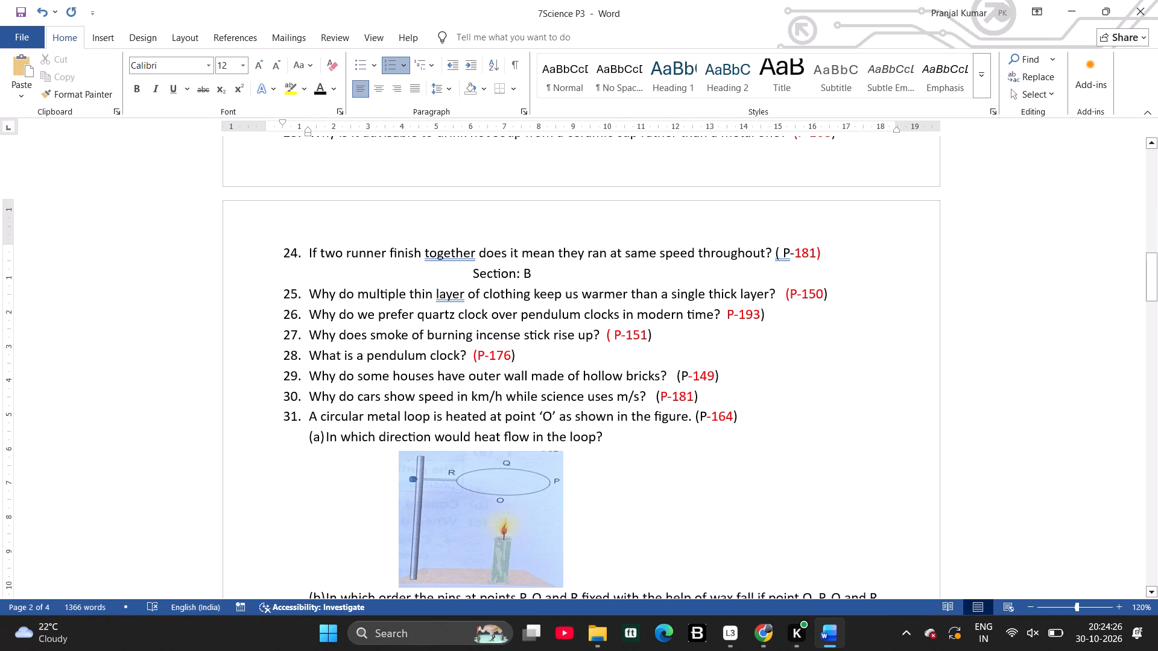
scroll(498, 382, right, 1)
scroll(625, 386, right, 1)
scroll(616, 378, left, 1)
Set the font colour of all of question 34, on why quartz clocks are more accurate than pendulum clocks, to standard red.
scroll(722, 413, down, 2)
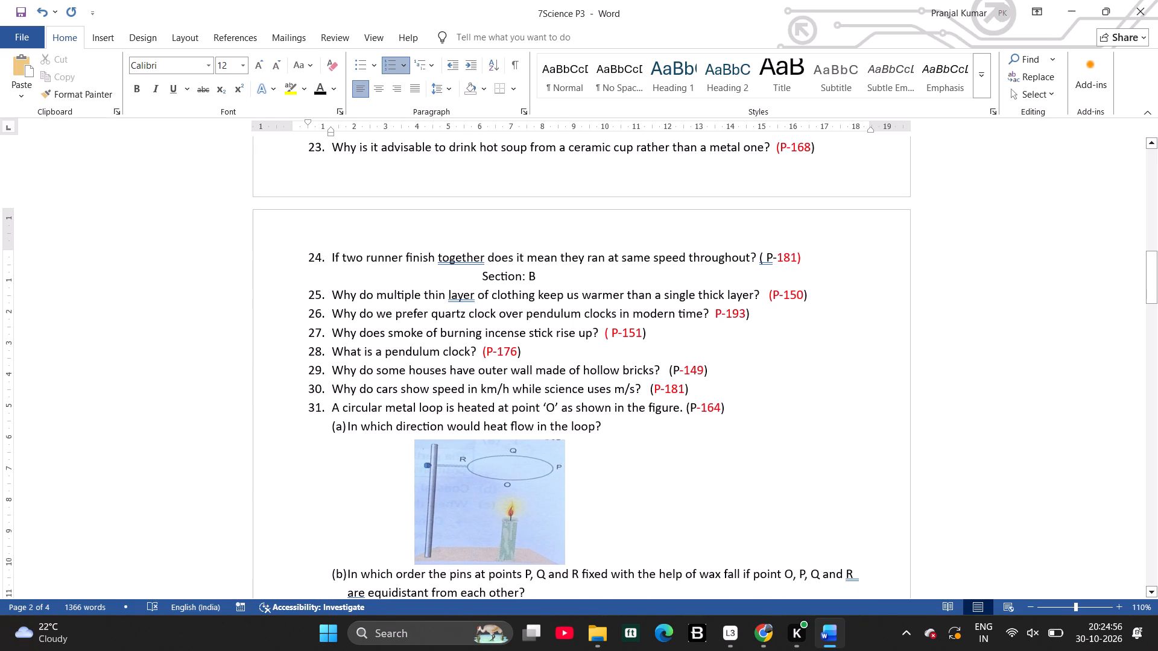
scroll(764, 444, down, 1)
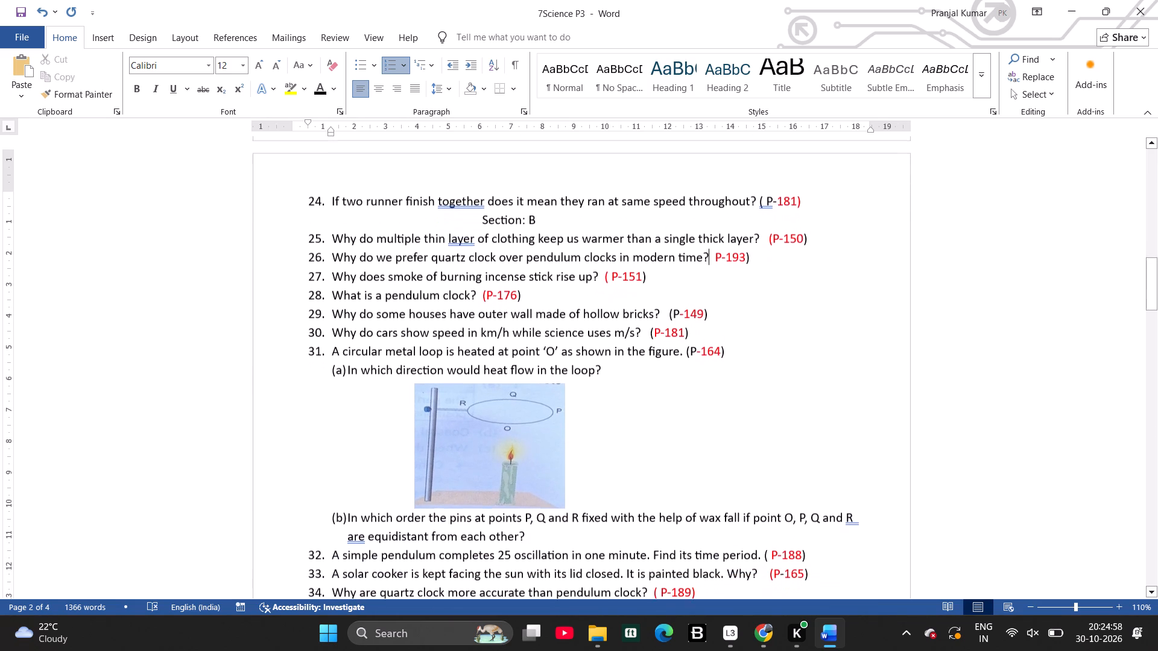
scroll(764, 444, down, 3)
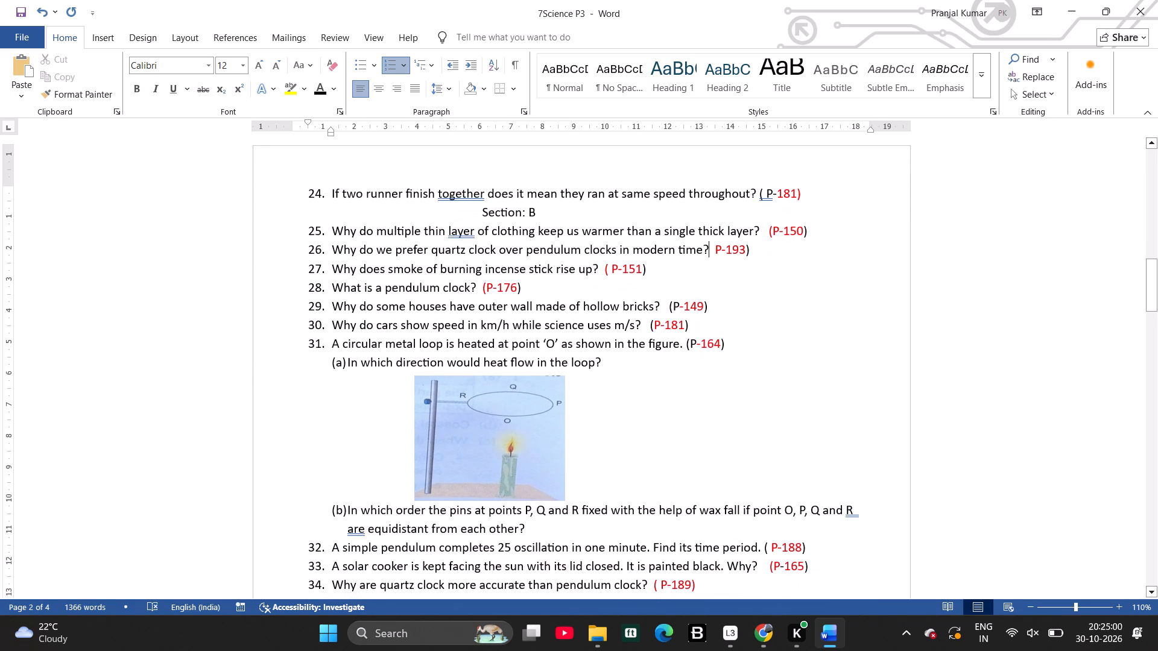
scroll(764, 444, down, 1)
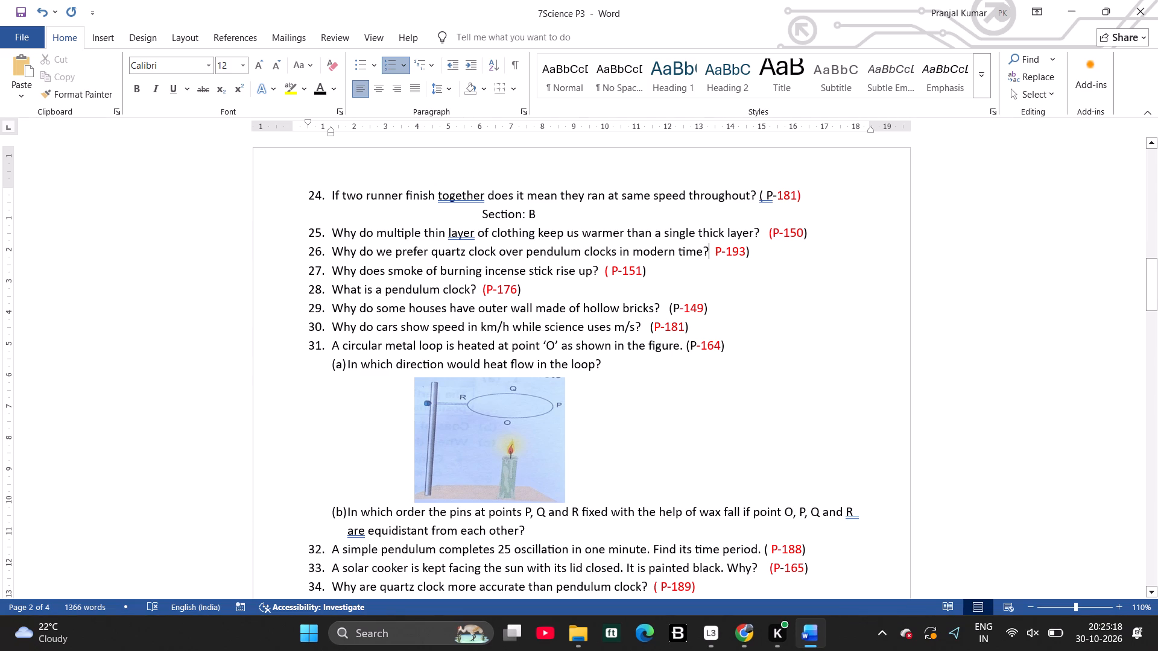
scroll(640, 470, down, 1)
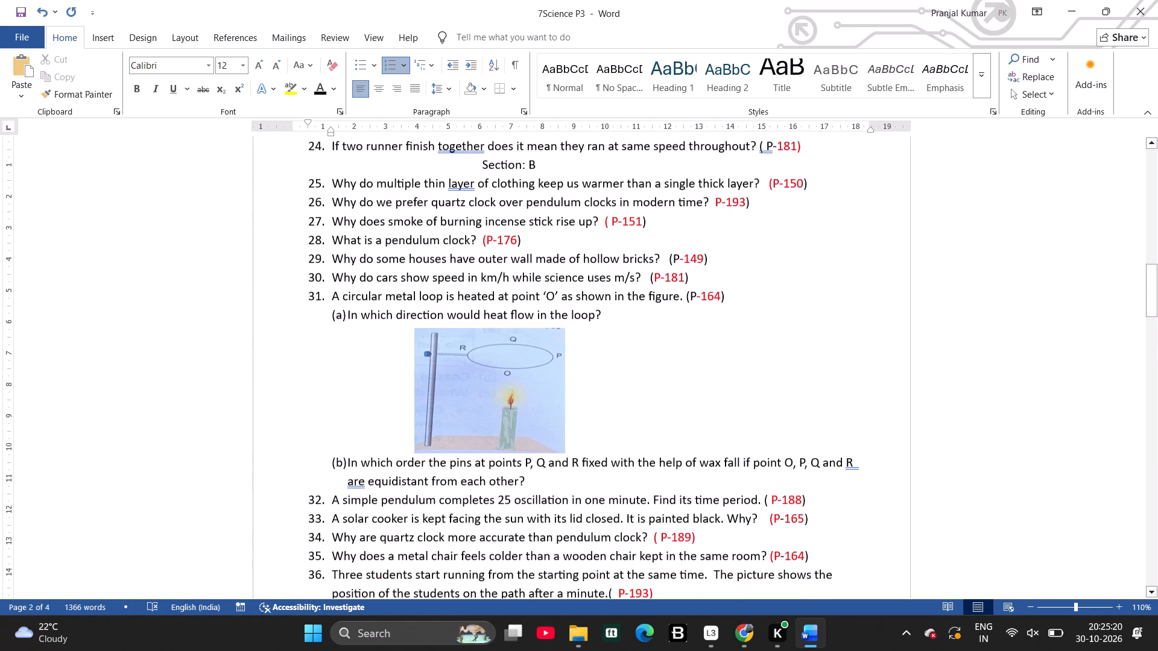
scroll(640, 470, down, 2)
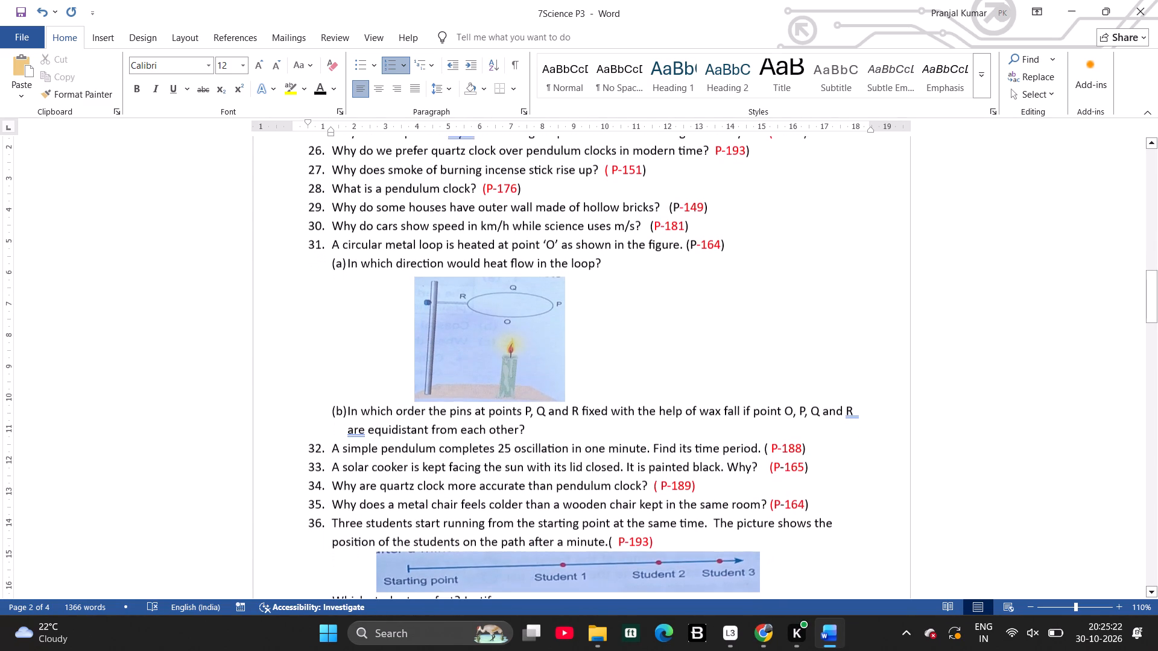
scroll(640, 470, down, 2)
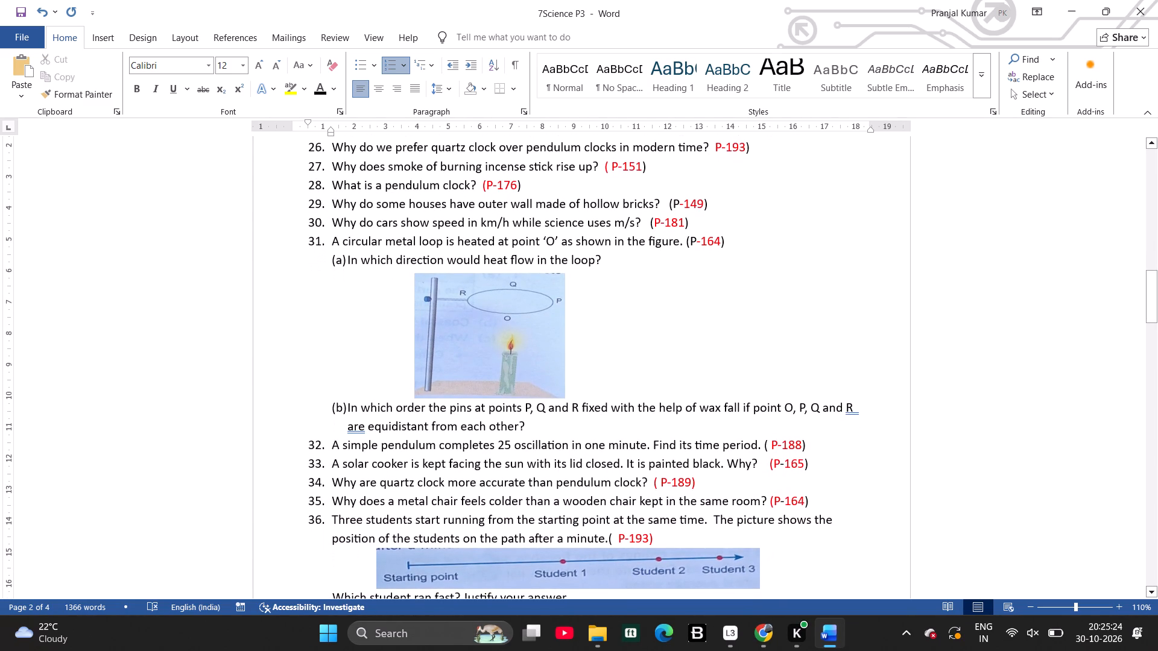
scroll(640, 470, down, 2)
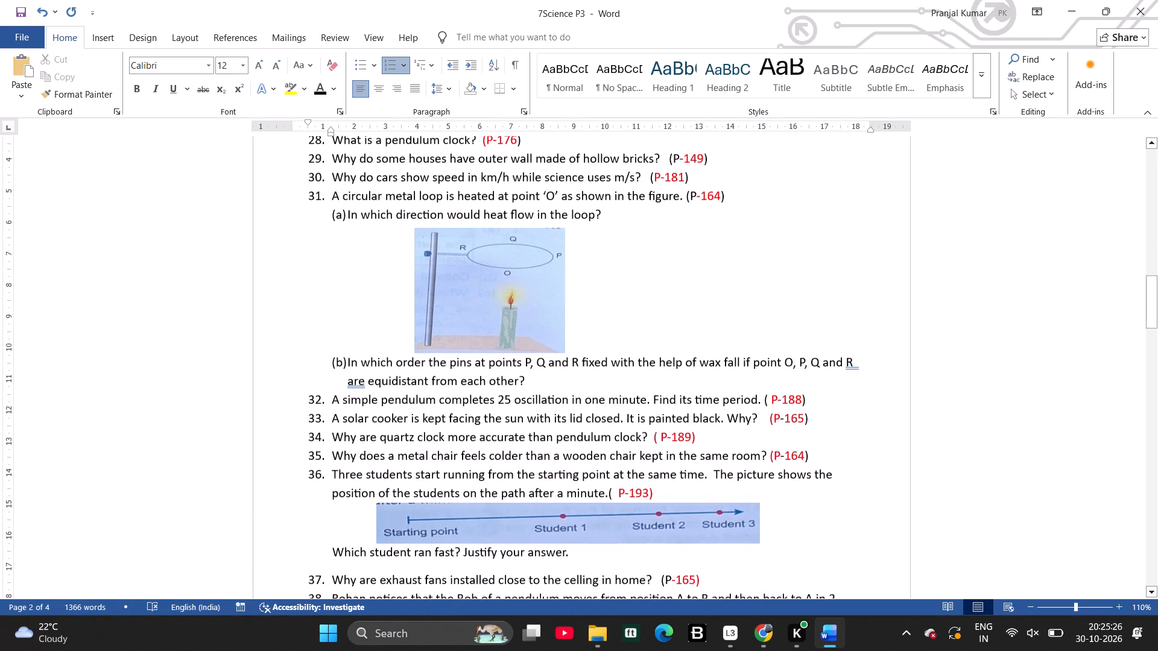
scroll(640, 470, down, 1)
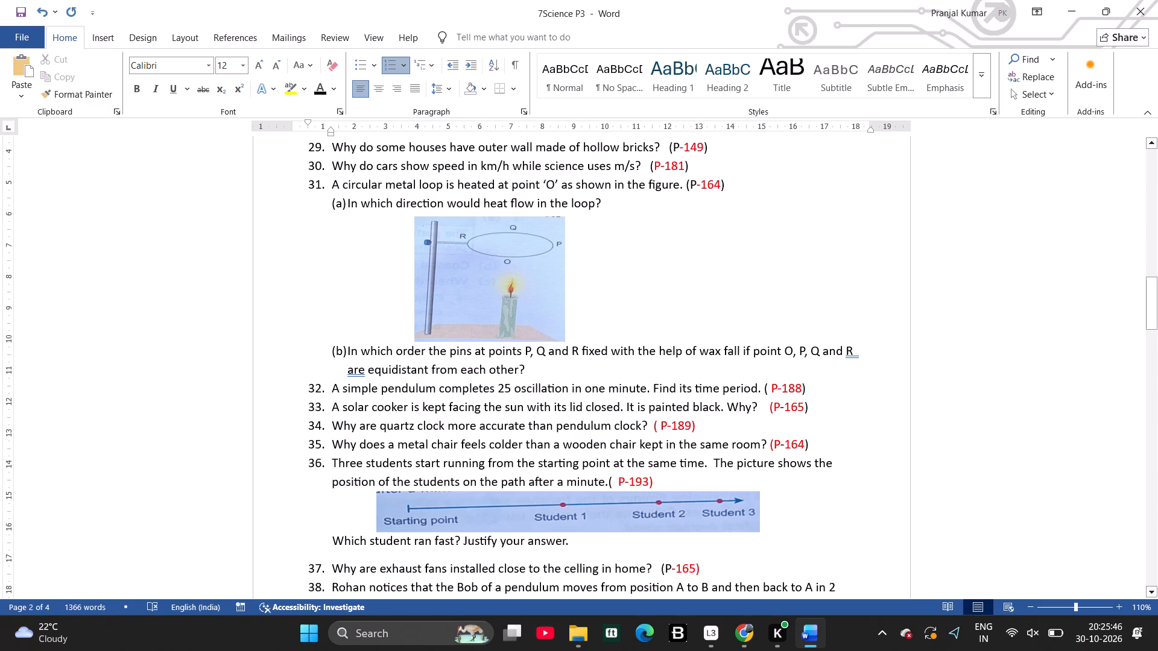
drag(697, 429, 694, 429)
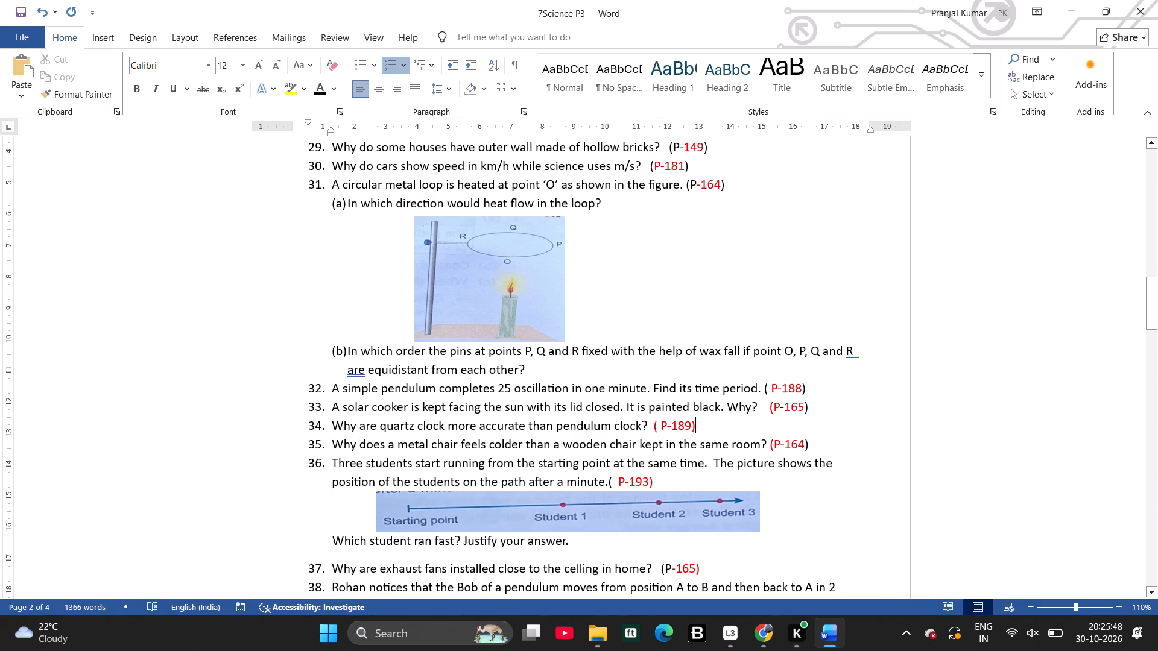
drag(694, 429, 580, 426)
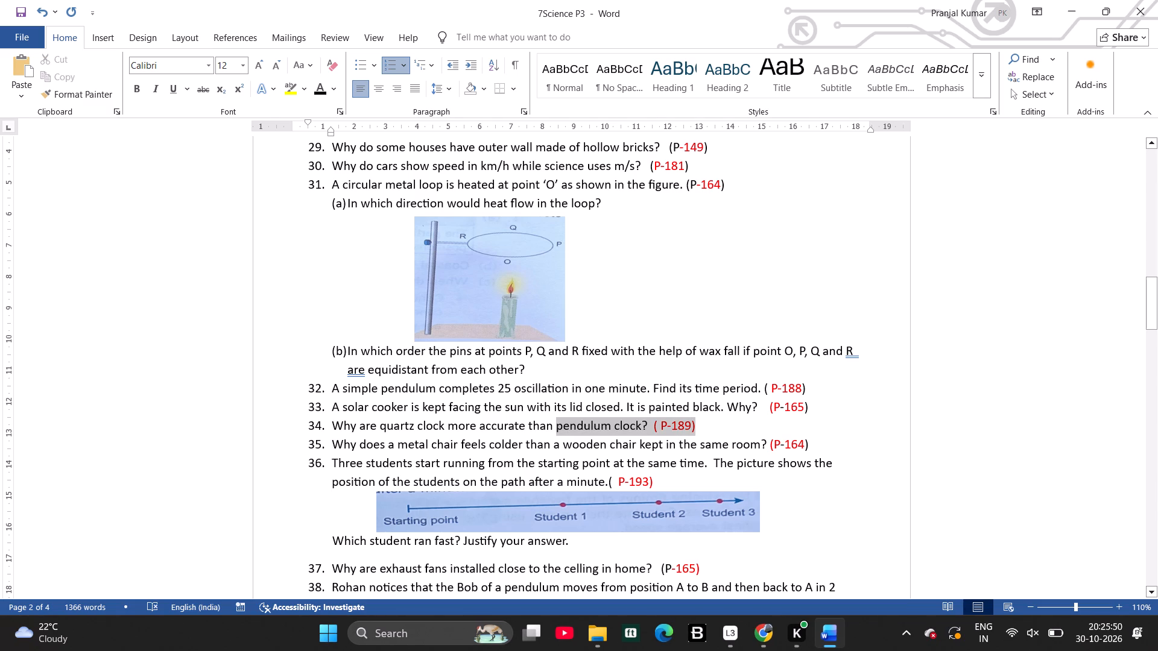
drag(580, 426, 339, 424)
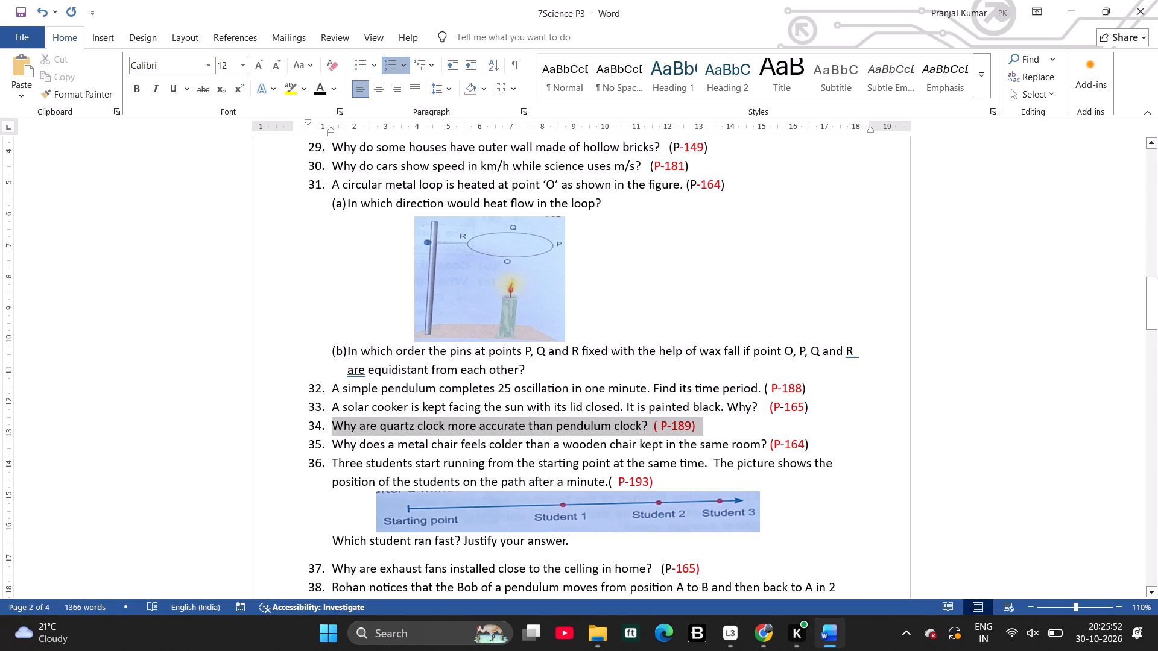
drag(339, 424, 340, 424)
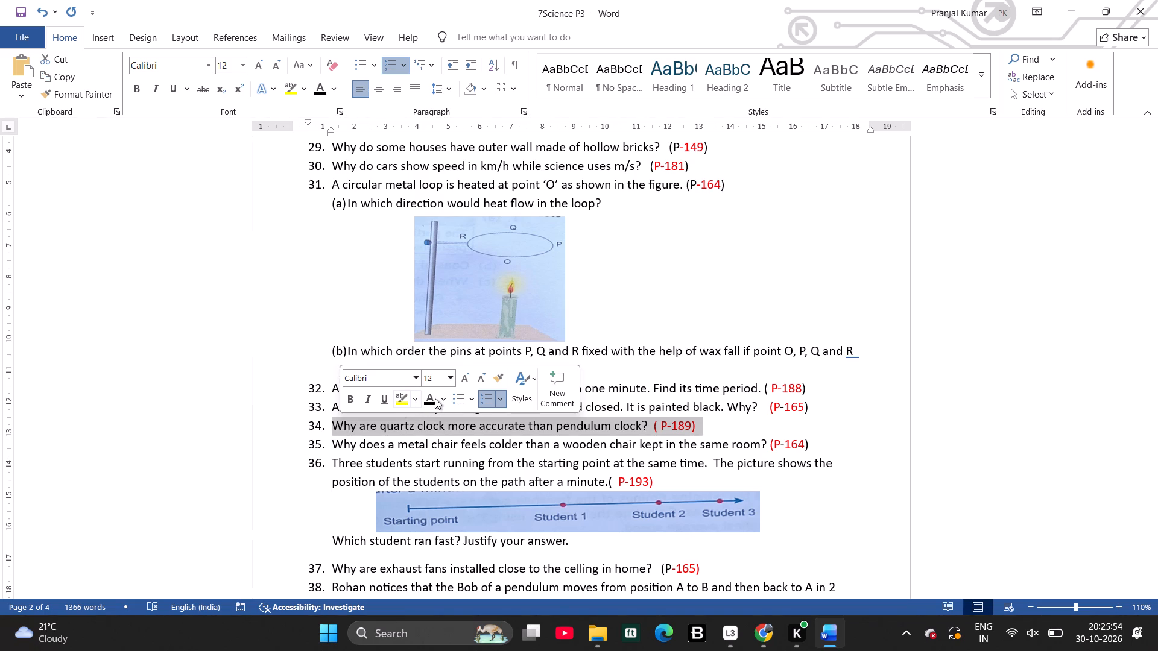
click(441, 398)
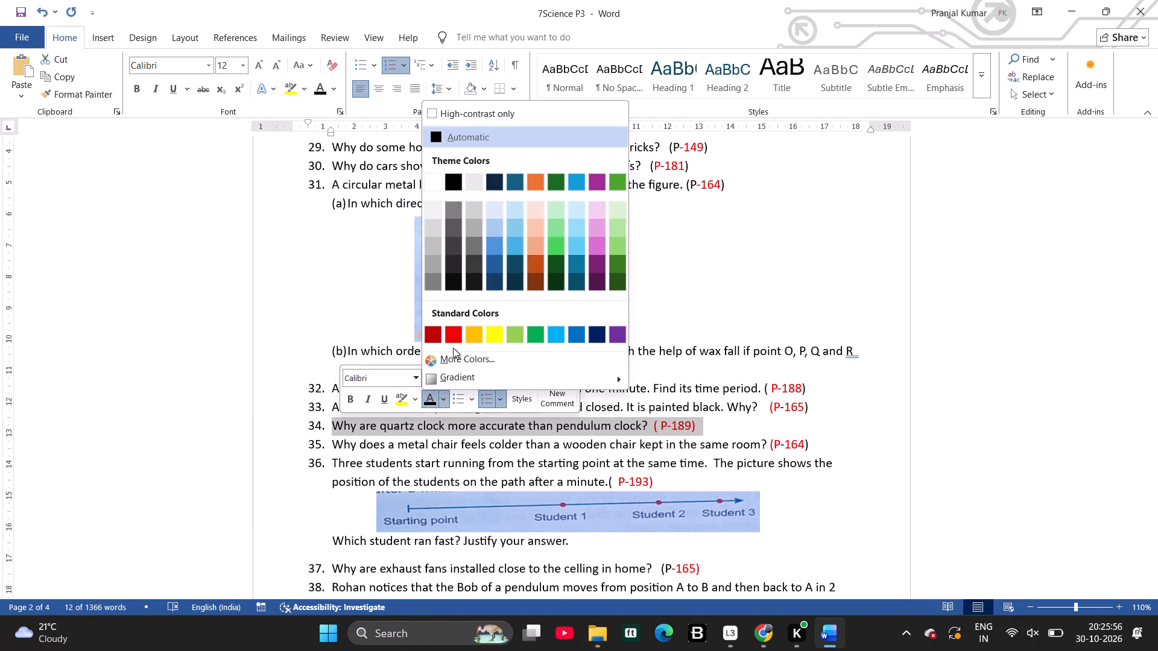
click(452, 335)
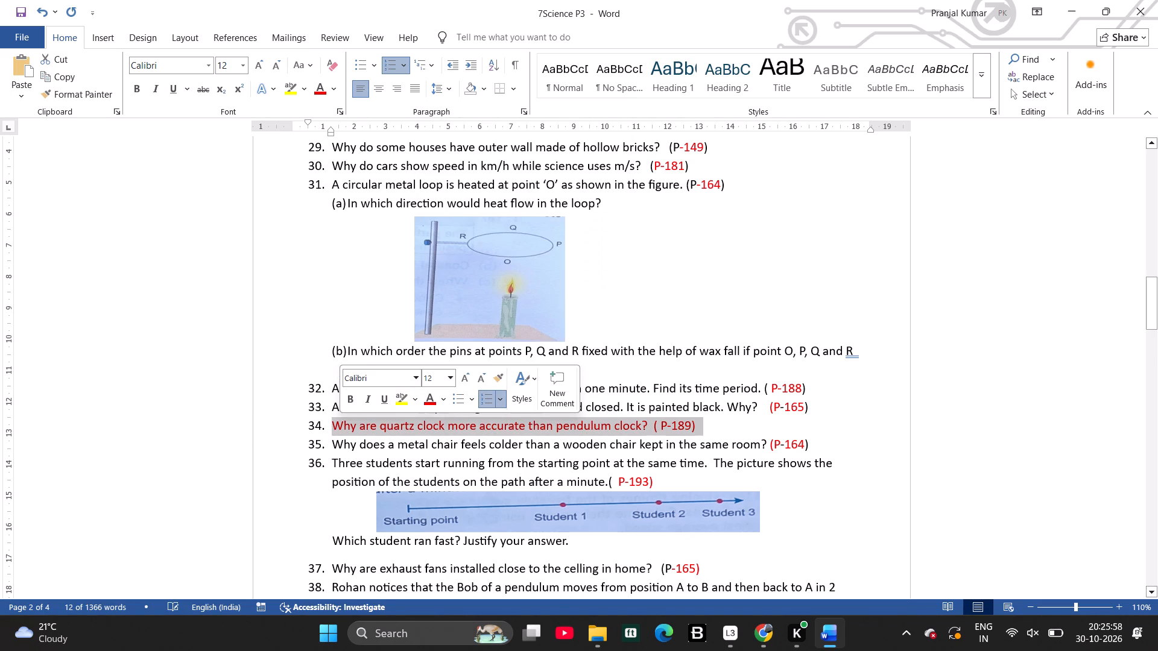
click(709, 431)
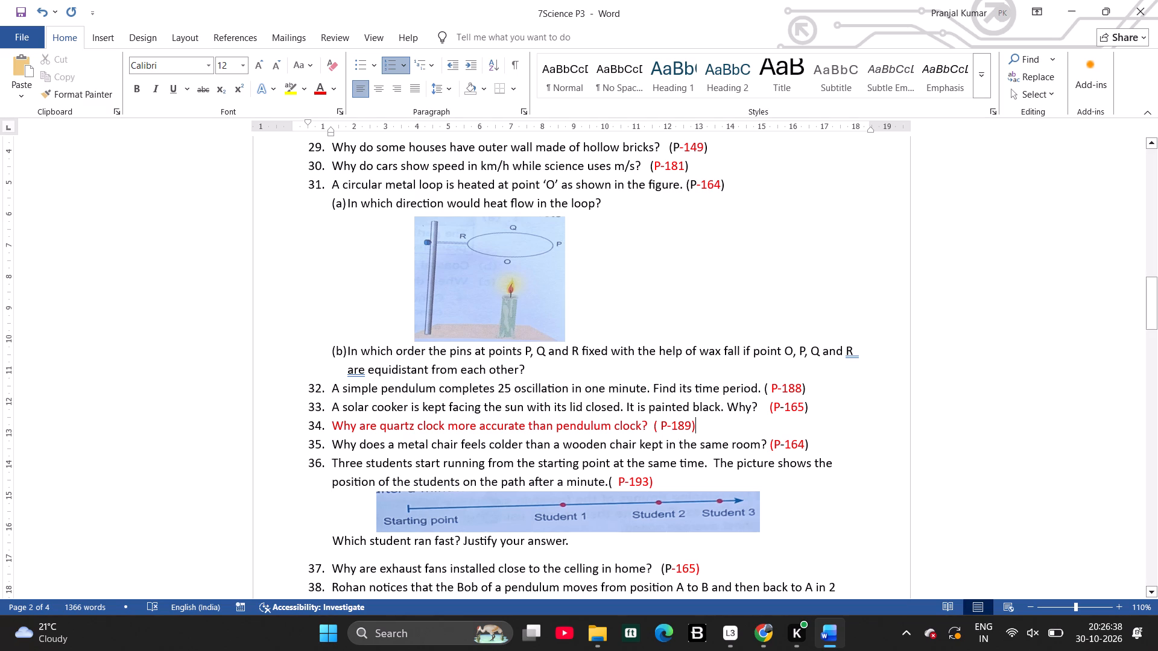
Insert an empty numbered item directly after question 33 about the solar cooker.
click(816, 408)
key(Return)
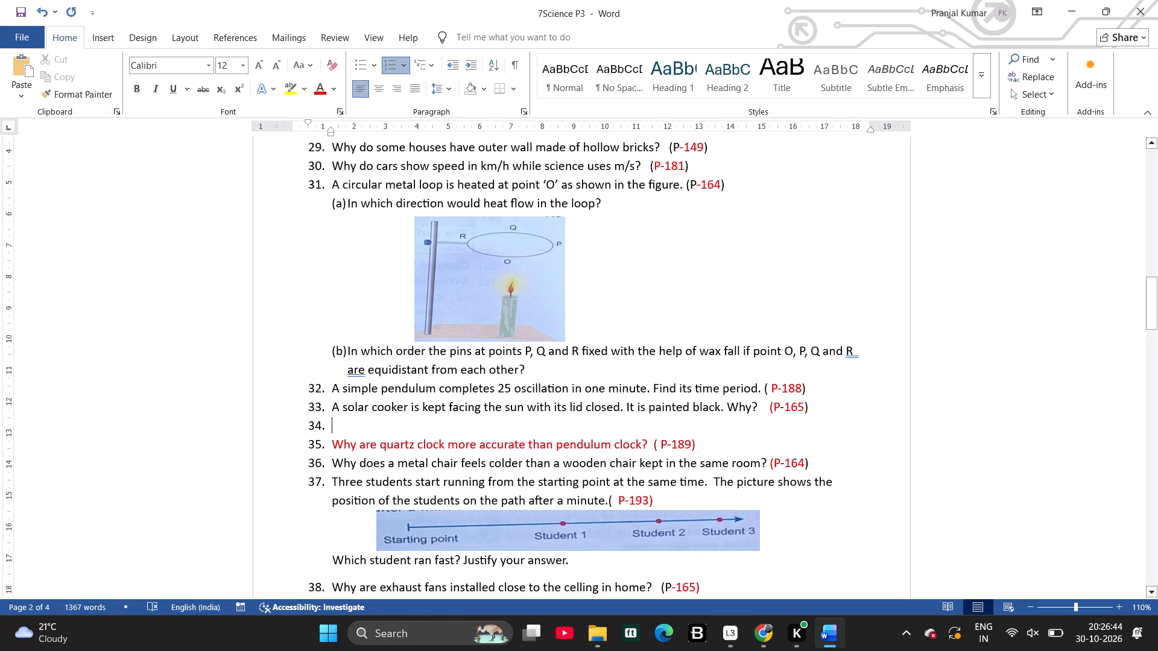
Move question 37 about the three running students, including its picture and follow-up line, into the empty item 34.
drag(333, 481, 537, 568)
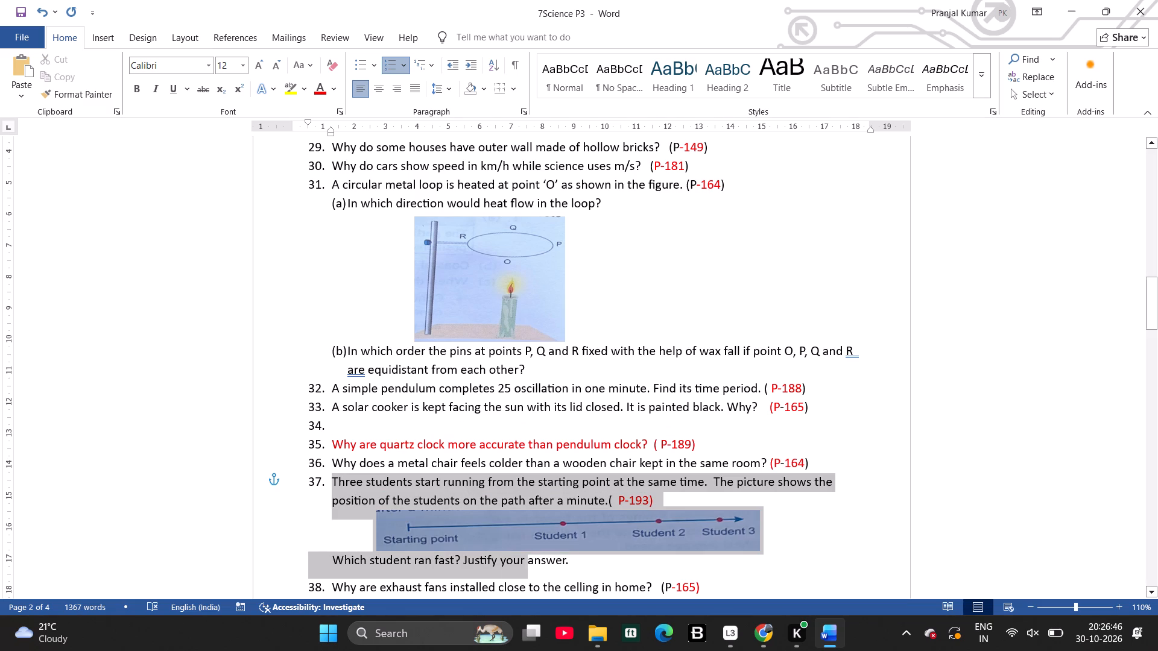
drag(537, 568, 575, 562)
key(ctrl+x)
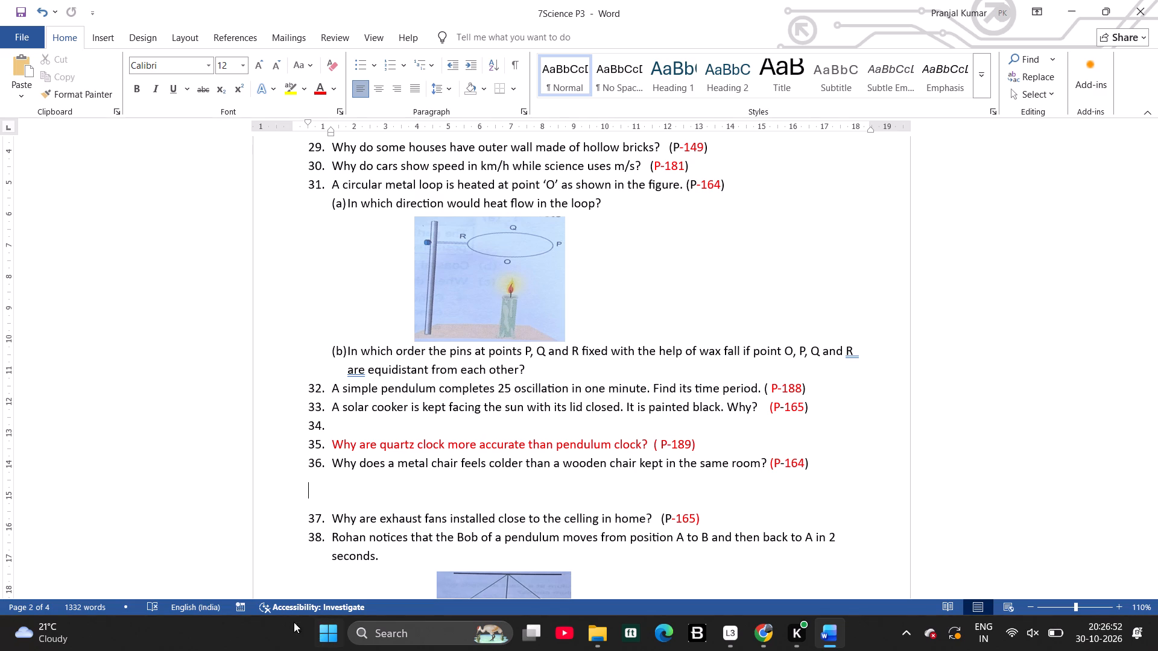
click(400, 430)
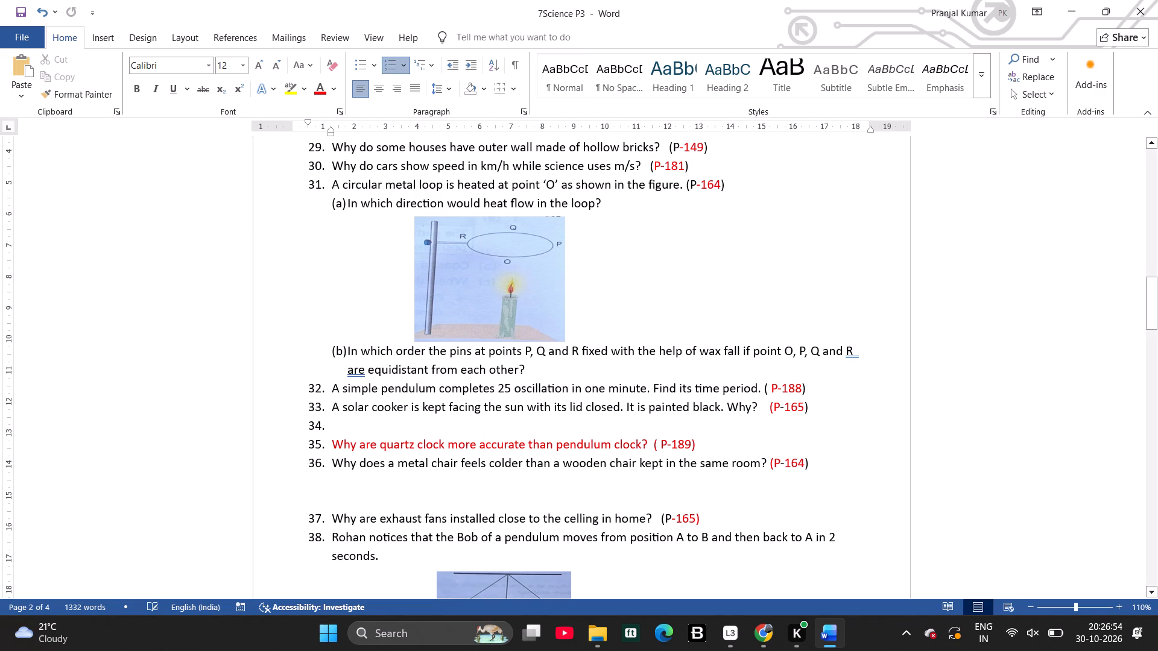
key(ctrl+v)
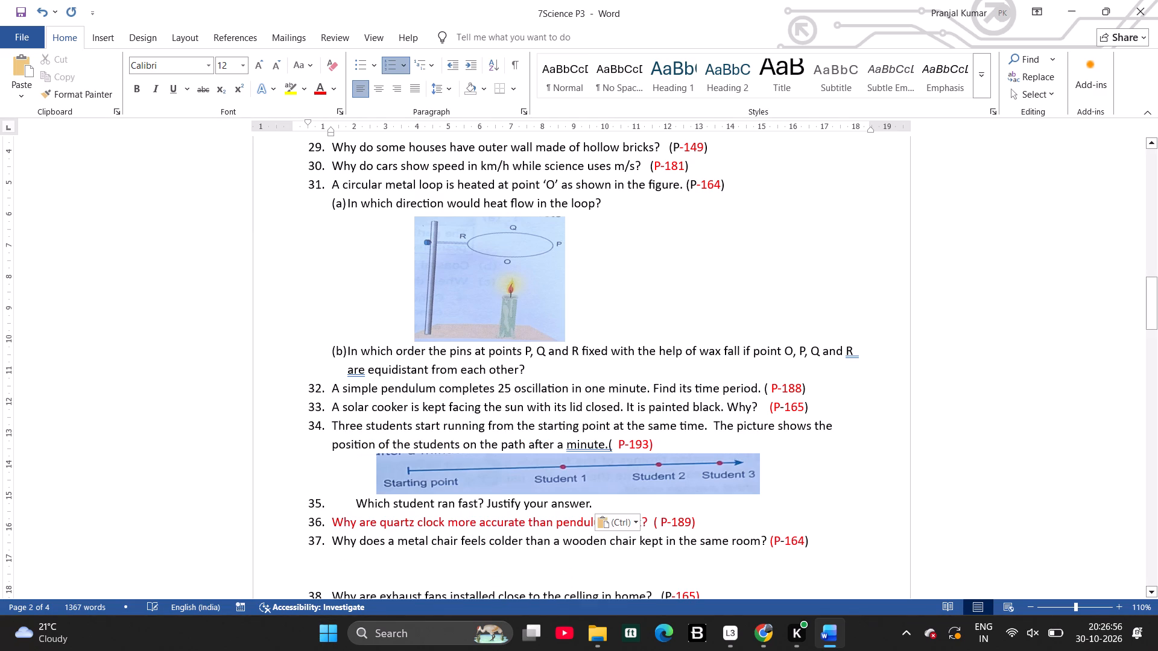
scroll(586, 471, down, 1)
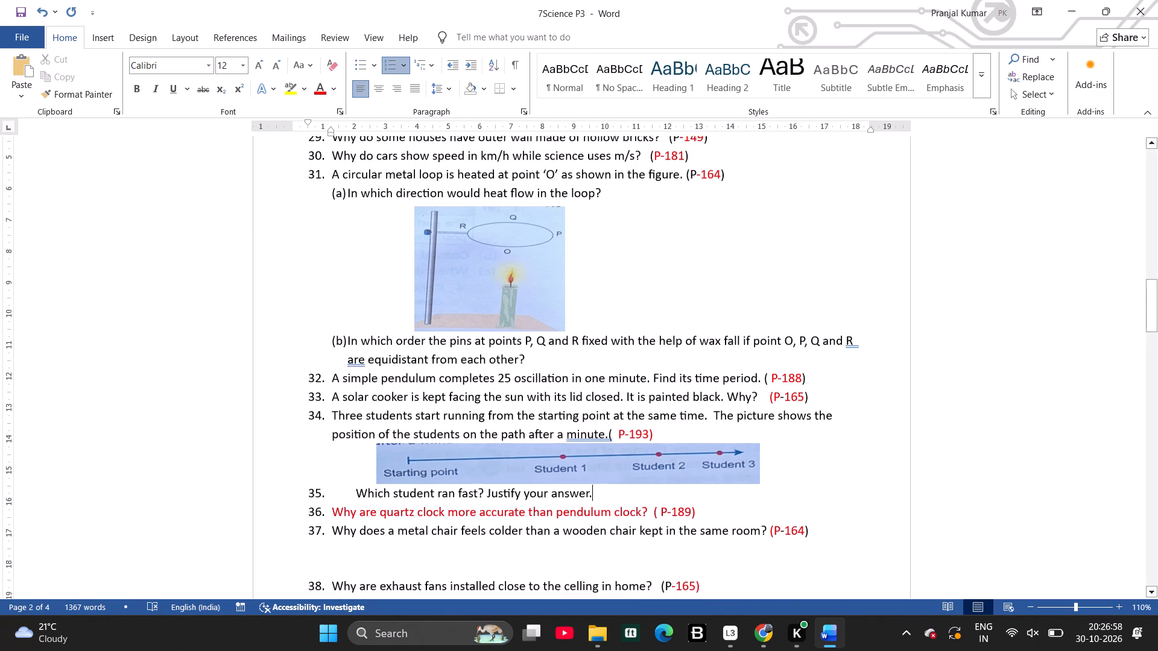
scroll(586, 471, down, 1)
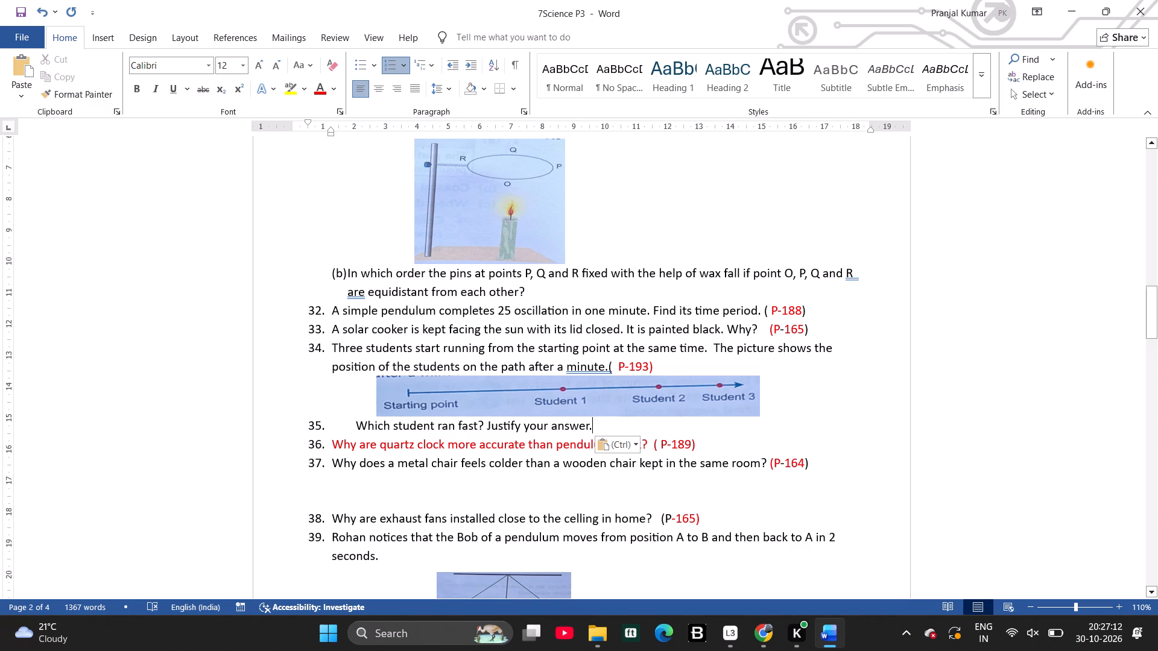
key(Return)
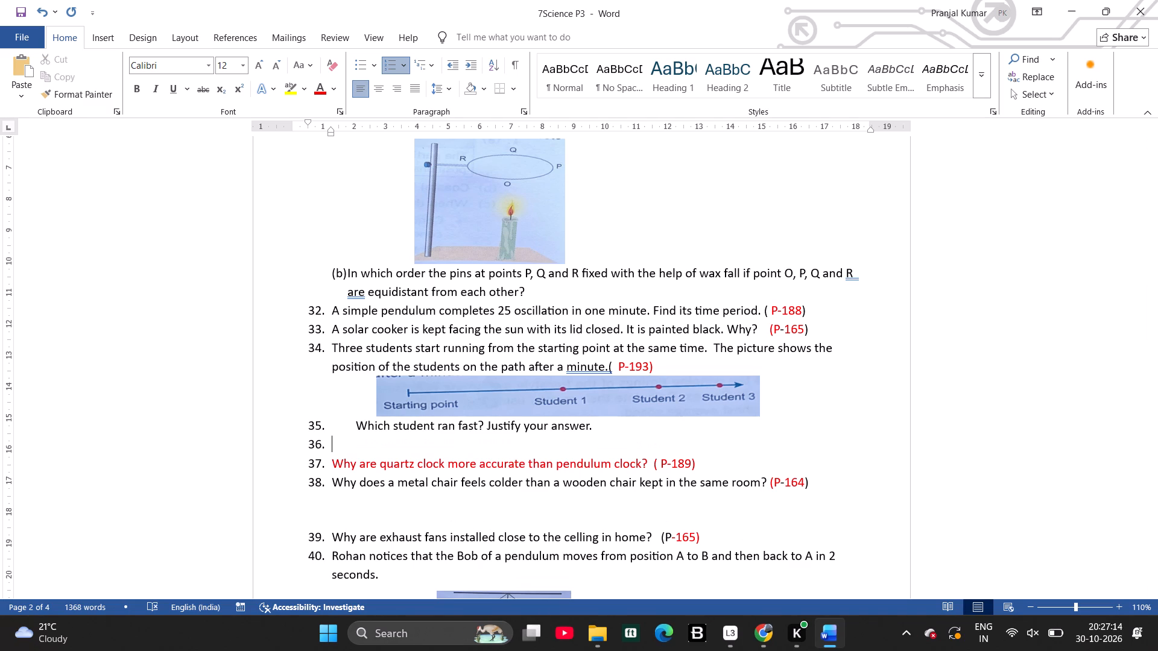
key(ctrl+z)
key(ctrl+z)
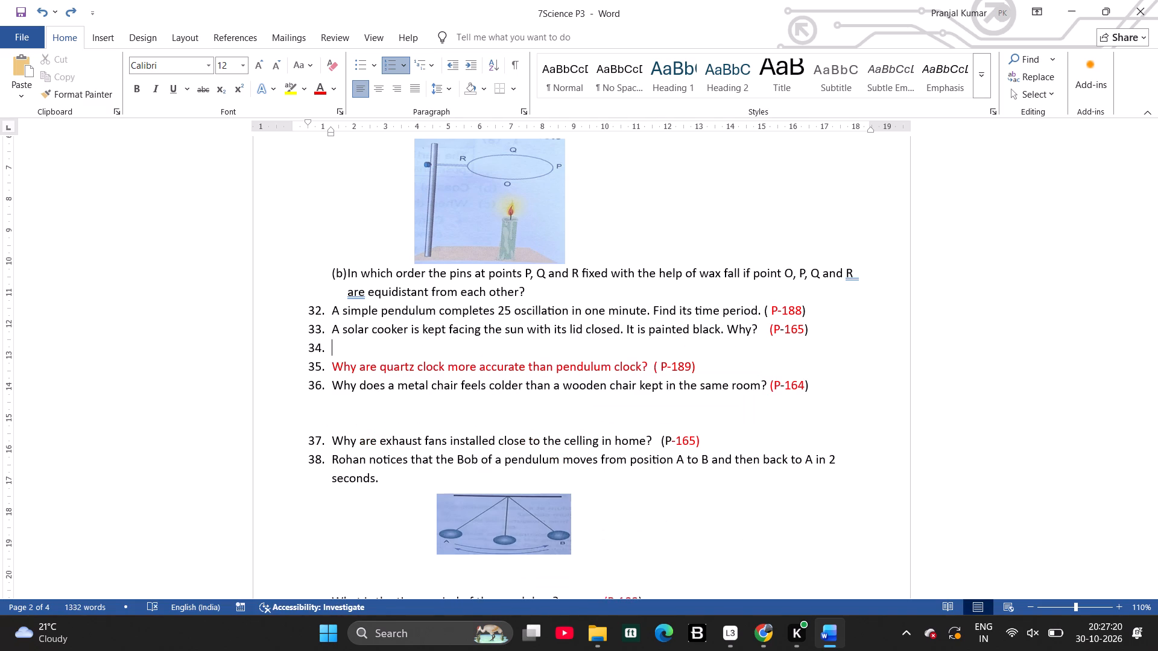
key(ctrl+v)
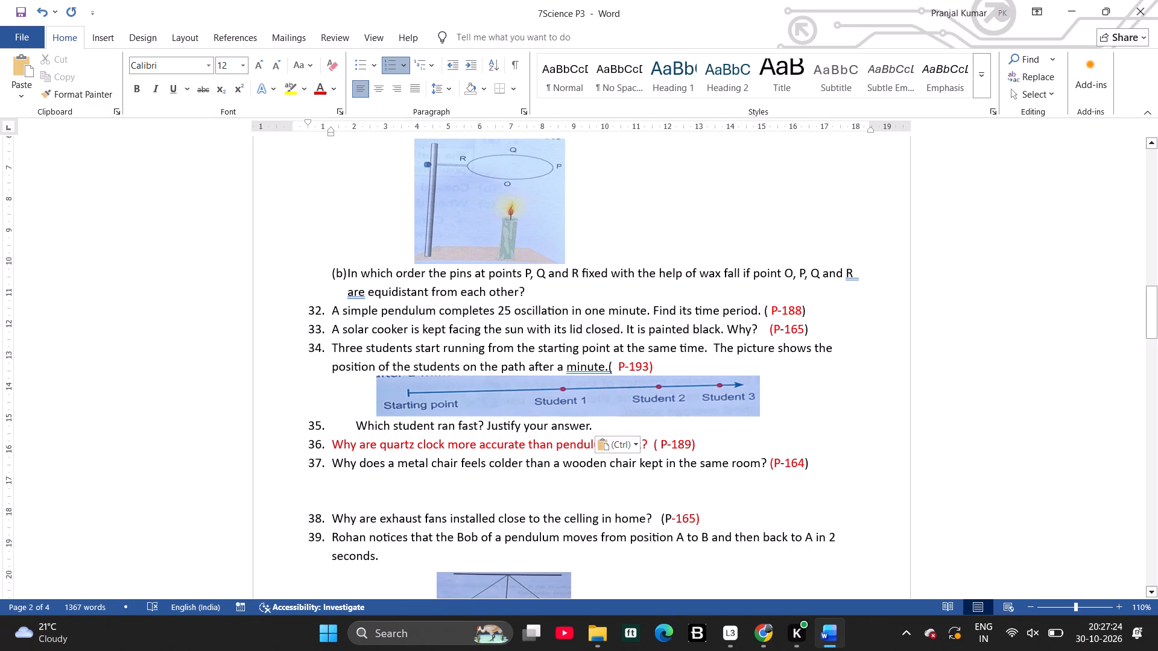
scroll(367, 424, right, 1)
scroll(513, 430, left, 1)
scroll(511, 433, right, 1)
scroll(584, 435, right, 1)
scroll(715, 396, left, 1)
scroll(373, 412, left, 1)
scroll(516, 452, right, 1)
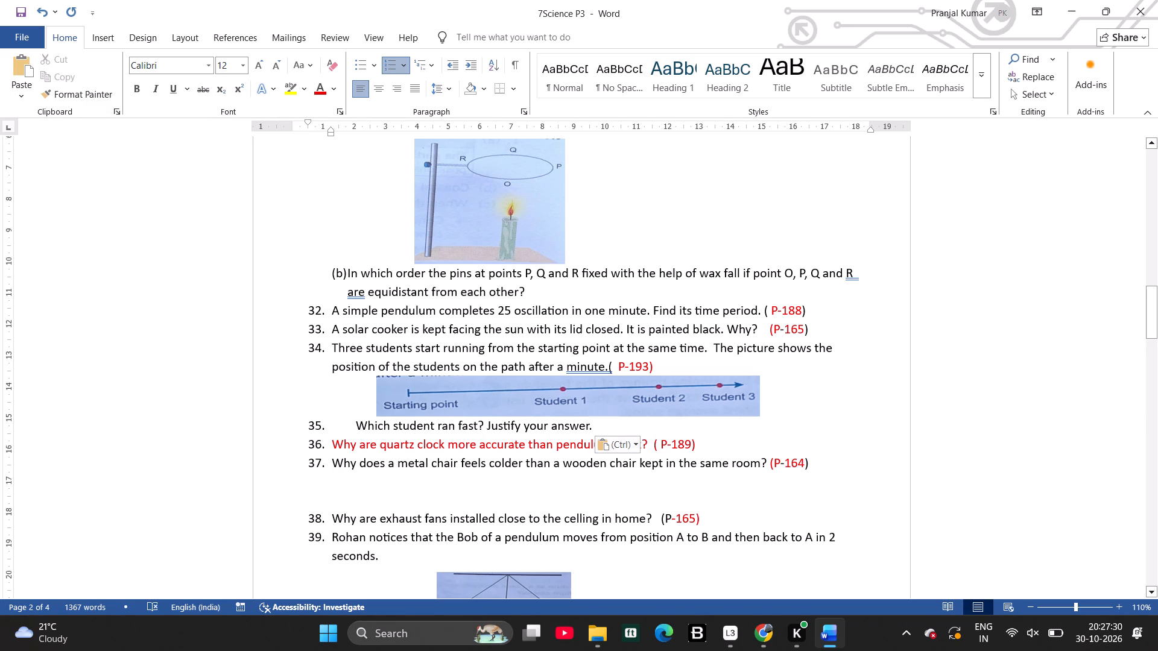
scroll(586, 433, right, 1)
Turn item 35, "Which student ran fast? Justify your answer.", into an unnumbered line aligned under question 34's picture.
click(597, 428)
drag(597, 428, 390, 420)
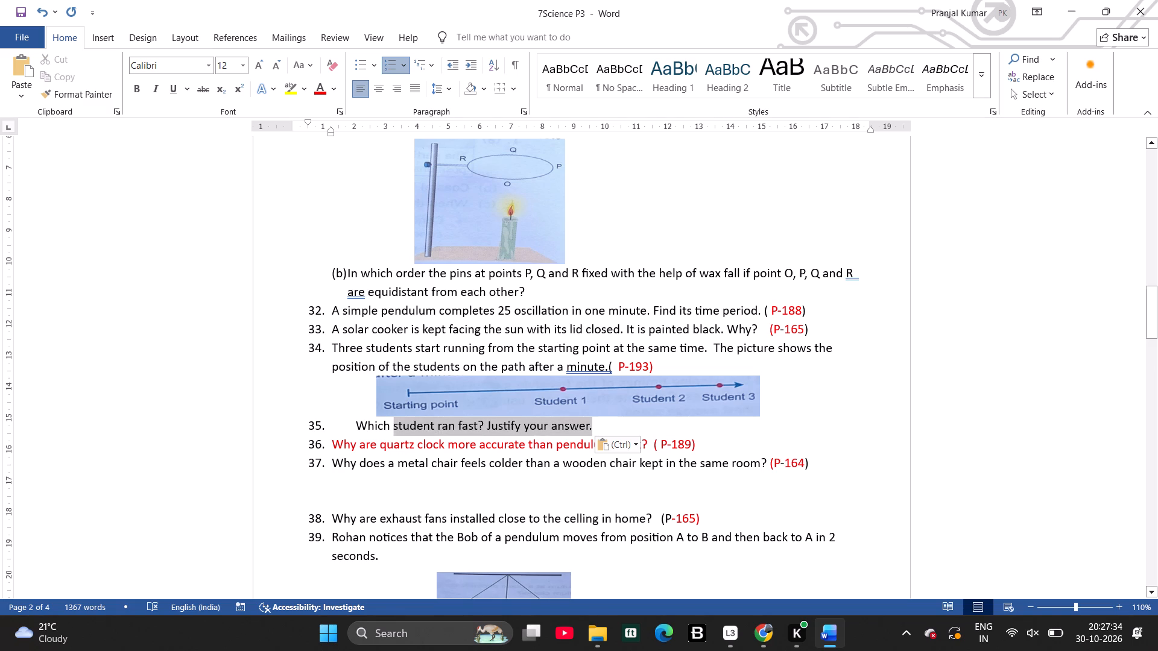
drag(390, 420, 359, 423)
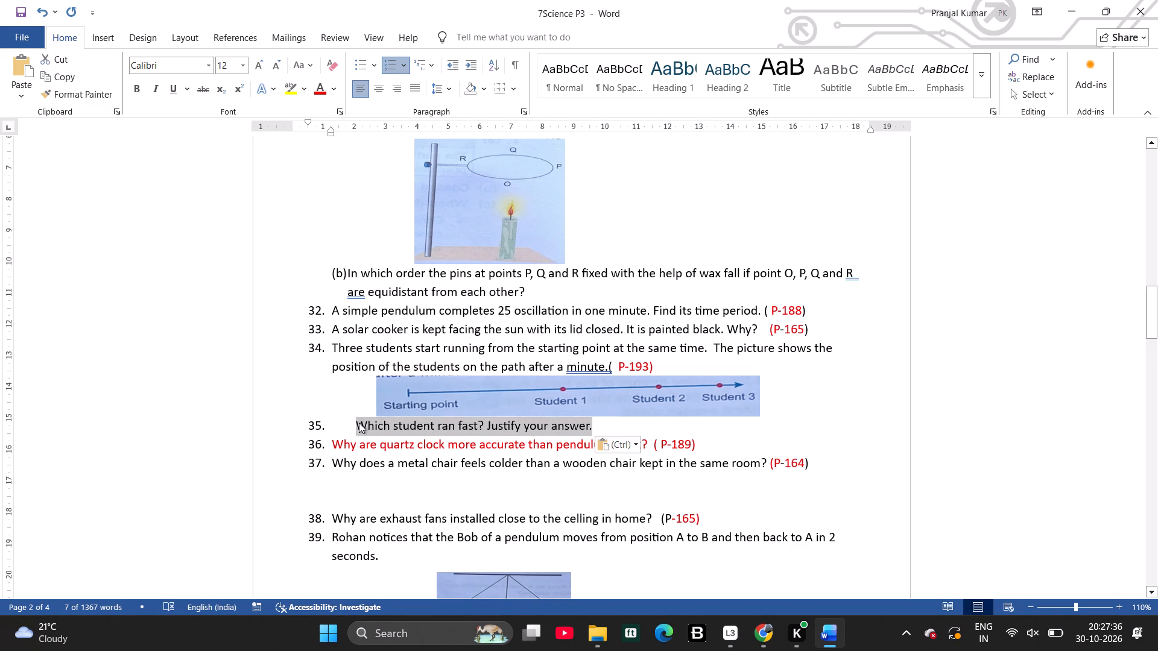
key(ctrl+x)
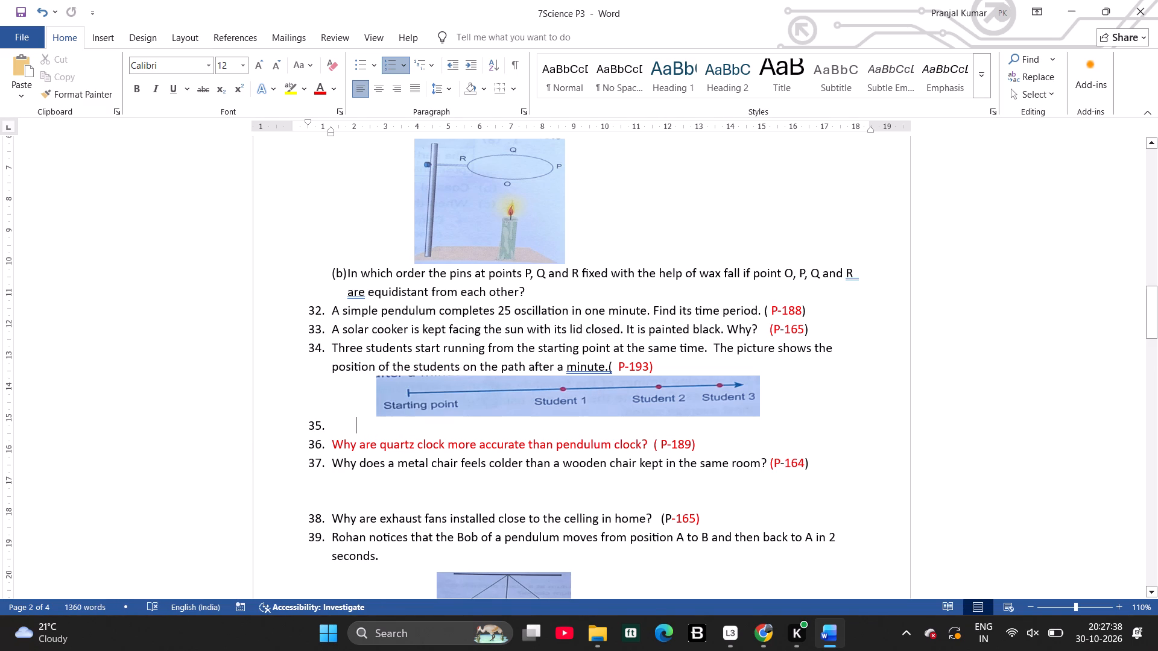
key(BackSpace)
key(BackSpace)
key(BackSpace)
key(BackSpace)
key(BackSpace)
key(BackSpace)
key(BackSpace)
key(BackSpace)
key(BackSpace)
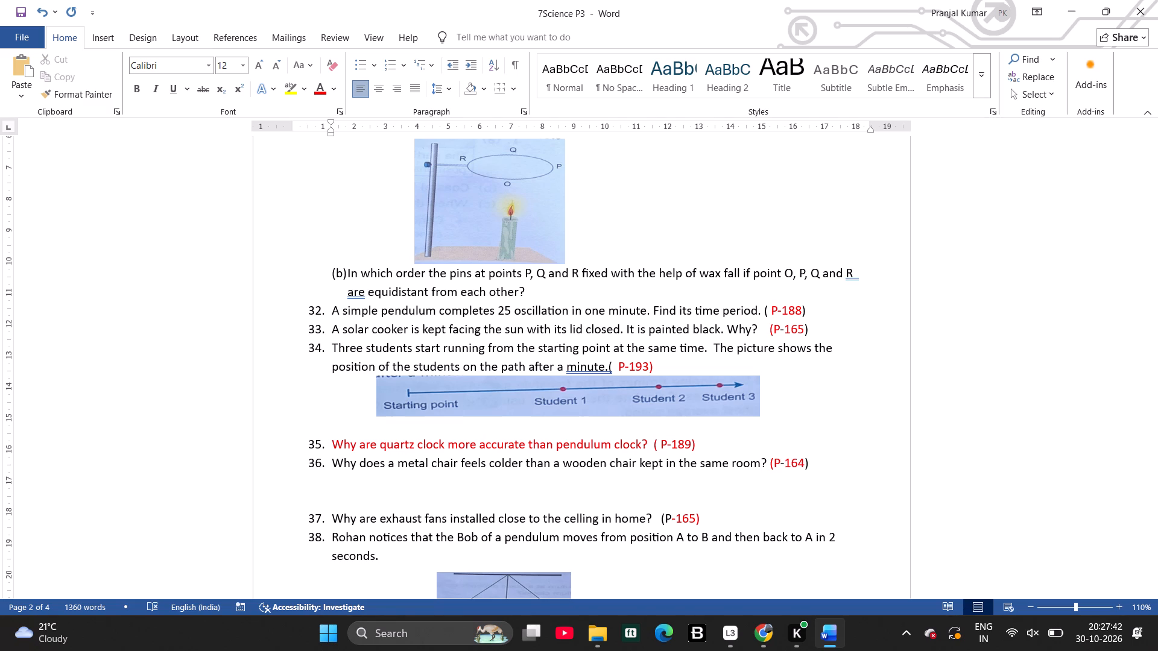
key(ctrl+v)
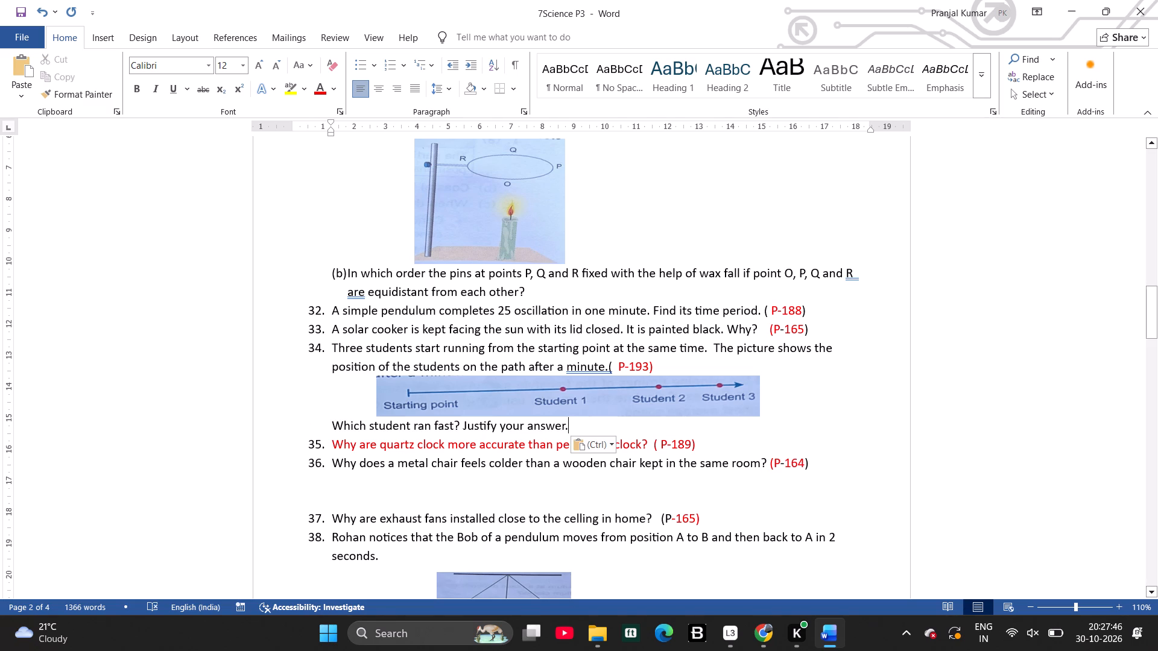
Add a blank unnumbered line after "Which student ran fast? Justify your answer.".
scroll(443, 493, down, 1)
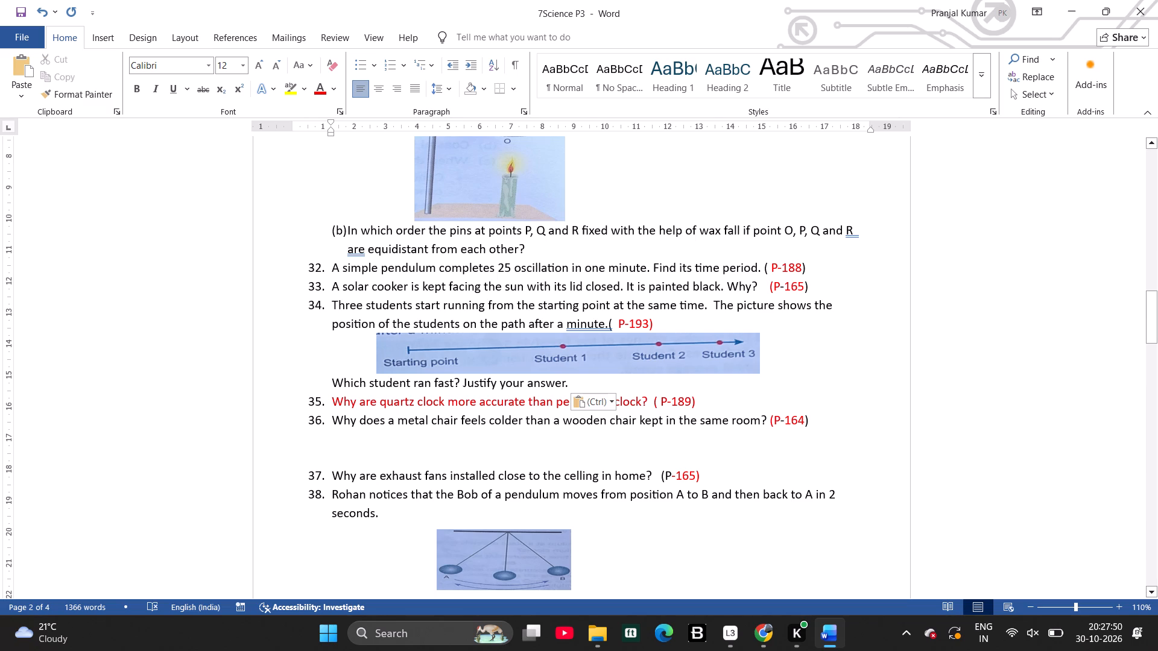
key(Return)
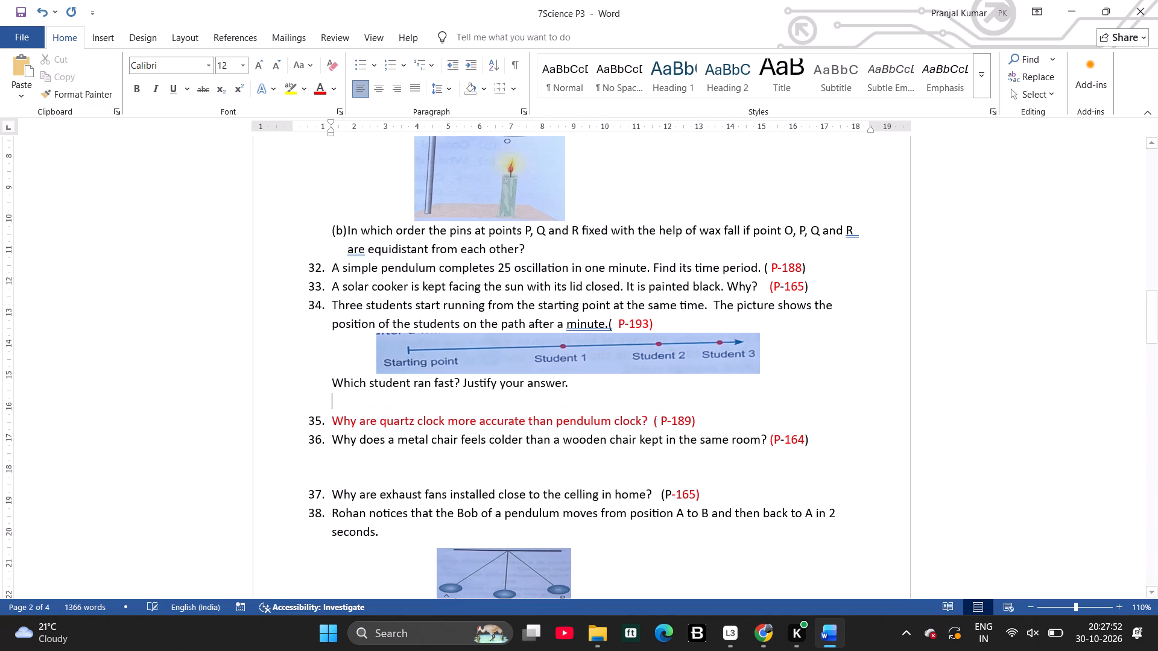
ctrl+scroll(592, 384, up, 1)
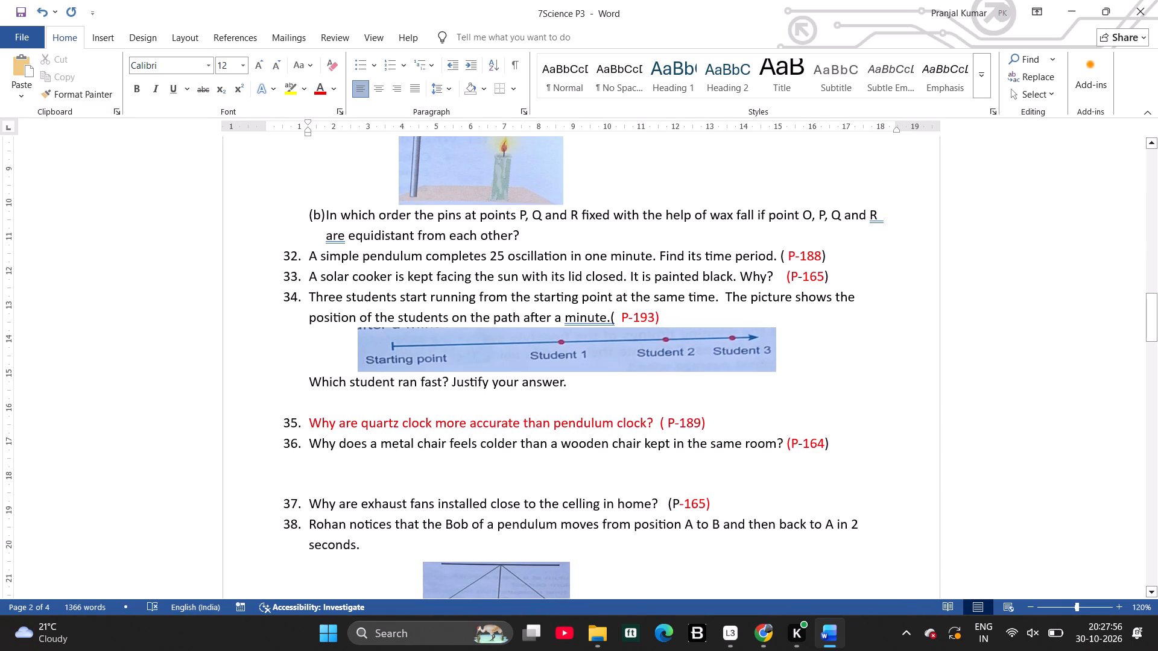
Copy question 36 about the metal and wooden chairs, including its page reference.
drag(309, 446, 831, 450)
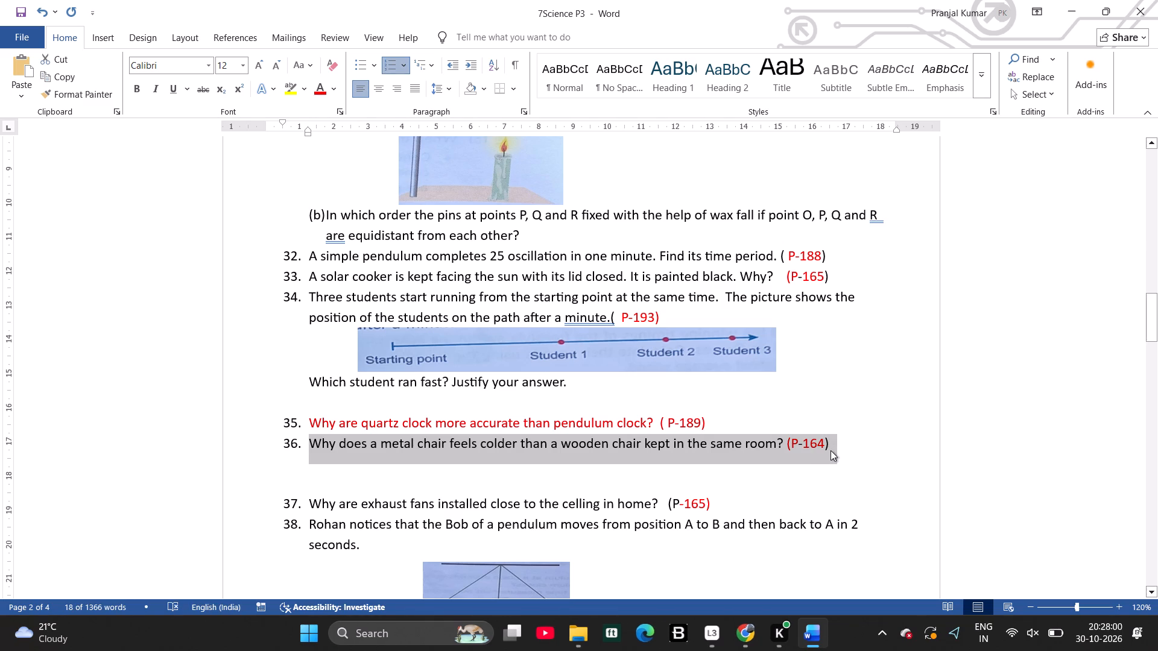
key(ctrl+c)
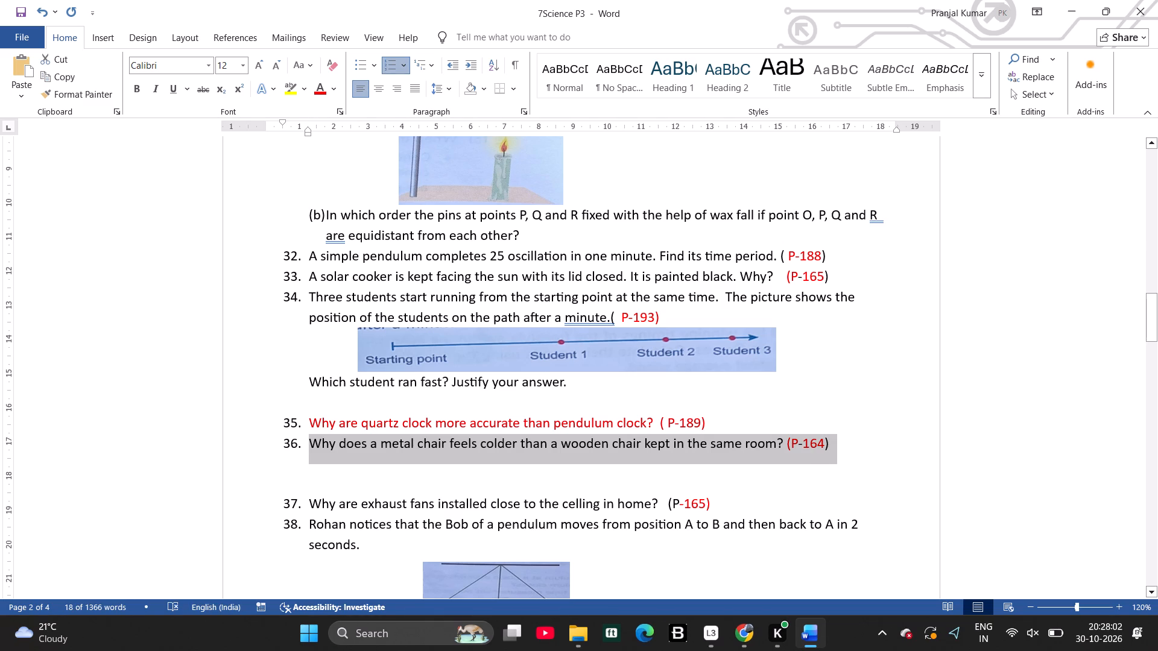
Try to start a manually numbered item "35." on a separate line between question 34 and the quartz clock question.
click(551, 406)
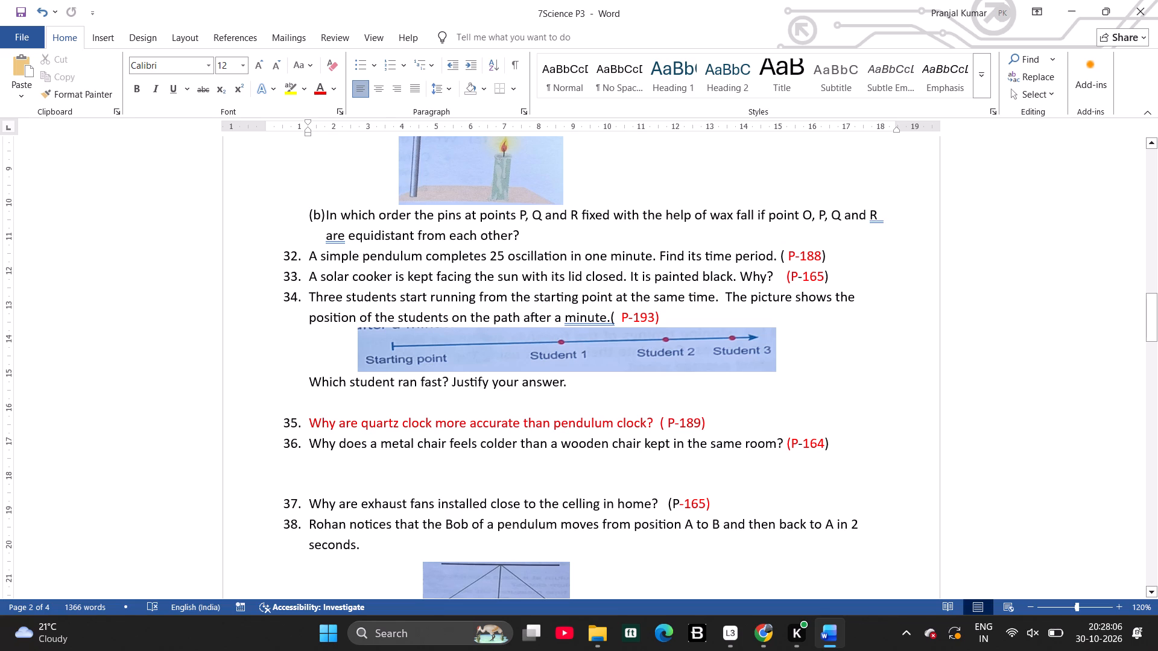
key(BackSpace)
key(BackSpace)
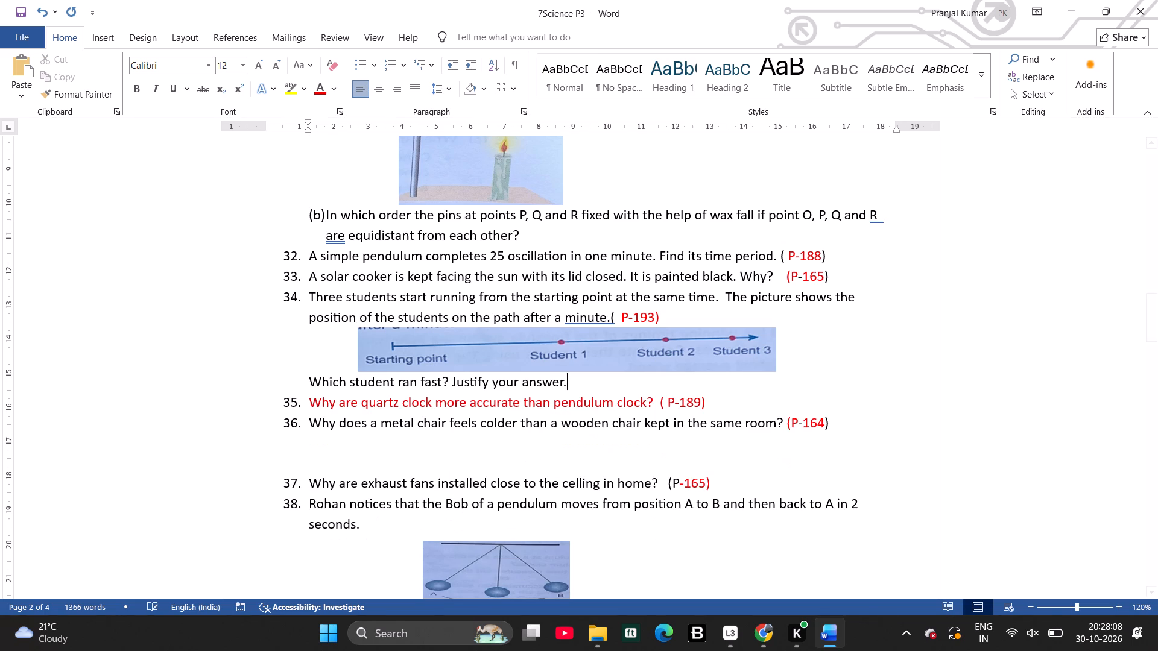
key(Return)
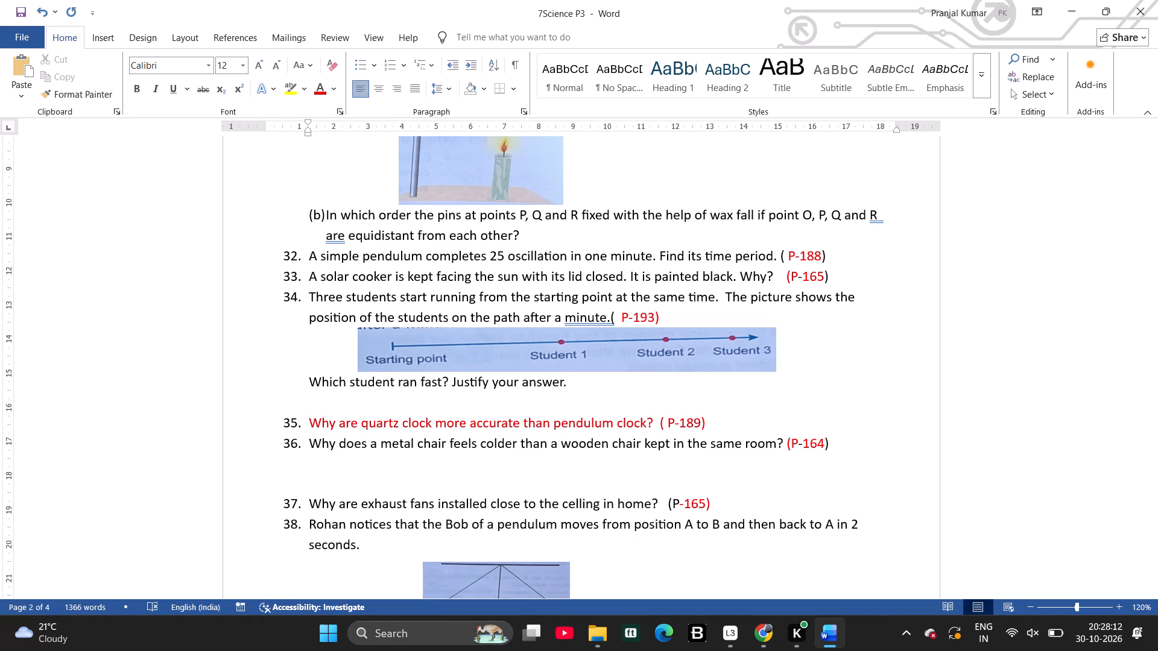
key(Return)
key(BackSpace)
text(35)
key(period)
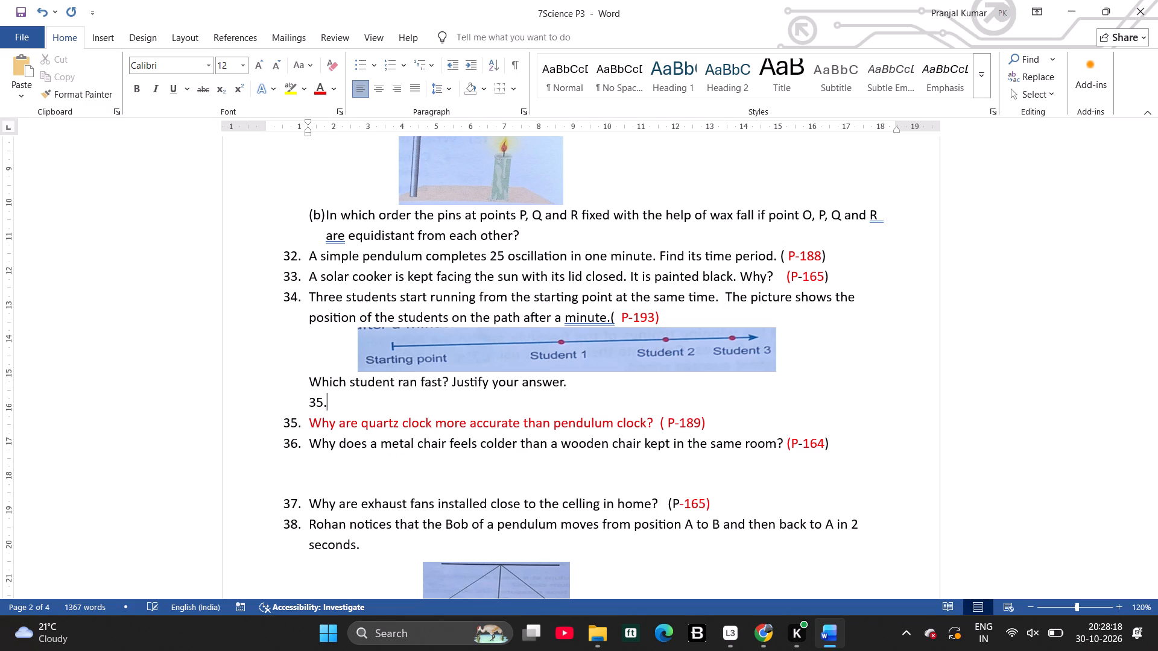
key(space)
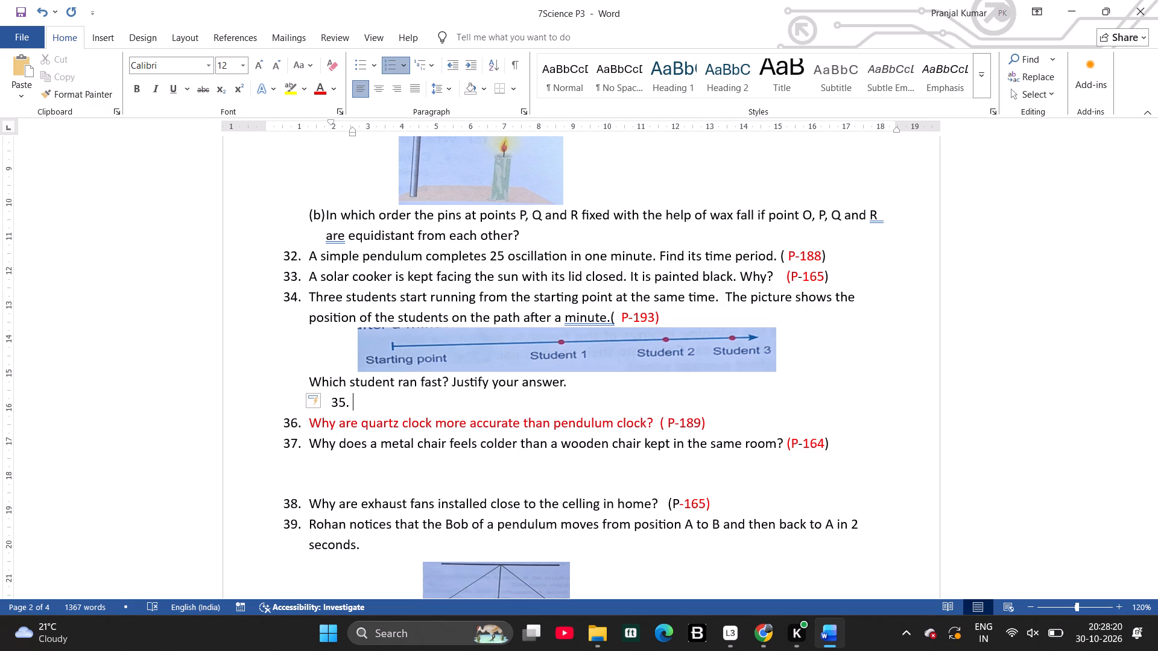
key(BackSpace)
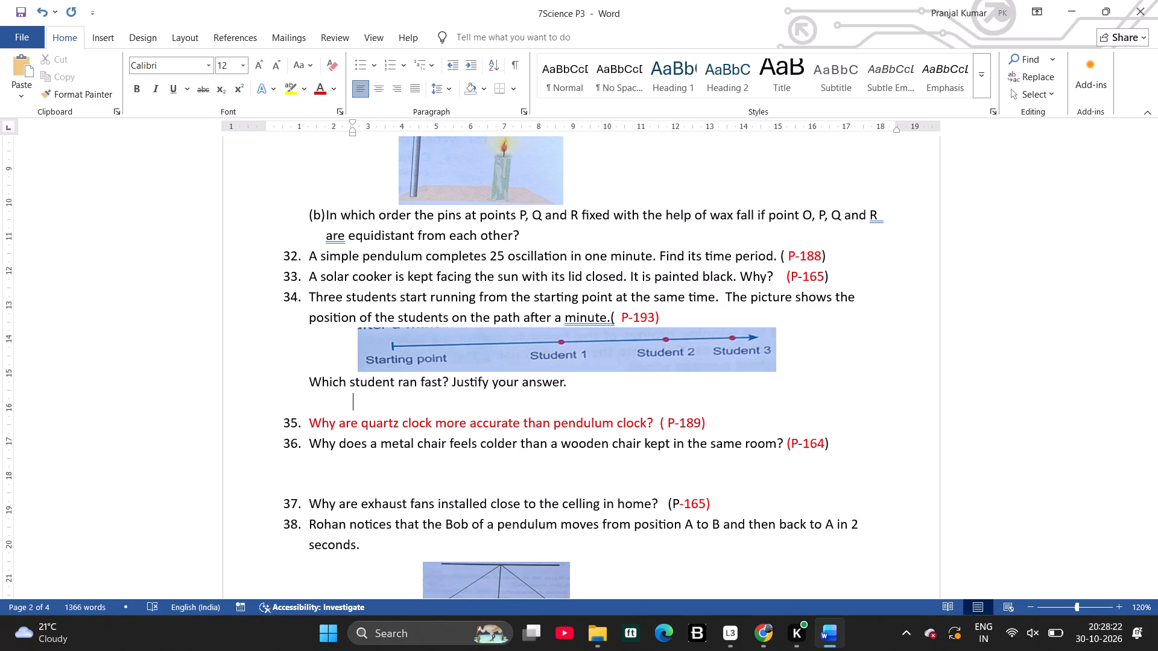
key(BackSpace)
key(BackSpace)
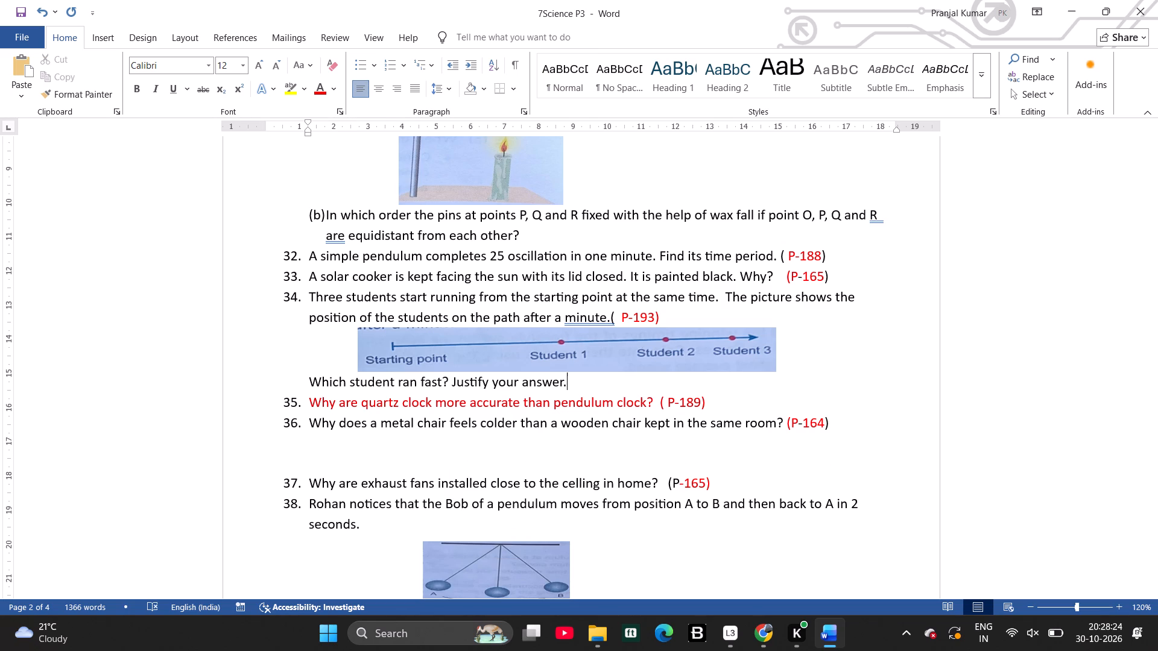
Insert an empty numbered item directly after question 35 about the quartz clock.
click(707, 406)
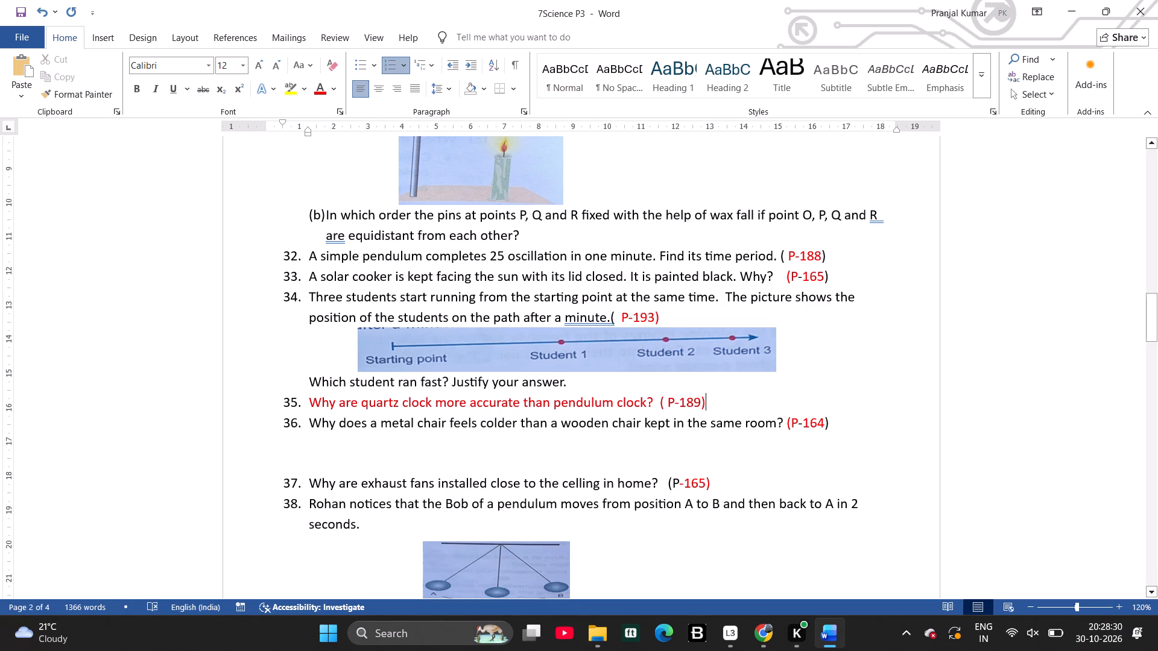
key(Return)
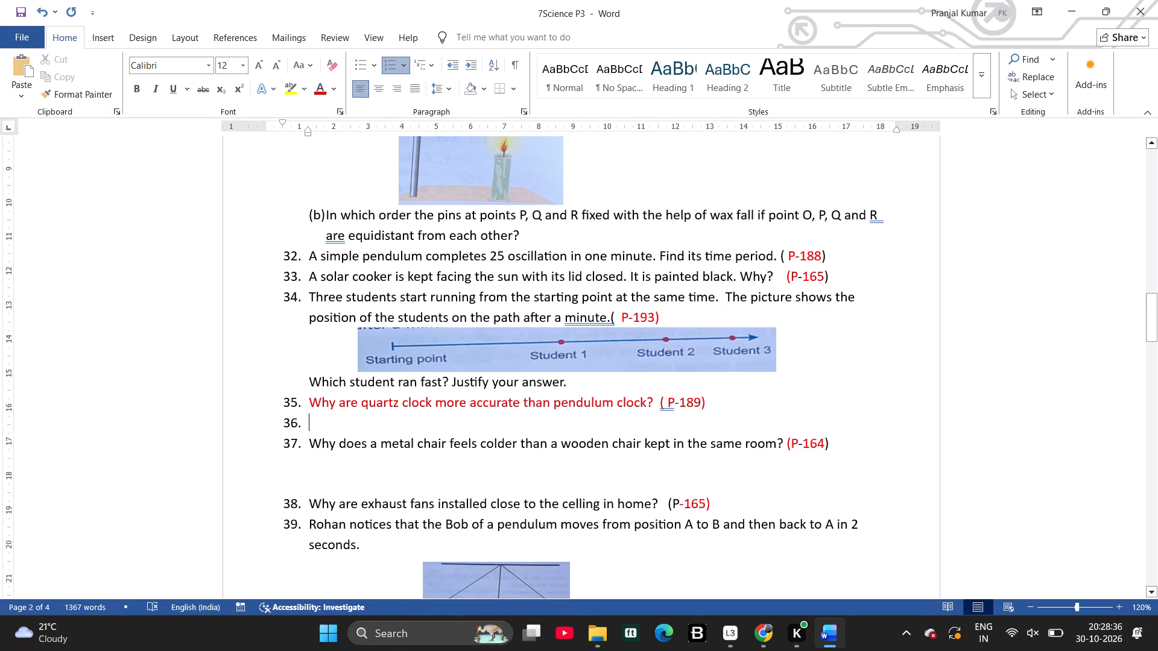
scroll(602, 422, left, 1)
Copy the quartz clock question 35, with its page reference, into the empty numbered item 36.
scroll(627, 432, left, 1)
scroll(464, 409, right, 1)
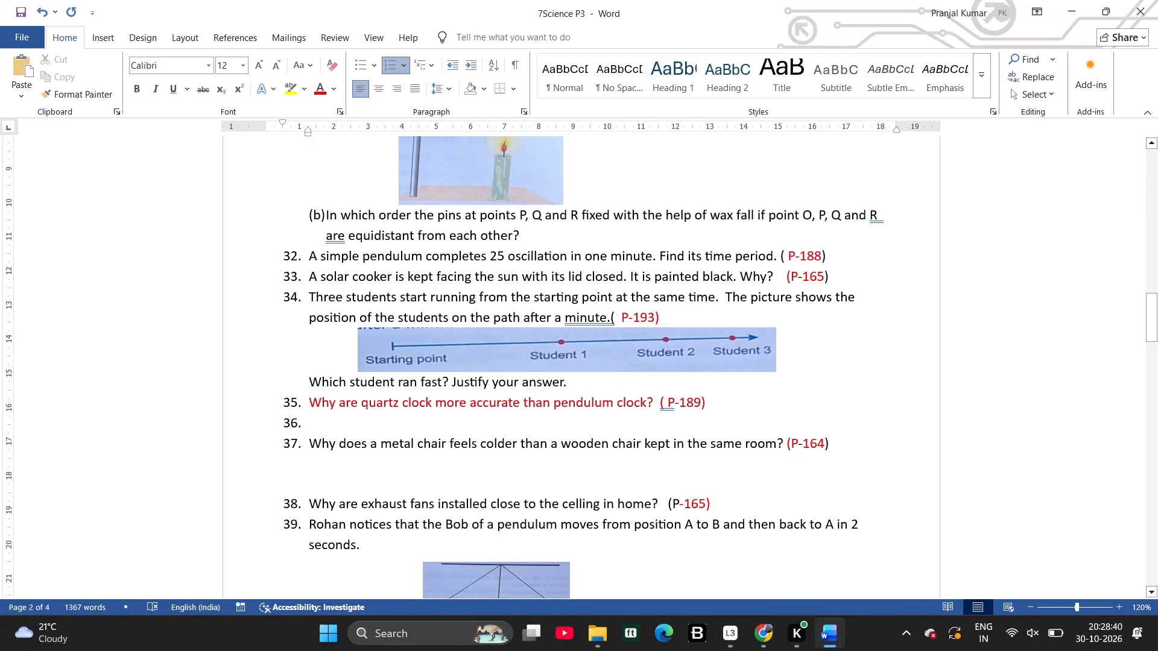
drag(712, 403, 543, 402)
scroll(677, 401, left, 1)
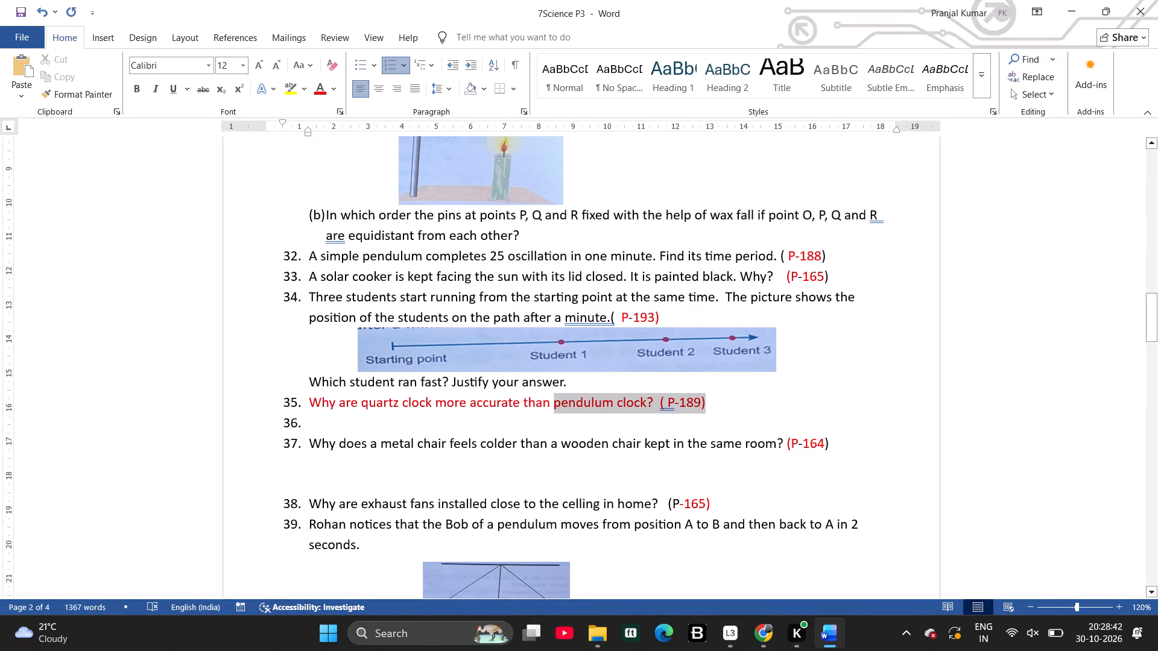
drag(543, 402, 322, 400)
scroll(543, 402, left, 1)
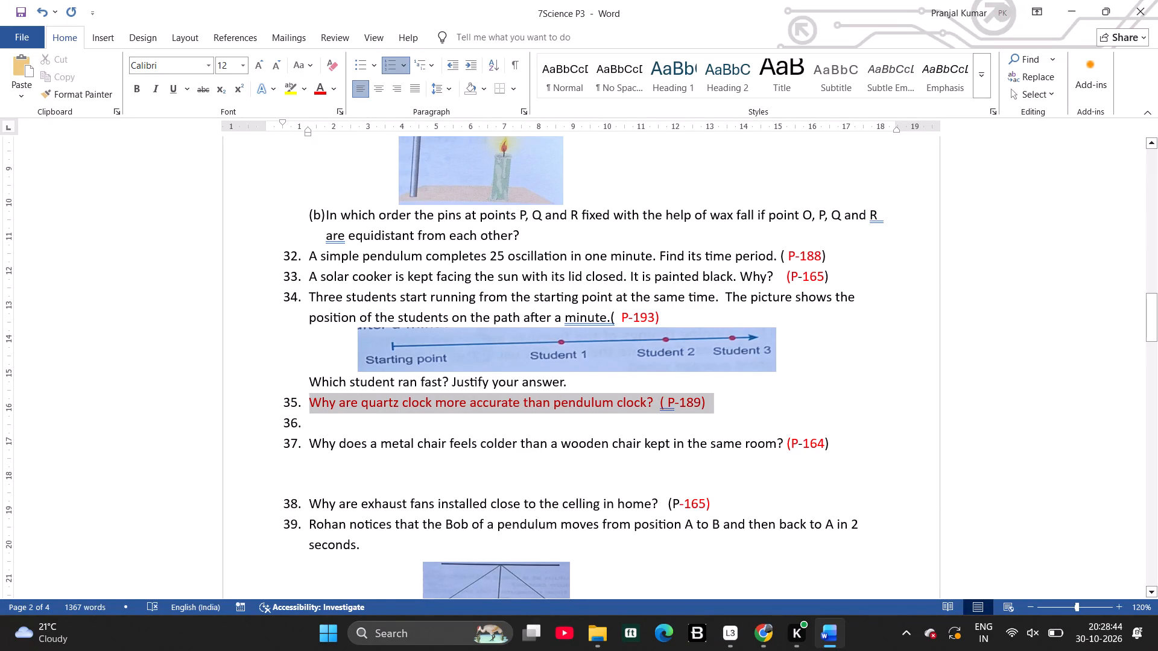
scroll(322, 400, left, 1)
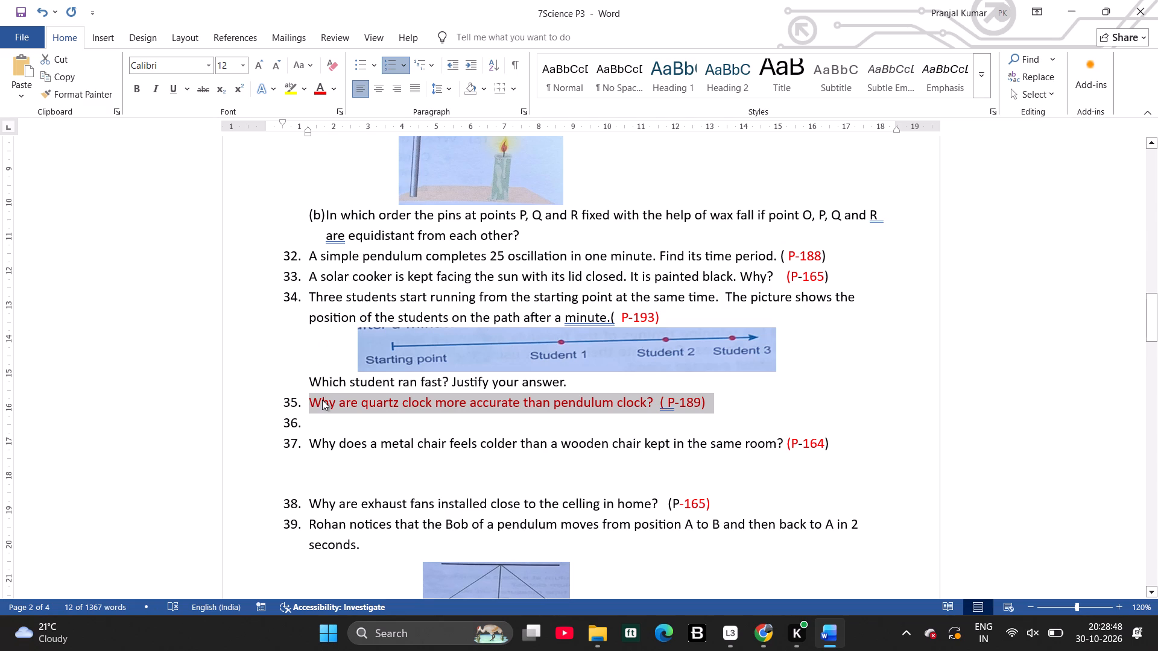
key(ctrl+c)
click(317, 418)
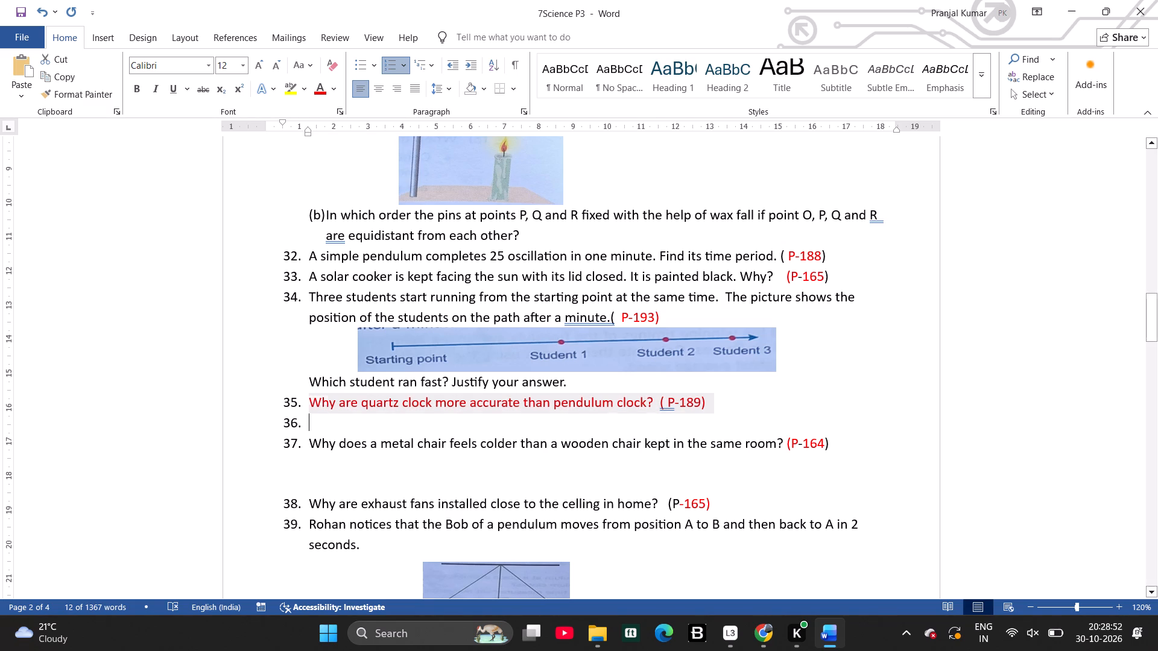
key(ctrl+v)
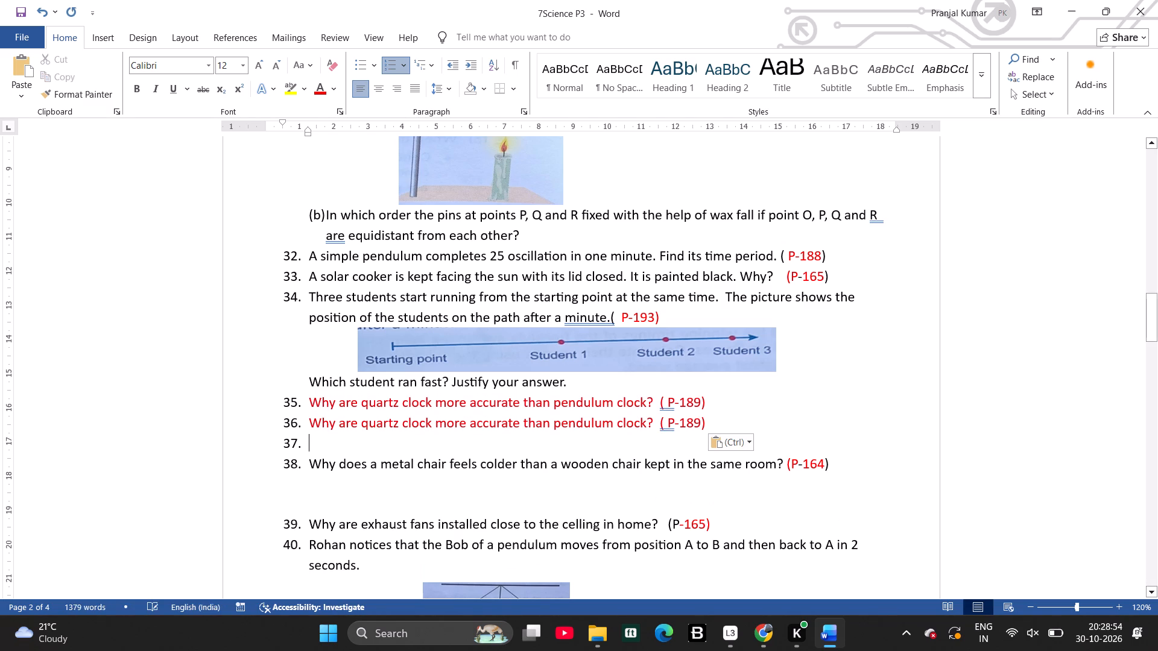
Replace question 35 about the quartz clock with a copy of question 38 about the metal and wooden chairs, including its page reference.
scroll(317, 418, left, 1)
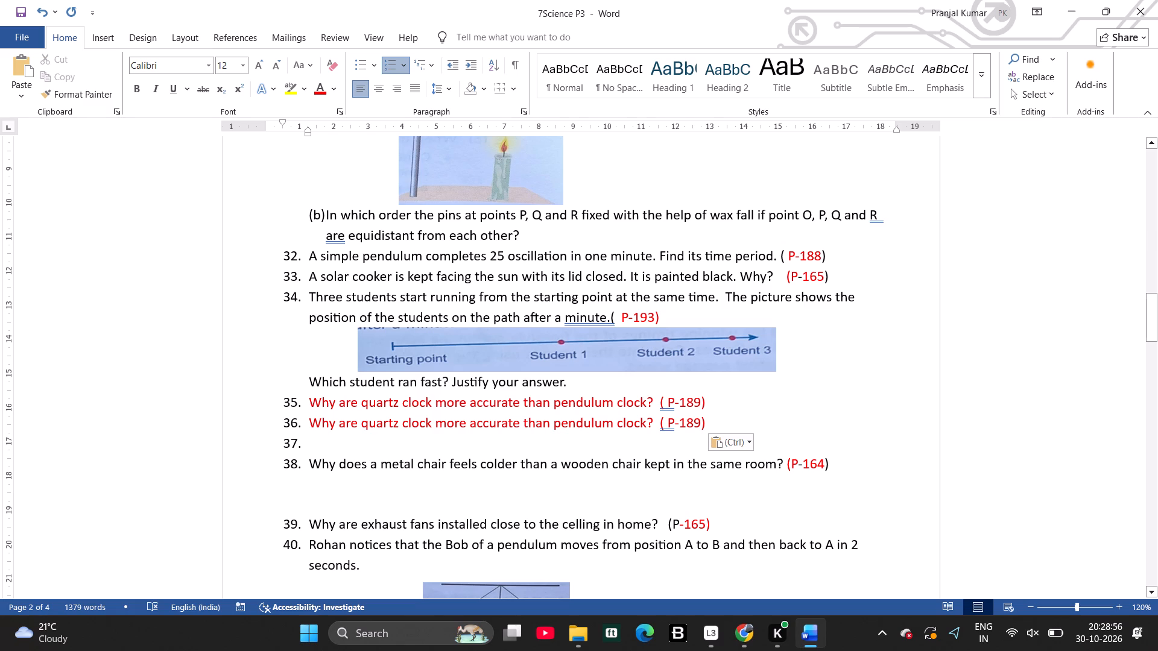
drag(312, 462, 614, 473)
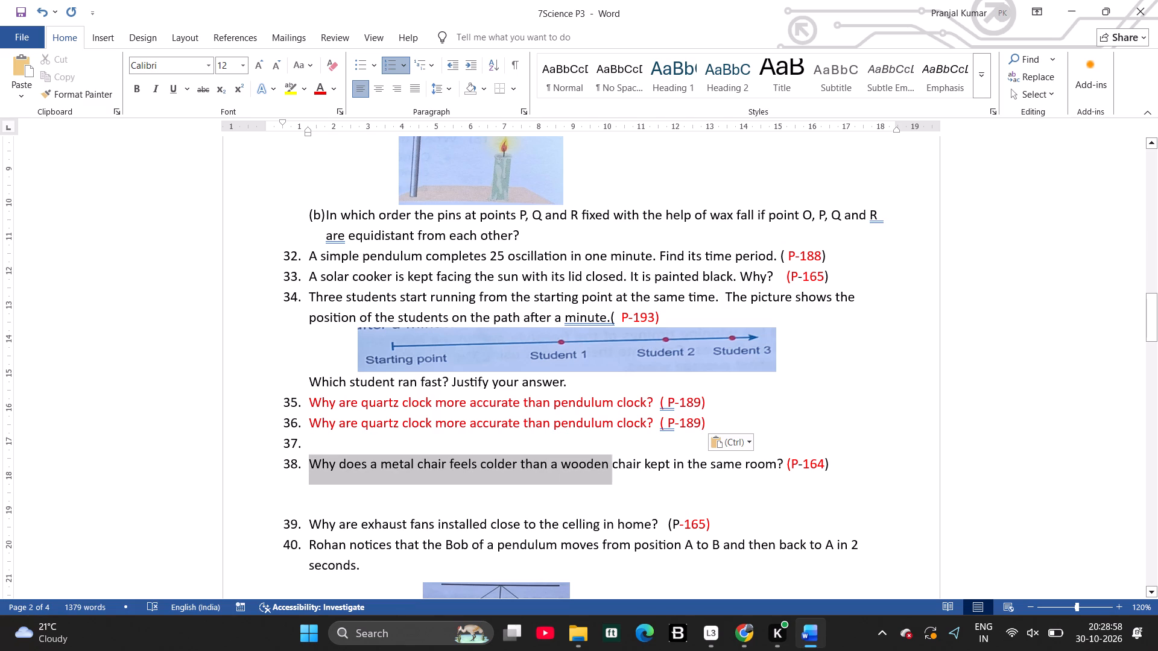
drag(614, 473, 832, 465)
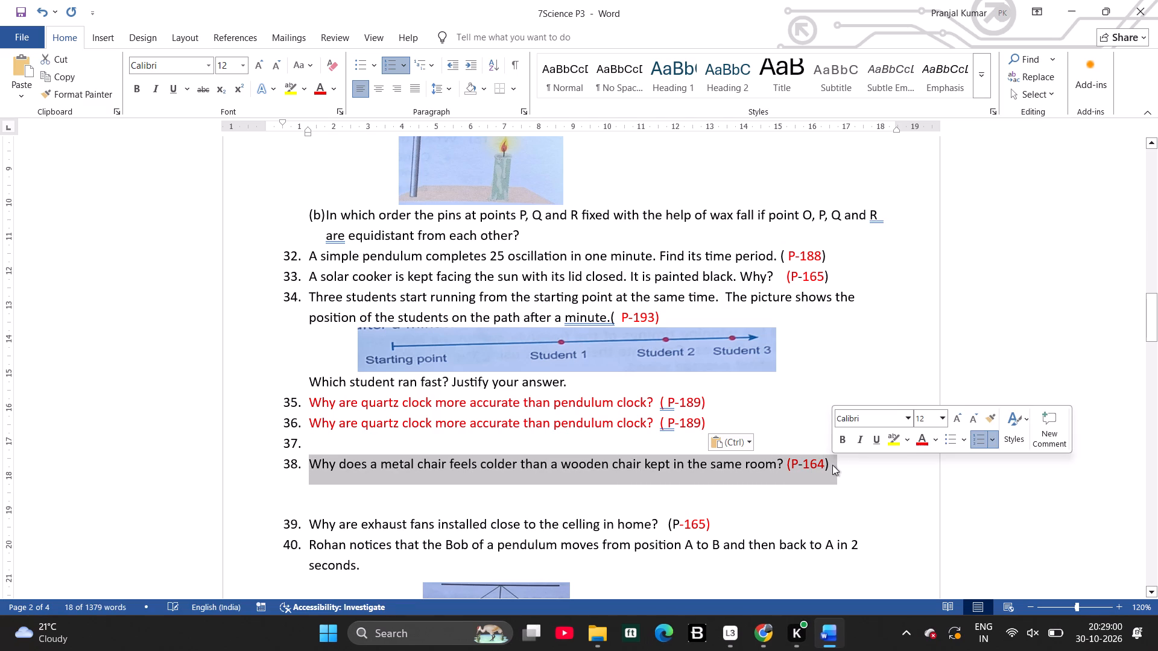
key(ctrl+c)
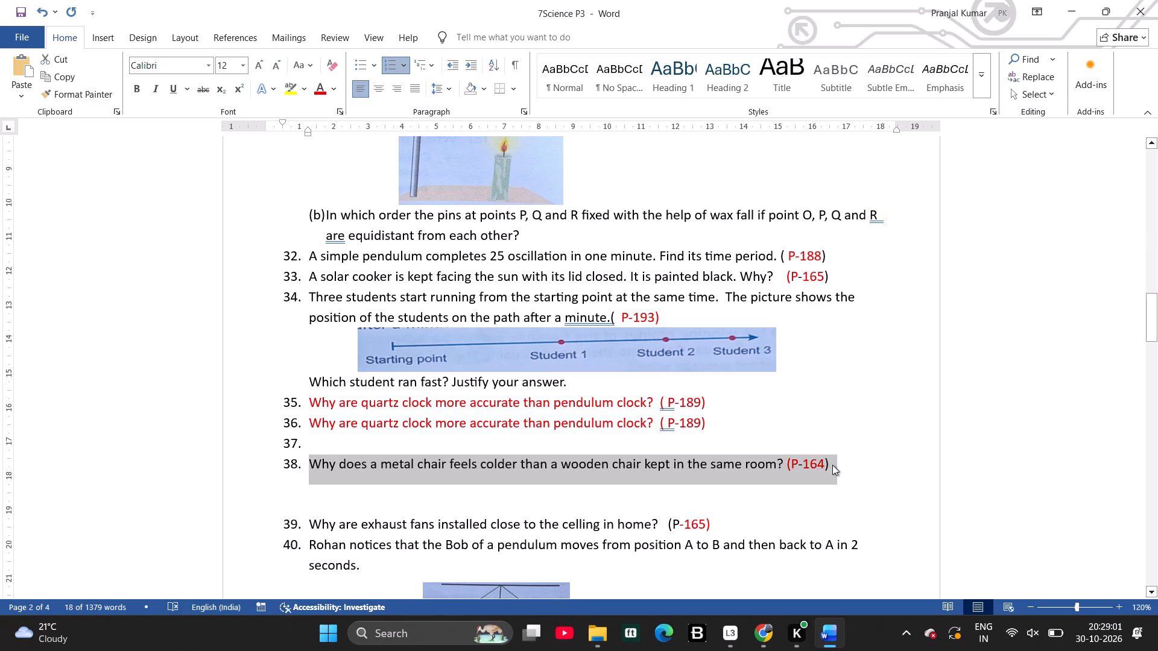
click(714, 388)
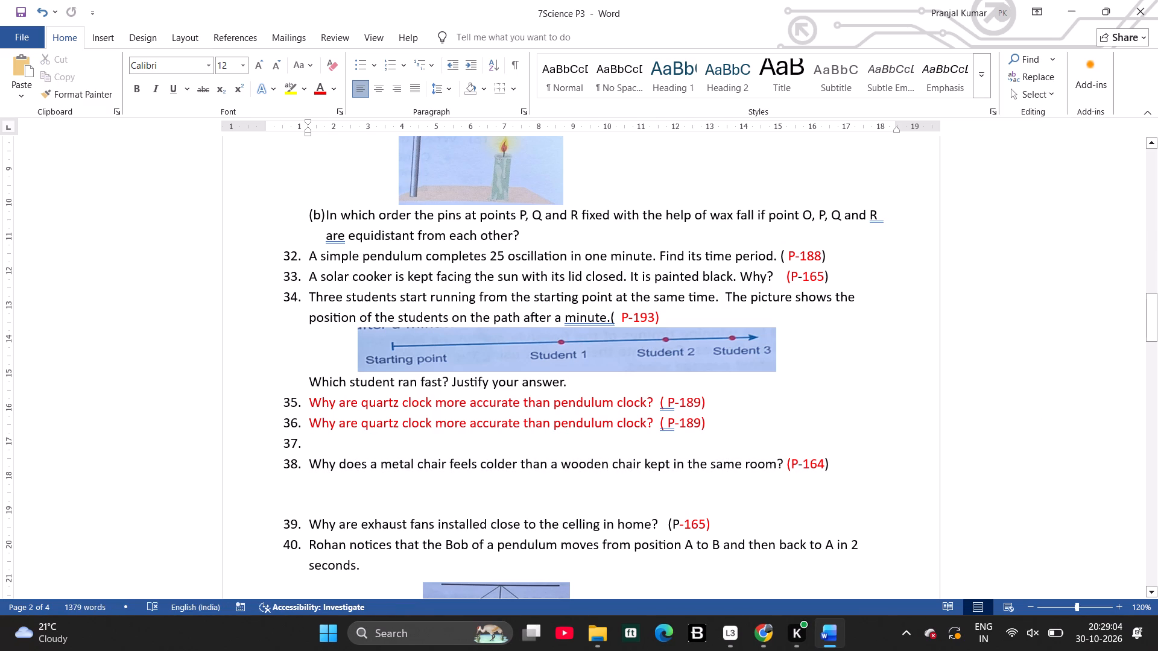
click(715, 401)
drag(715, 401, 316, 396)
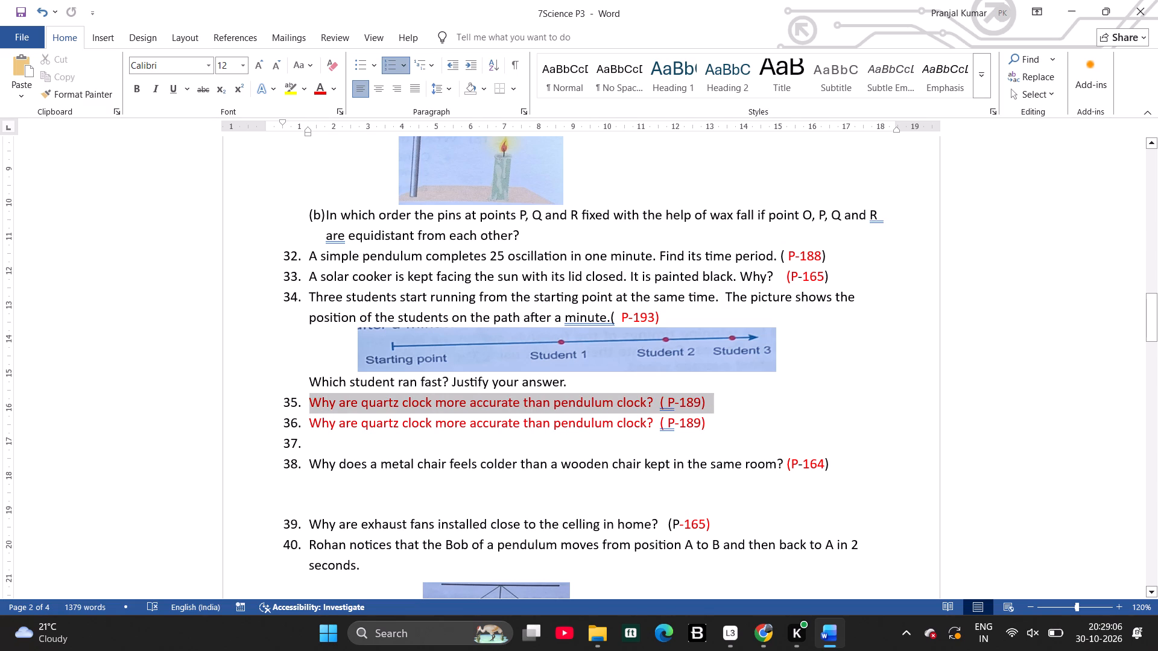
drag(316, 396, 315, 396)
key(ctrl+v)
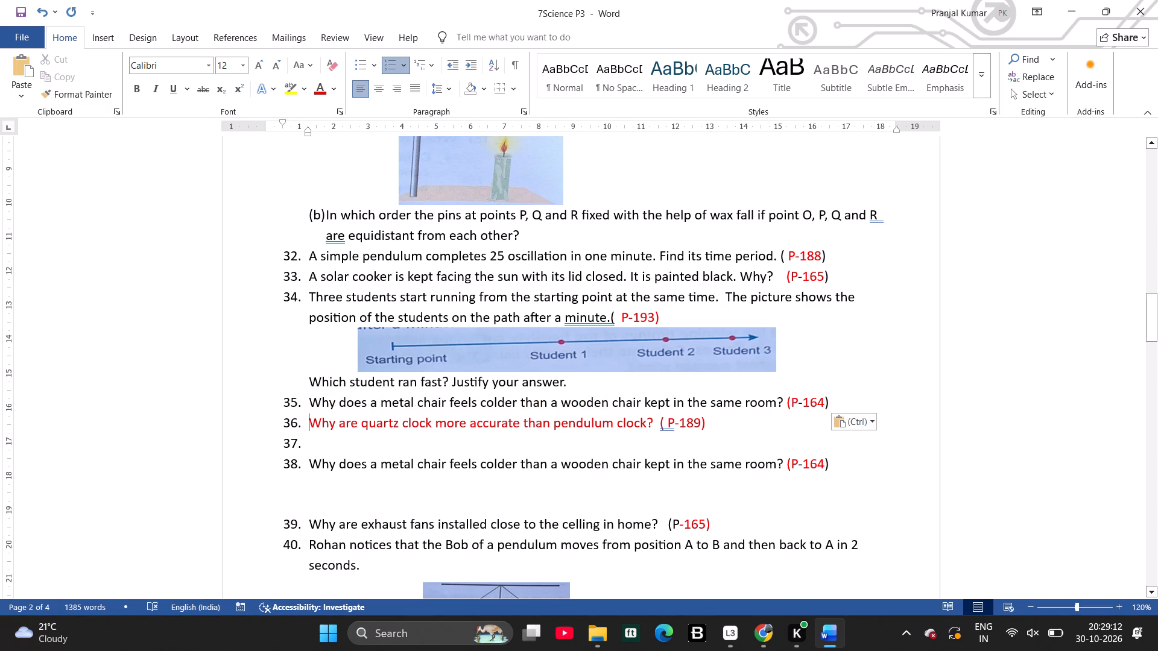
Remove the empty numbered item 37 below the quartz clock question.
click(337, 445)
key(BackSpace)
key(BackSpace)
key(BackSpace)
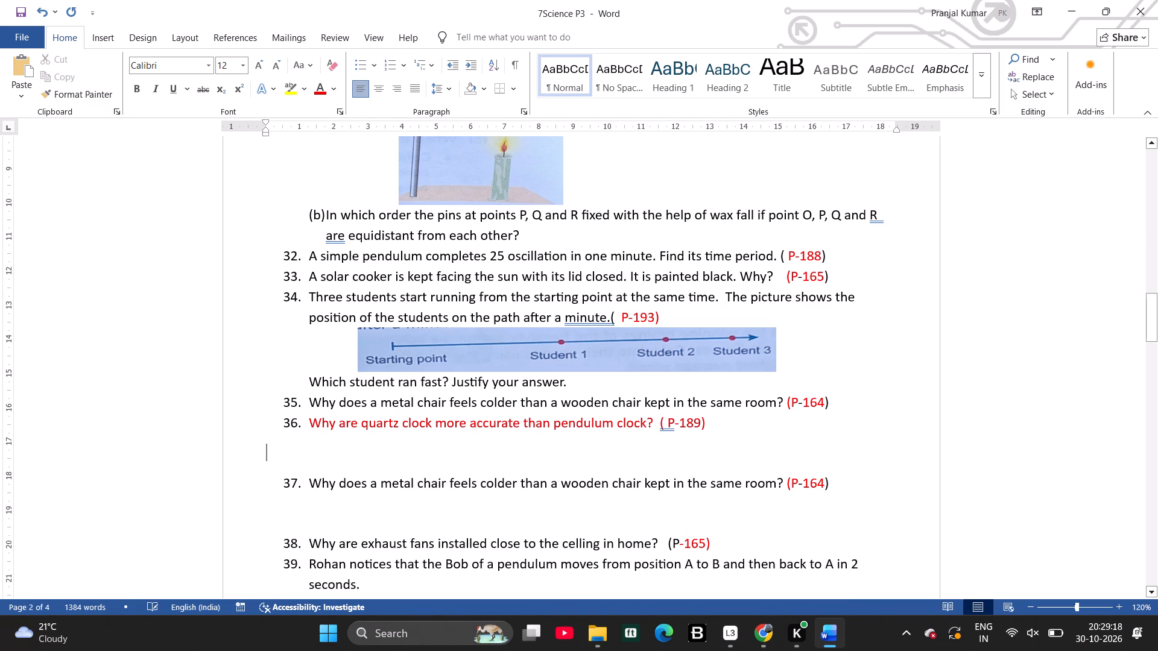
key(BackSpace)
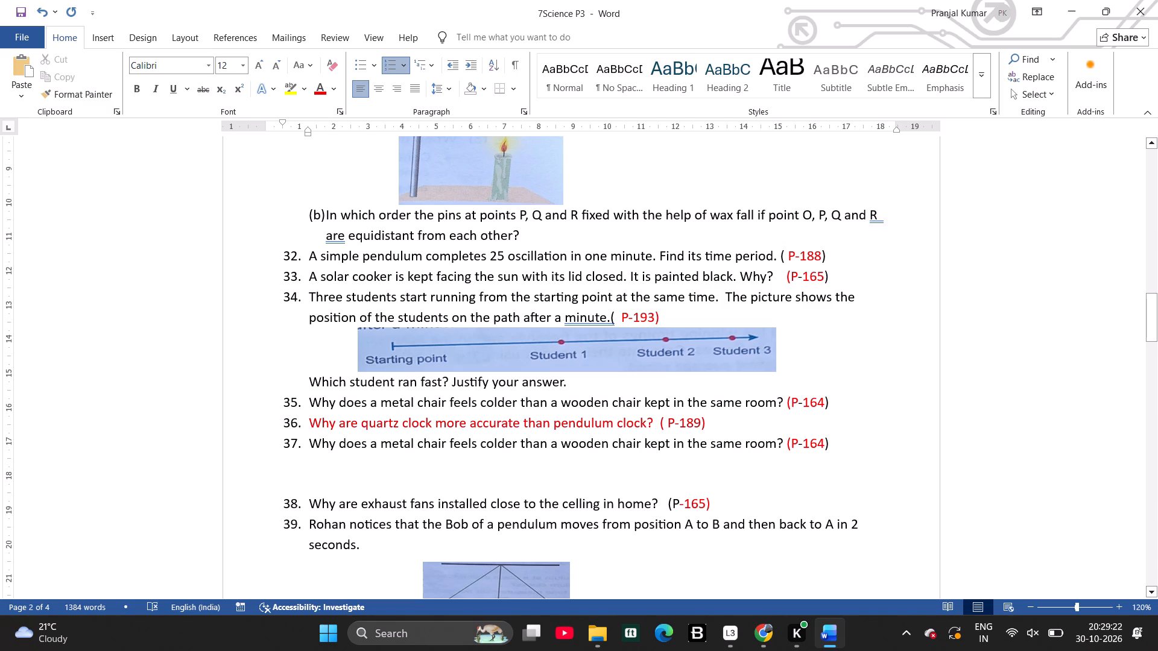
Delete the duplicate metal chair question 37 and the blank space before the exhaust fans question.
drag(837, 450, 499, 442)
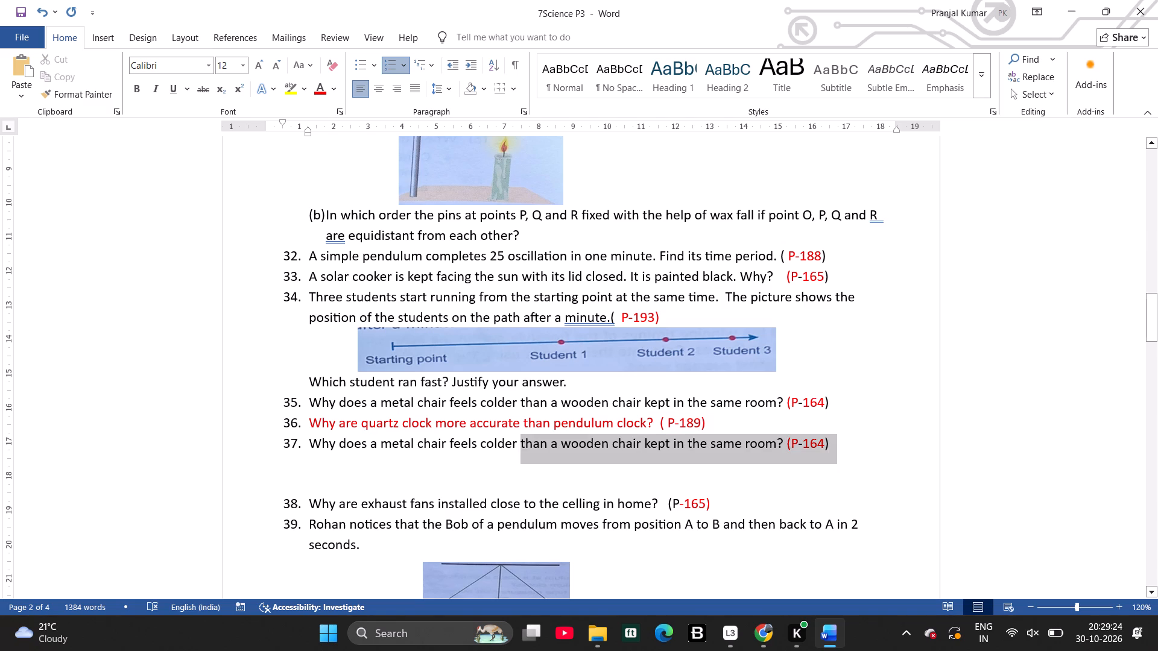
drag(499, 442, 314, 443)
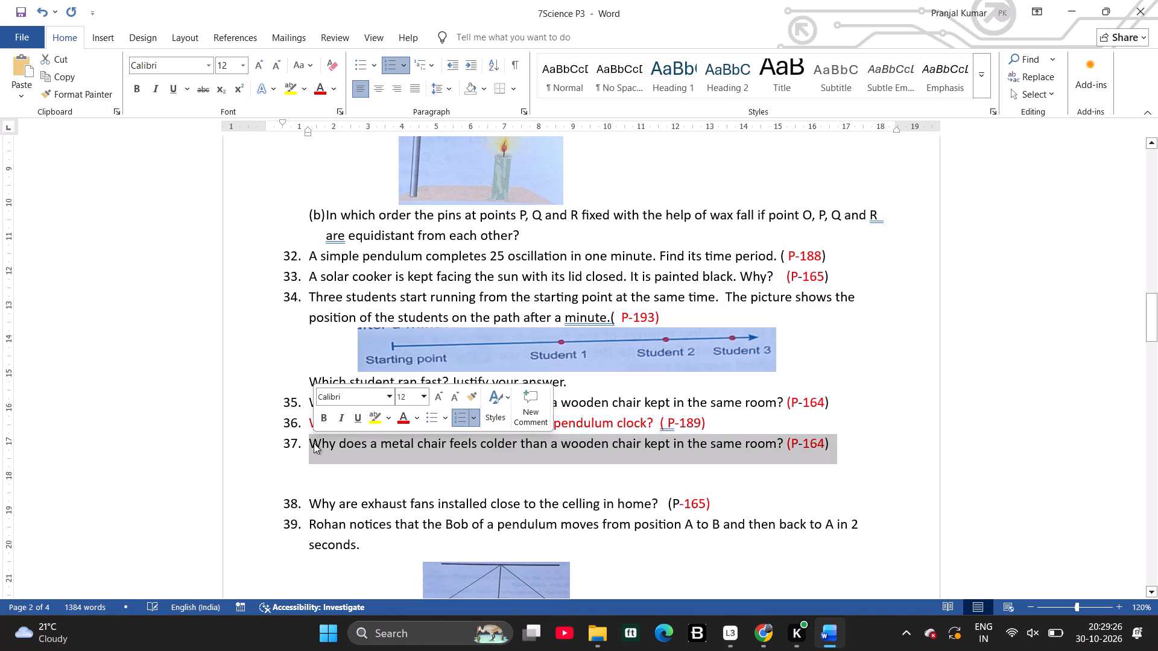
key(BackSpace)
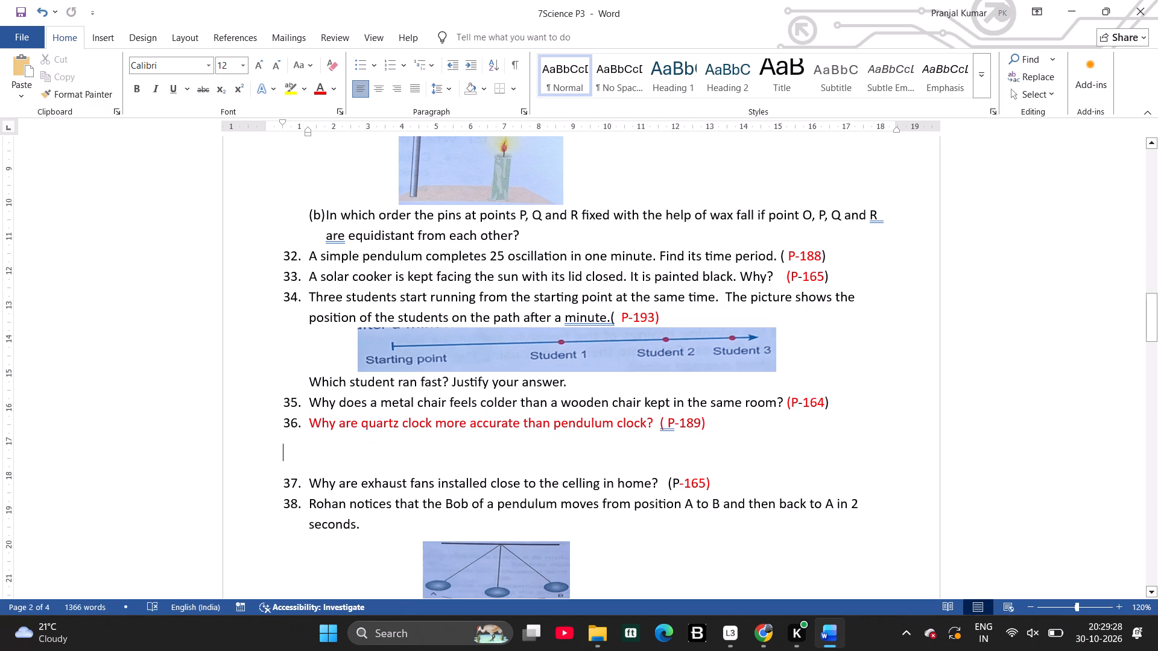
key(BackSpace)
key(BackSpace)
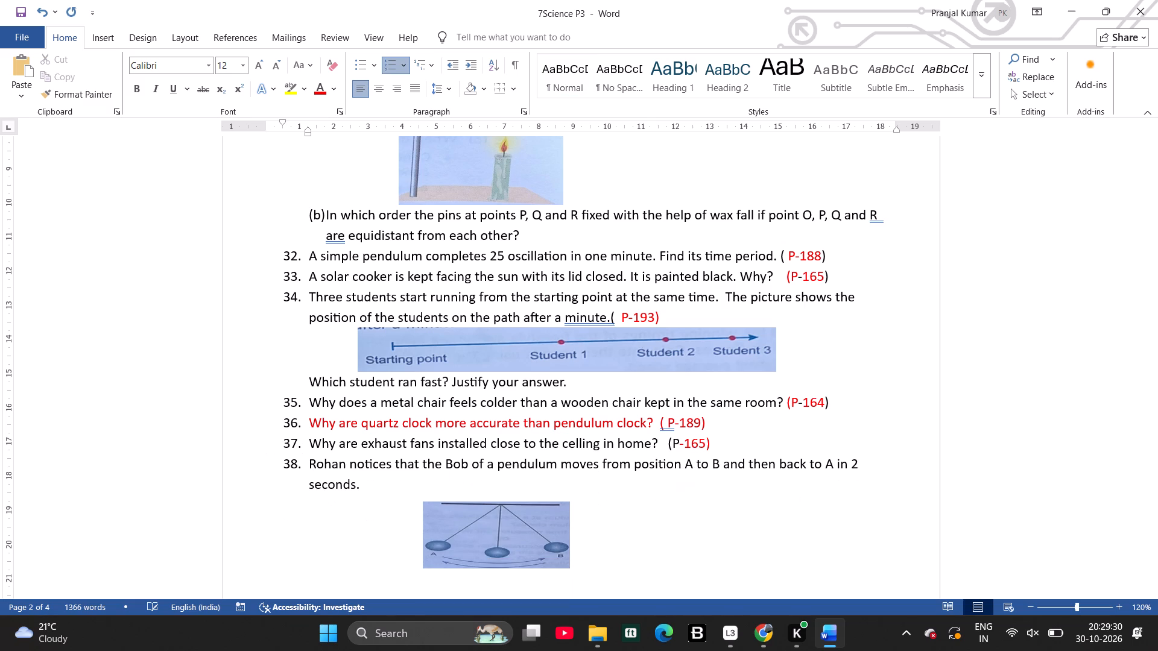
Copy question 38 about Rohan's pendulum, with its figure, time period question and page reference, into a new numbered item after question 35.
scroll(322, 450, right, 2)
scroll(522, 492, down, 1)
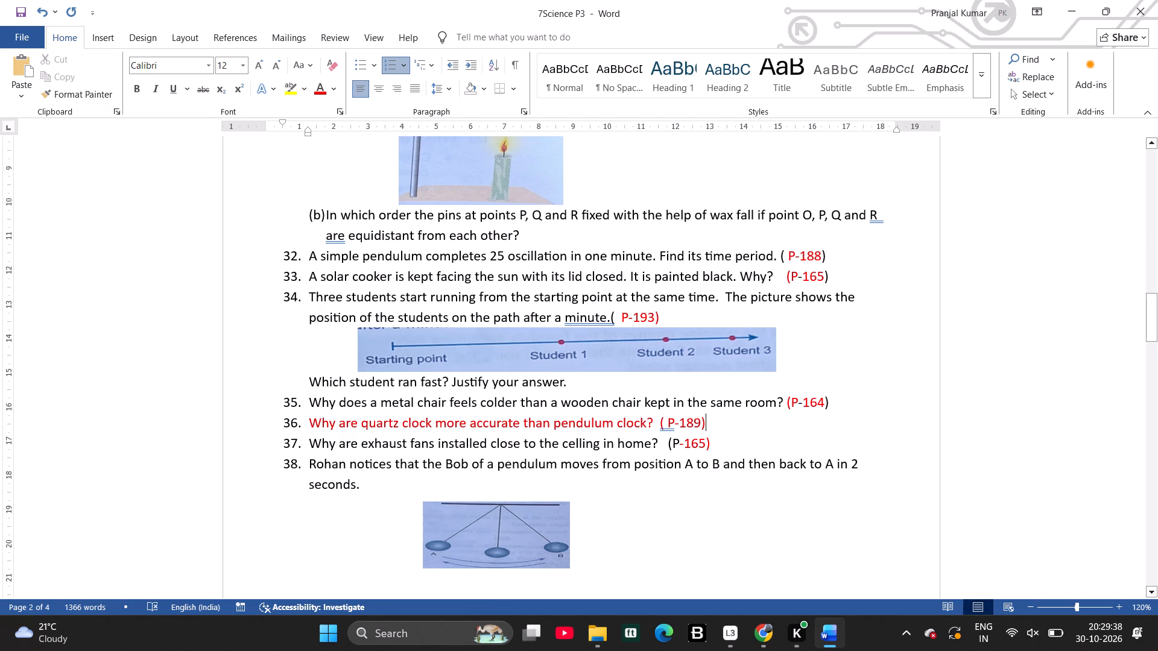
scroll(522, 492, down, 1)
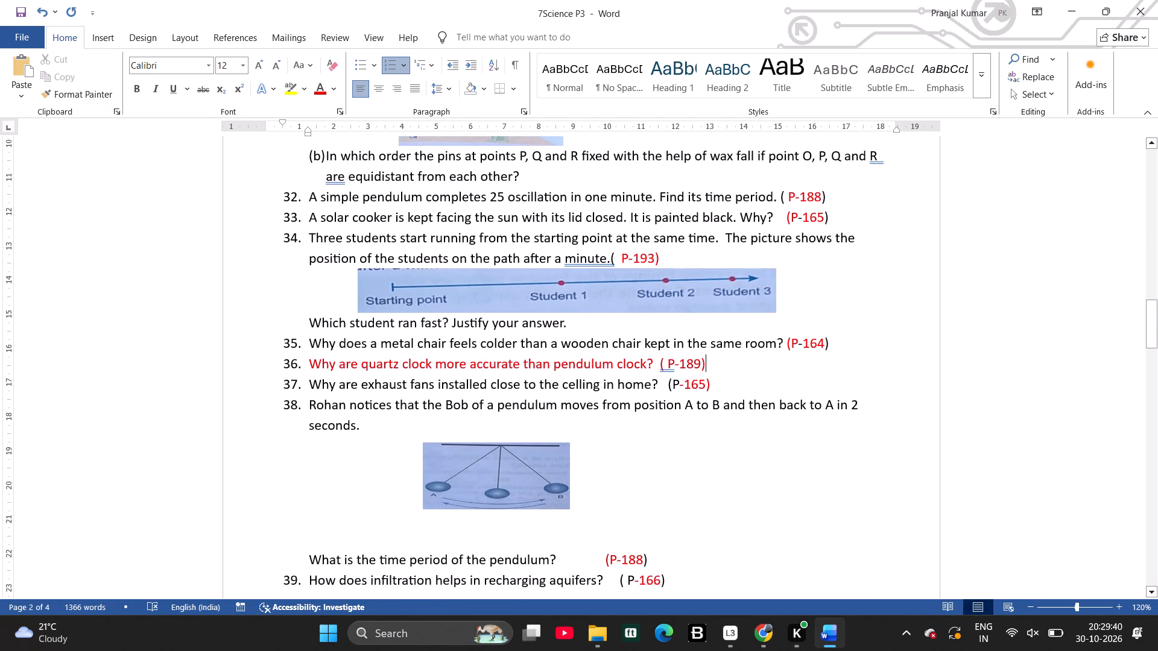
scroll(513, 492, left, 1)
scroll(327, 406, left, 1)
drag(309, 403, 519, 526)
scroll(344, 421, right, 1)
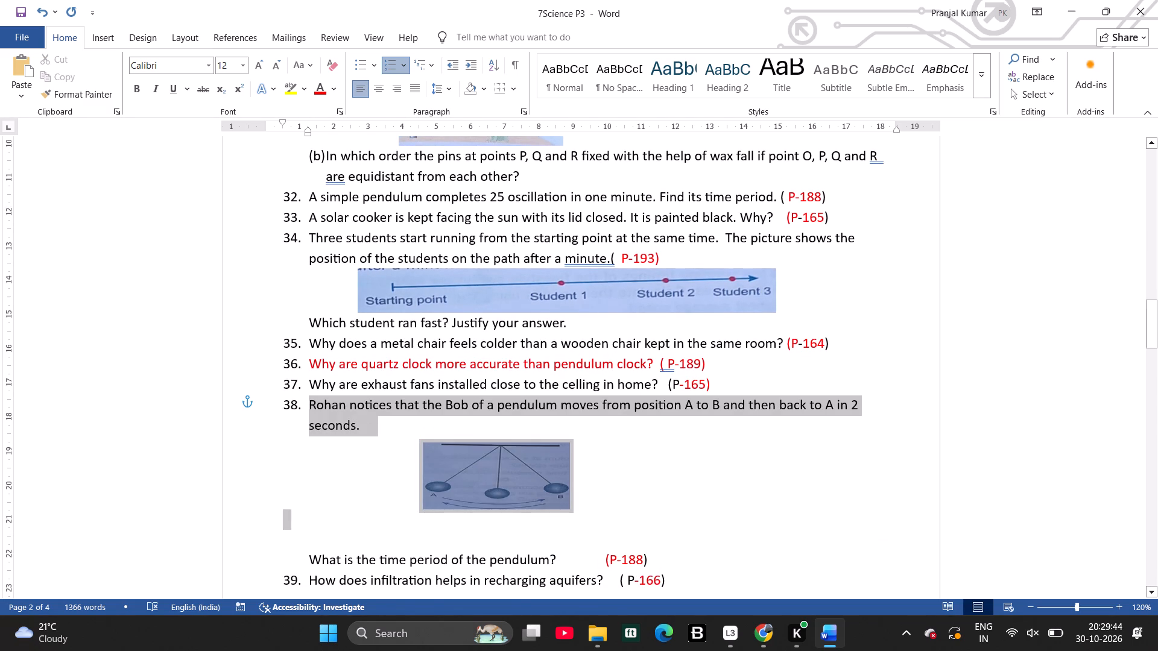
drag(519, 526, 600, 548)
scroll(519, 526, right, 1)
scroll(600, 548, right, 1)
drag(600, 548, 656, 559)
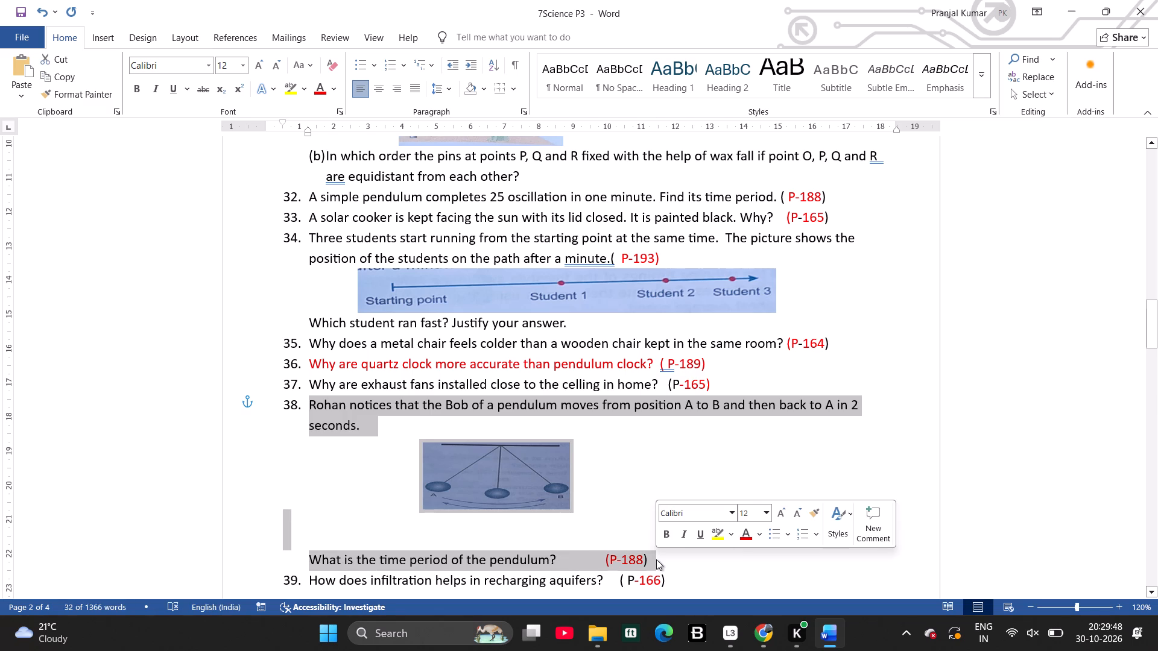
key(ctrl+c)
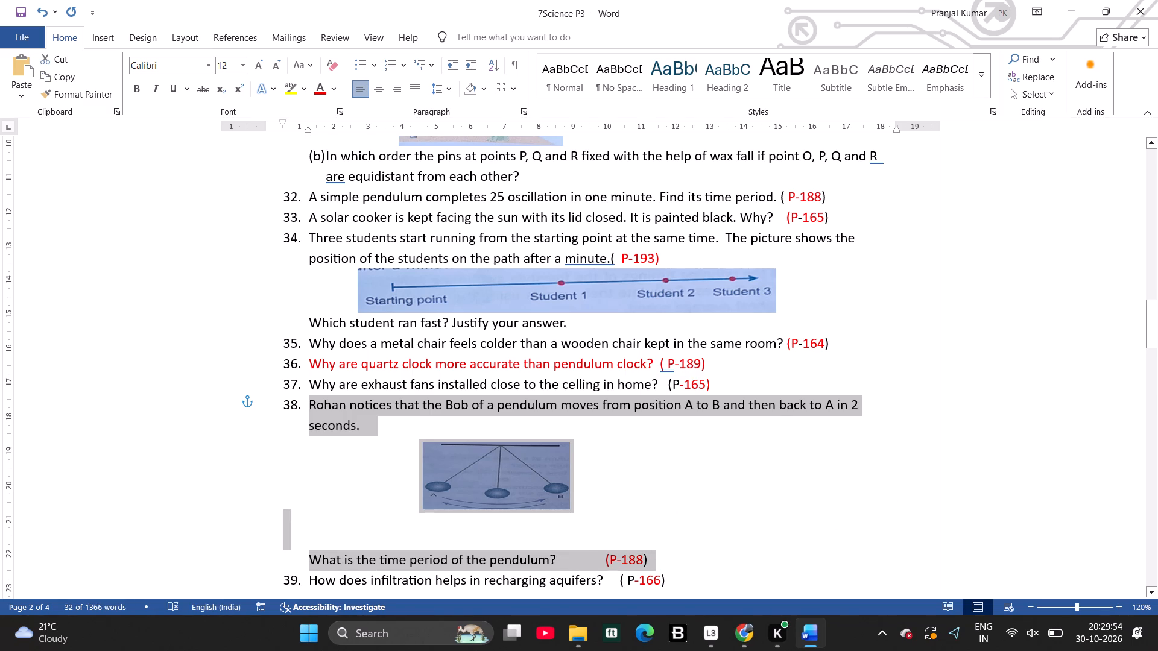
click(835, 348)
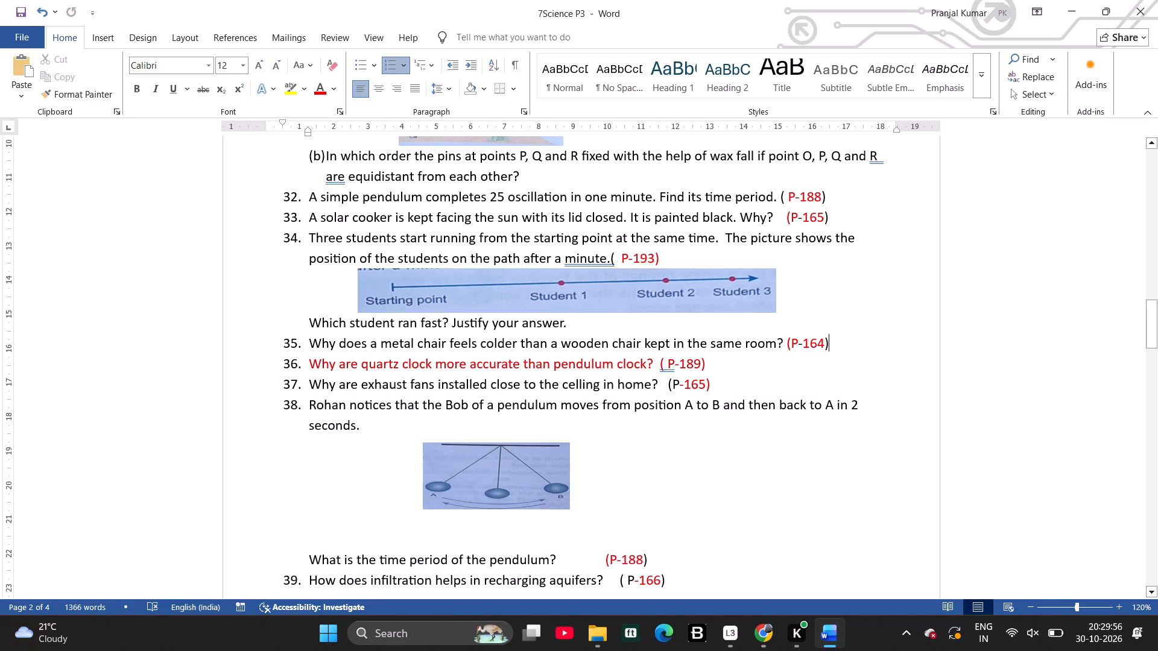
key(Return)
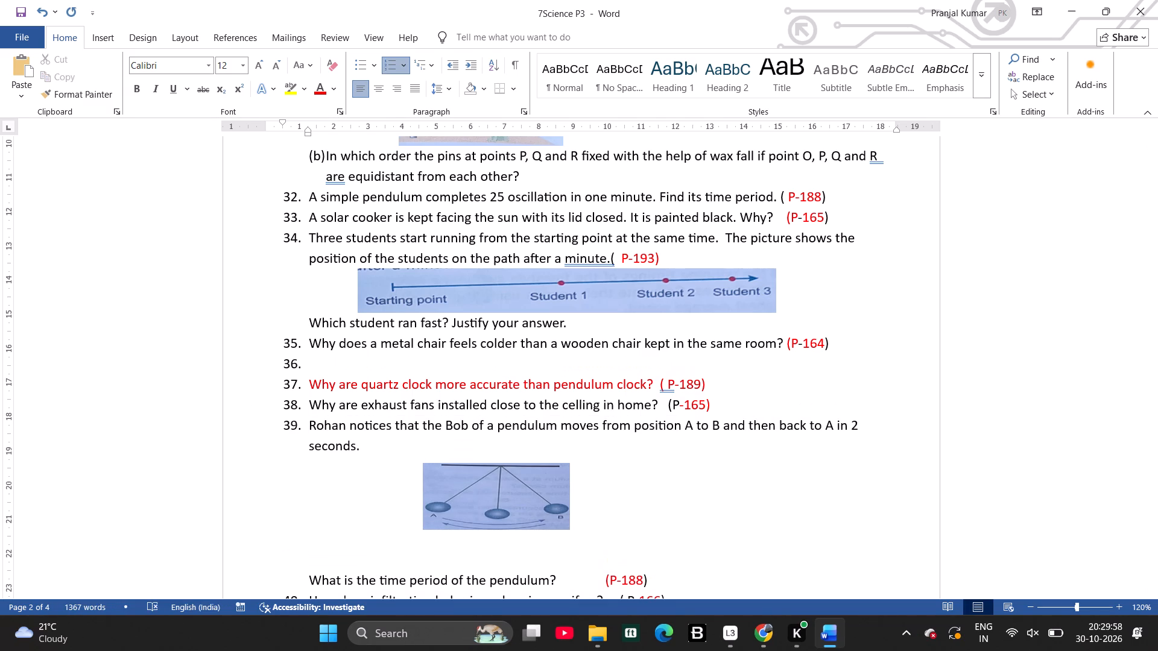
key(ctrl+v)
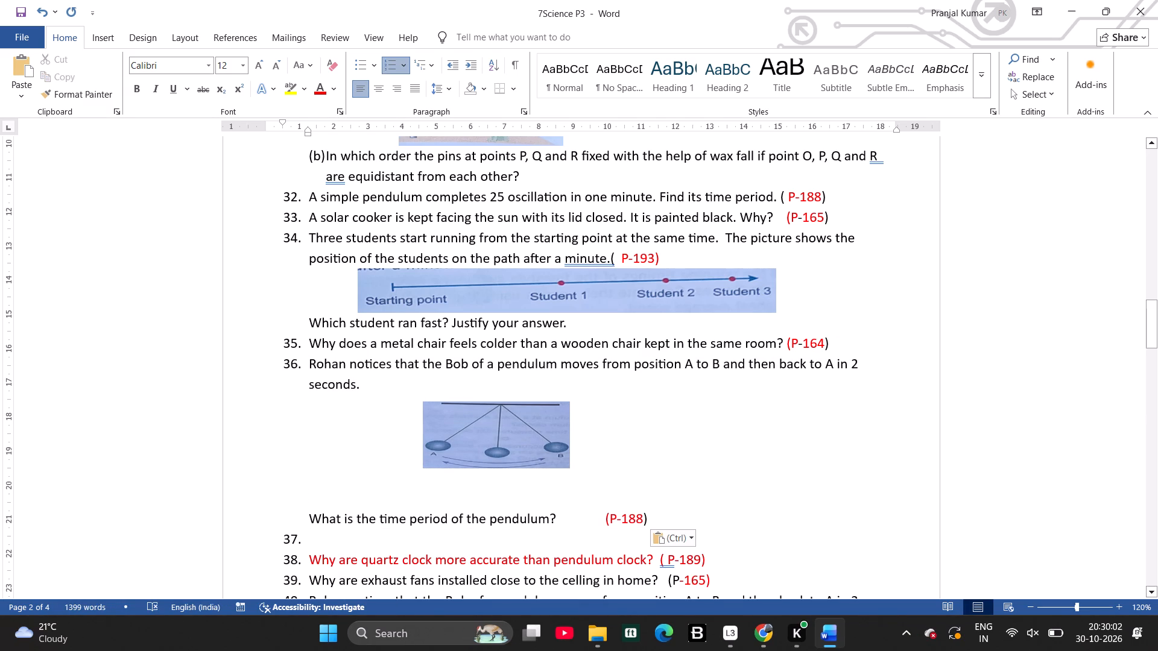
scroll(712, 447, down, 2)
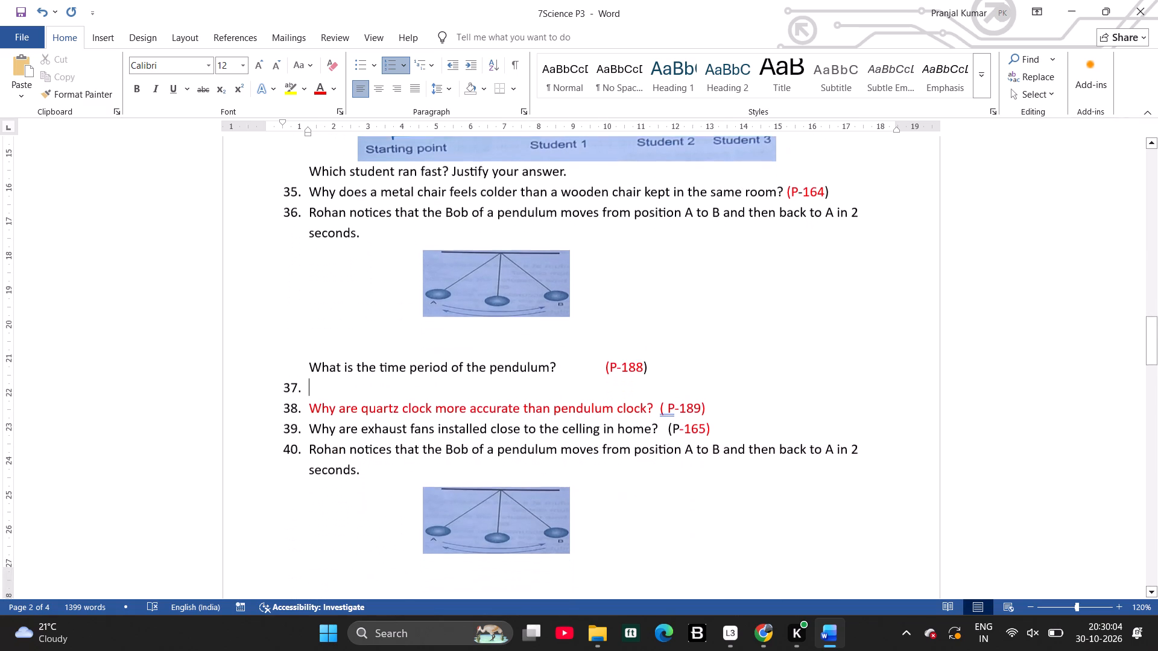
scroll(712, 447, down, 1)
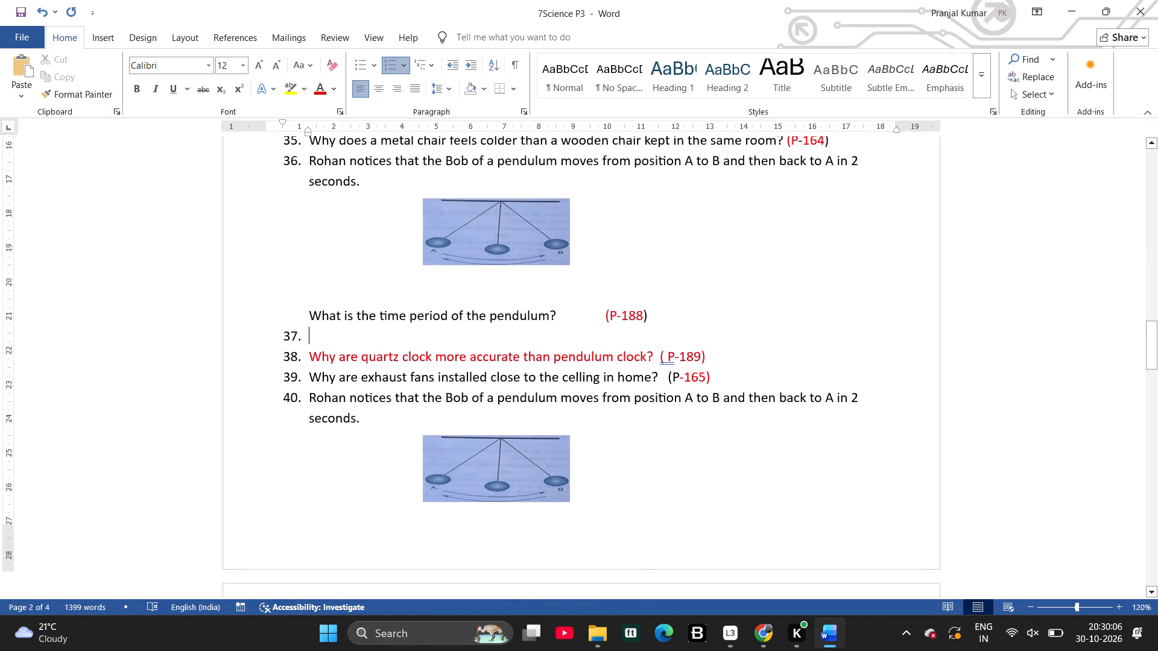
Delete the duplicate pendulum question 40 about Rohan, including its figure, time period question and page reference.
scroll(712, 447, down, 1)
scroll(712, 447, up, 1)
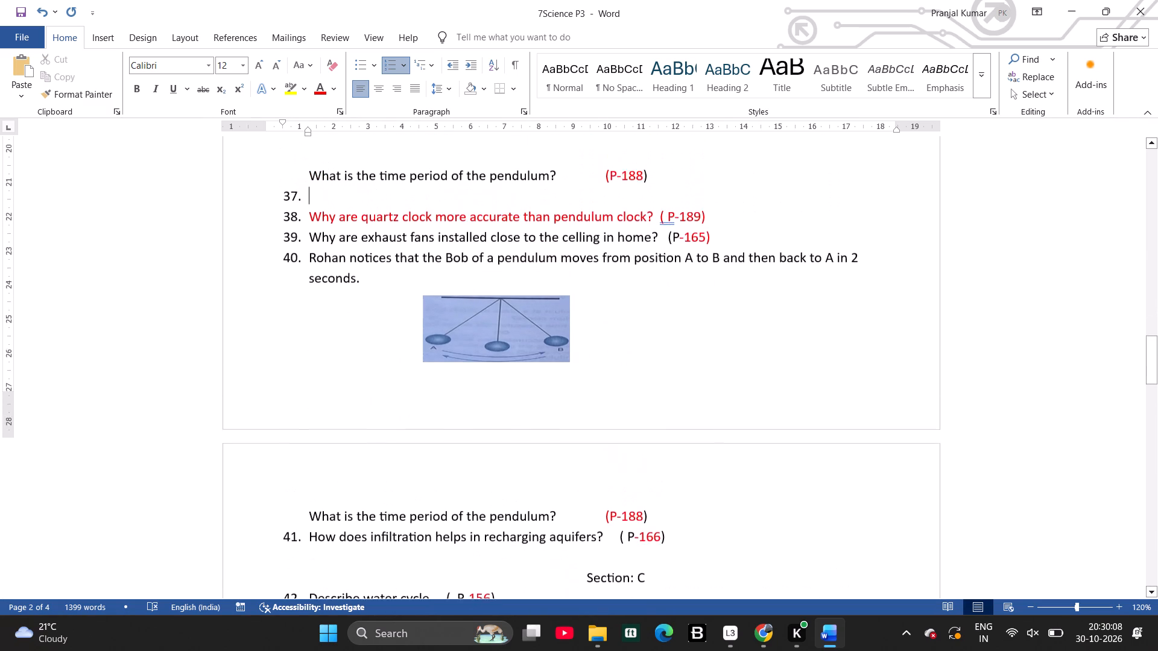
scroll(712, 447, up, 1)
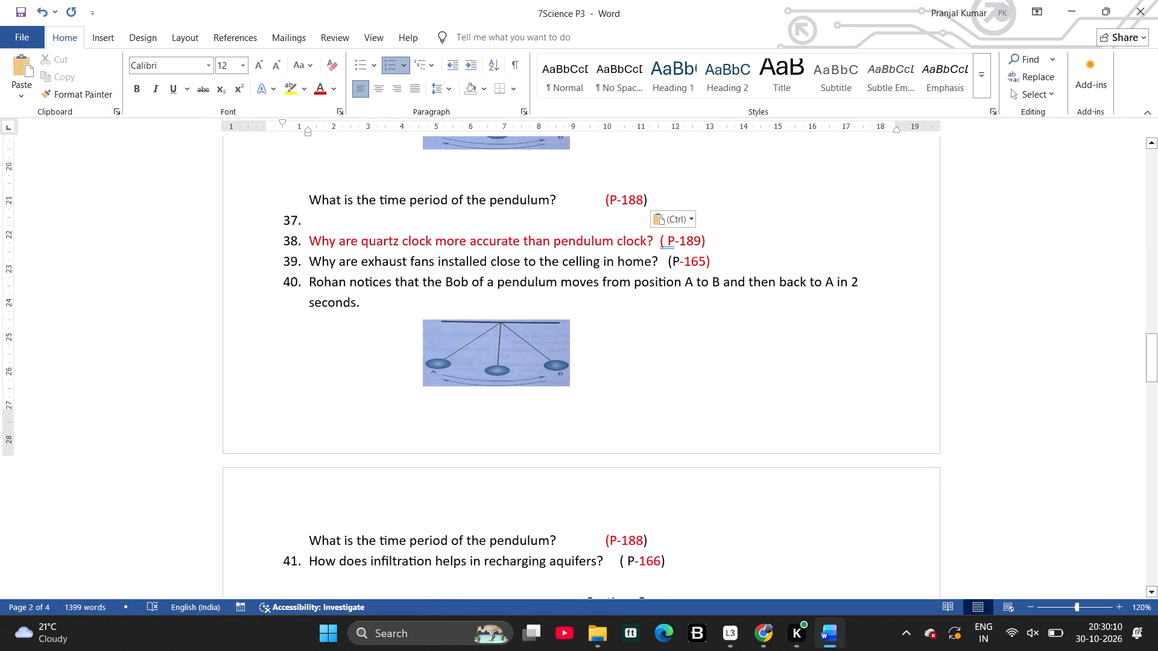
drag(653, 541, 430, 376)
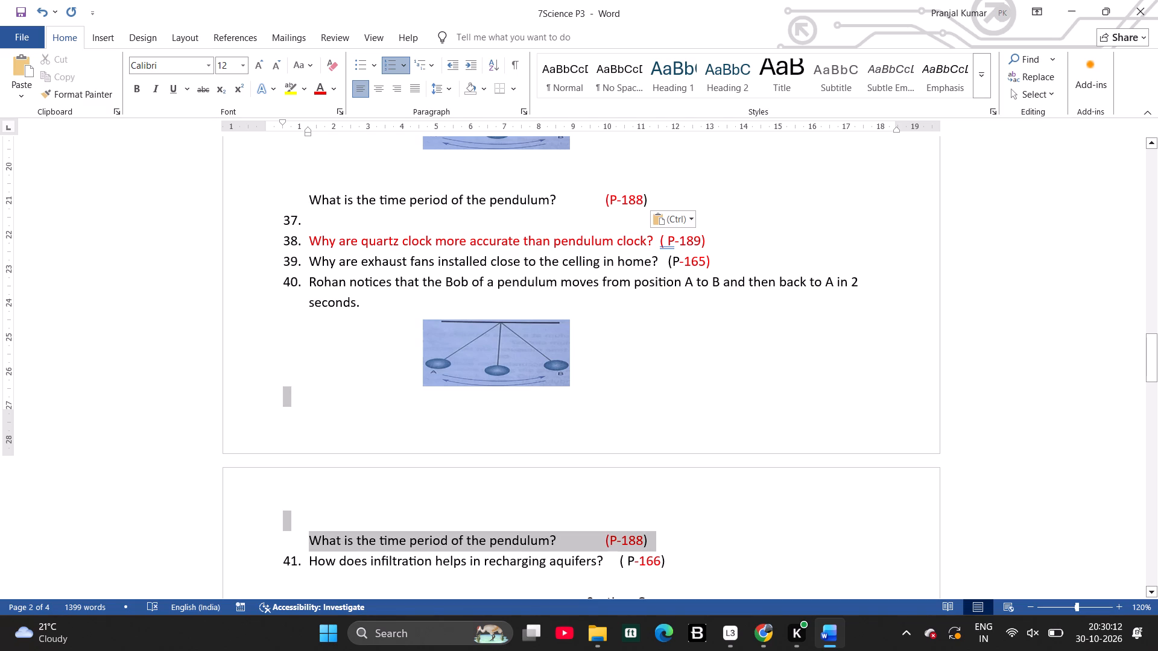
drag(430, 376, 319, 287)
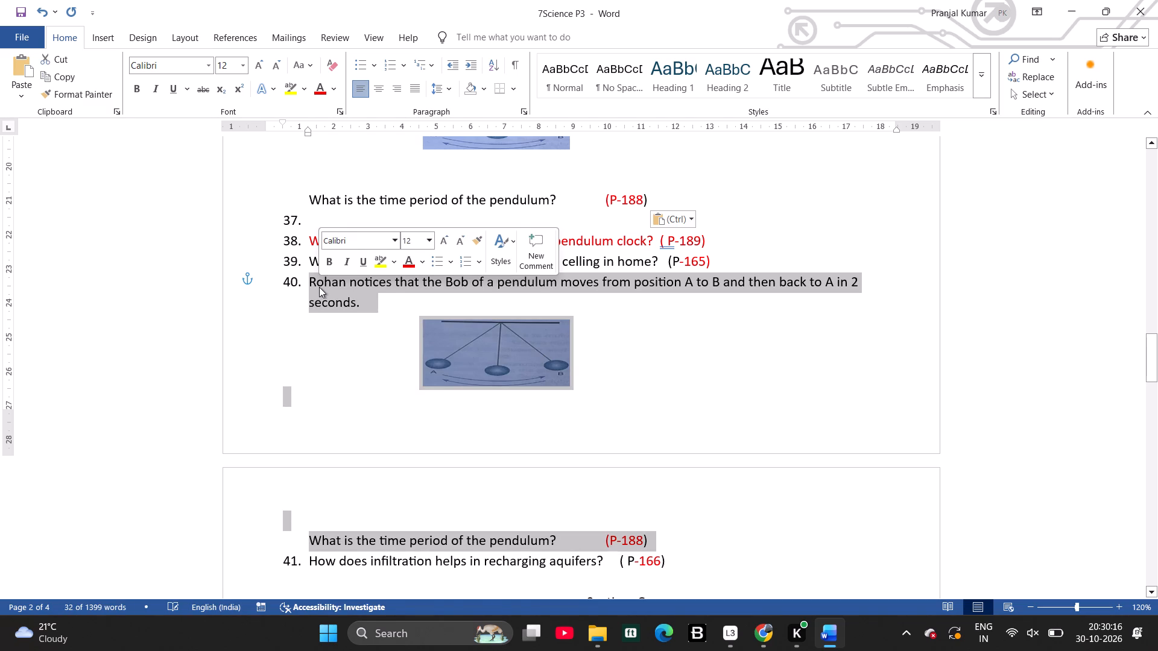
key(BackSpace)
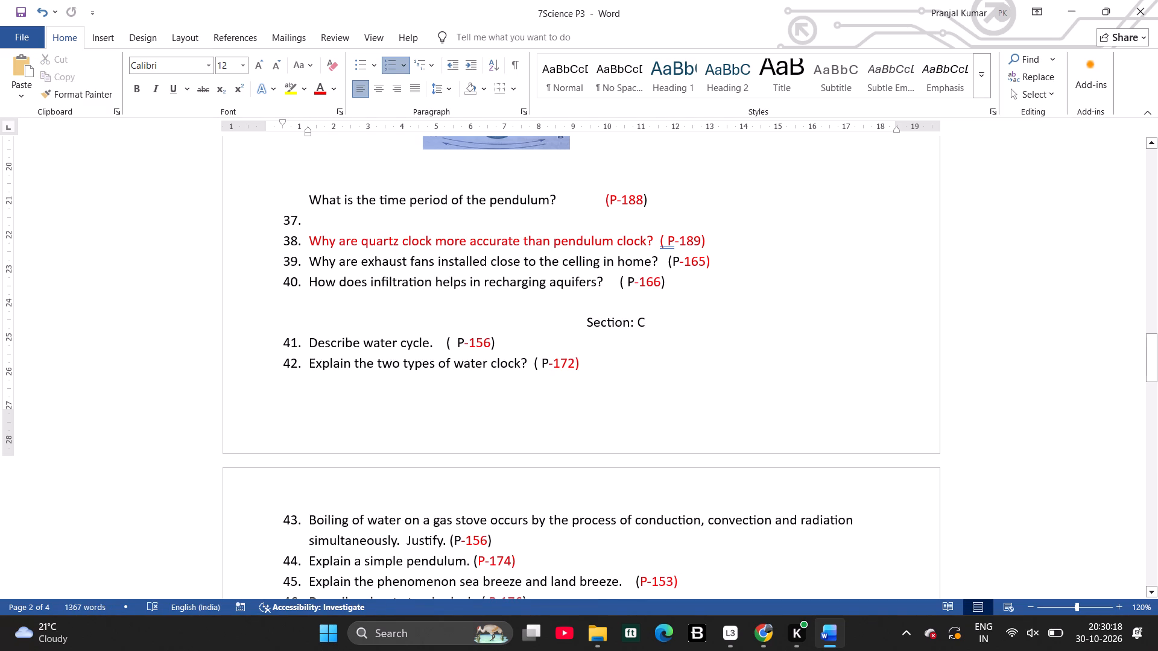
Move question 39 about exhaust fans, with its page reference P-165, into the empty numbered item 37.
scroll(329, 292, right, 1)
scroll(442, 333, up, 2)
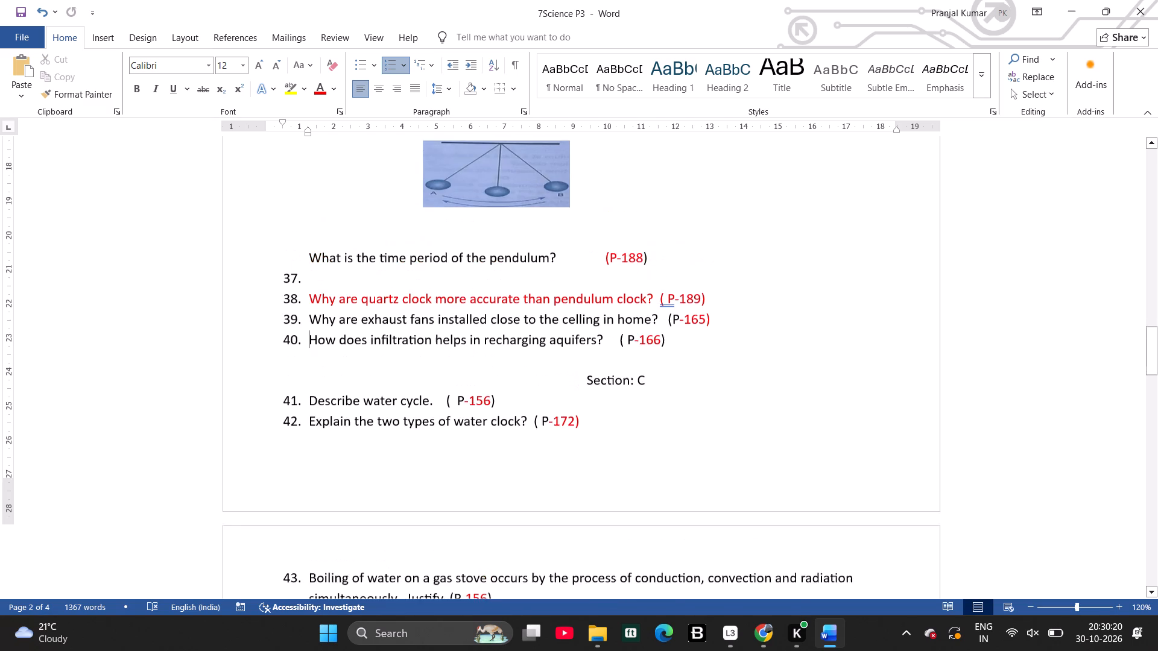
scroll(442, 333, up, 2)
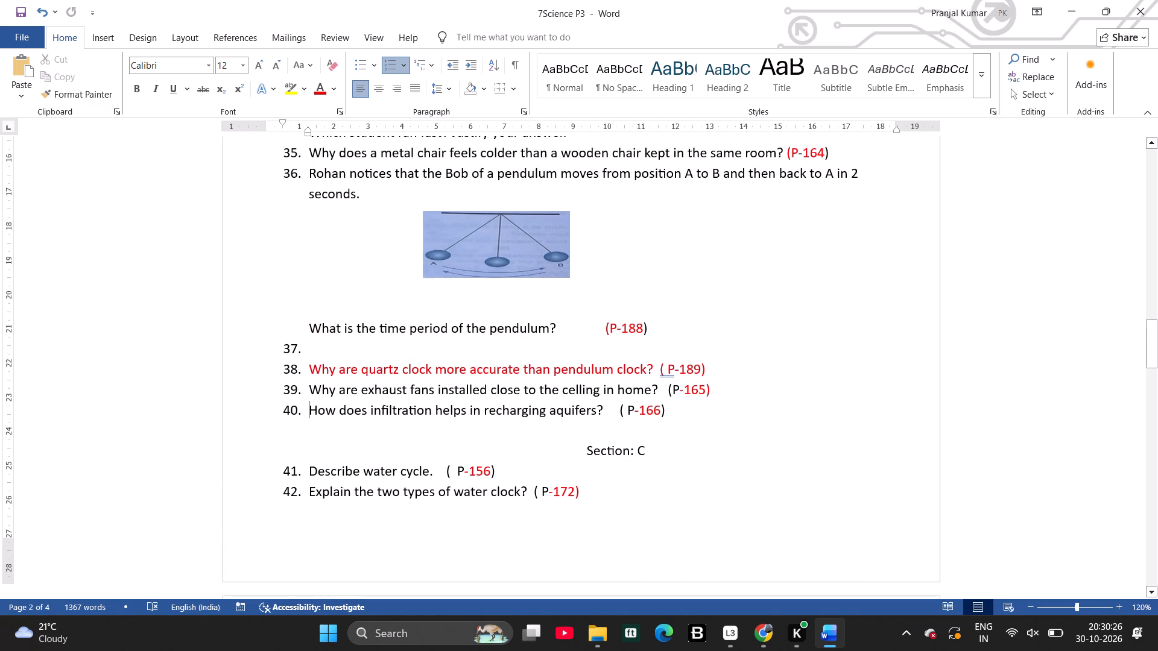
scroll(573, 380, up, 2)
scroll(544, 420, up, 2)
drag(309, 389, 691, 391)
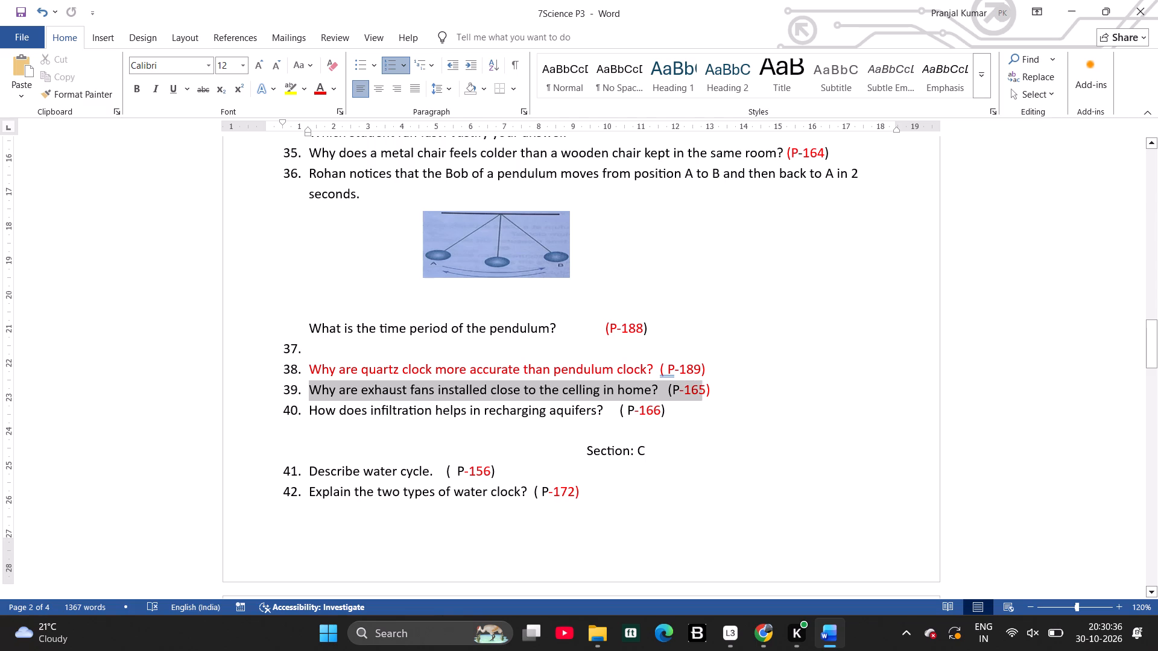
drag(691, 391, 709, 391)
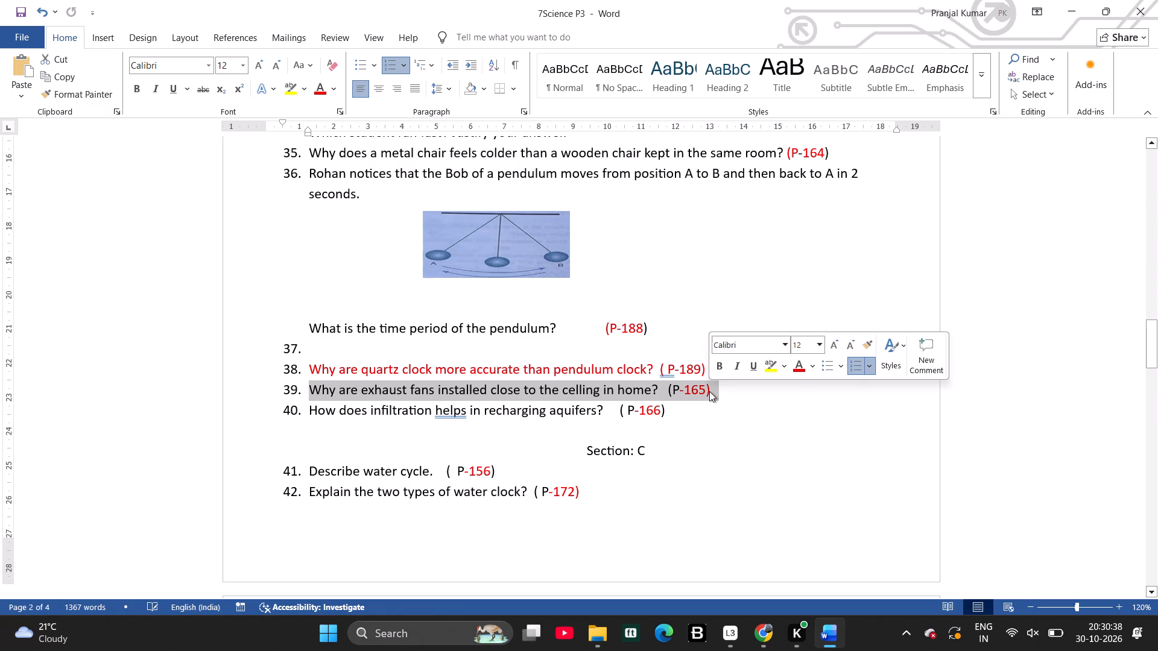
key(ctrl+x)
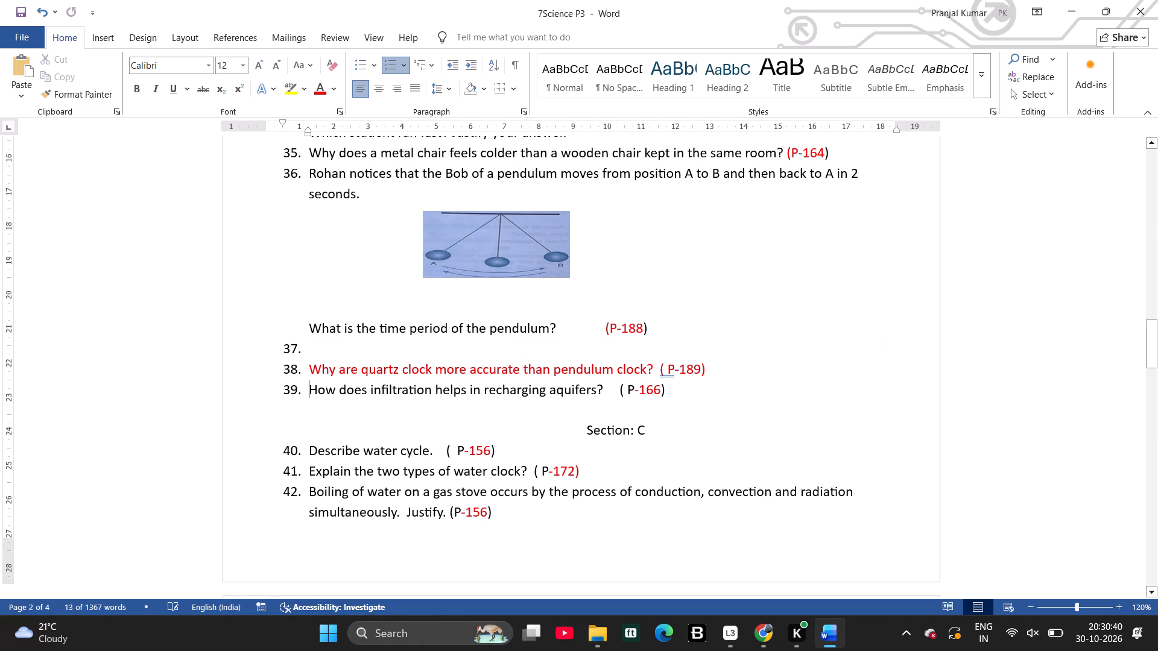
click(377, 350)
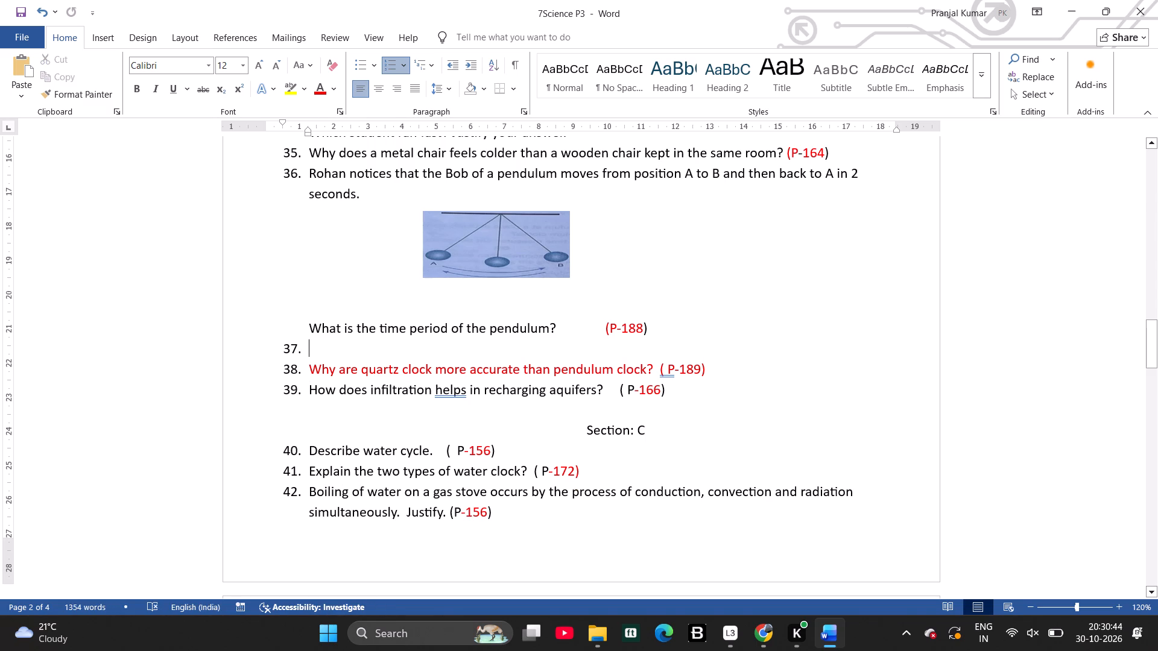
key(ctrl+v)
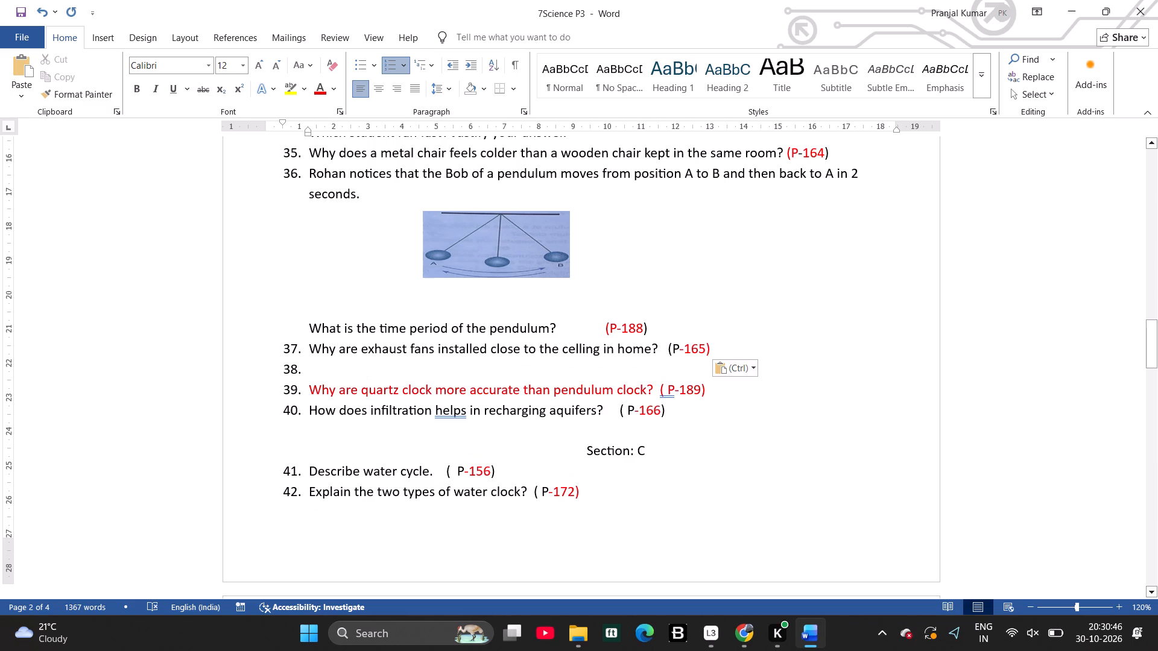
Remove the empty numbered item 38 and its blank line below the exhaust fans question.
key(BackSpace)
key(BackSpace)
key(BackSpace)
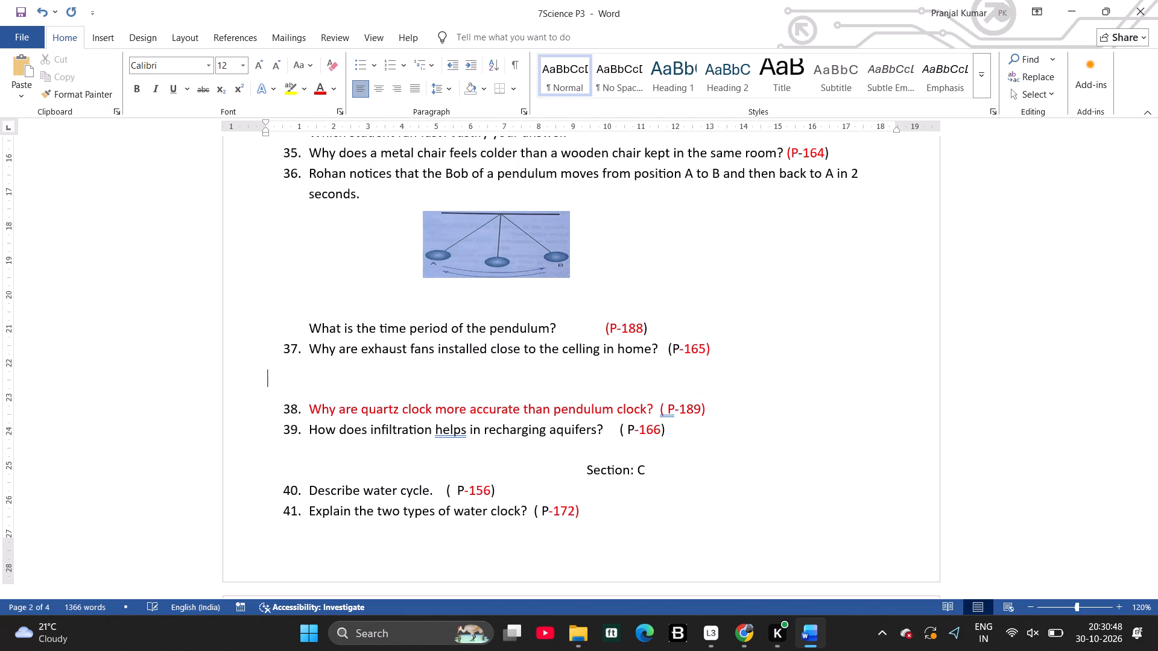
key(BackSpace)
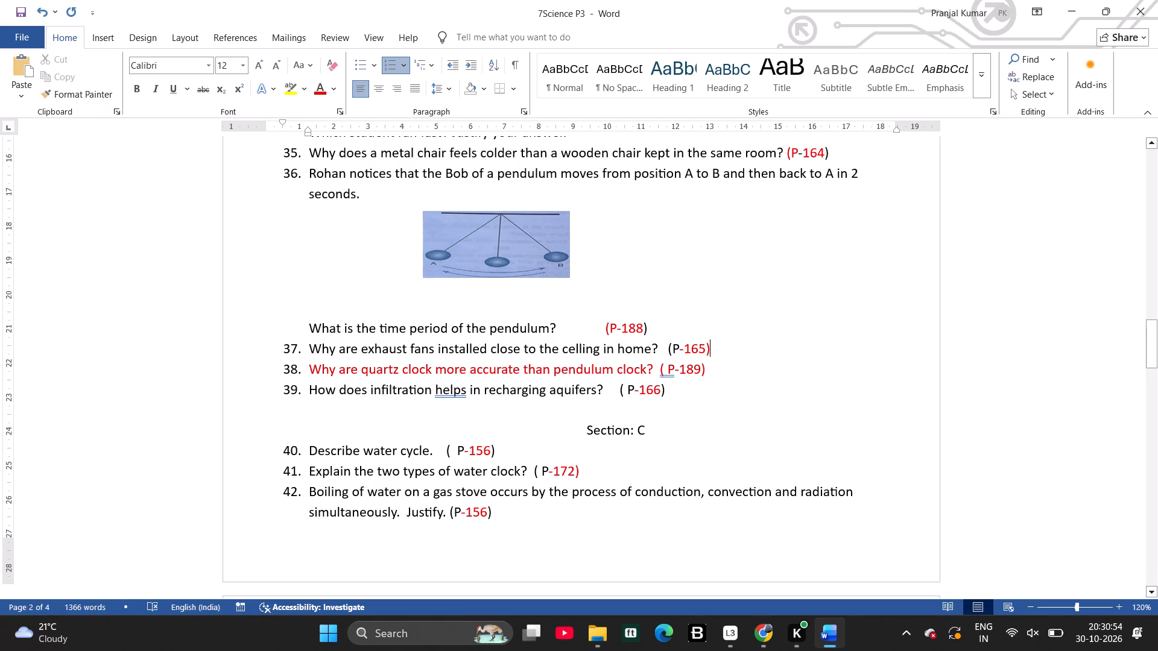
Review the order and page references of the questions from Section A through the start of Section C.
scroll(527, 413, up, 4)
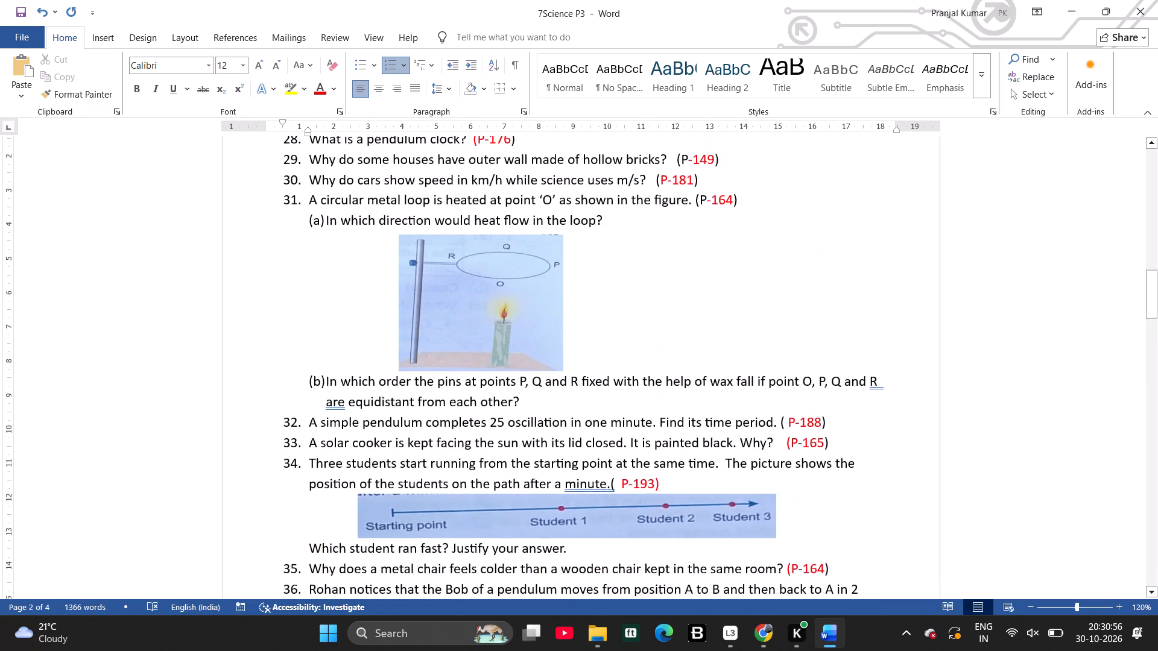
scroll(527, 413, up, 2)
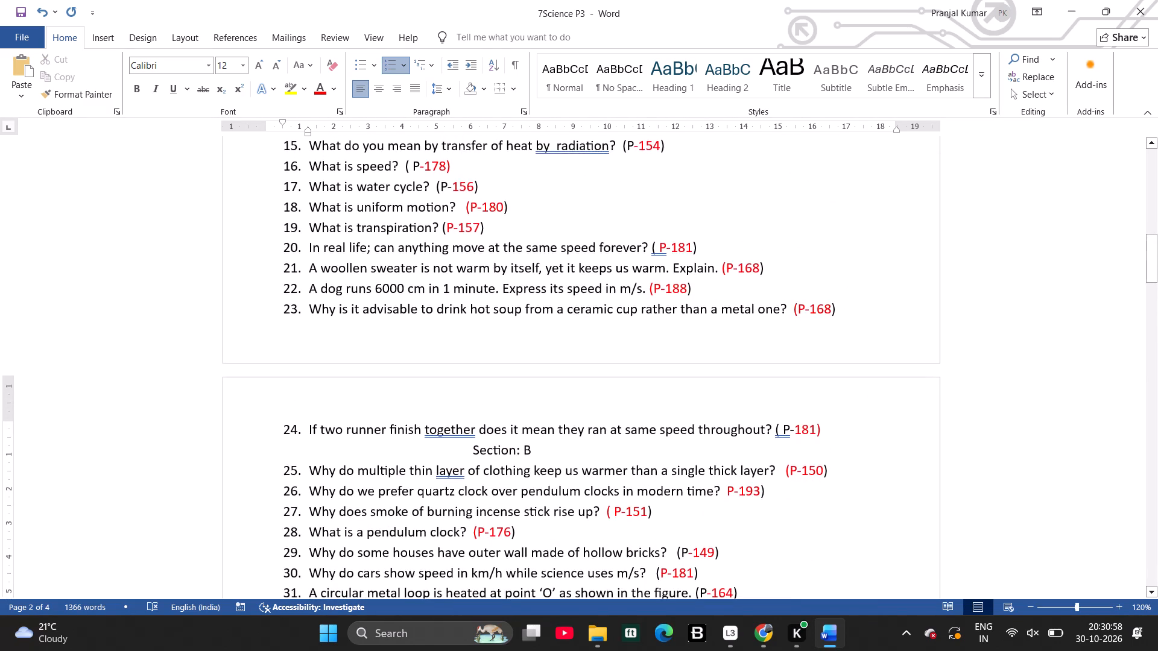
scroll(527, 413, down, 5)
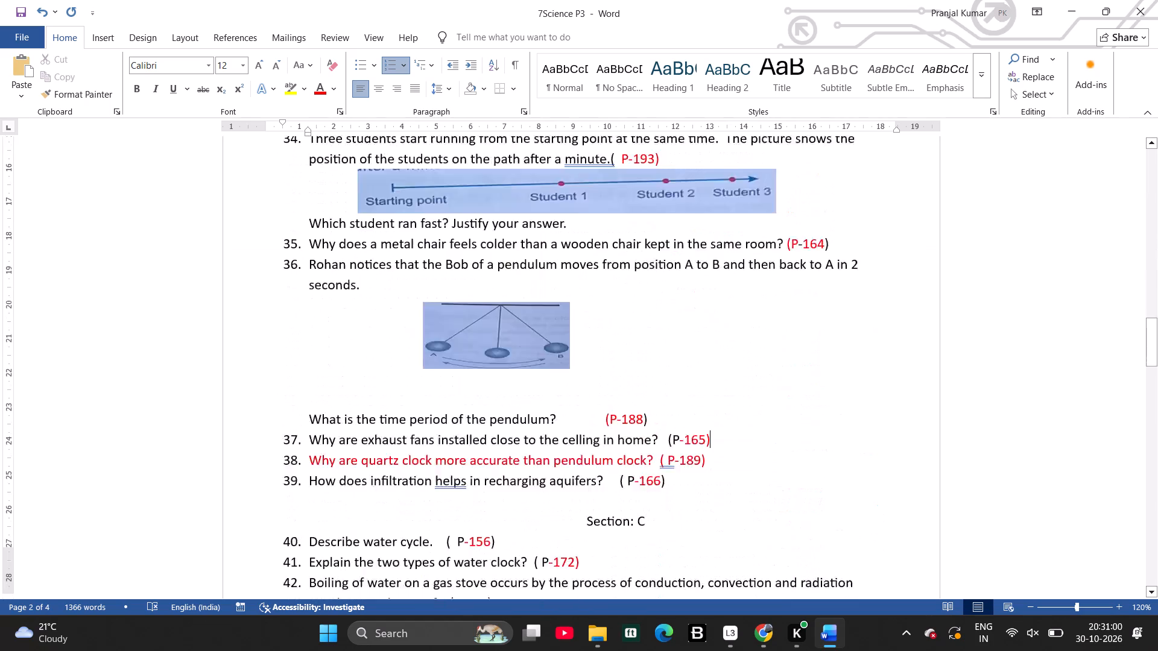
scroll(527, 413, down, 2)
scroll(527, 413, up, 1)
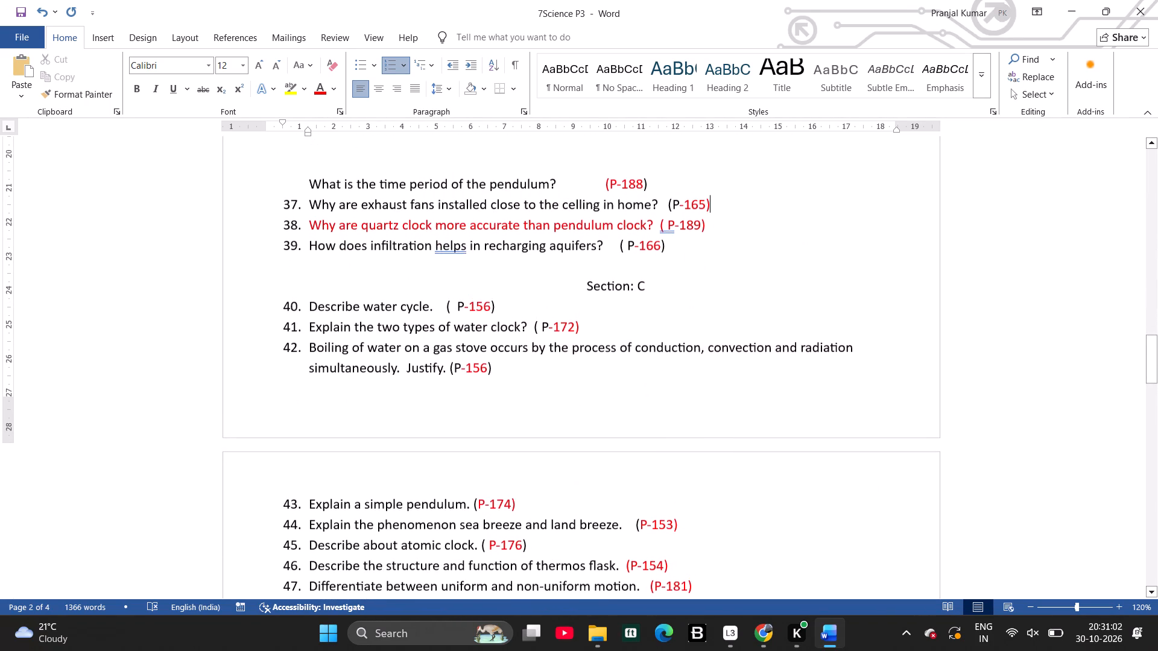
scroll(527, 413, up, 1)
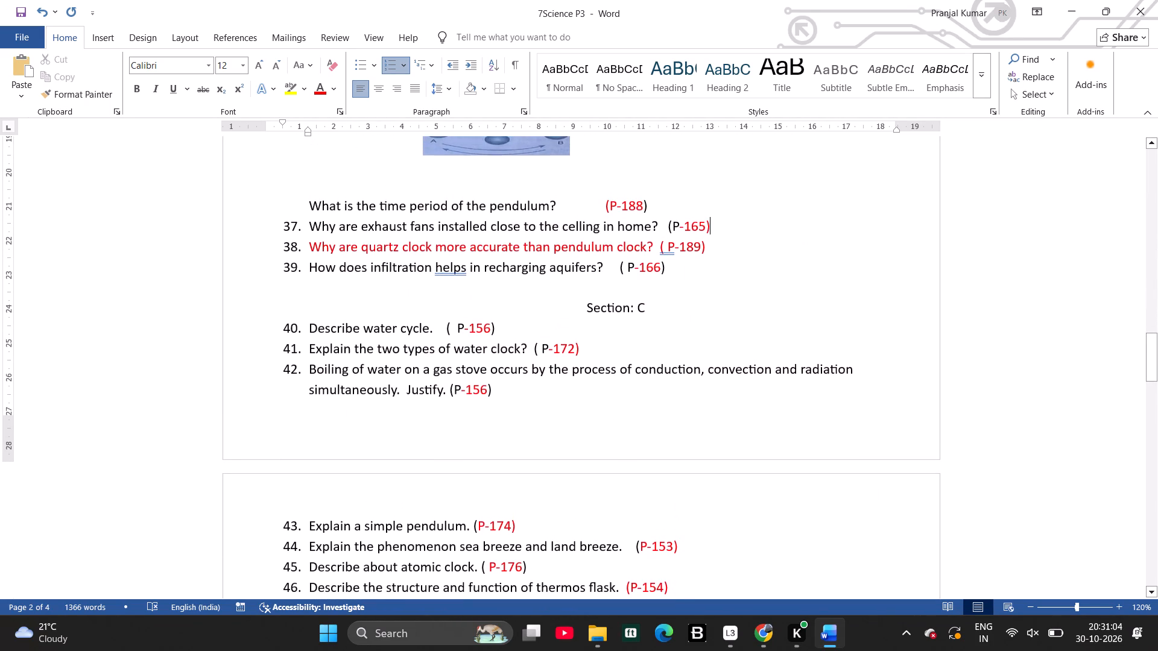
scroll(527, 413, up, 1)
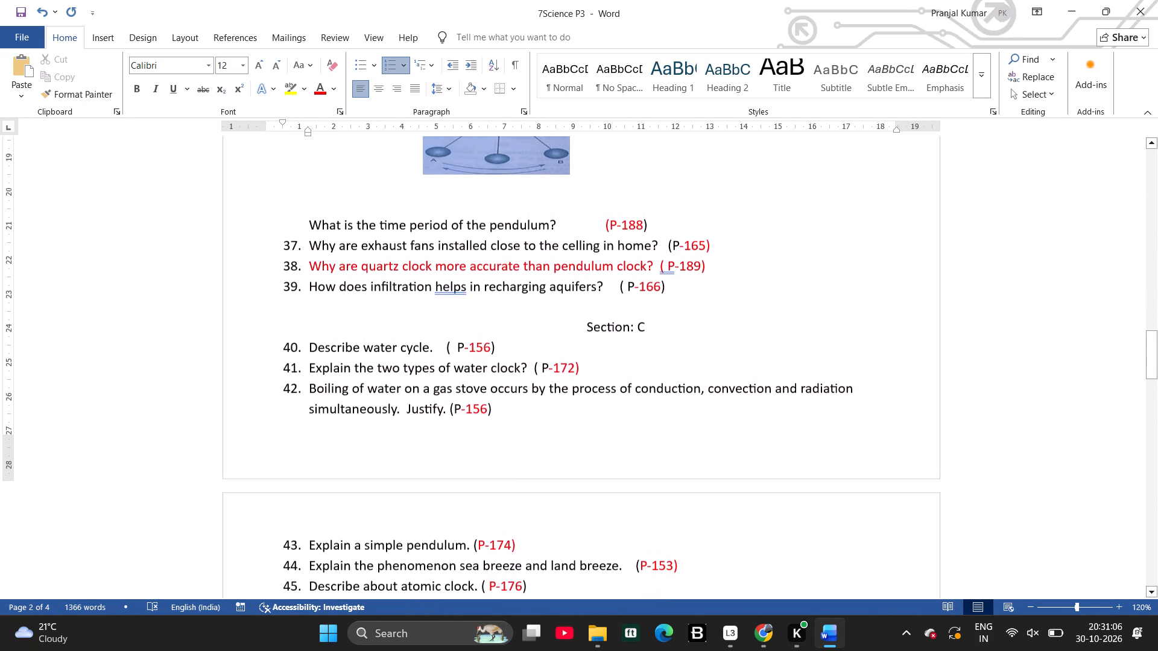
scroll(527, 413, up, 1)
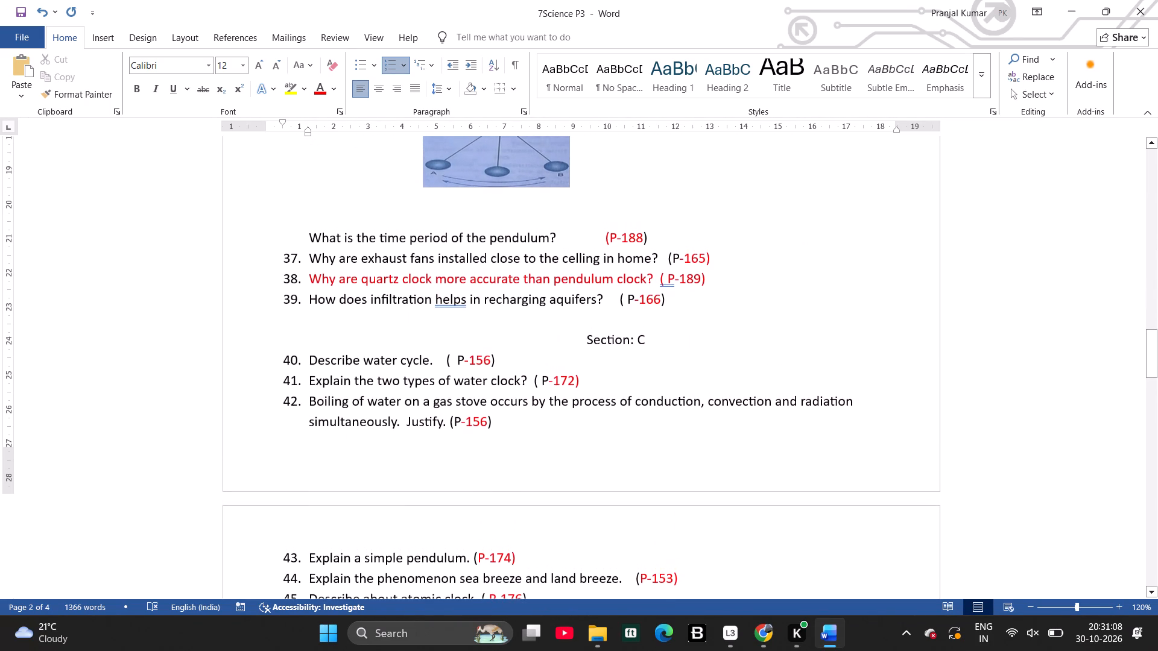
scroll(527, 413, up, 1)
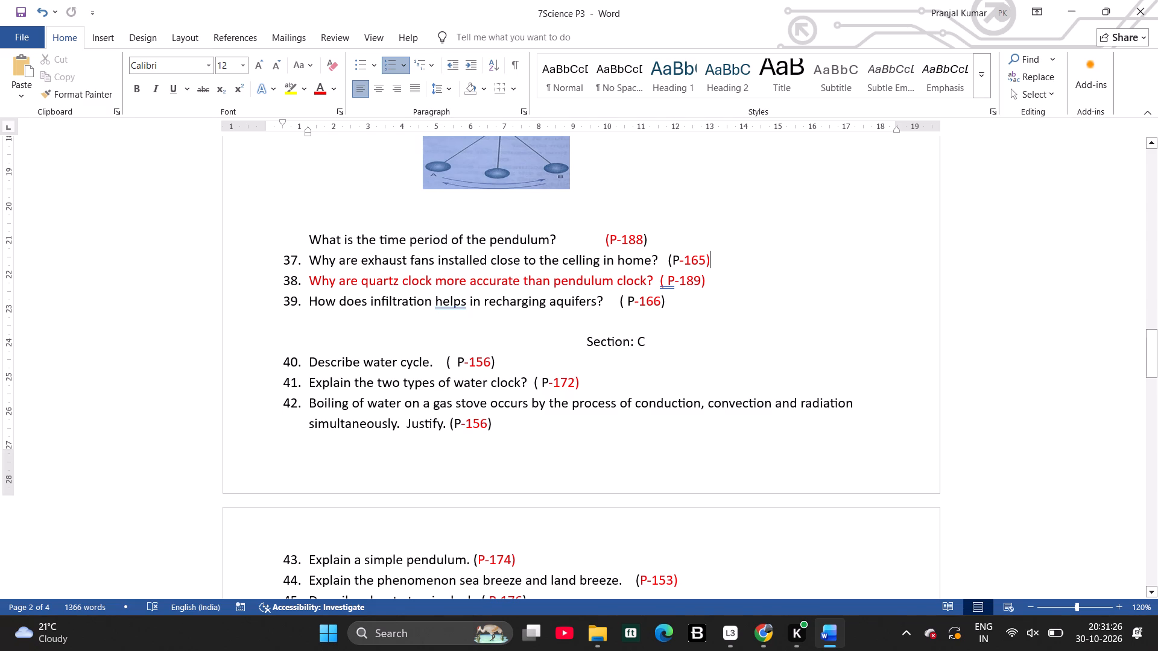
Delete the red question 38 about quartz and pendulum clocks, together with its page reference.
drag(710, 279, 579, 280)
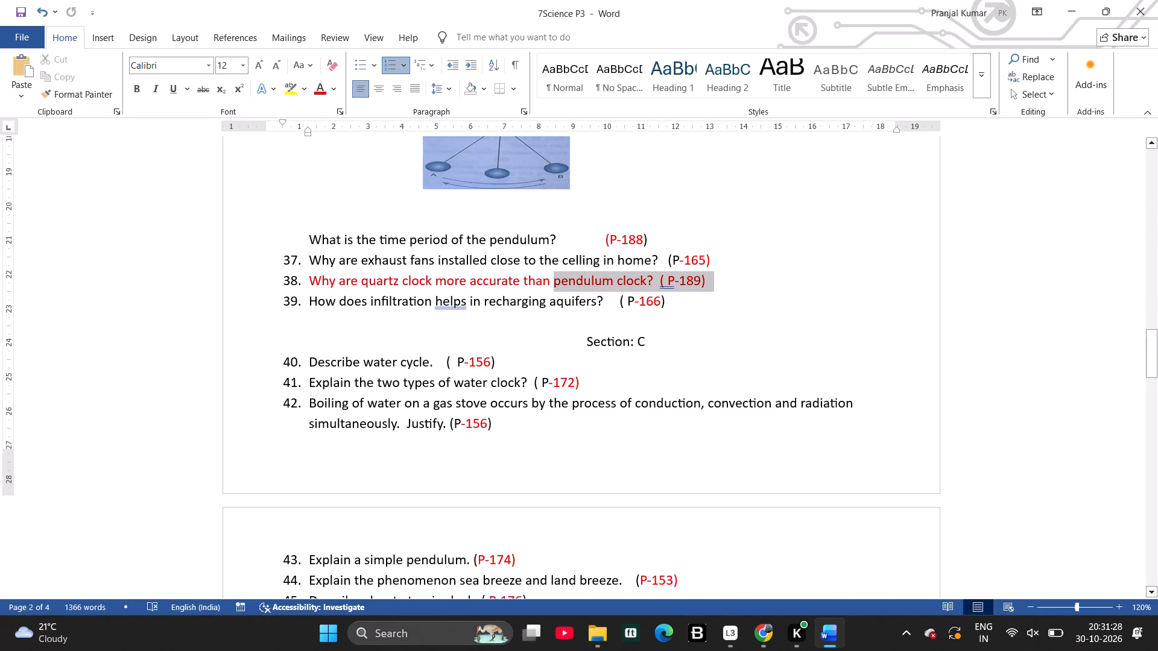
drag(579, 280, 347, 289)
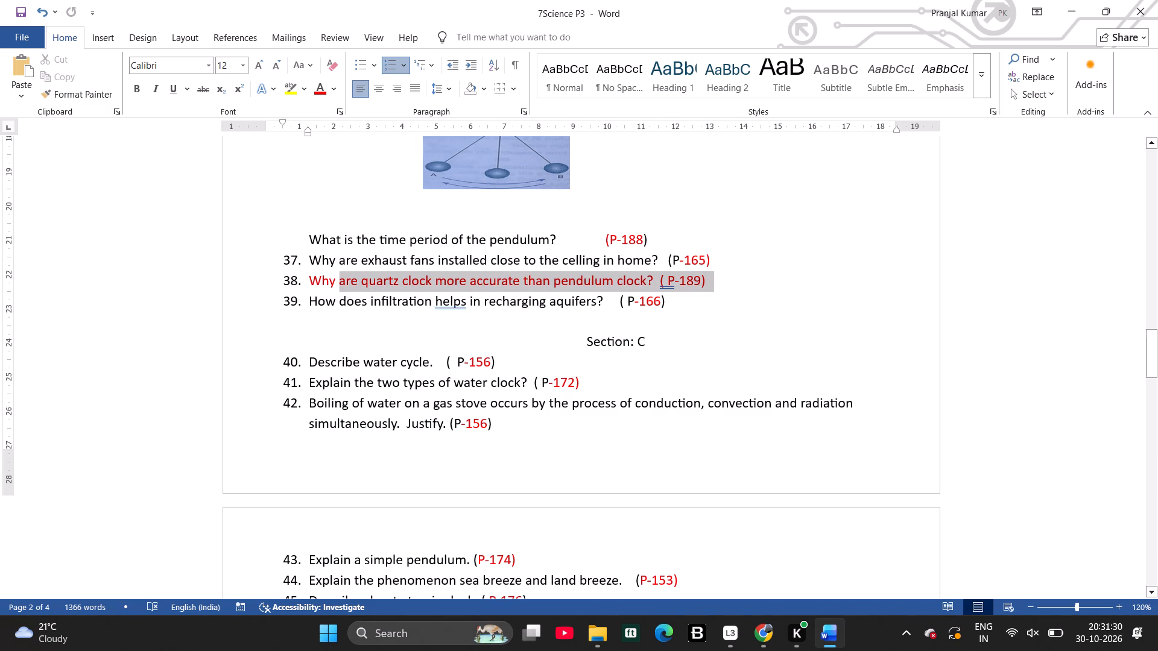
drag(347, 289, 306, 276)
drag(306, 276, 306, 276)
key(BackSpace)
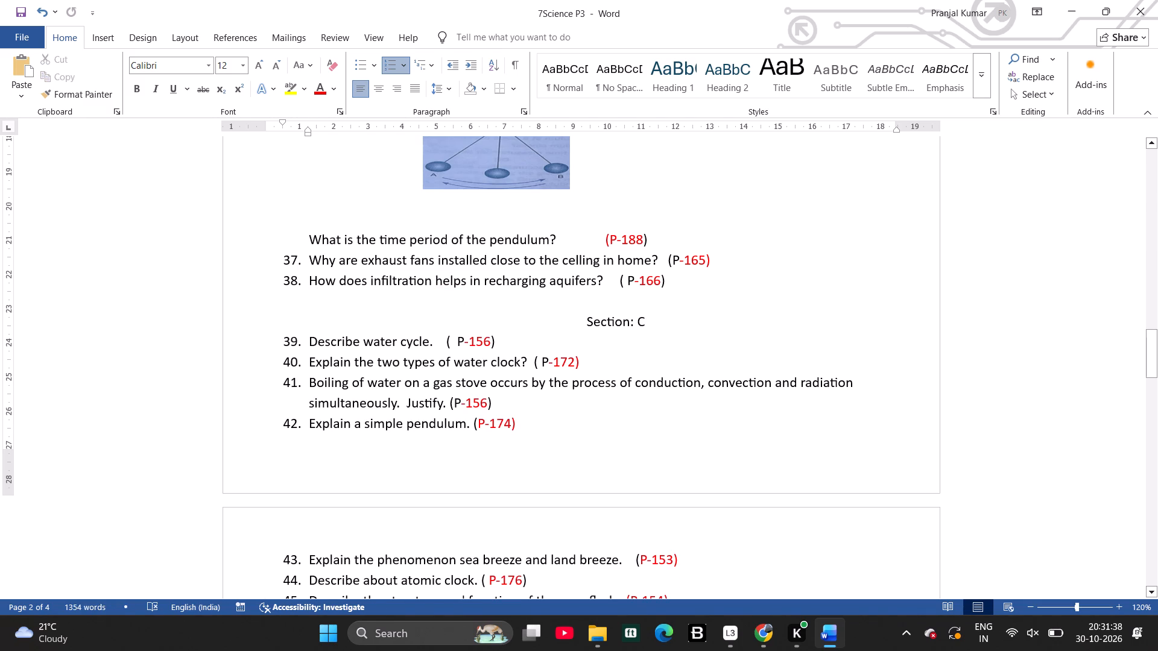
Add question 39 at the end of the section before Section C: "Describe the structure and function of thermos flask.".
click(673, 284)
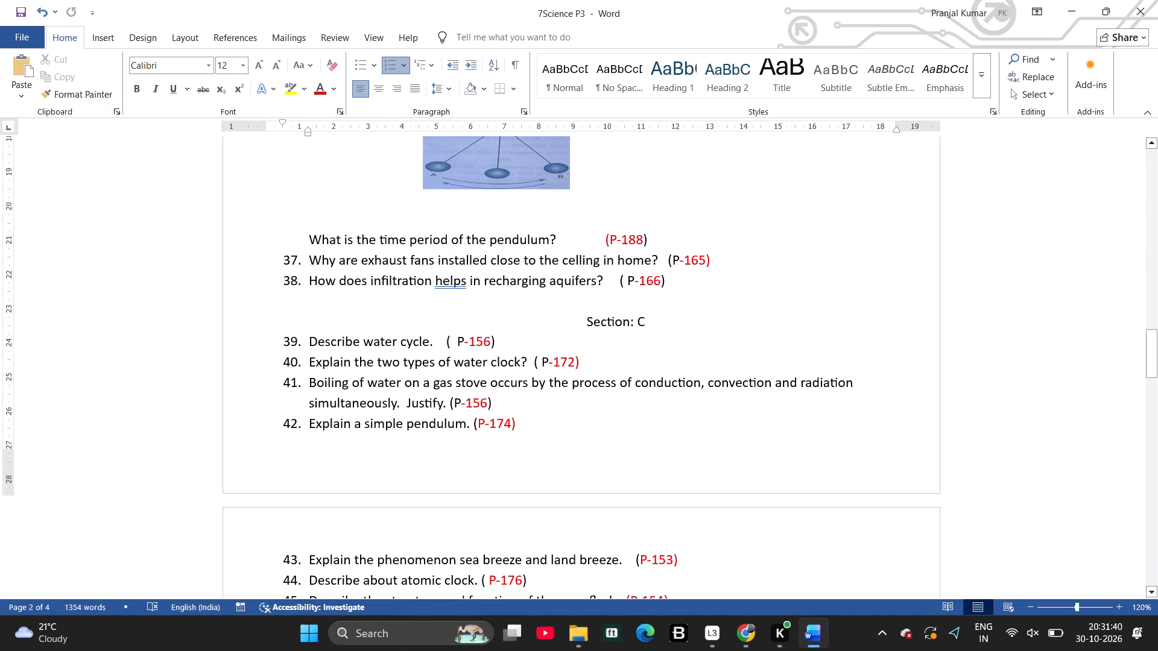
key(Return)
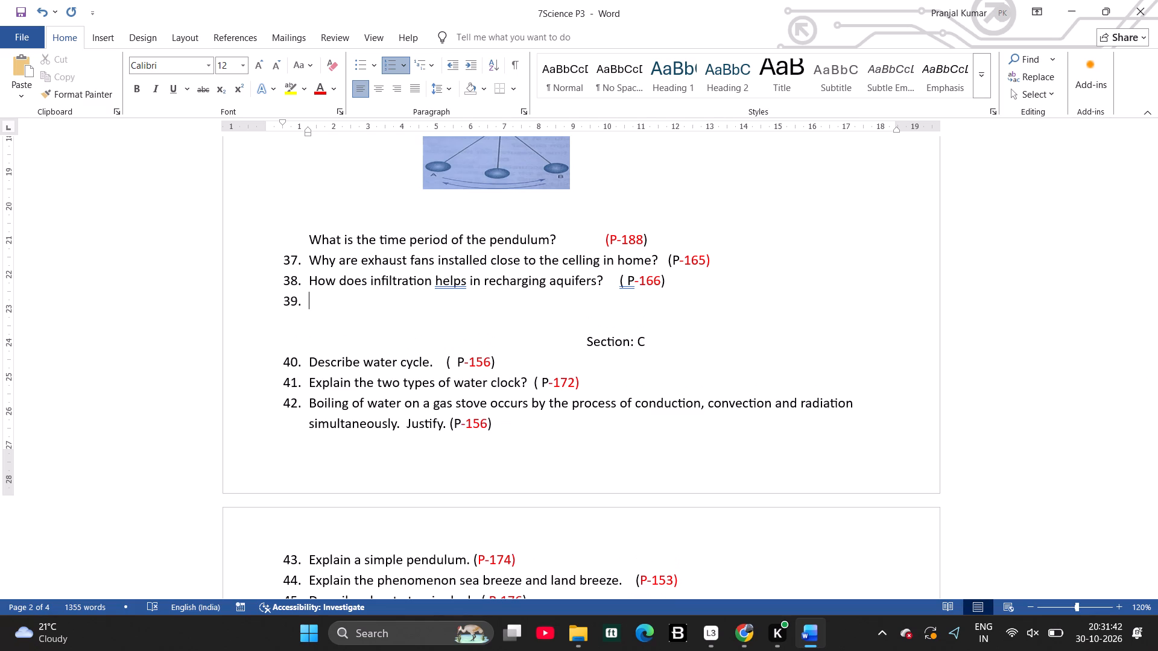
text(Describe the structure)
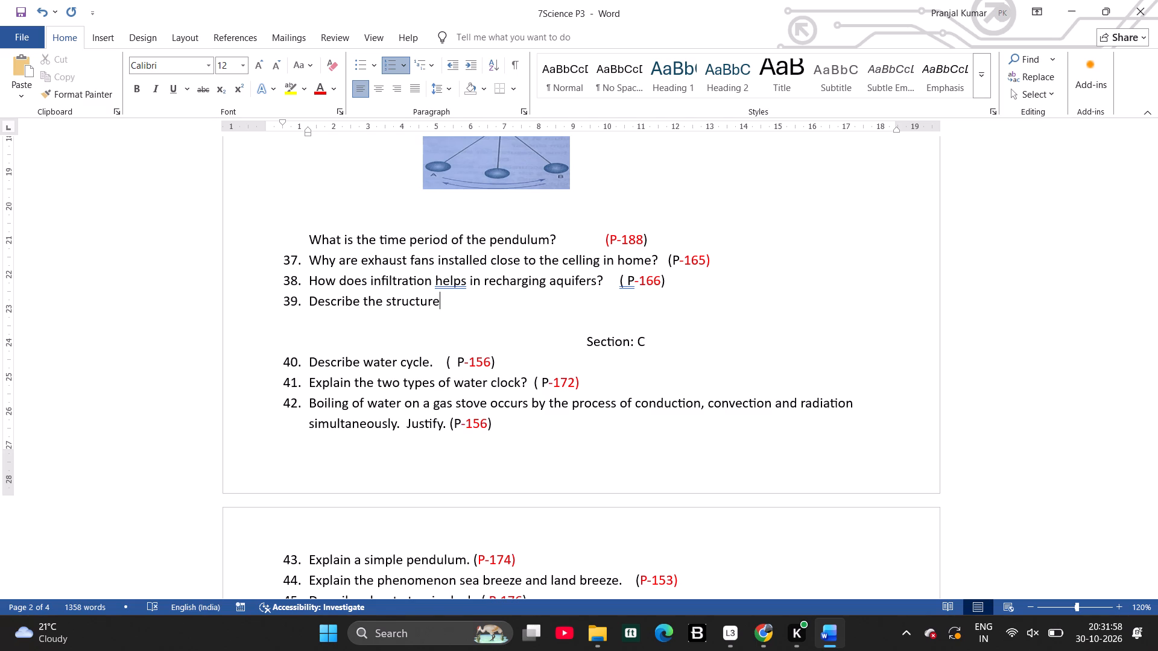
key(space)
text(and function)
key(space)
text(of)
key(space)
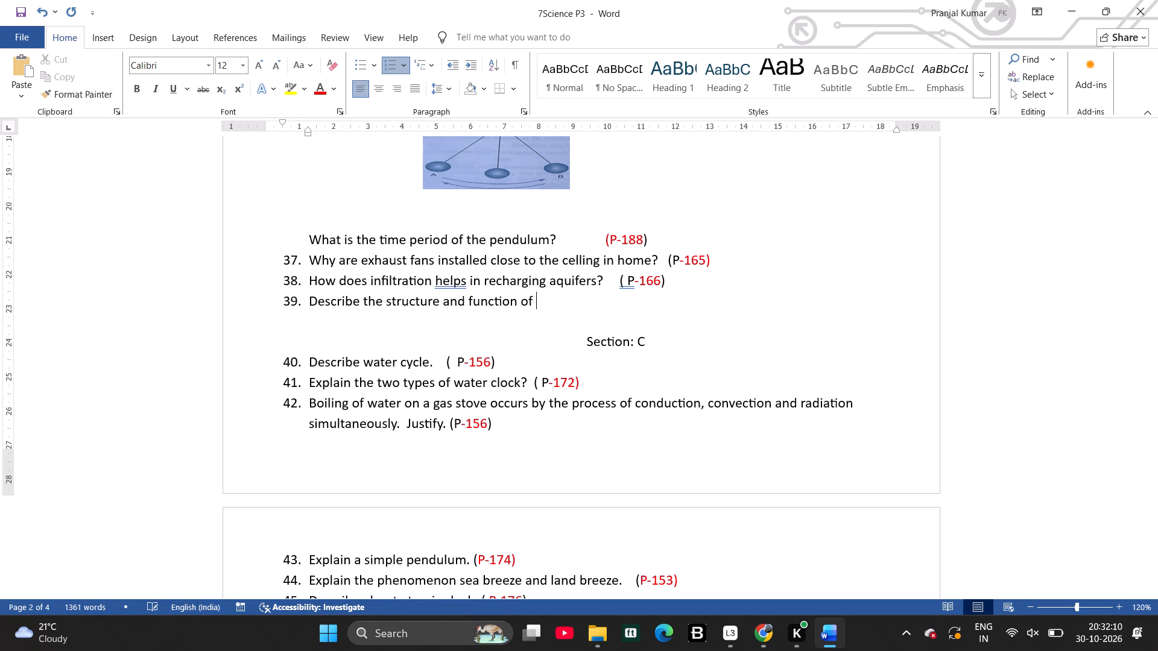
text(th)
text(urm)
key(BackSpace)
key(BackSpace)
key(BackSpace)
text(ermus)
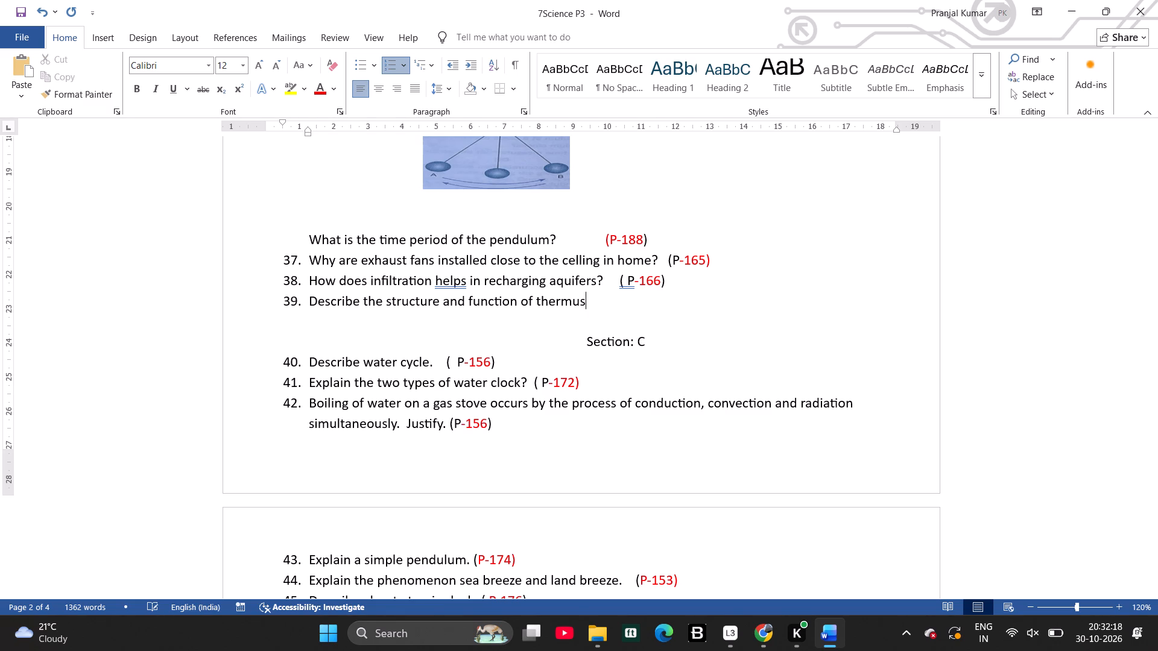
key(BackSpace)
key(BackSpace)
text(or)
key(backslash)
key(BackSpace)
key(BackSpace)
key(s)
key(space)
text(fl)
text(ask)
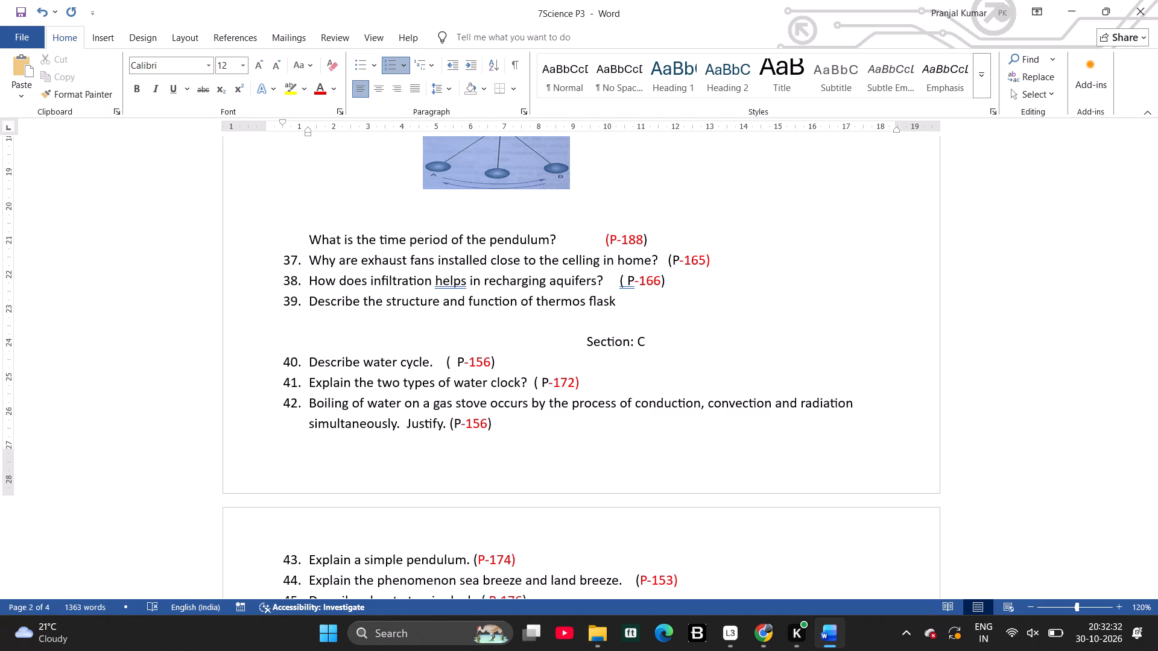
key(period)
Copy question 38's page reference to the end of the thermos flask question and change it to P-154.
drag(672, 277, 657, 277)
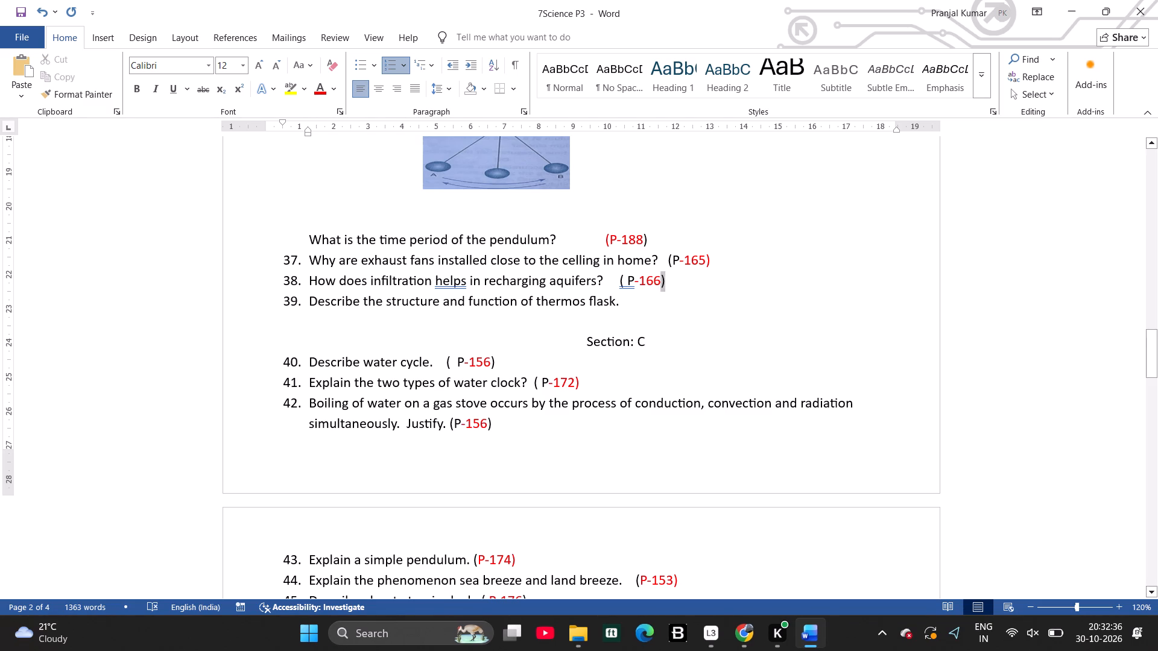
drag(657, 277, 618, 278)
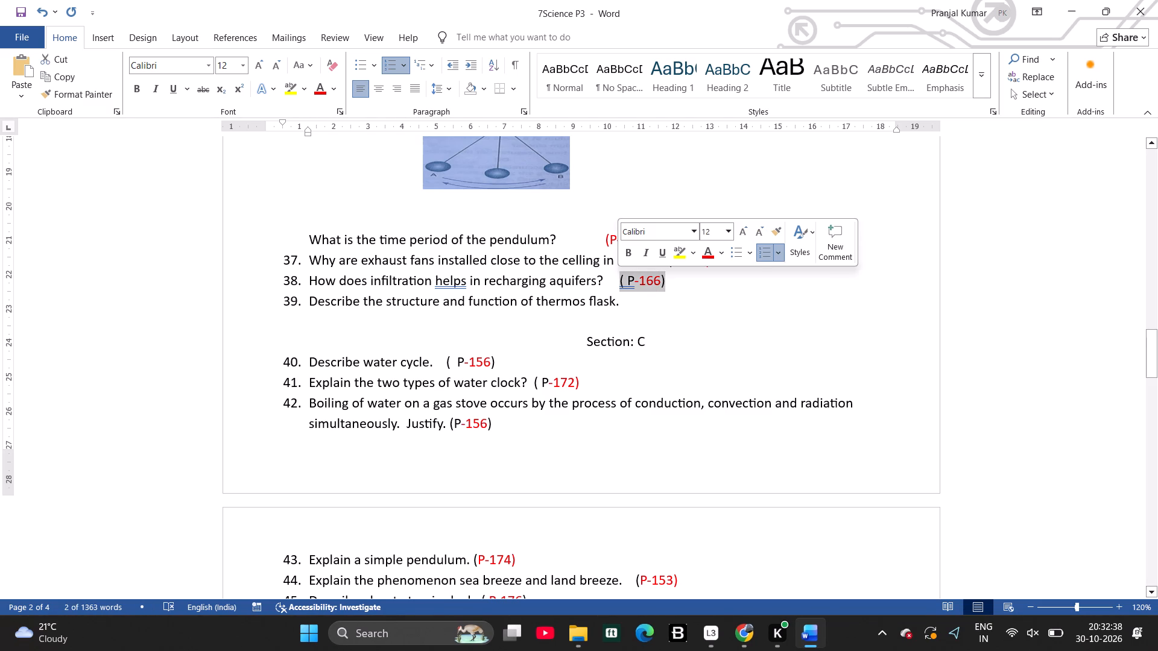
key(ctrl+c)
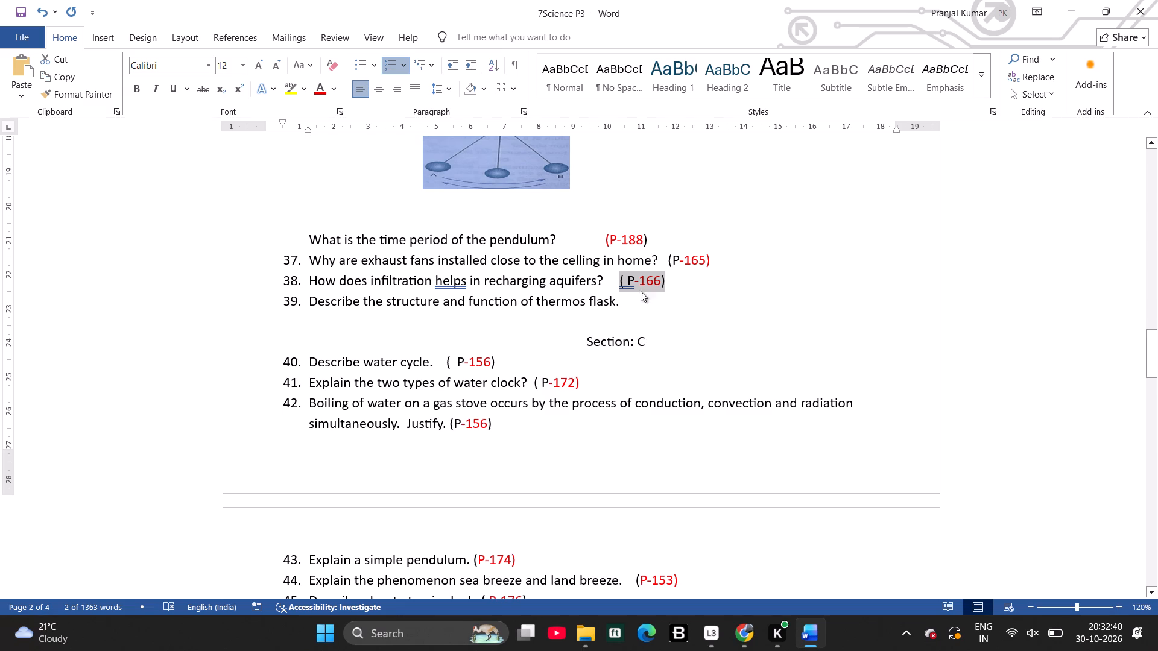
click(627, 300)
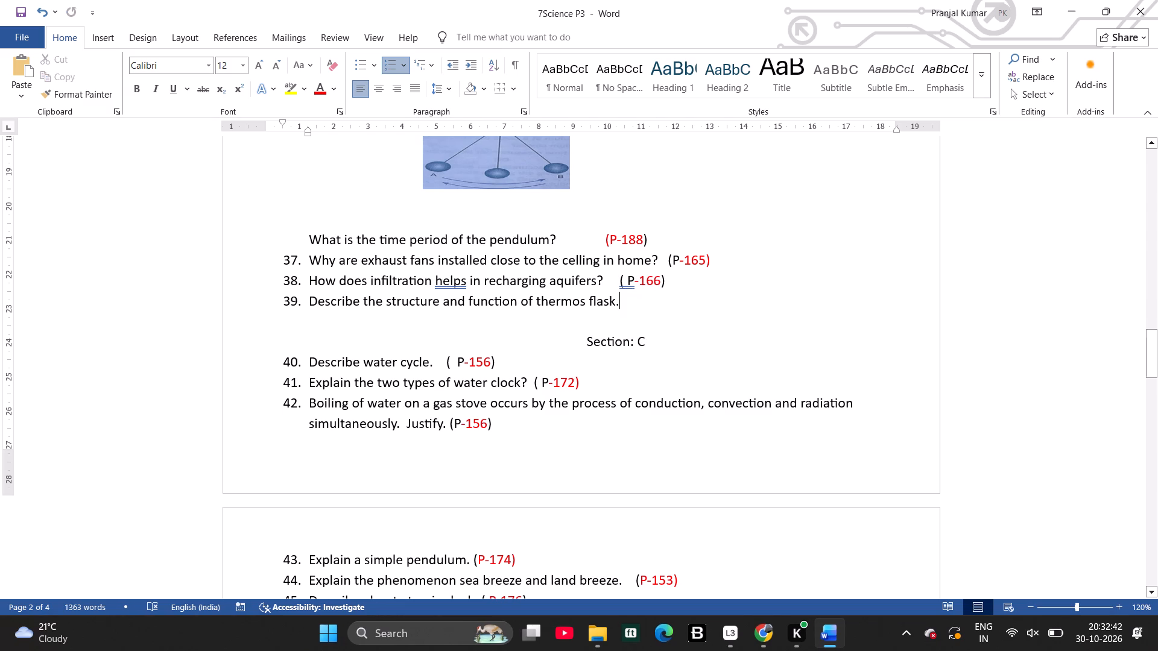
key(ctrl+v)
drag(662, 301, 651, 300)
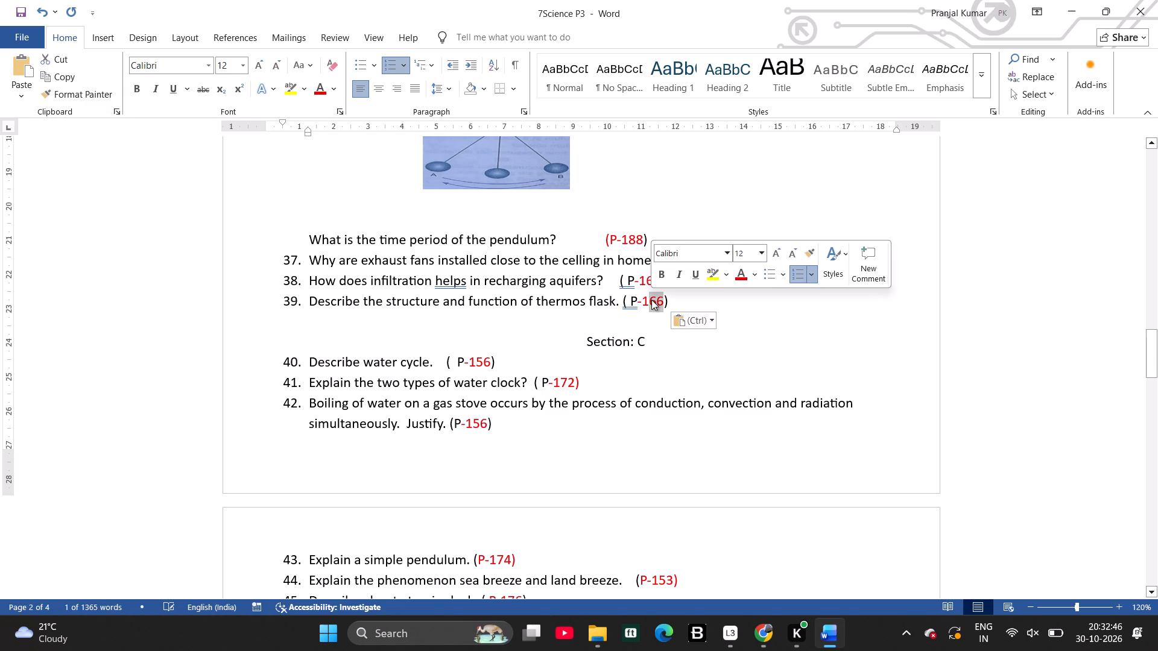
text(54)
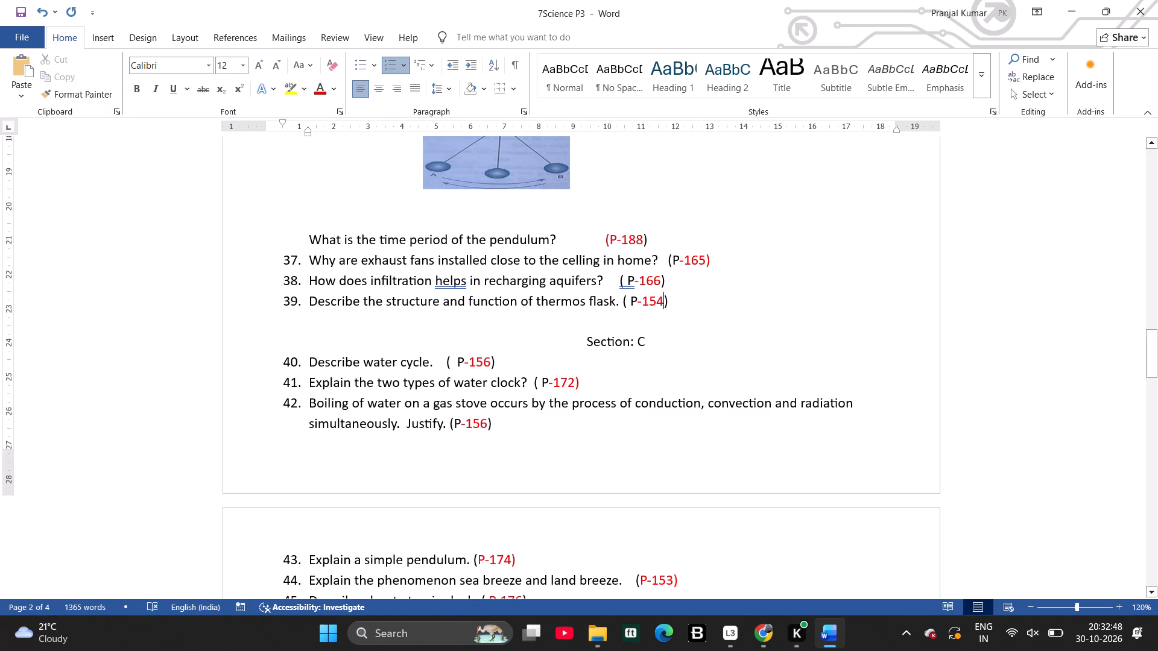
drag(662, 302, 650, 302)
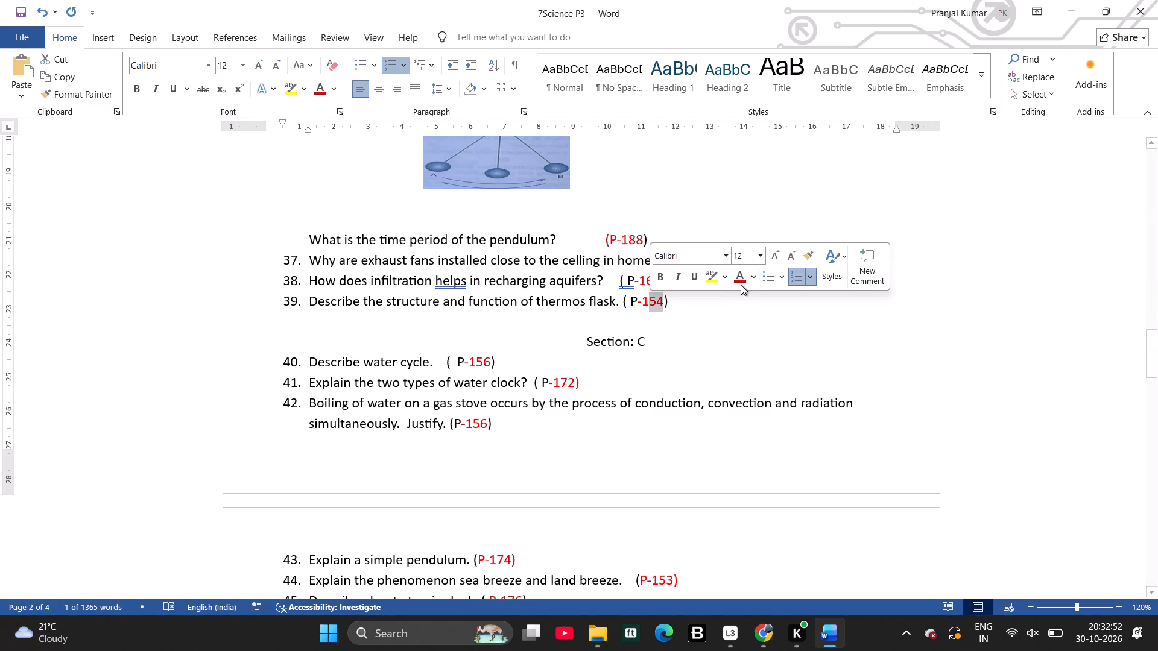
click(684, 324)
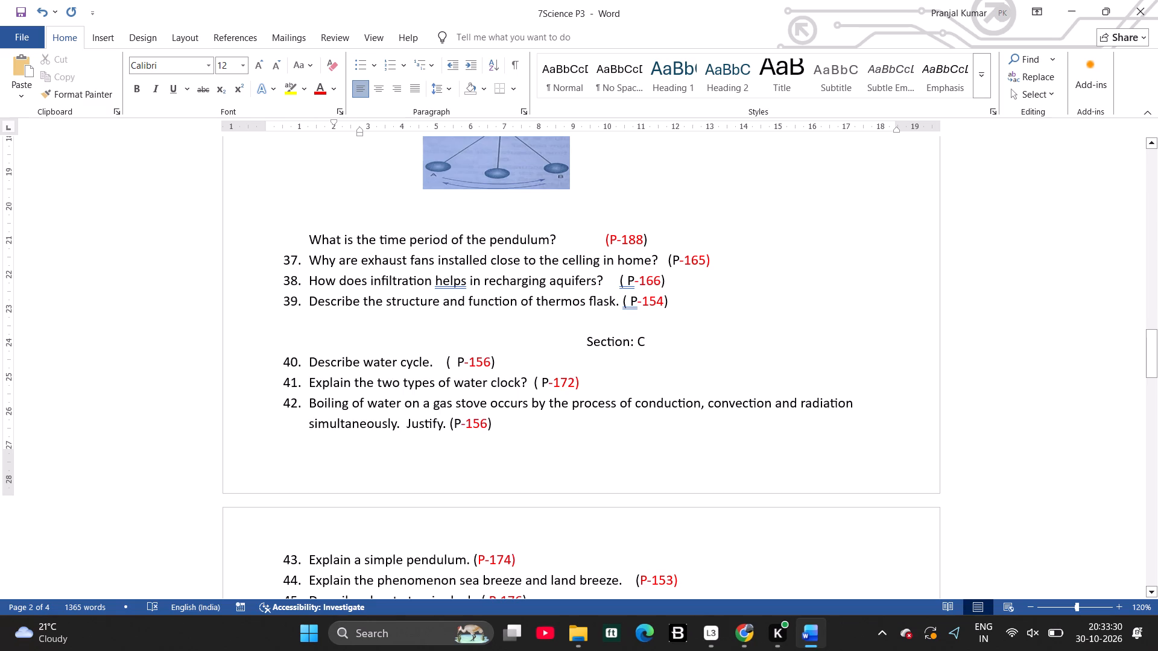
Review the earlier questions and their page references in Section A.
scroll(782, 333, up, 6)
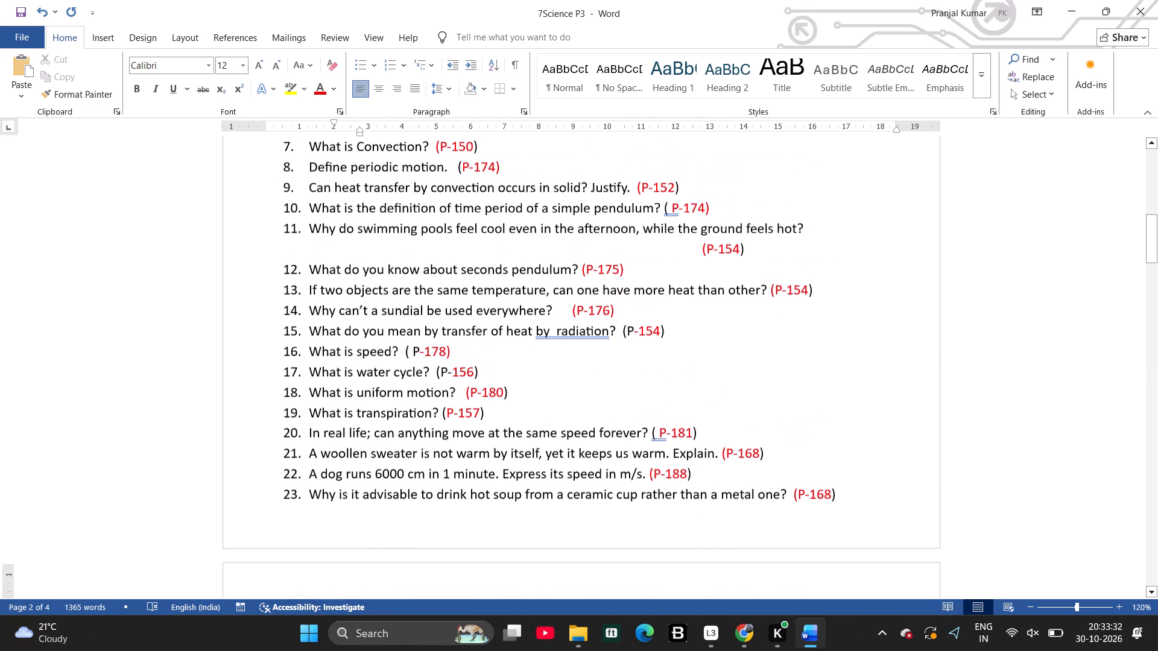
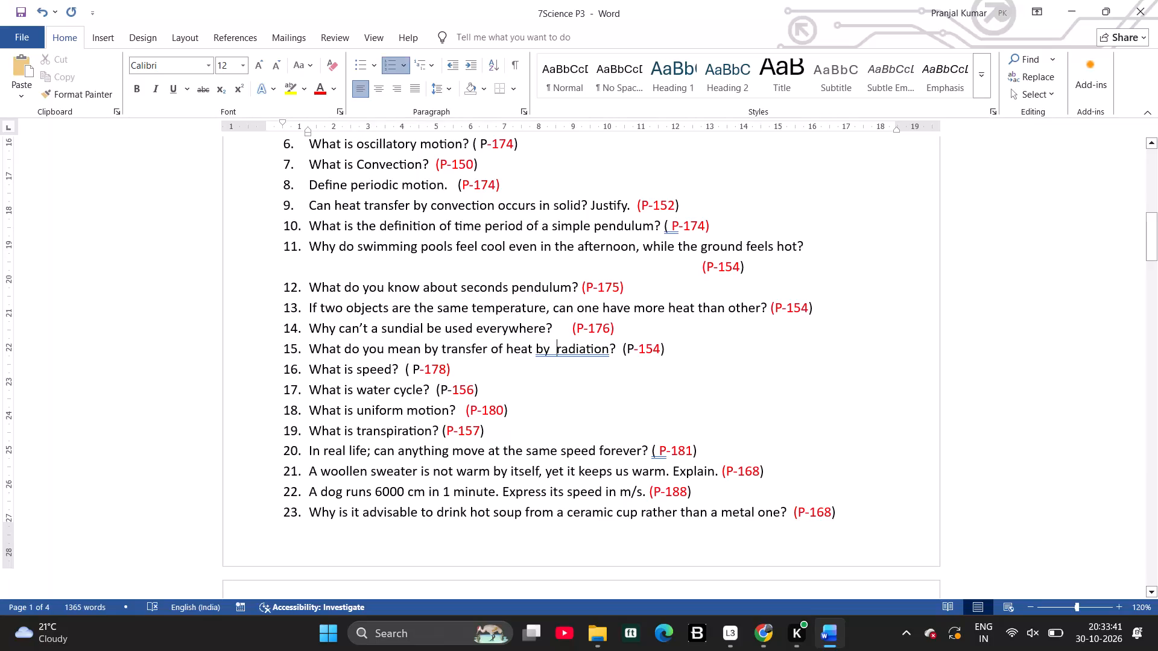
Remove the extra space before "radiation" in question 15 about transfer of heat.
key(BackSpace)
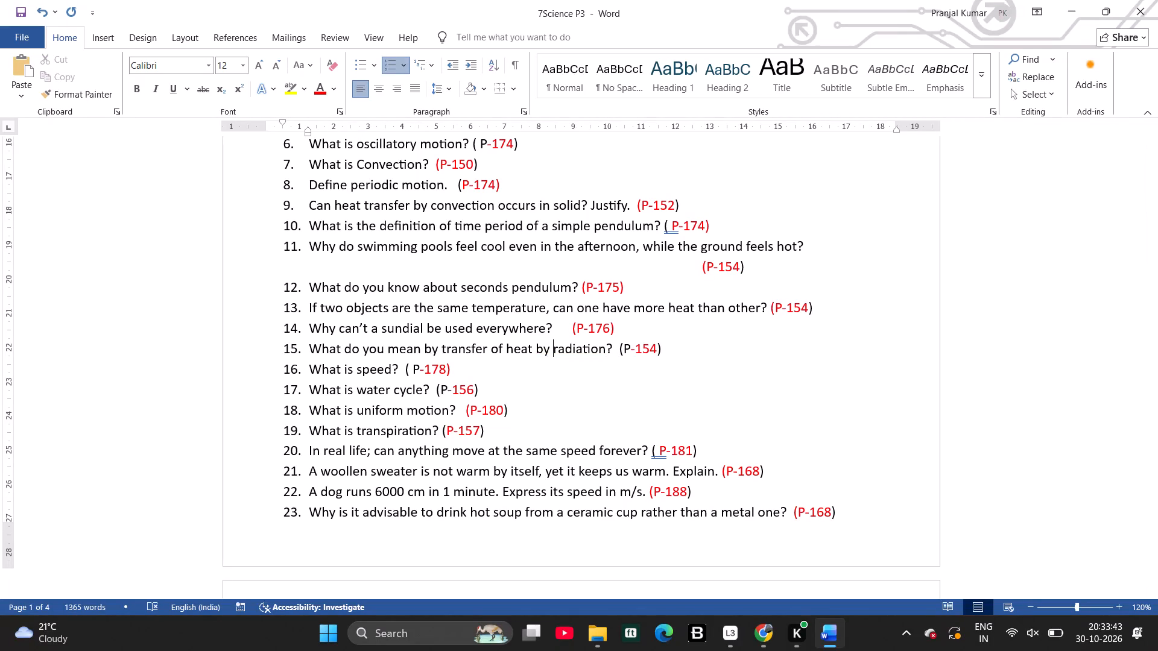
click(675, 449)
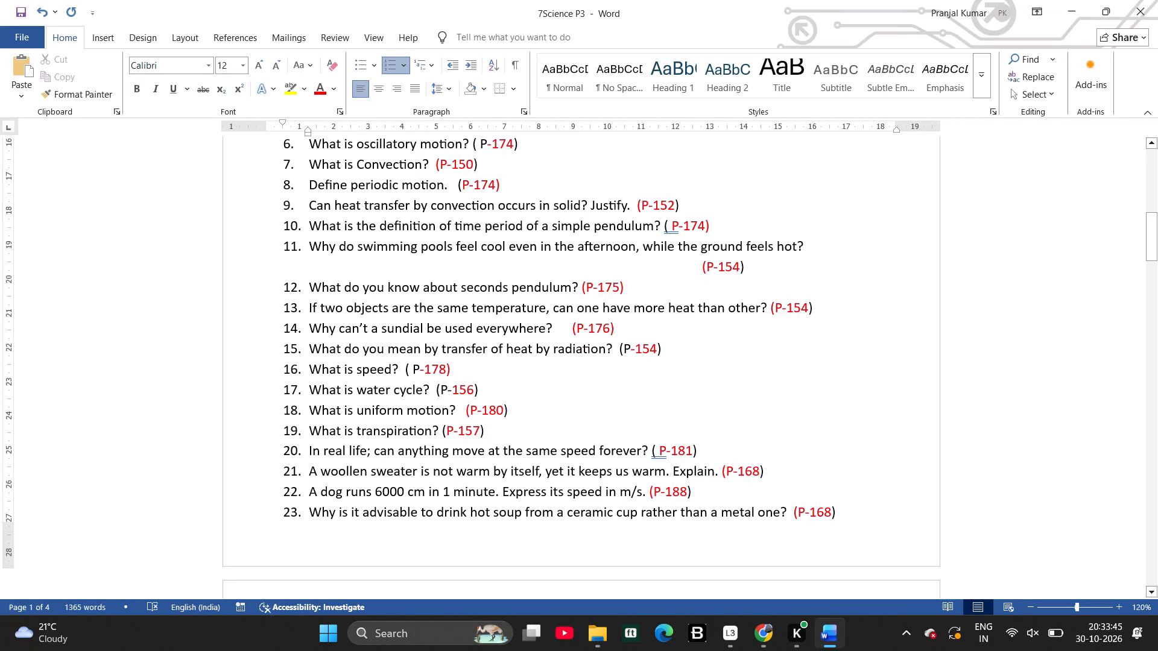
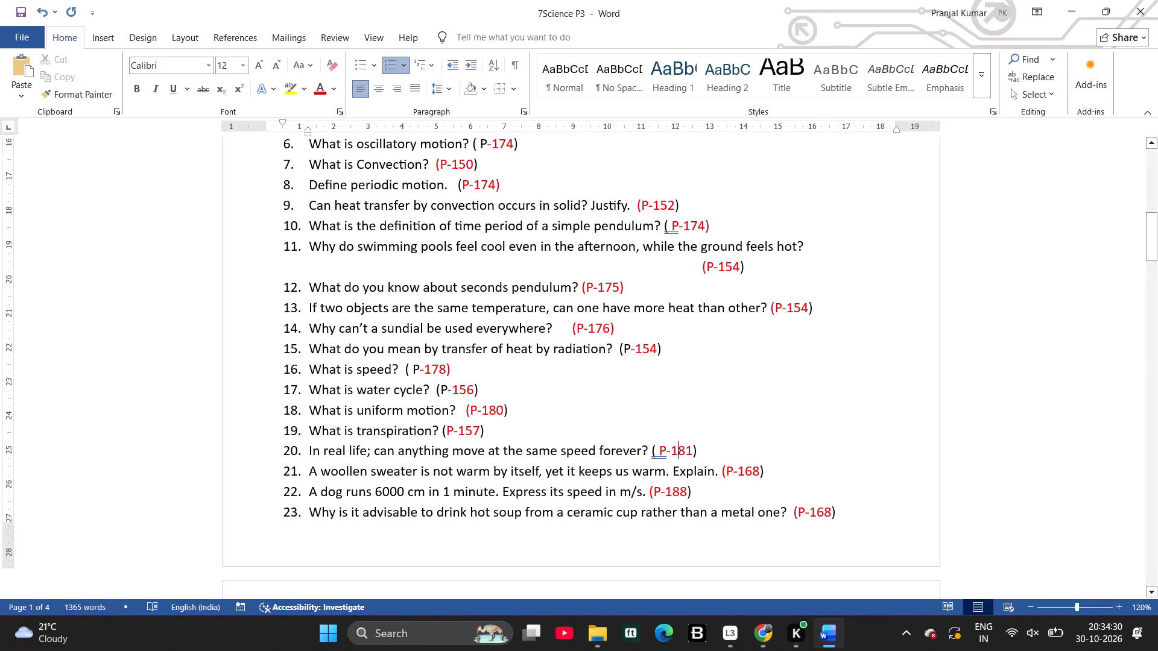
Reword question 17 about the water cycle as the statement "Define water cycle.", replacing the question mark with a full stop.
drag(352, 391, 320, 391)
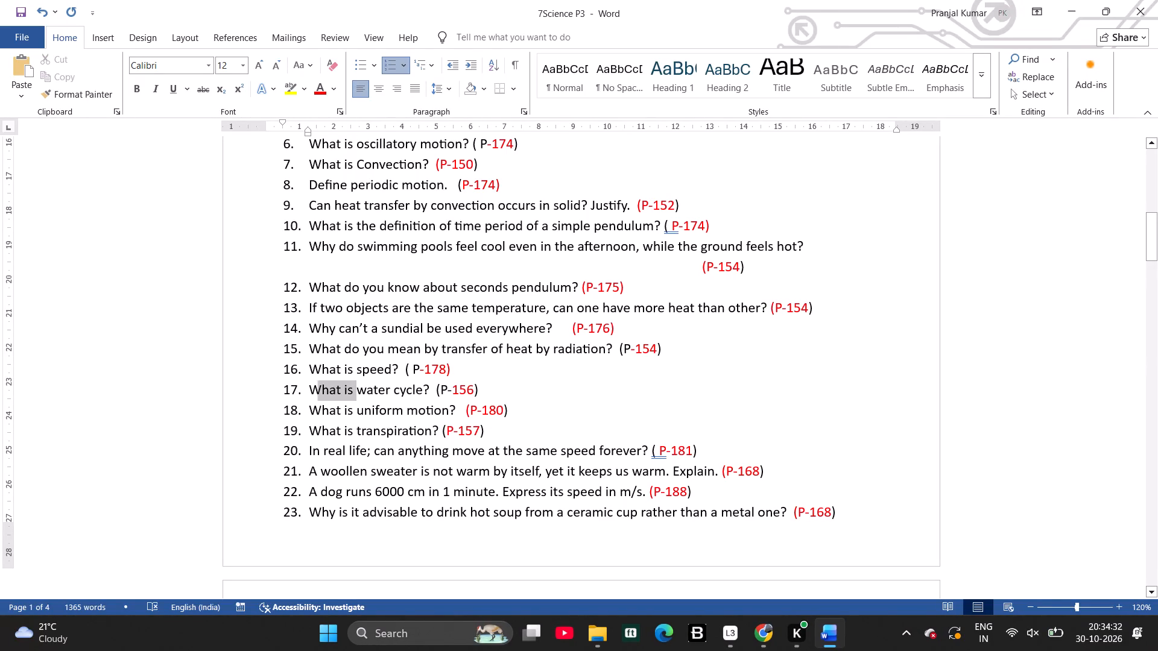
drag(320, 391, 314, 391)
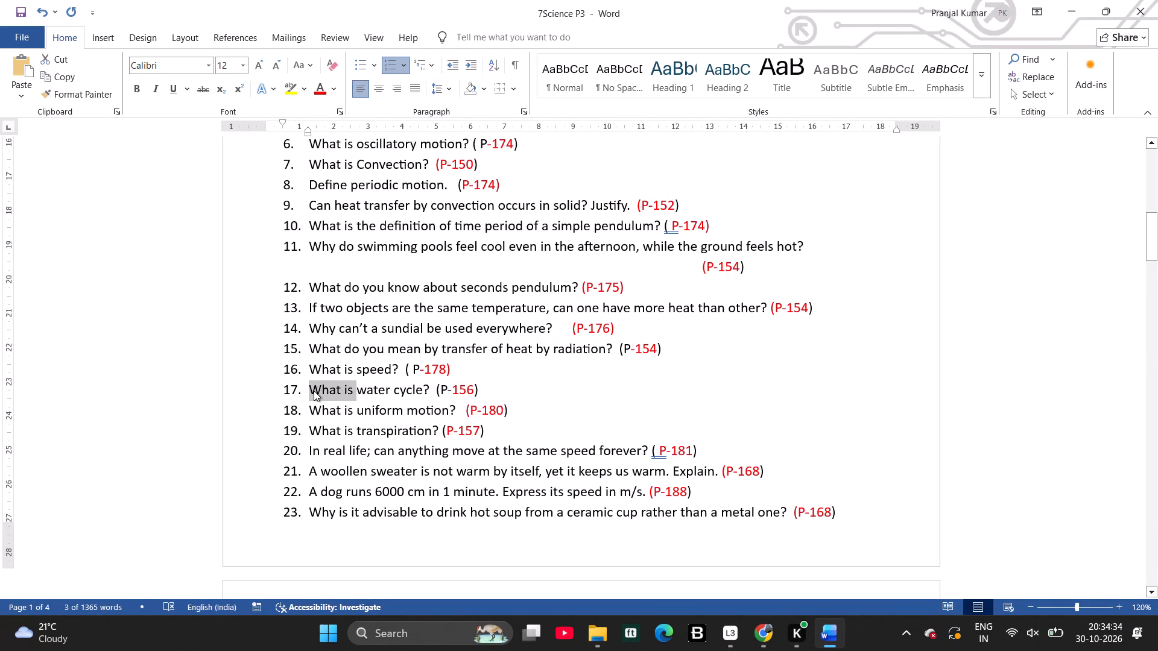
text(Define)
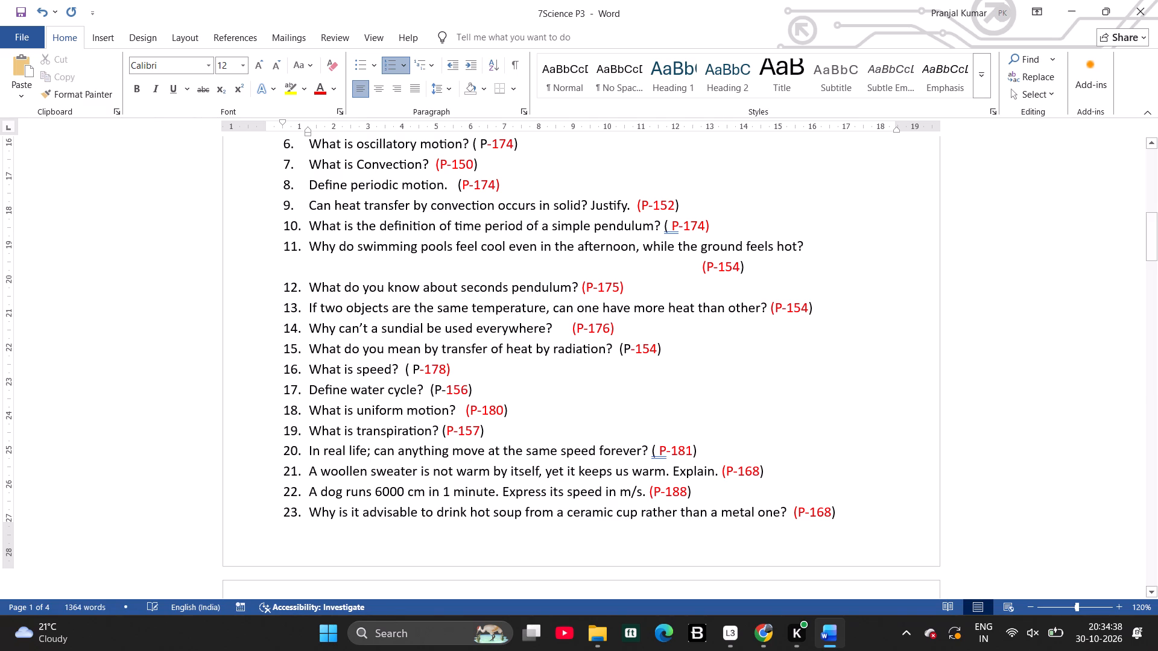
click(426, 393)
key(BackSpace)
key(BackSpace)
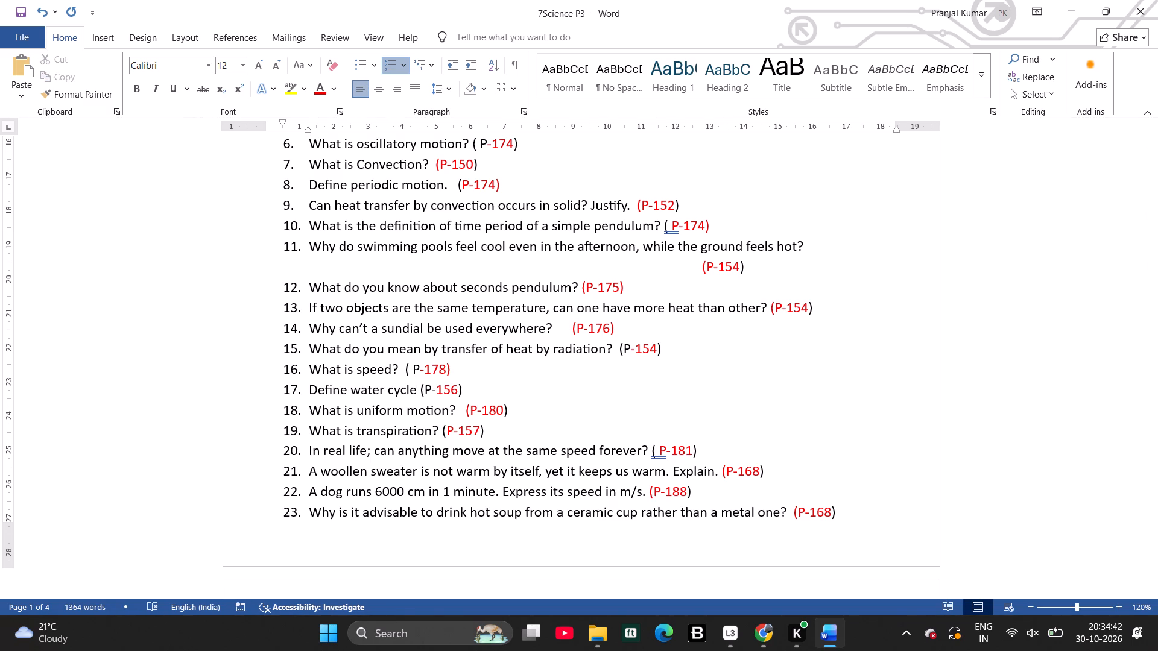
text(.)
key(space)
Replace the wording of question 41 about water clocks in Section C with "Describe simple pendulum.".
scroll(529, 400, down, 1)
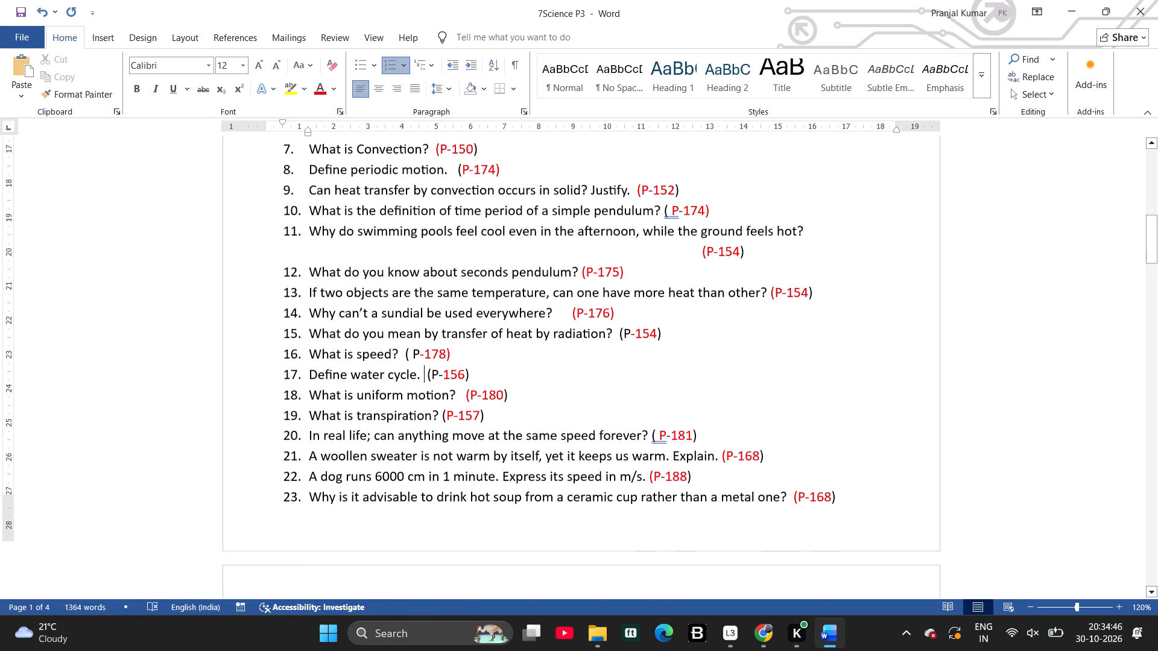
scroll(529, 400, down, 6)
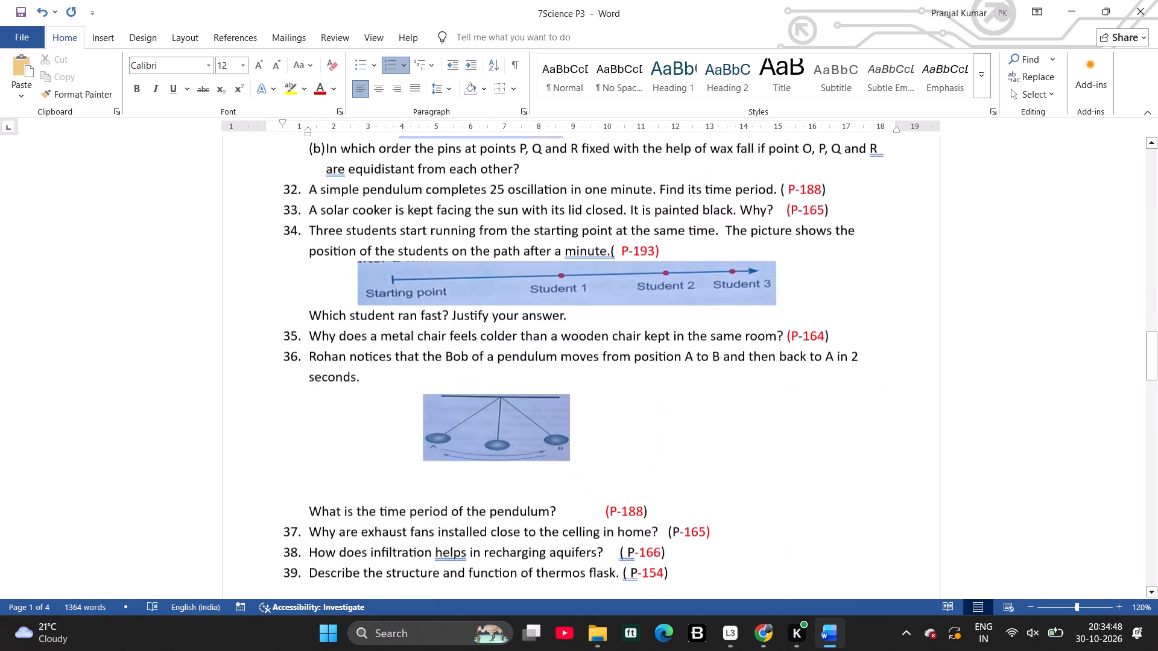
scroll(529, 400, up, 3)
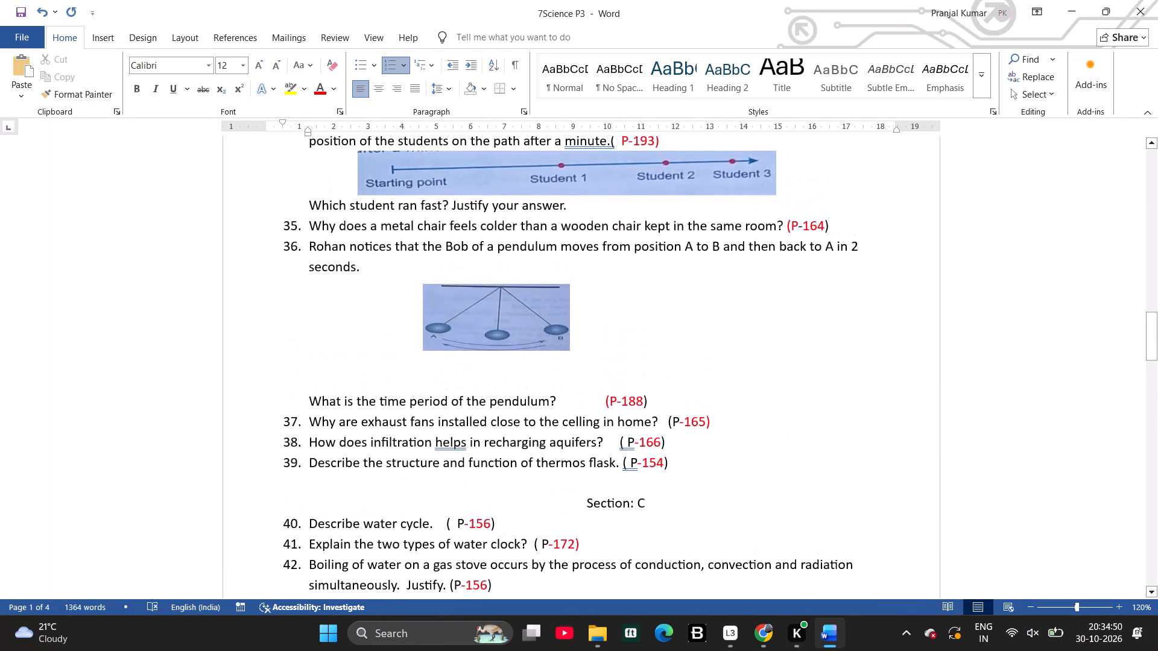
scroll(529, 400, down, 1)
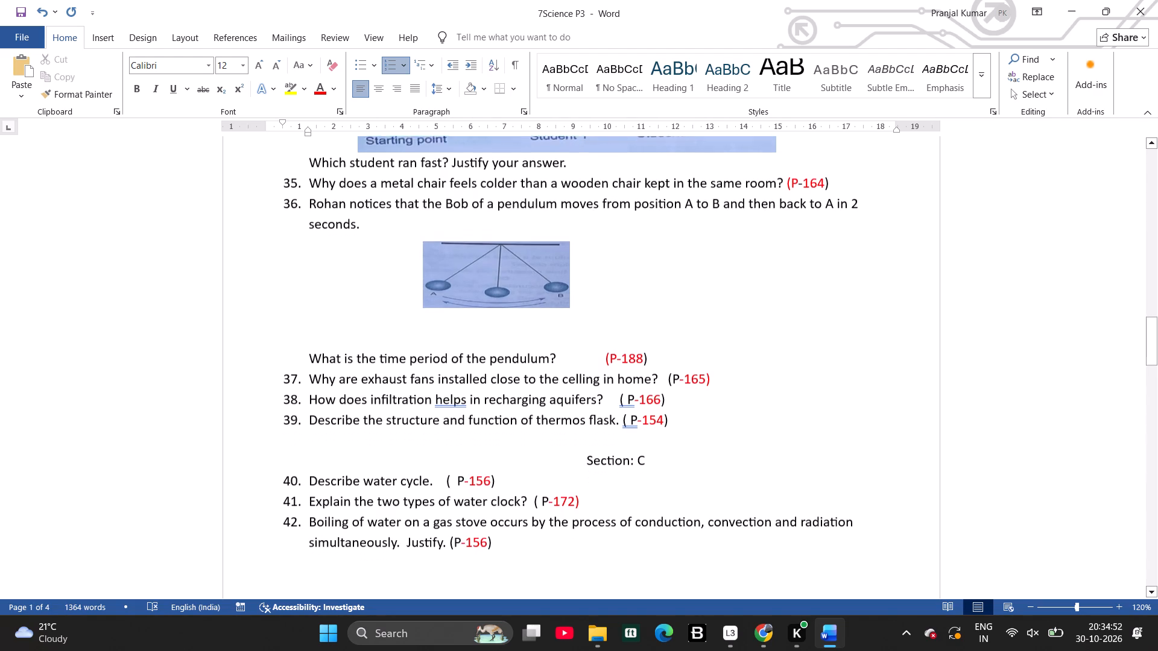
scroll(529, 400, down, 1)
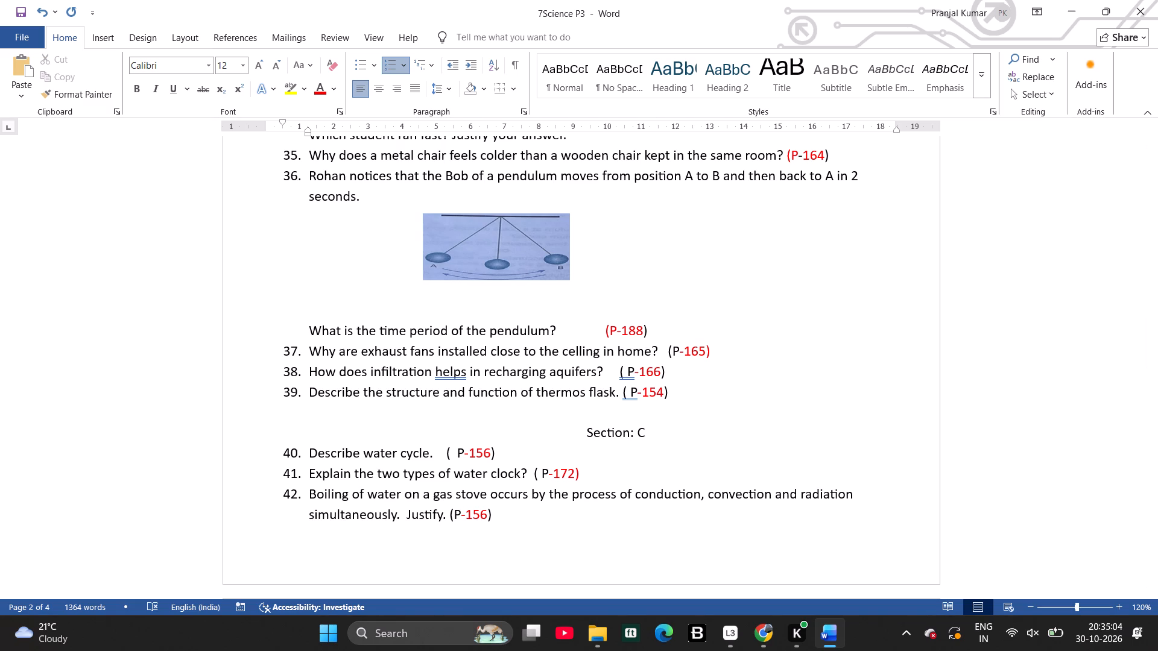
drag(590, 476, 589, 476)
drag(589, 476, 319, 479)
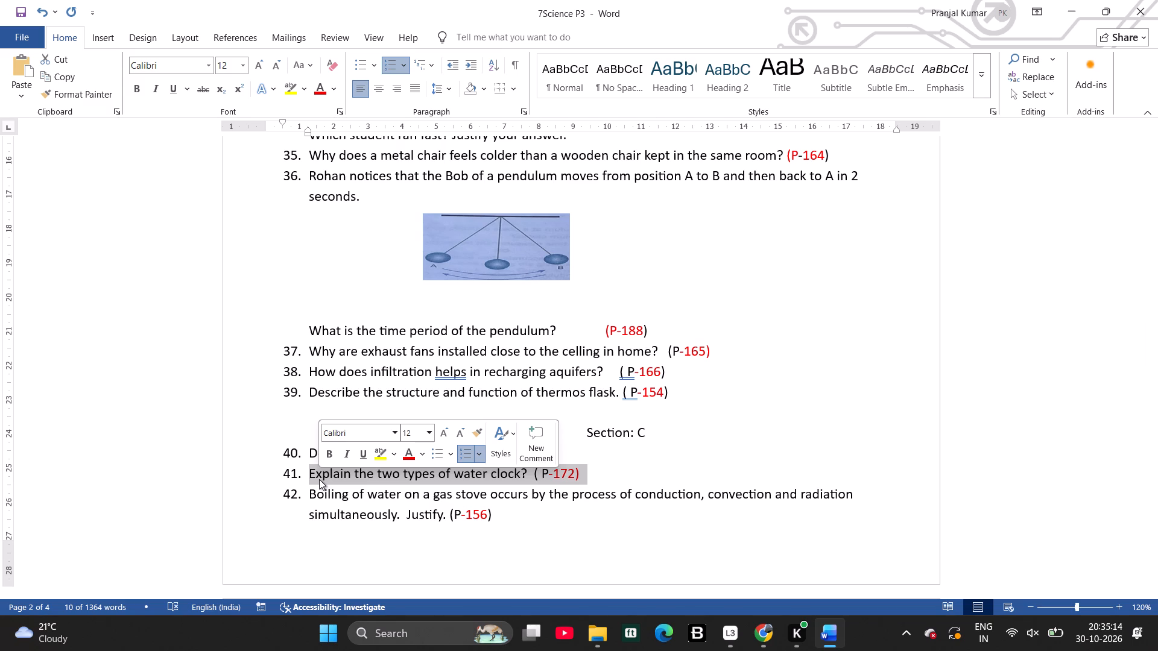
scroll(319, 479, right, 2)
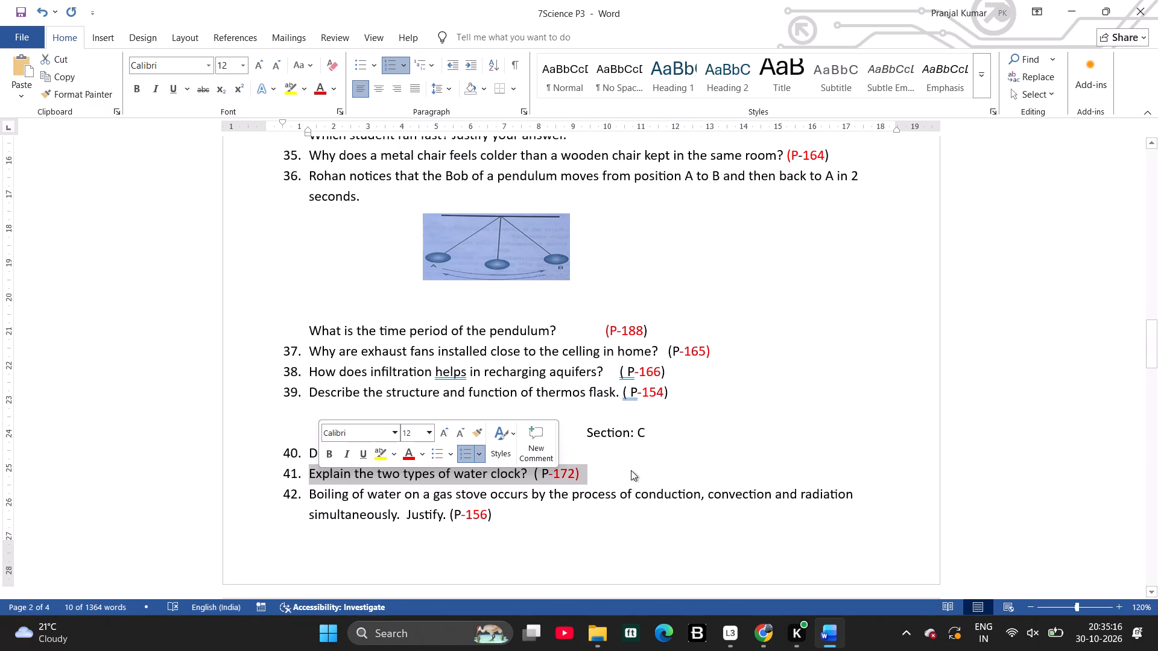
click(621, 469)
scroll(621, 469, left, 1)
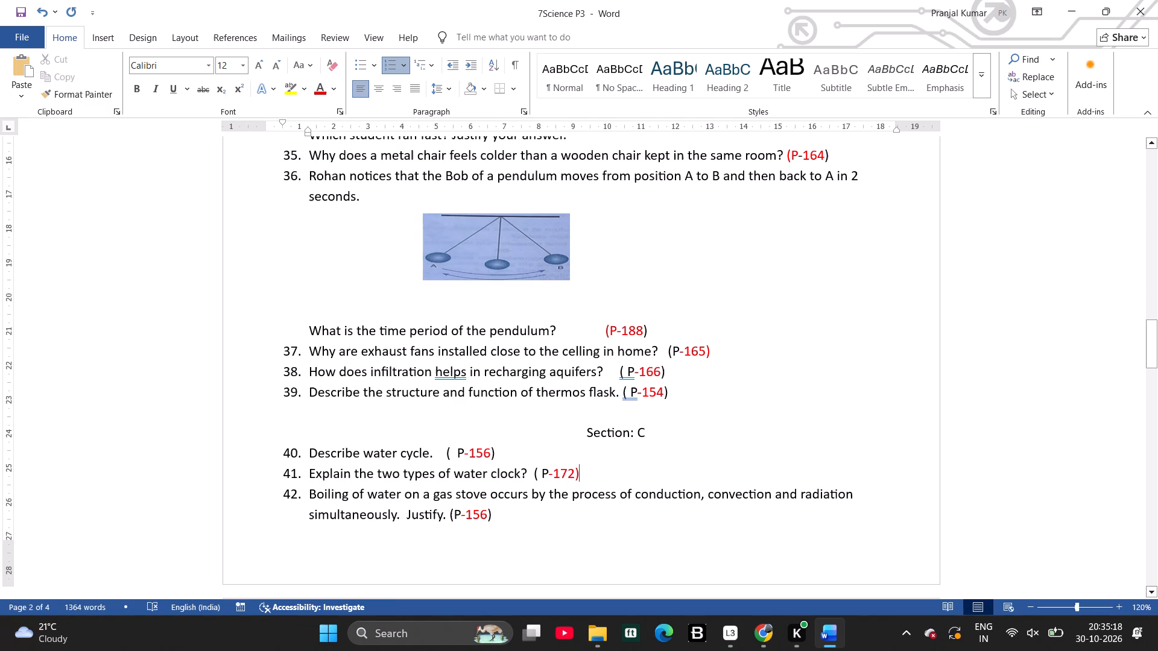
scroll(525, 482, left, 1)
drag(525, 482, 370, 481)
scroll(493, 473, left, 1)
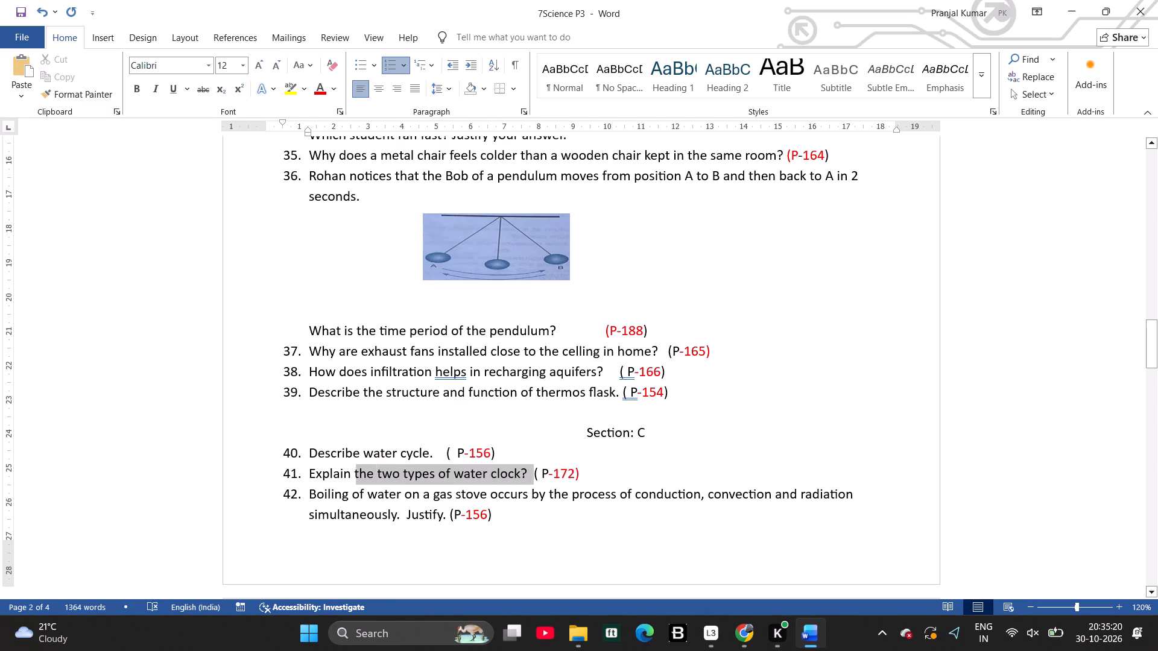
drag(370, 481, 364, 481)
scroll(370, 481, left, 1)
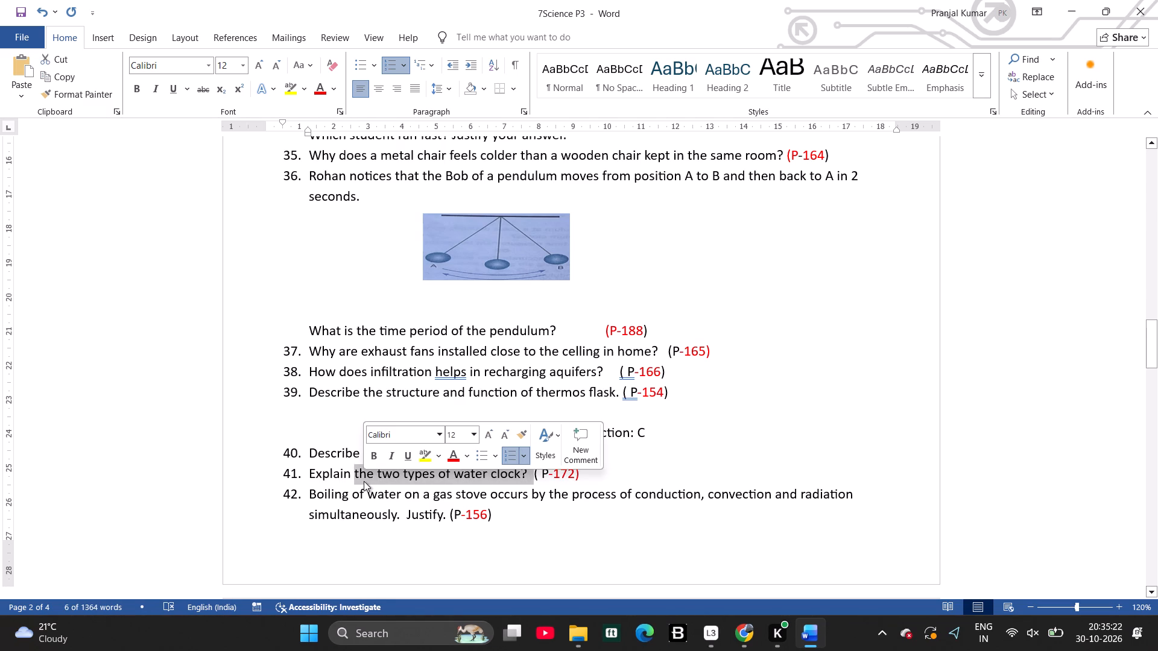
text(simp)
key(BackSpace)
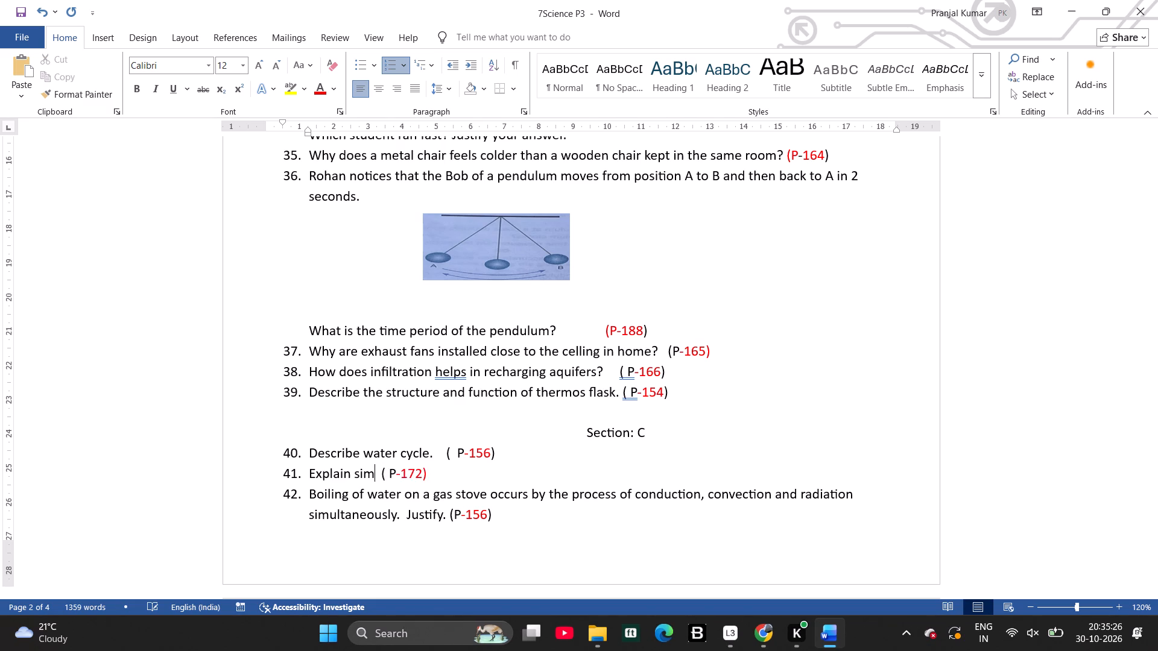
key(BackSpace)
key(BackSpace)
key(BackSpace)
key(BackSpace)
key(BackSpace)
key(BackSpace)
key(BackSpace)
key(BackSpace)
key(BackSpace)
key(BackSpace)
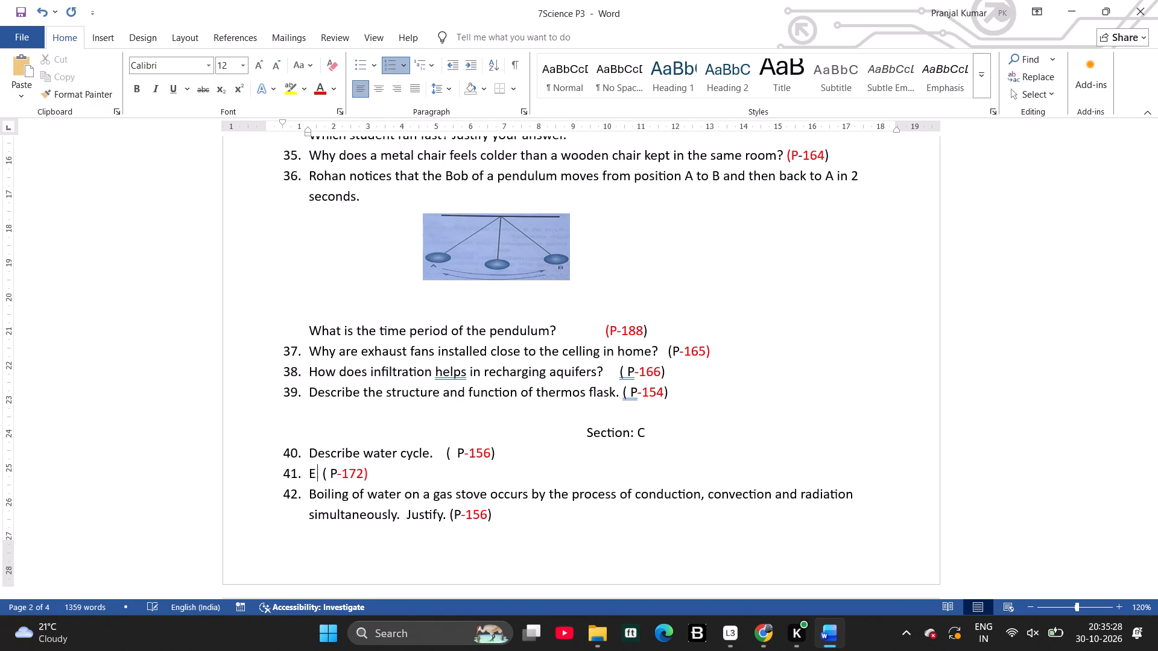
key(BackSpace)
text(Describ)
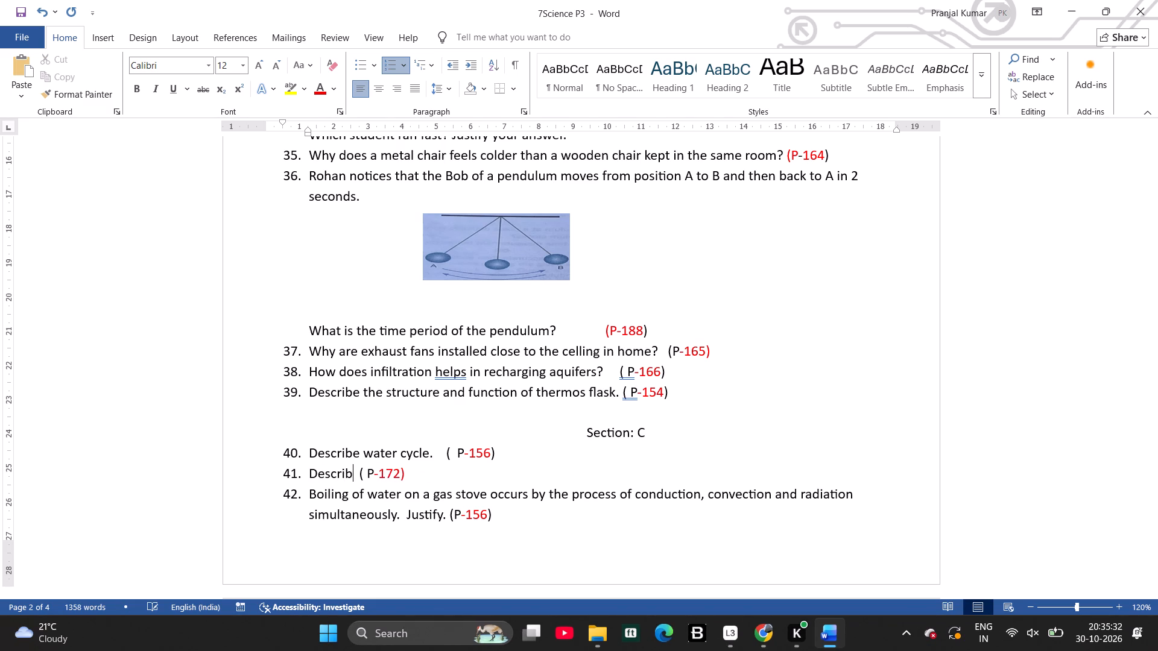
key(e)
key(space)
text(simple)
key(space)
text(pendulum)
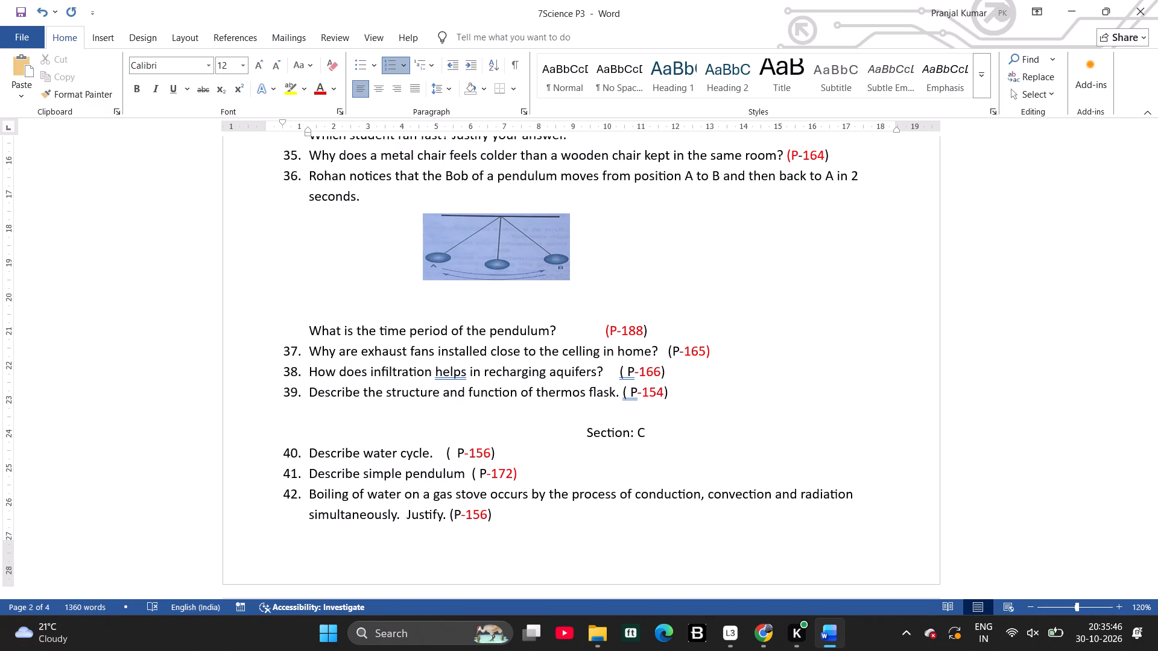
key(period)
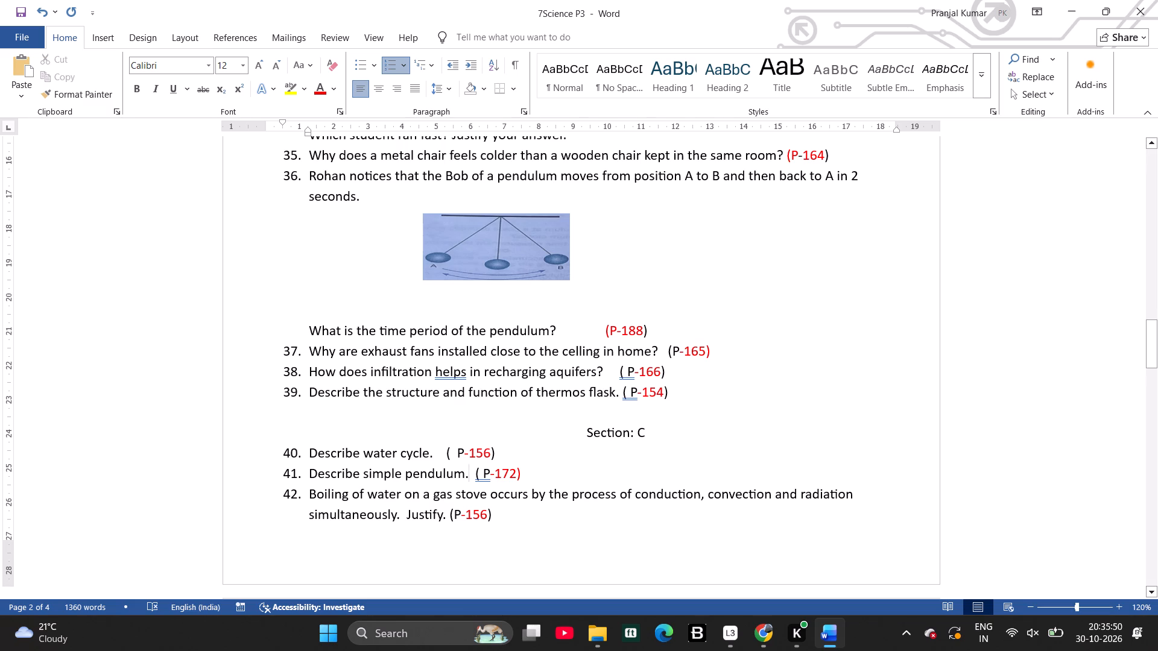
Set the page reference of question 41 on the simple pendulum to P-174.
scroll(498, 482, down, 1)
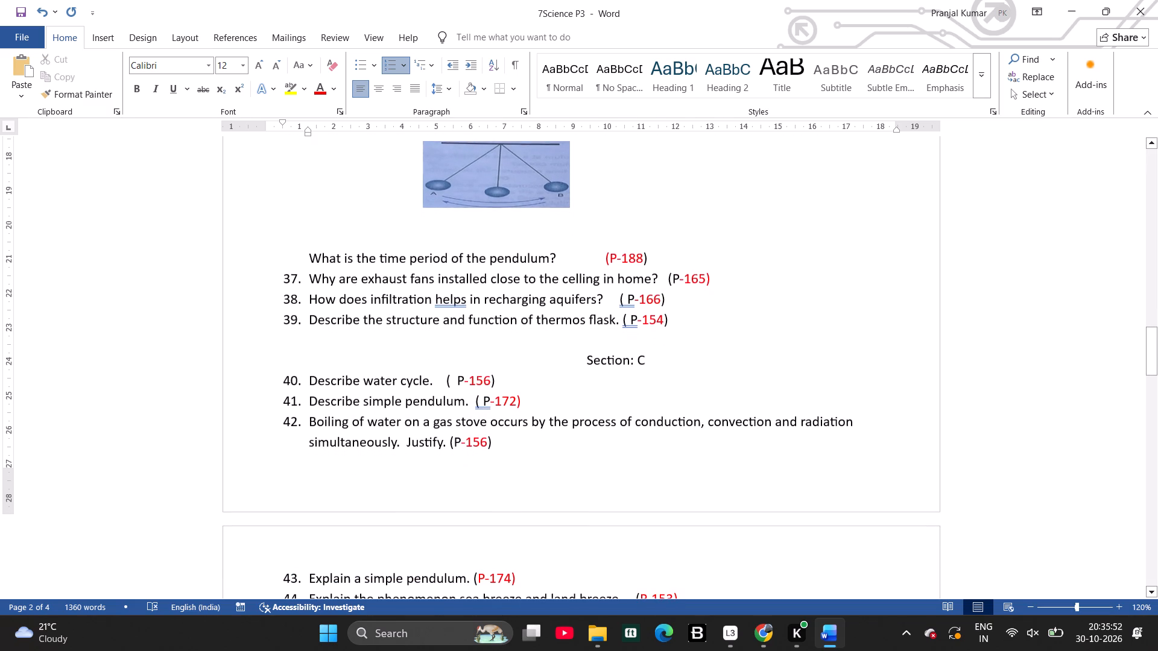
scroll(498, 482, down, 2)
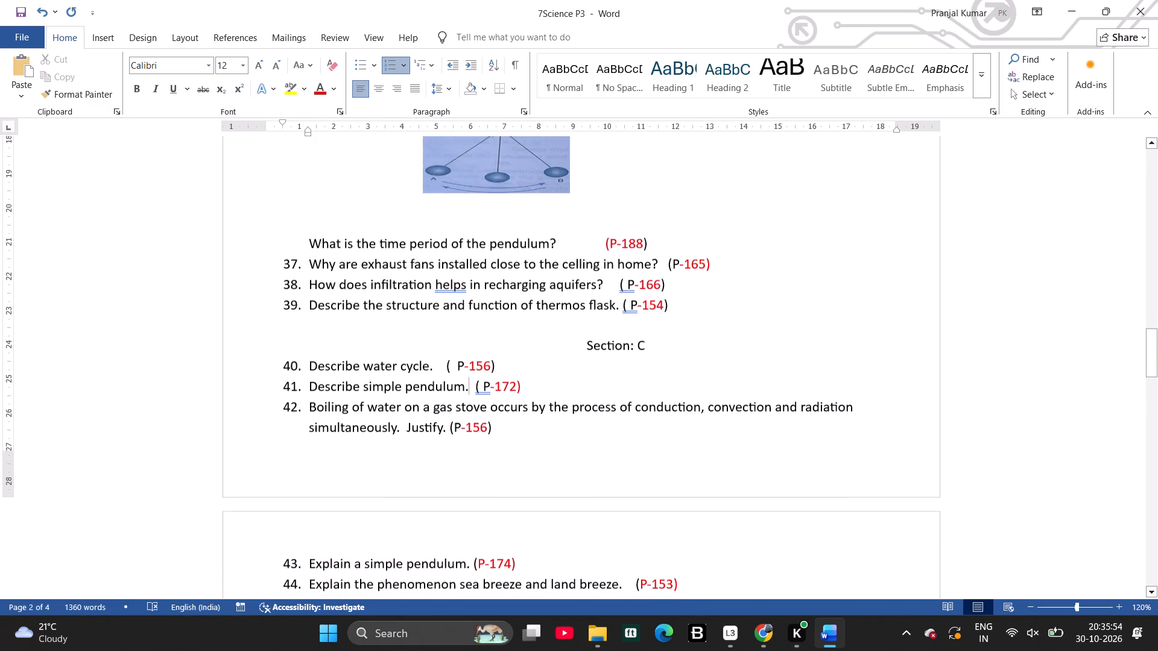
scroll(496, 477, down, 1)
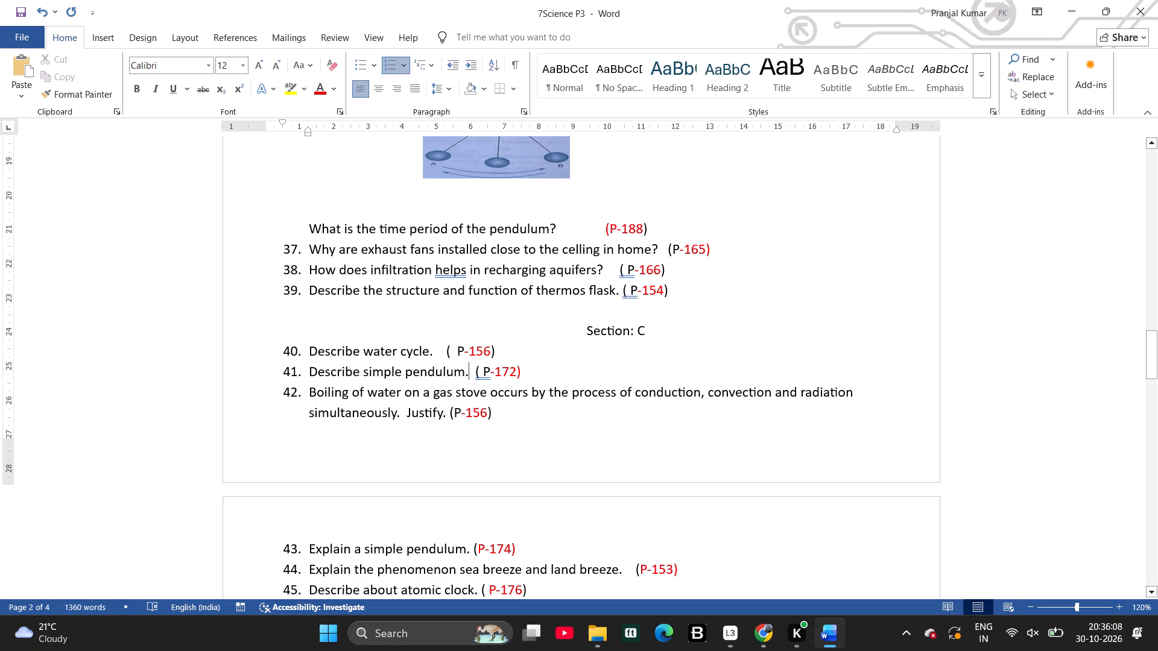
click(516, 371)
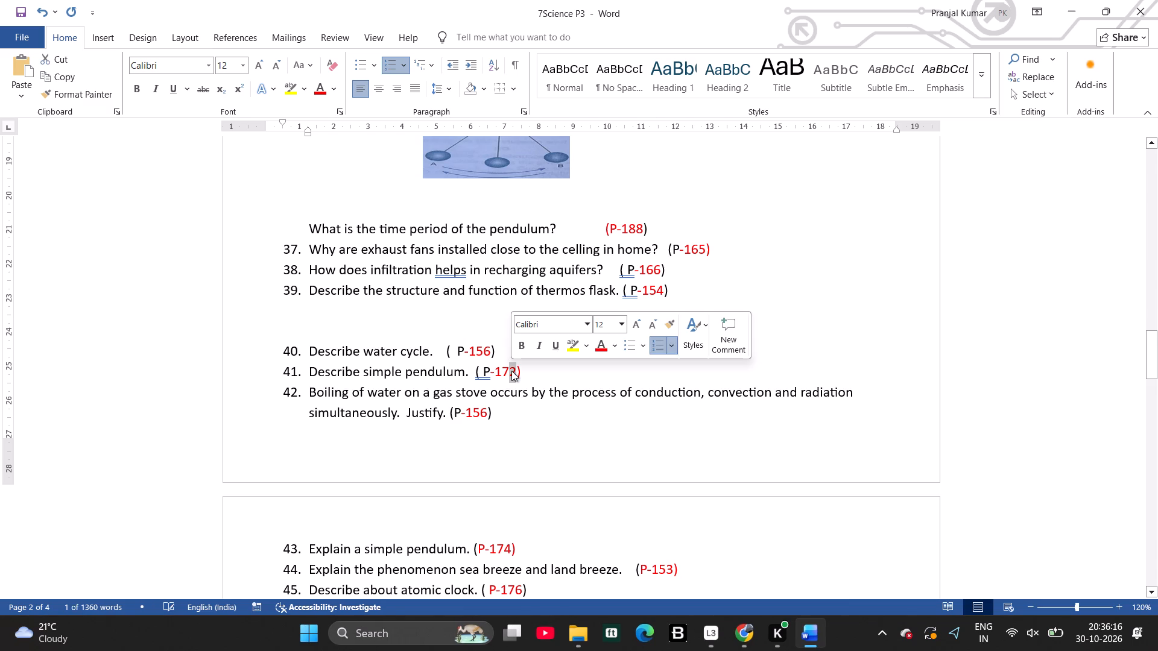
key(4)
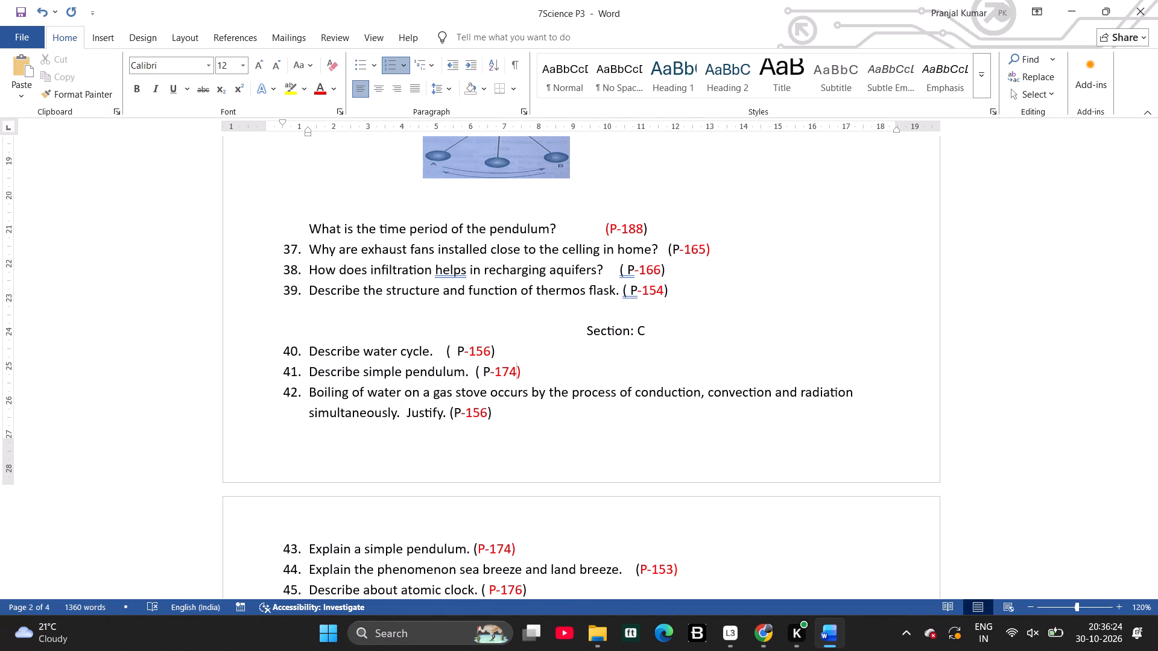
Delete the duplicate question 43, "Explain a simple pendulum.", together with its page reference.
scroll(540, 428, down, 1)
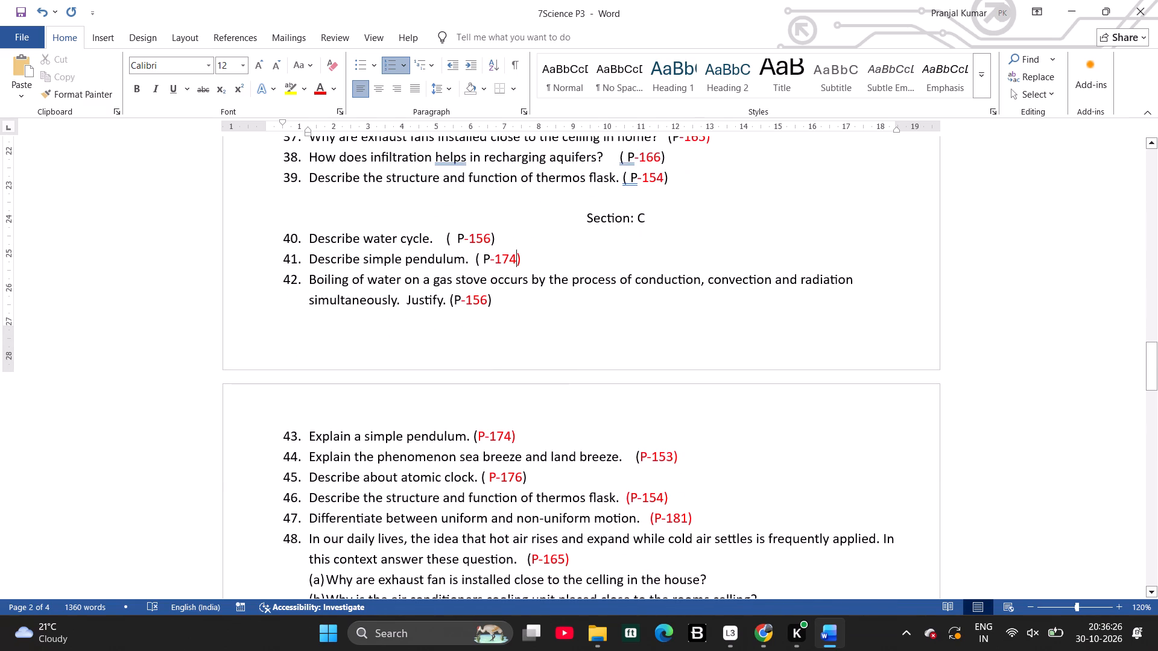
scroll(540, 428, down, 1)
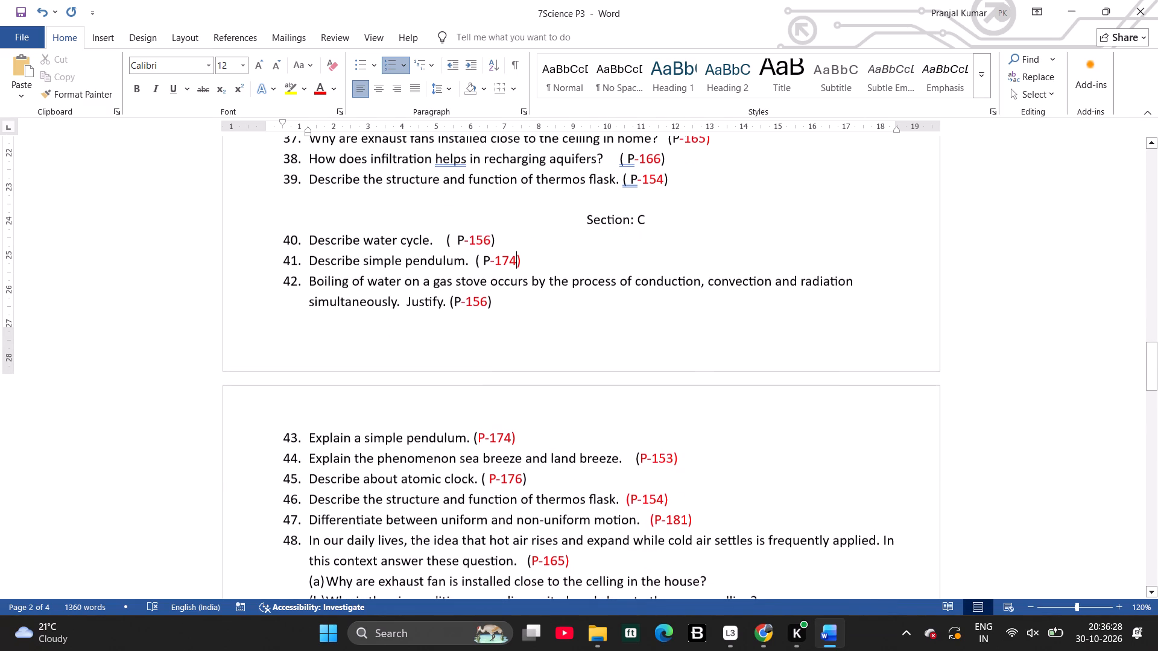
scroll(540, 428, down, 1)
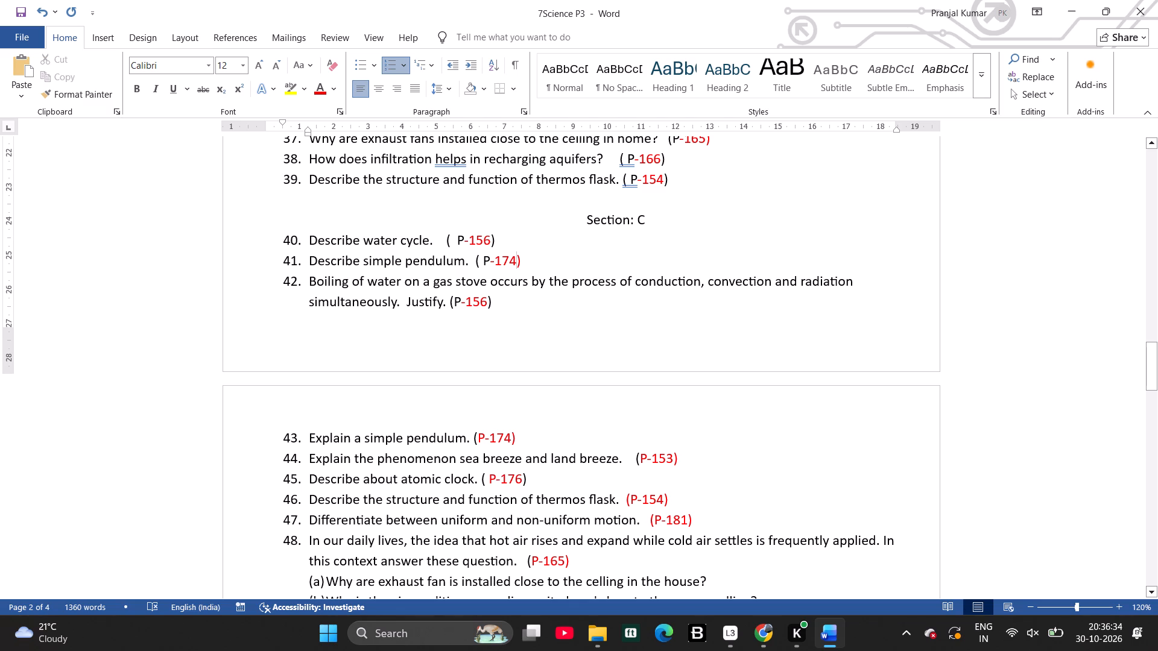
drag(523, 441, 359, 430)
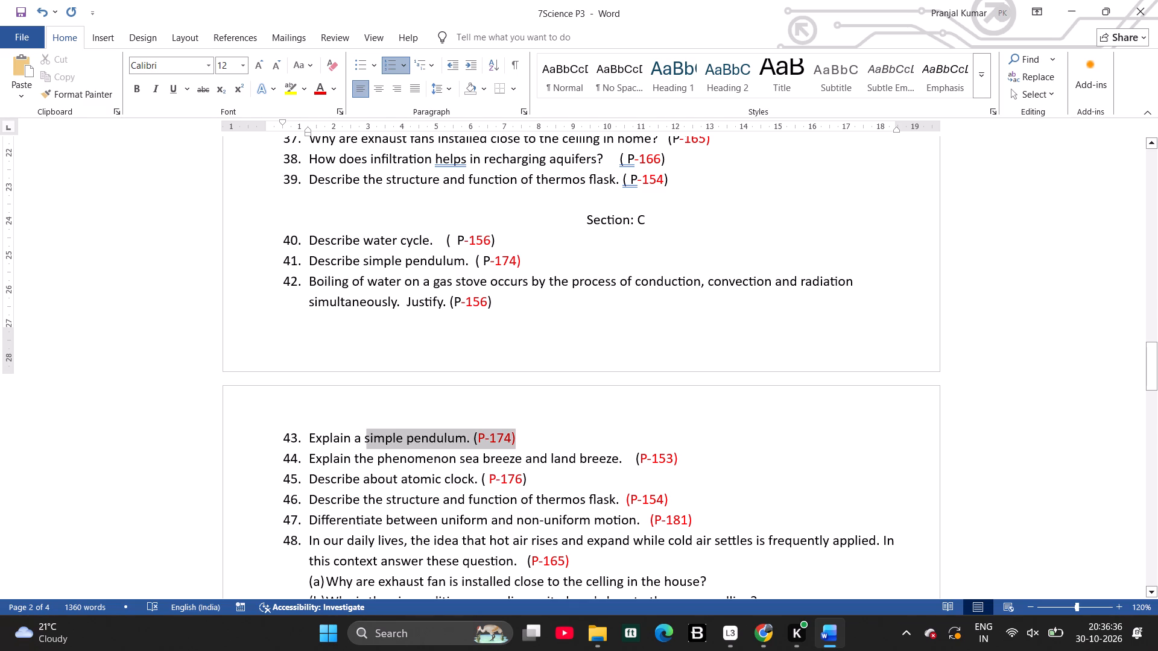
drag(359, 430, 318, 438)
key(BackSpace)
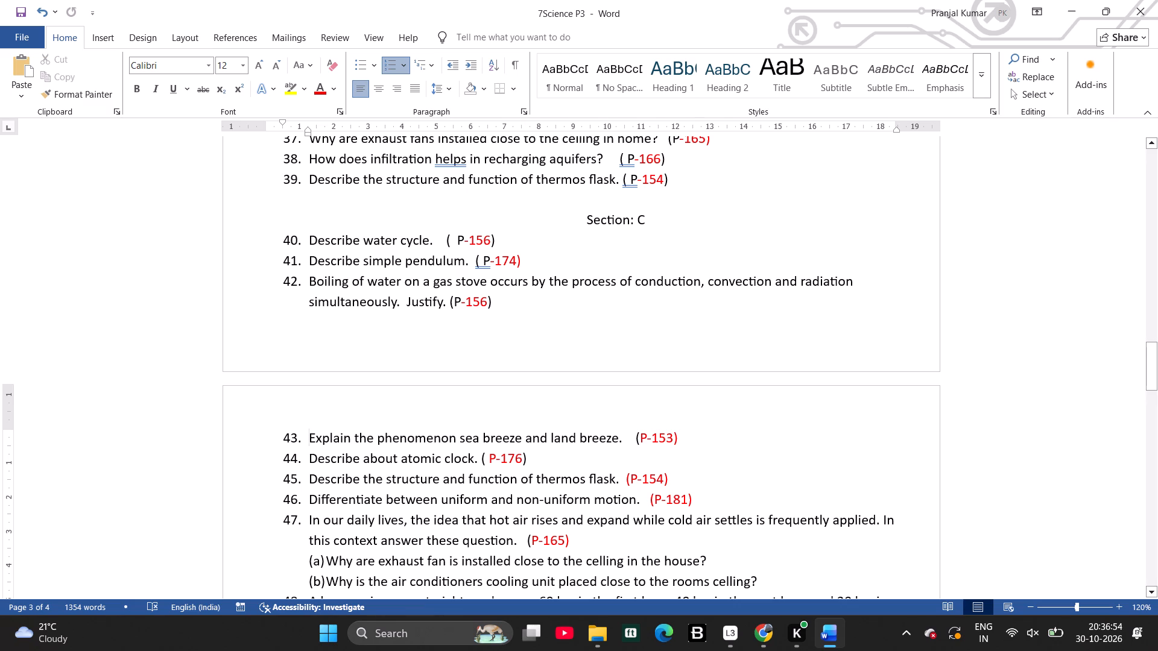
Move question 46 on uniform and non-uniform motion ahead of the sea breeze question as number 43, leaving no blank numbered line.
drag(694, 497, 691, 497)
drag(691, 497, 315, 504)
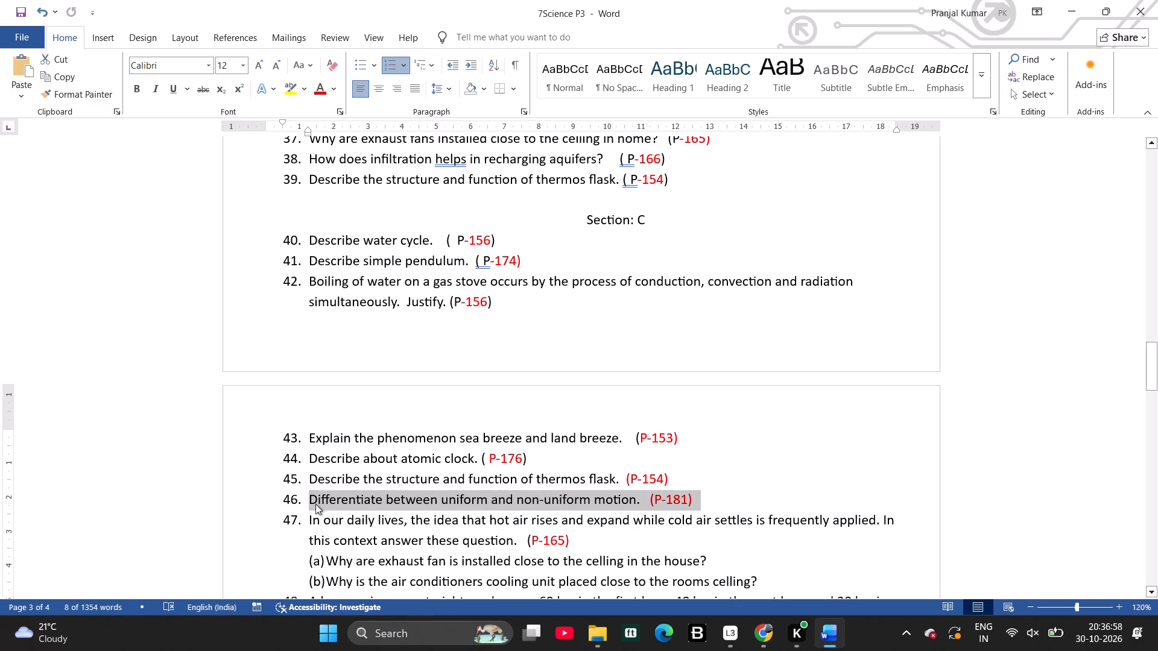
key(ctrl+x)
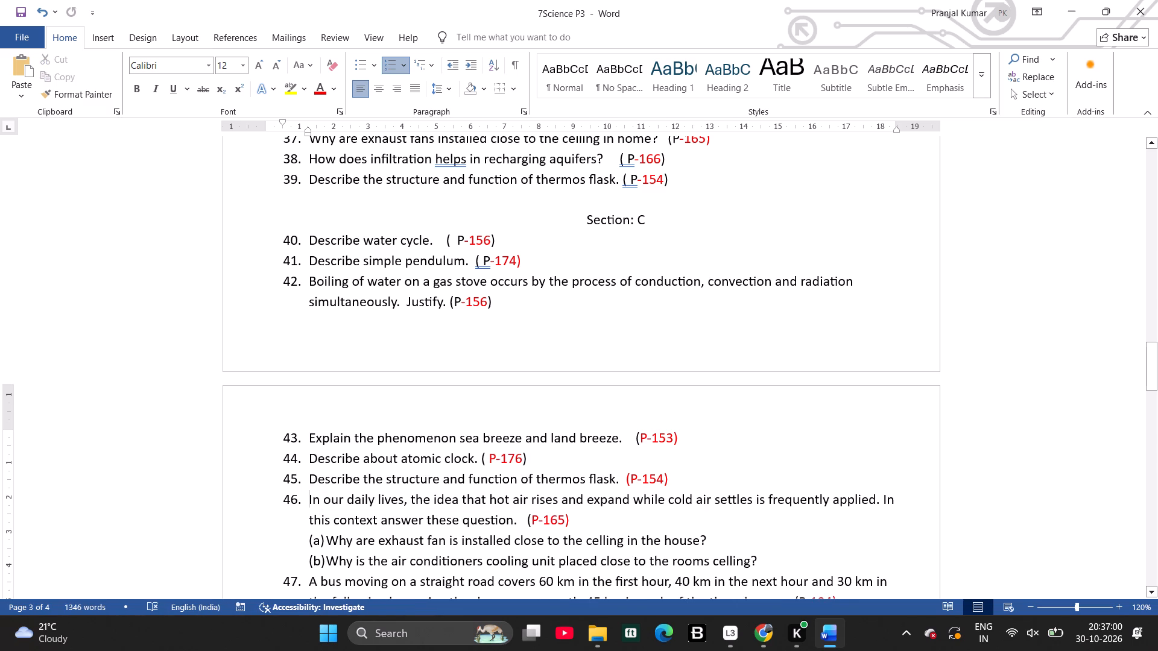
click(305, 437)
key(Return)
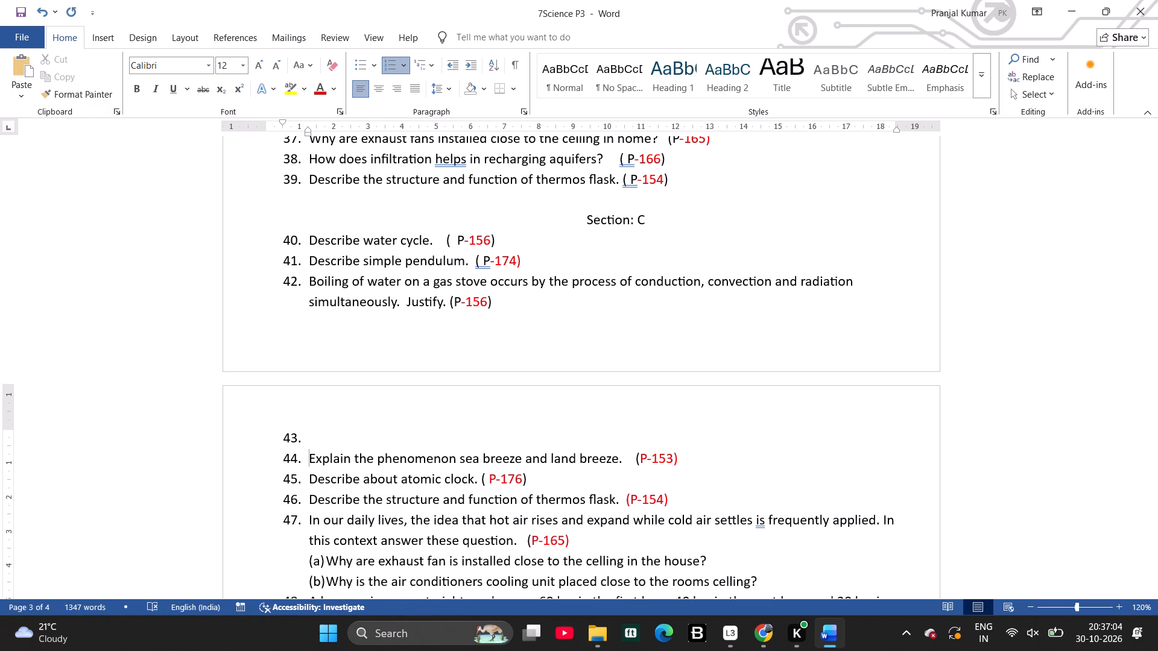
key(Up)
key(ctrl+v)
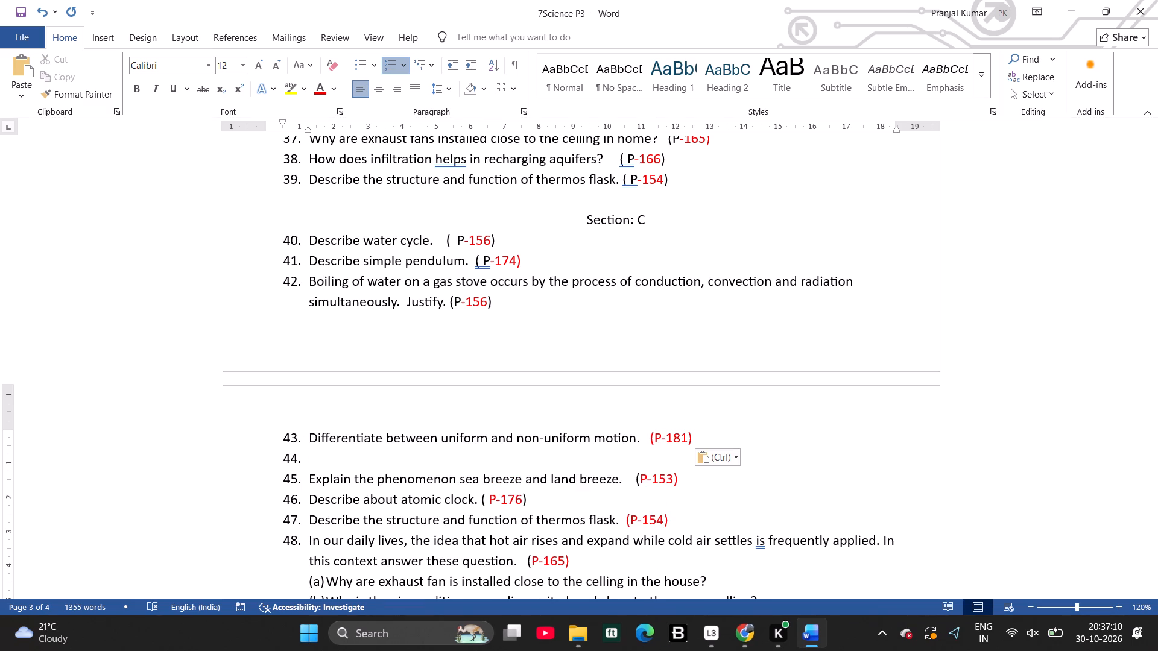
key(BackSpace)
key(BackSpace)
key(BackSpace)
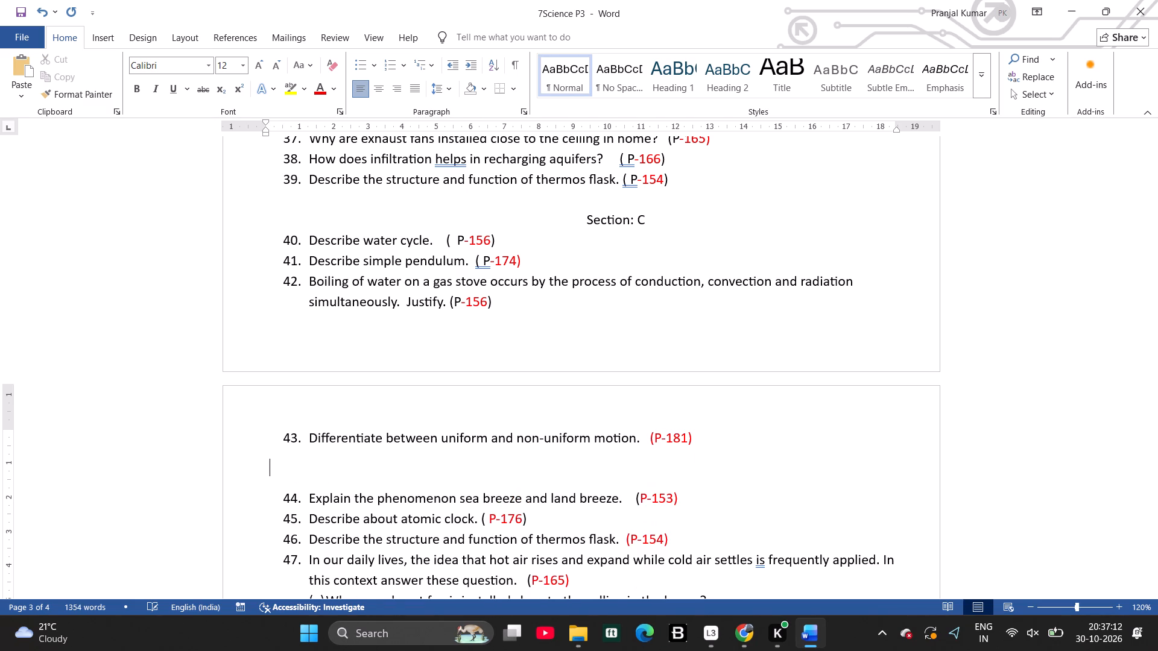
key(BackSpace)
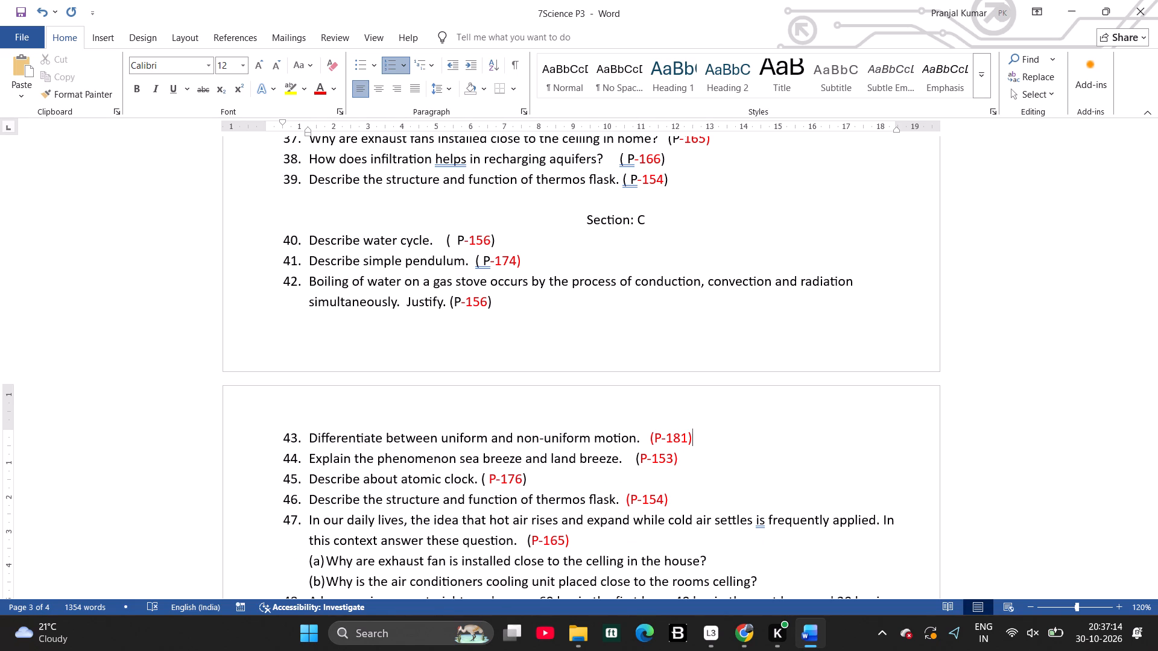
Copy question 48 about the two buses, with parts (a) and (b), into a new question 45 after the sea breeze question.
scroll(498, 484, down, 1)
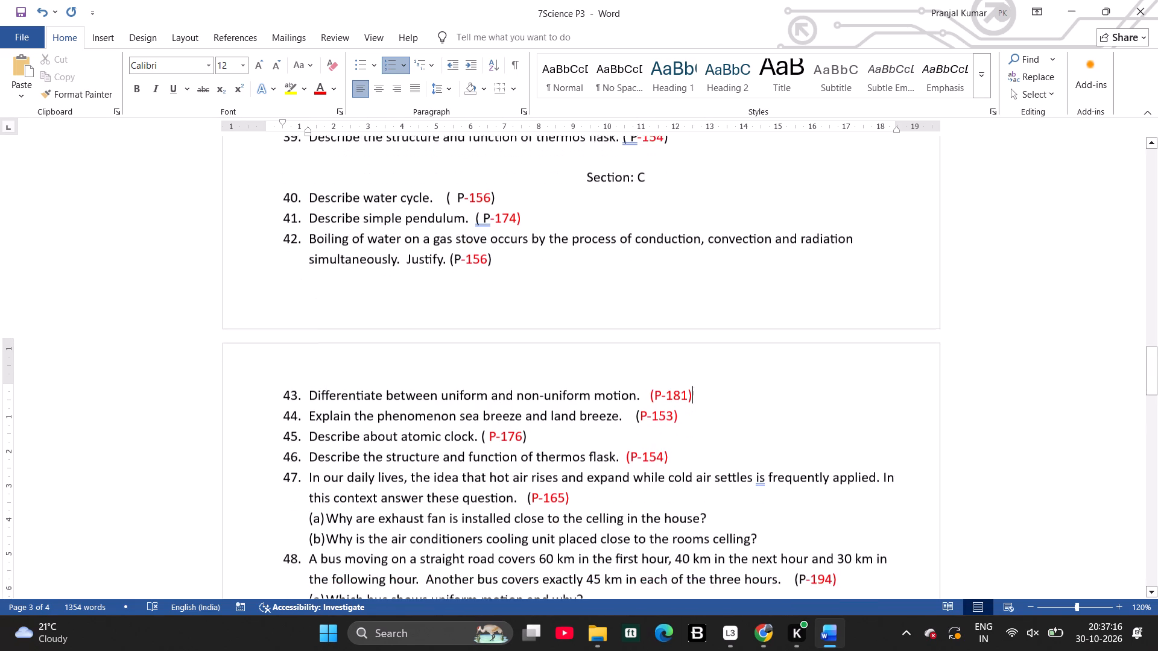
scroll(498, 484, down, 1)
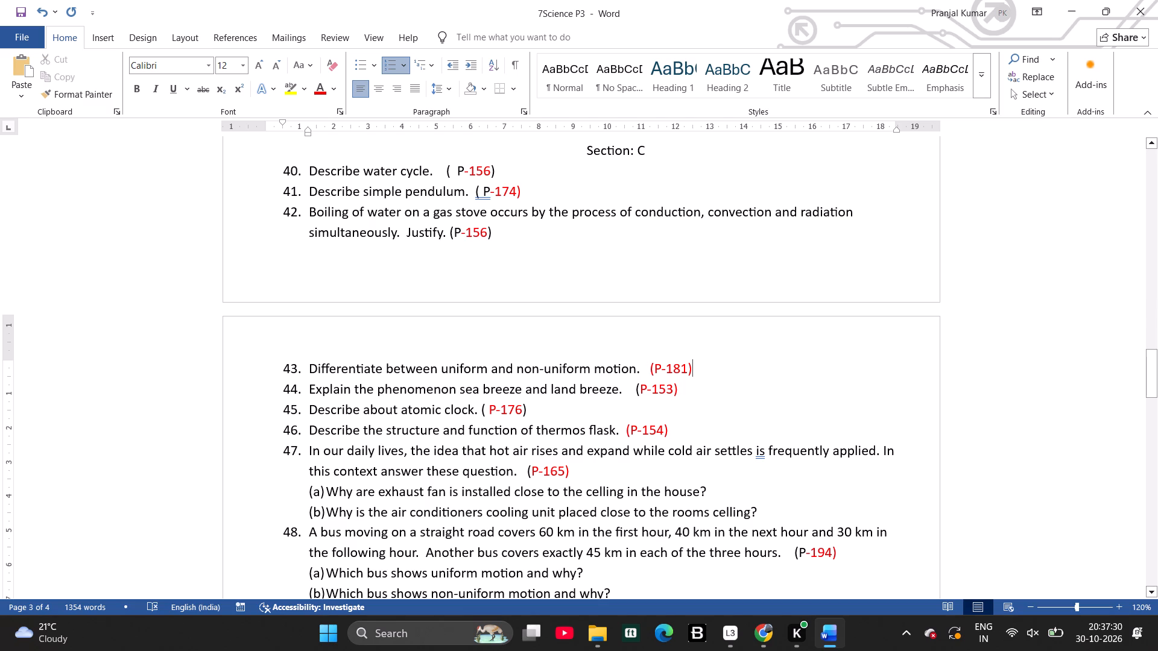
scroll(472, 459, down, 1)
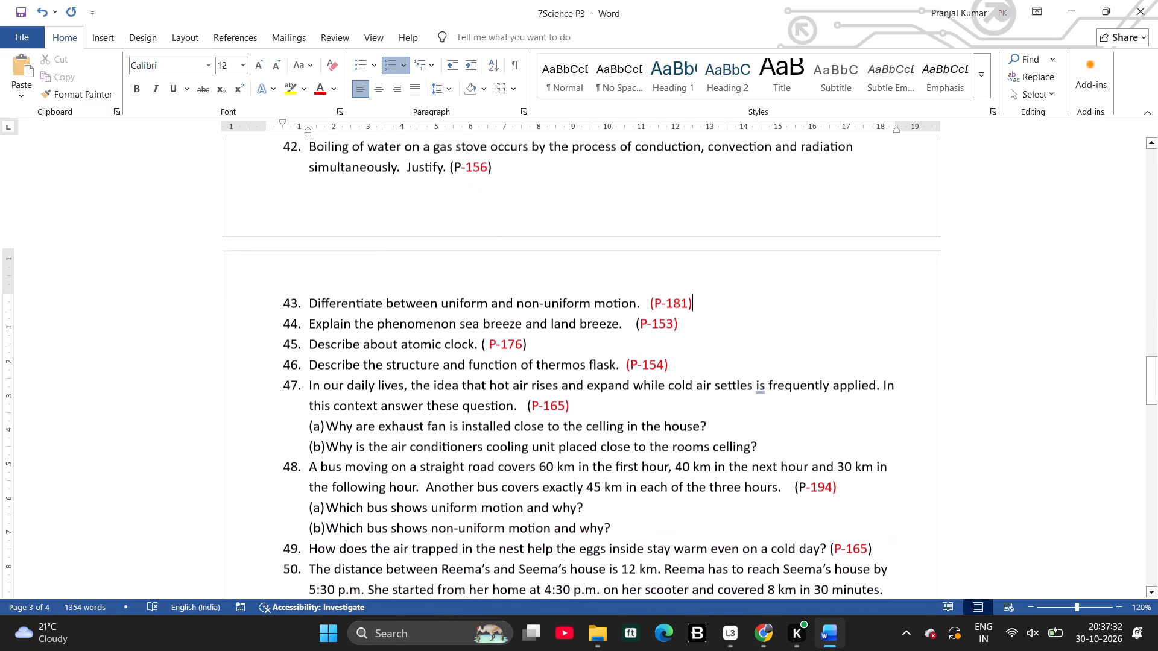
scroll(472, 459, down, 2)
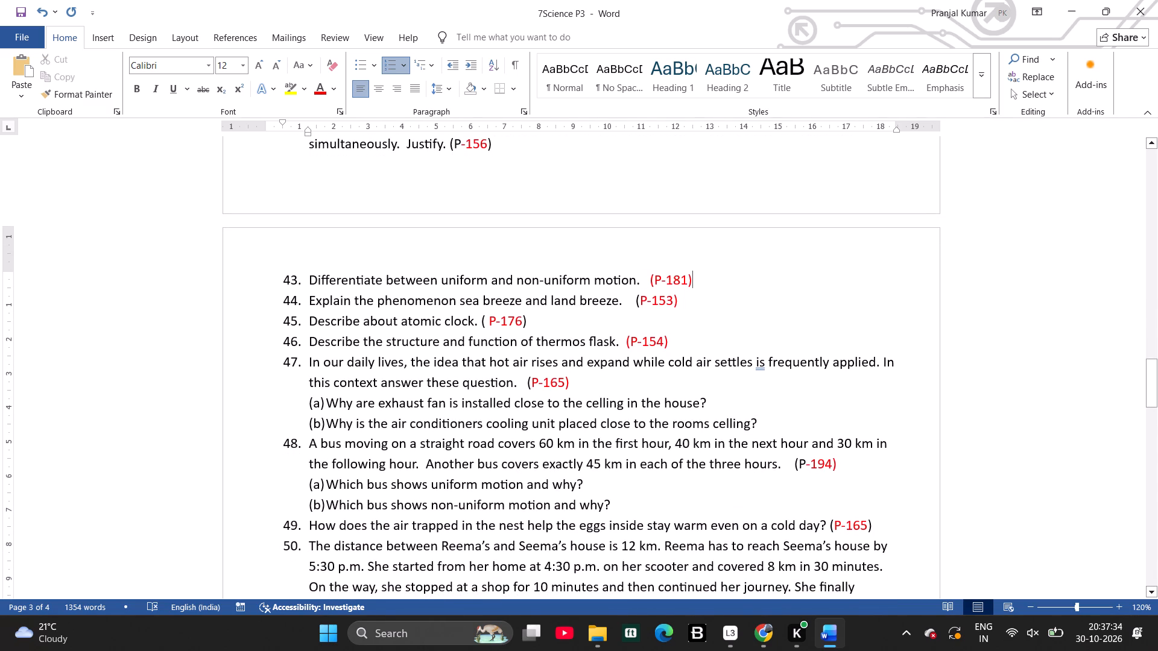
drag(308, 438, 551, 482)
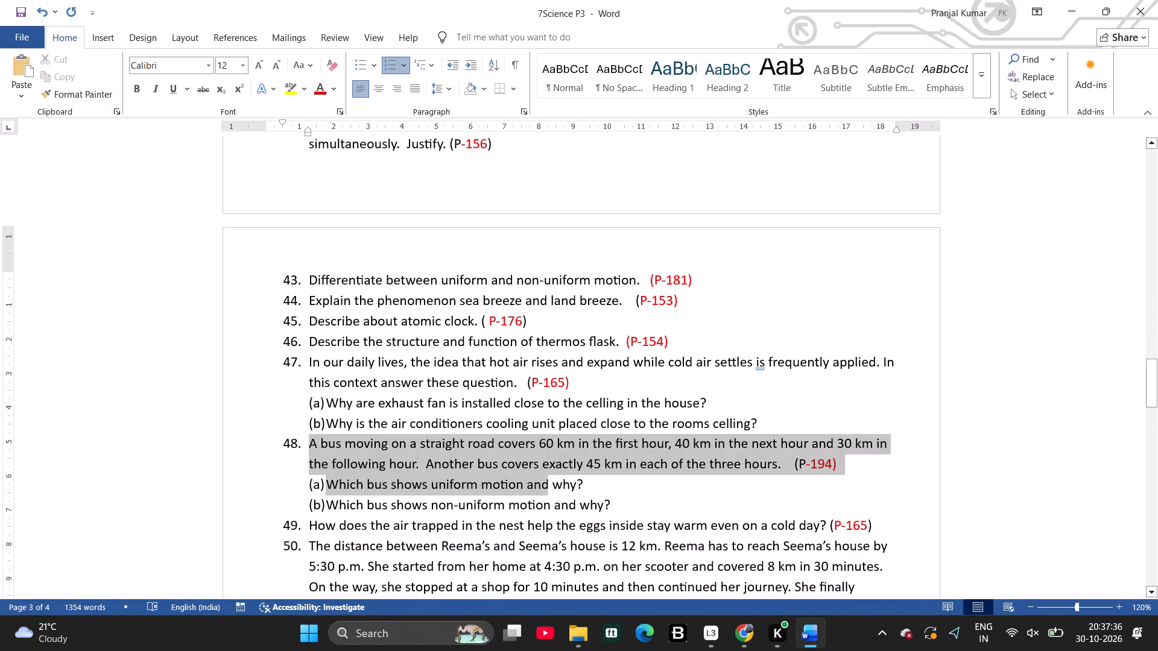
drag(551, 482, 609, 505)
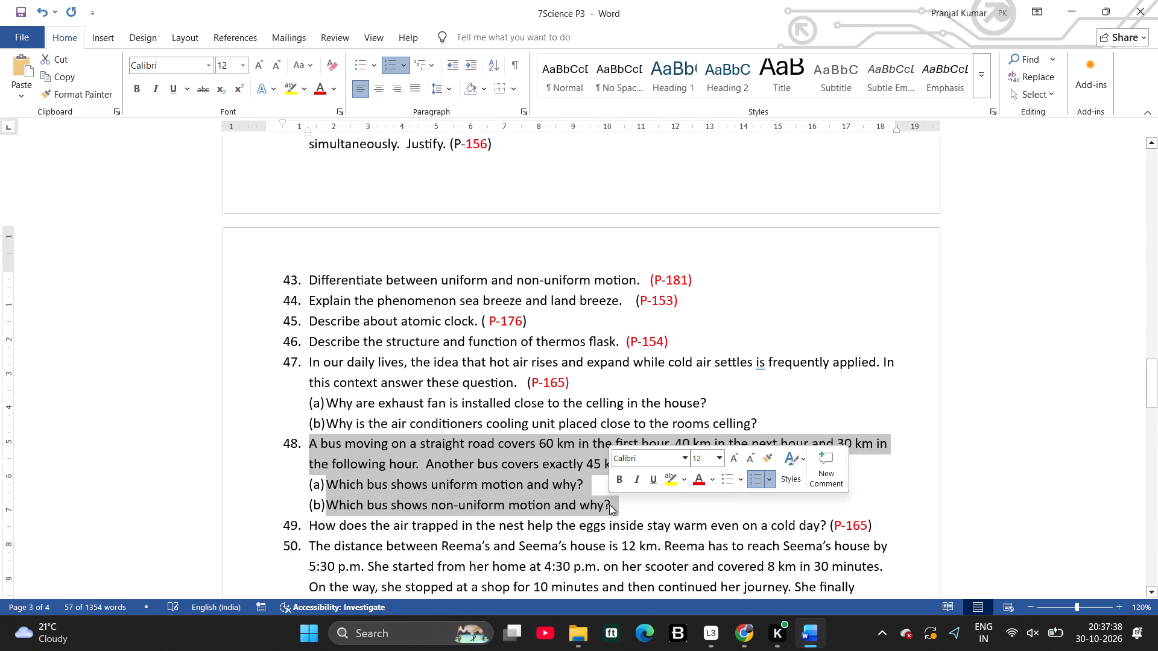
key(ctrl+c)
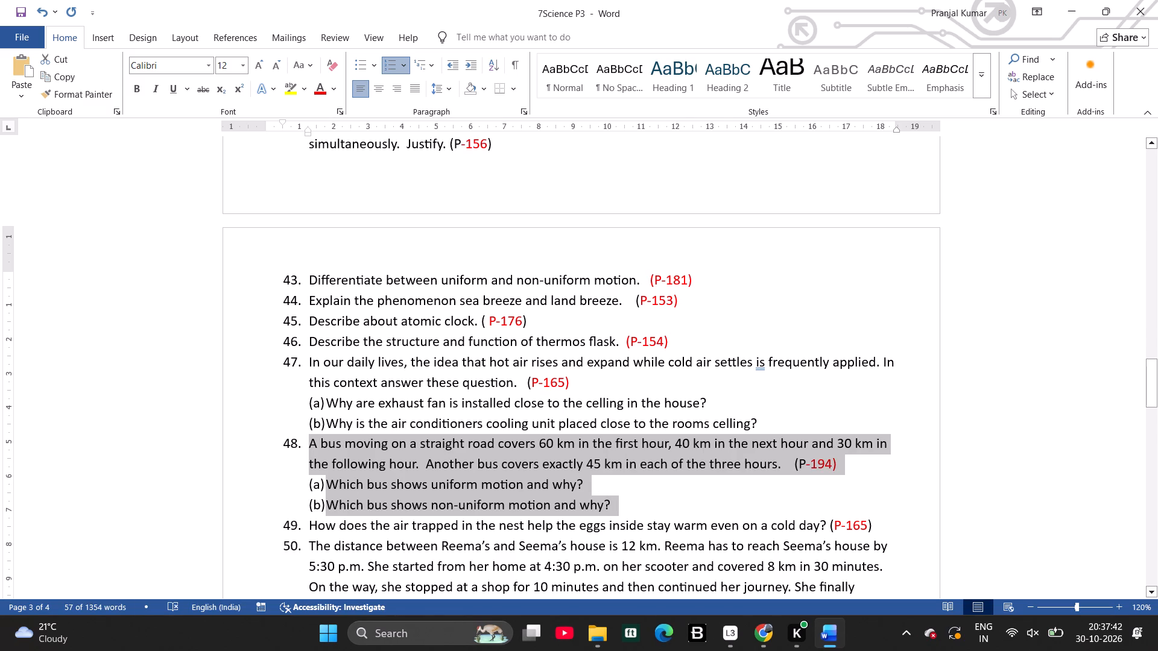
click(688, 306)
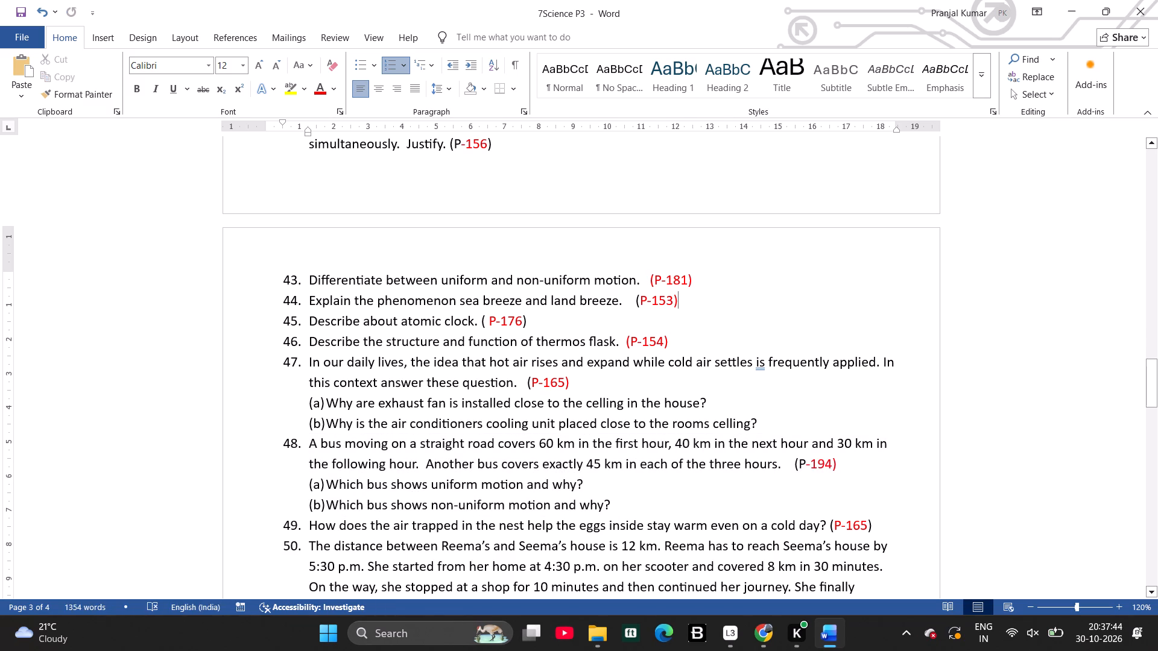
key(Return)
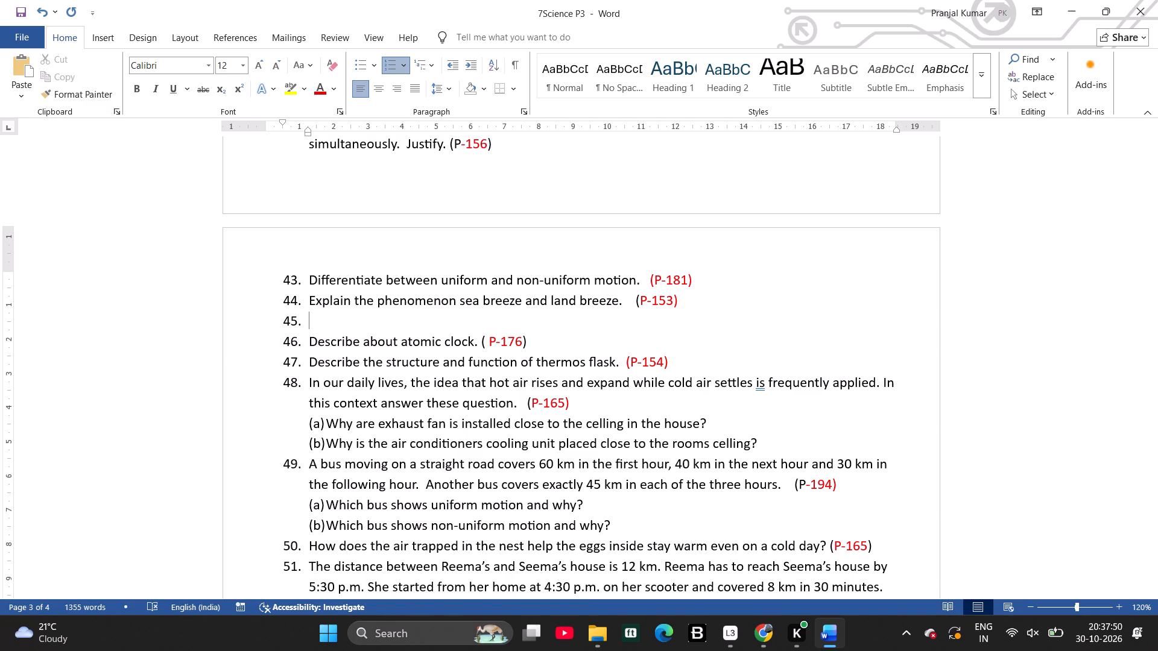
key(ctrl+v)
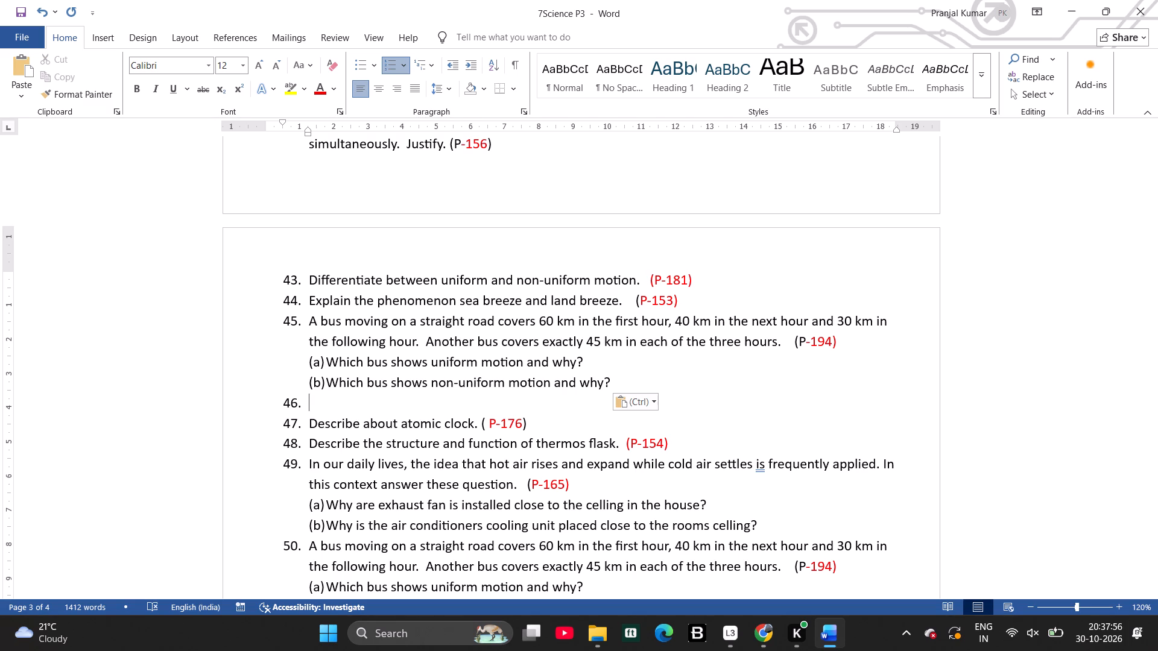
key(BackSpace)
key(BackSpace)
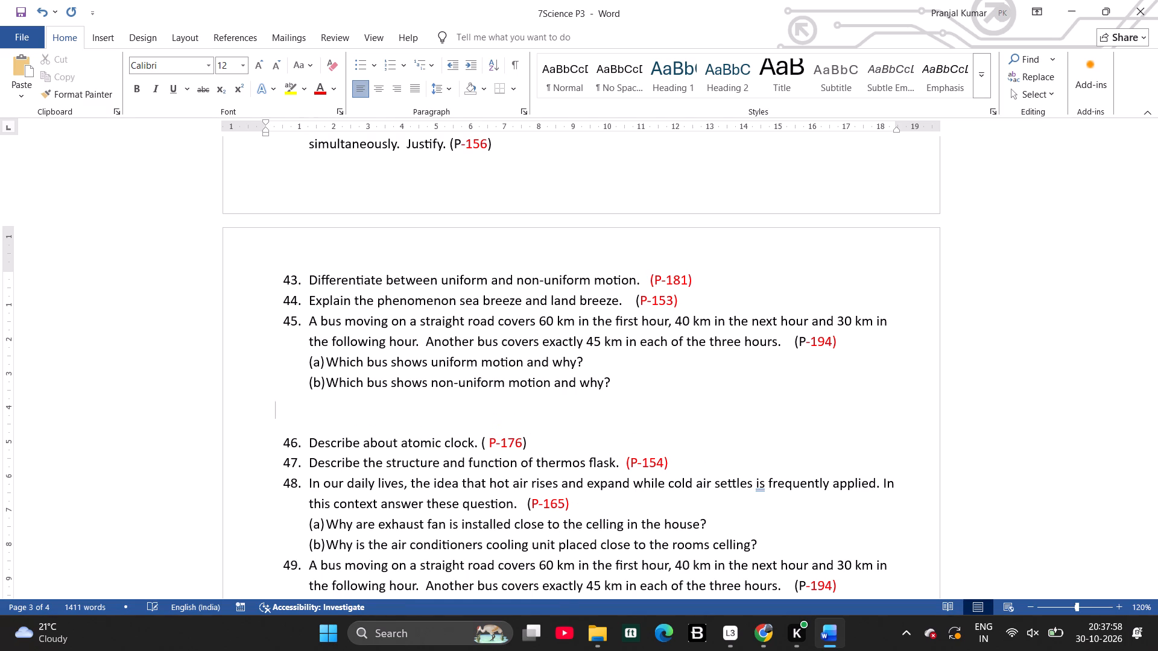
key(BackSpace)
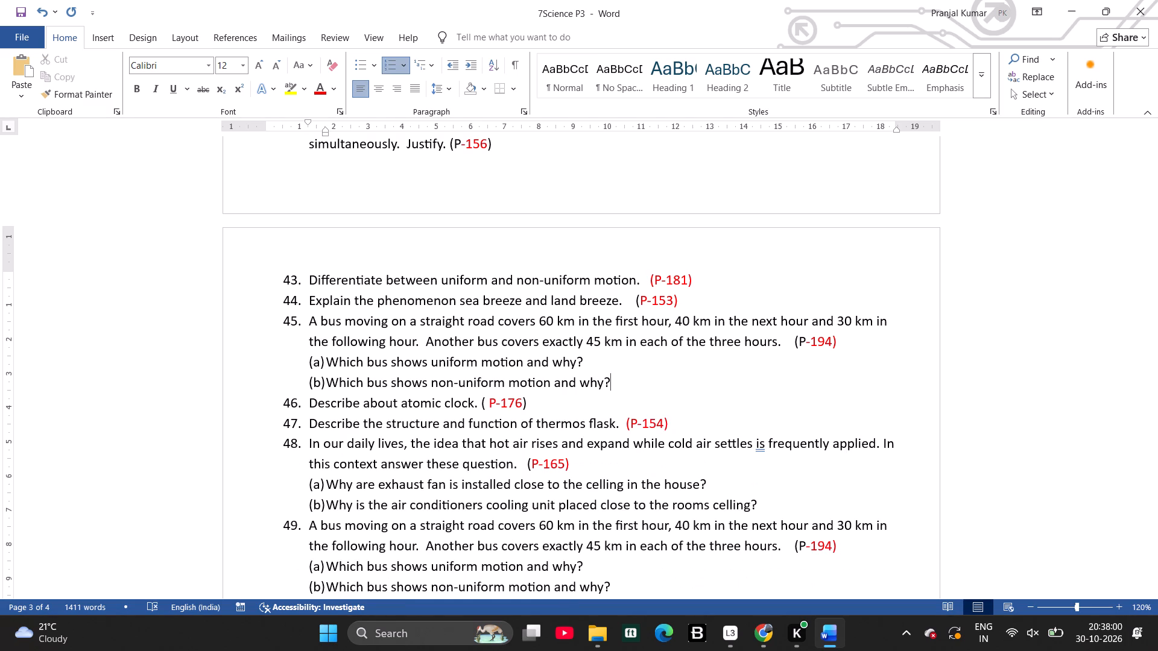
scroll(701, 306, down, 1)
scroll(849, 362, down, 1)
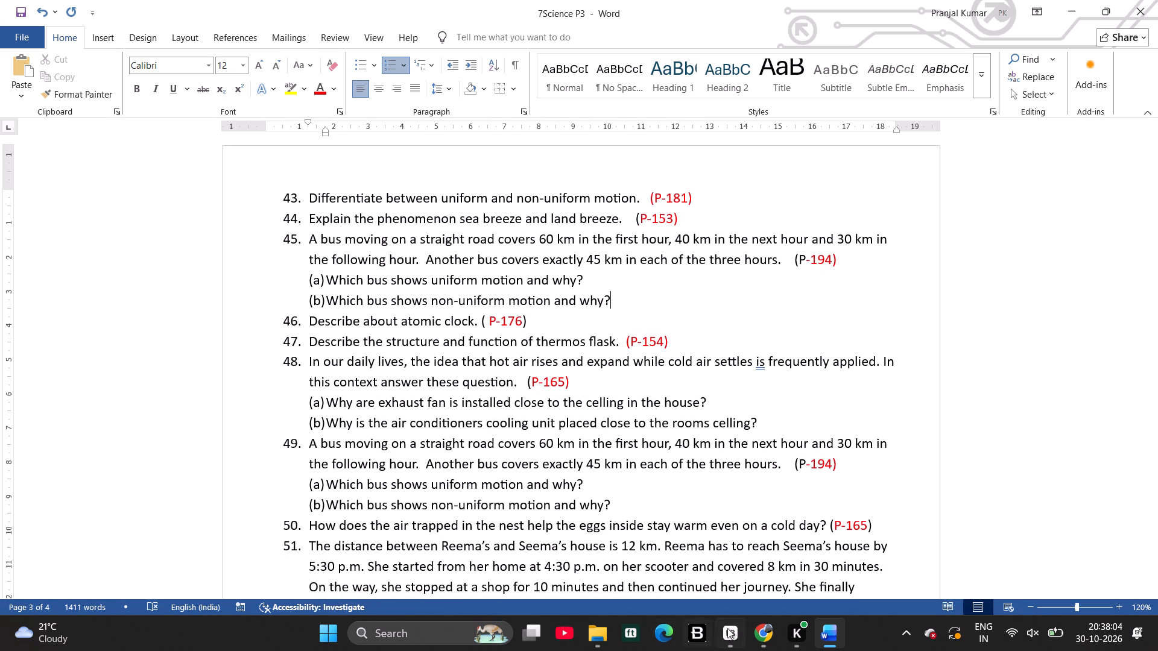
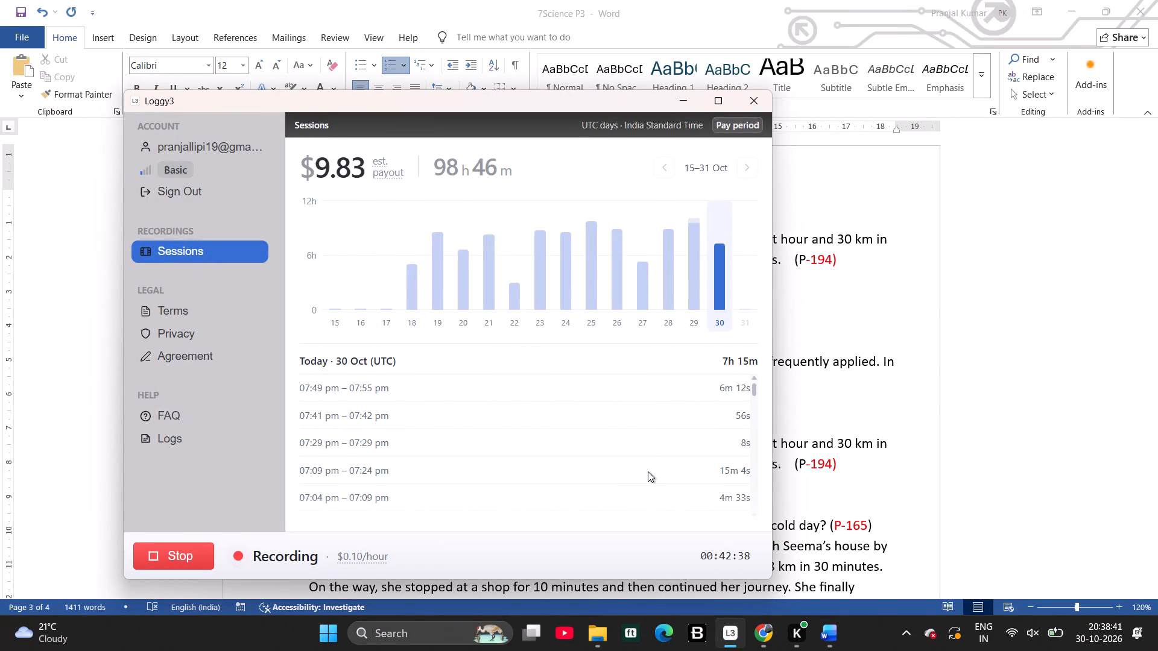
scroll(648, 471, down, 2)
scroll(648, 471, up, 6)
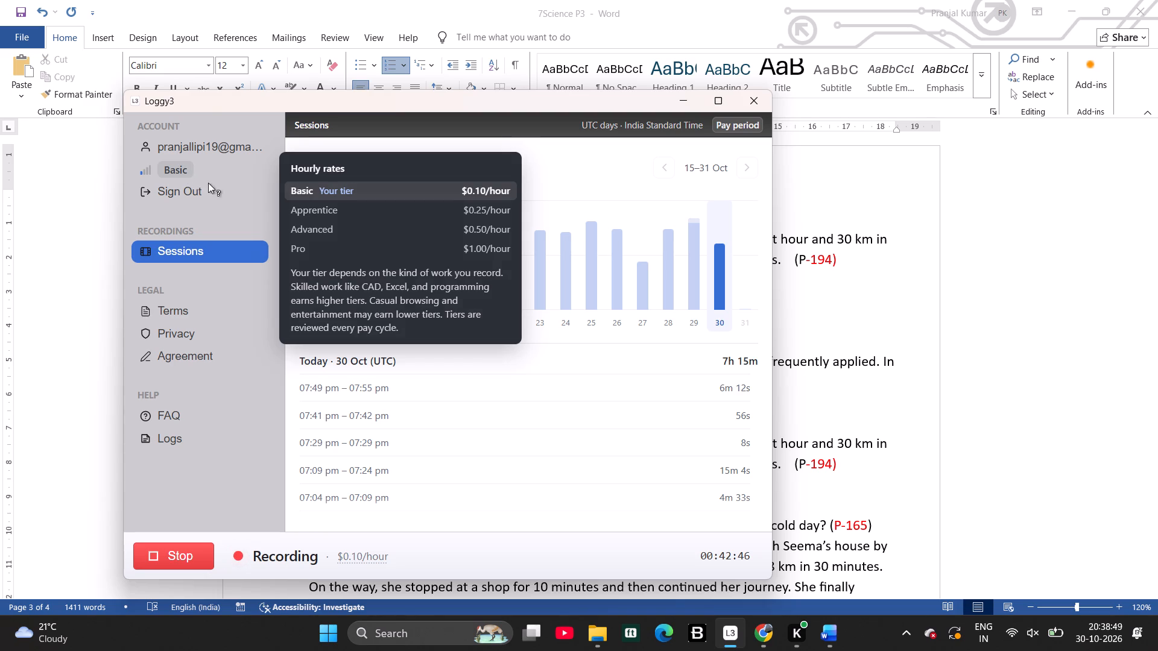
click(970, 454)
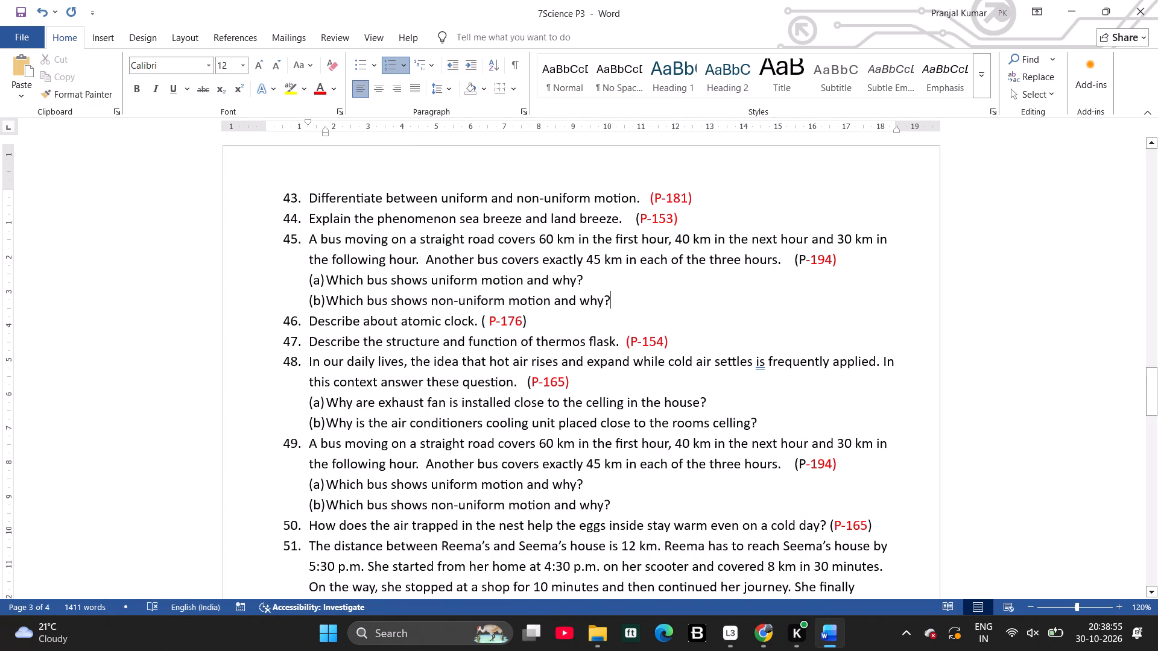
Switch to MetaTrader 5, view the second XAUUSD M1 chart on the daily timeframe, and close the terminal.
click(626, 631)
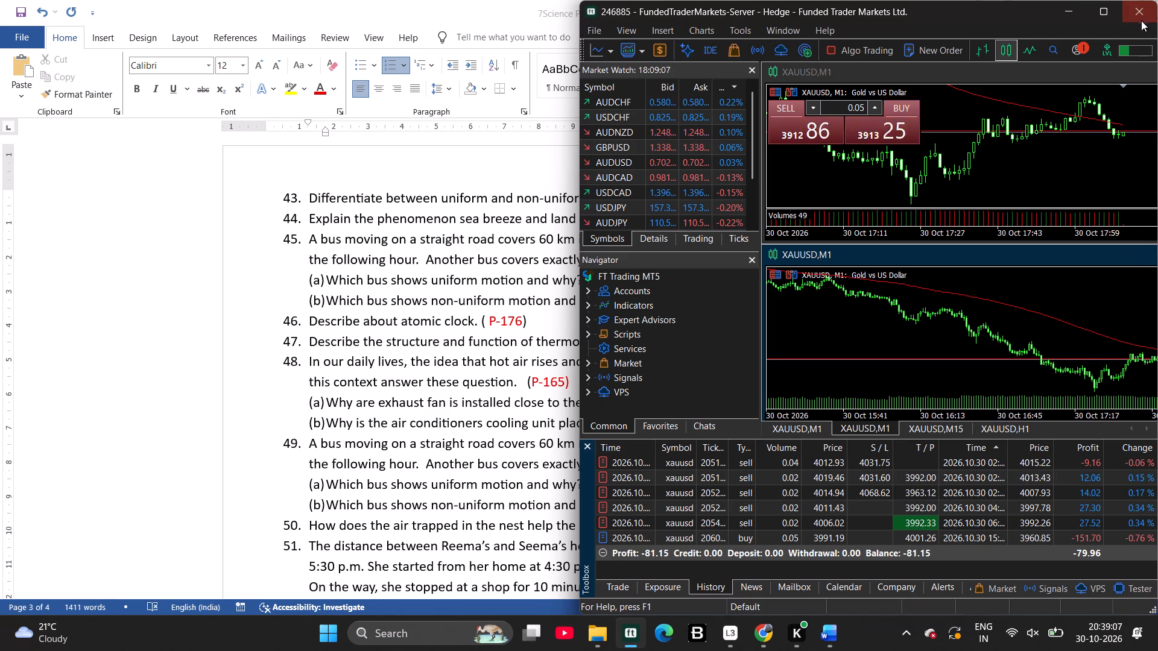
click(1107, 11)
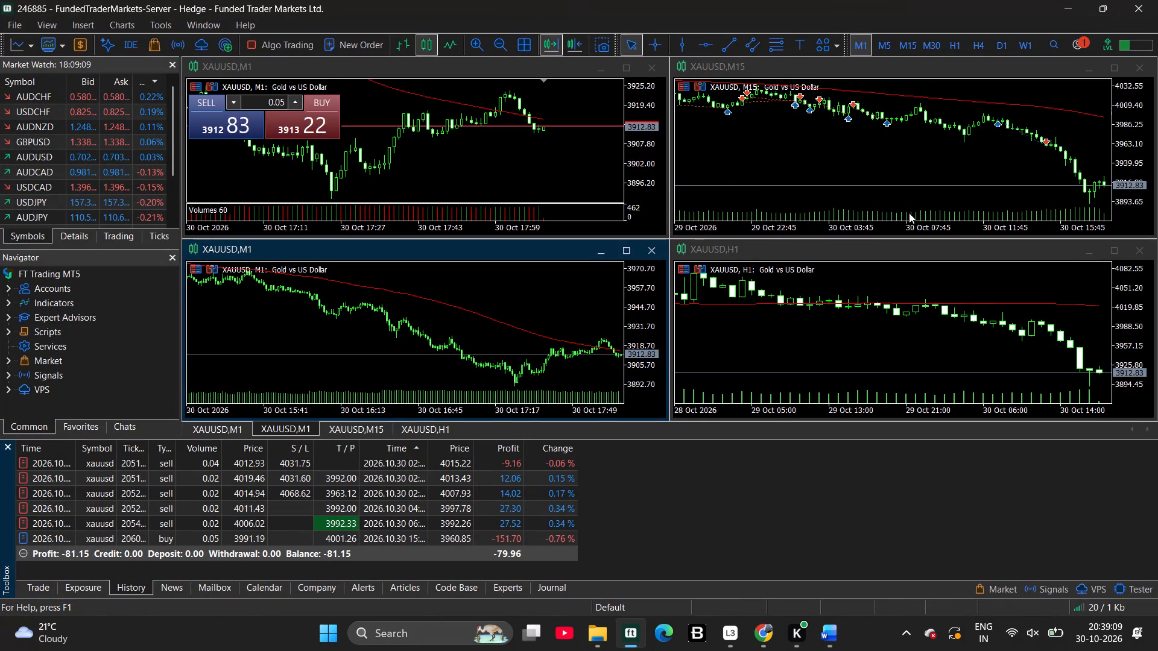
click(576, 317)
text(-------)
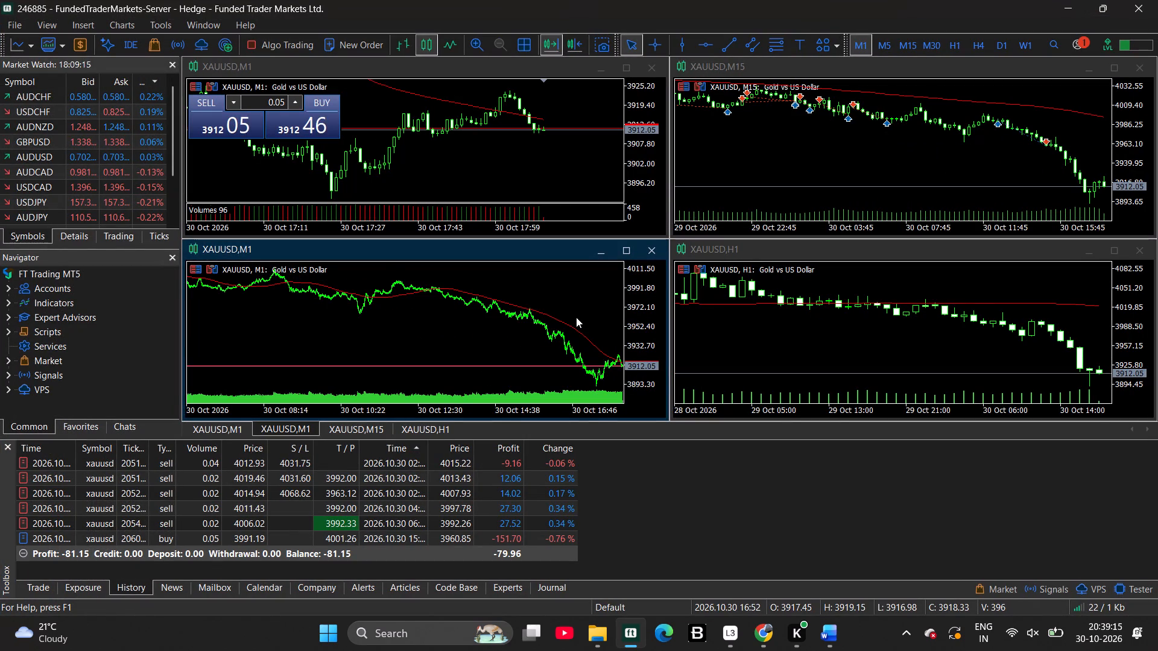
text(++)
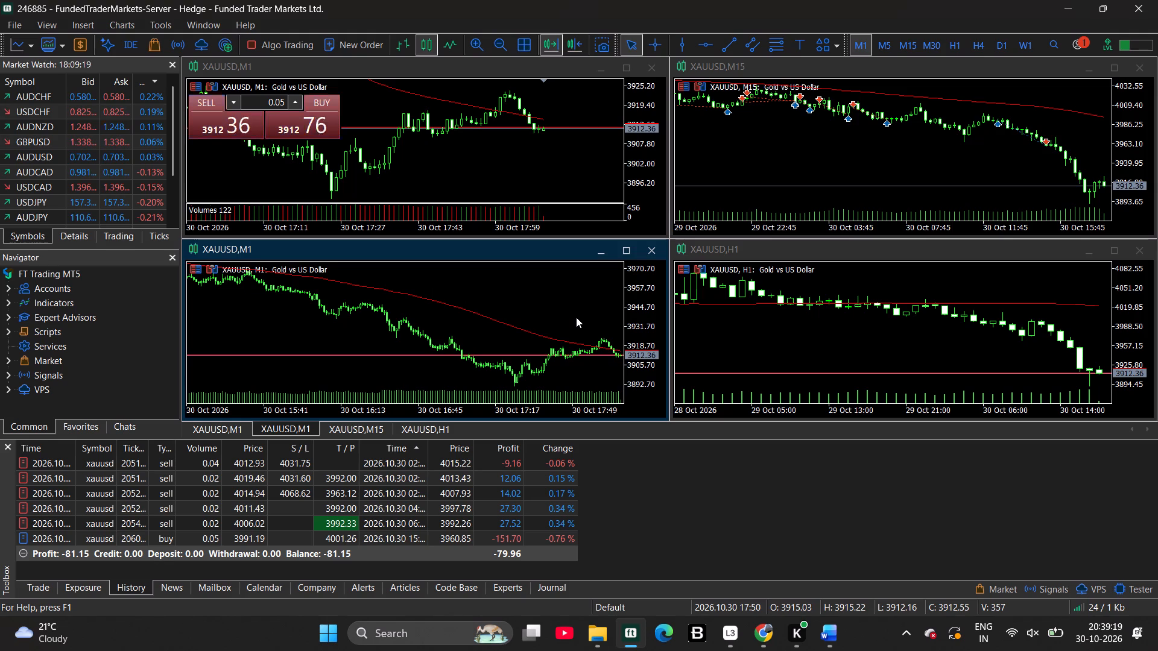
right_click(576, 317)
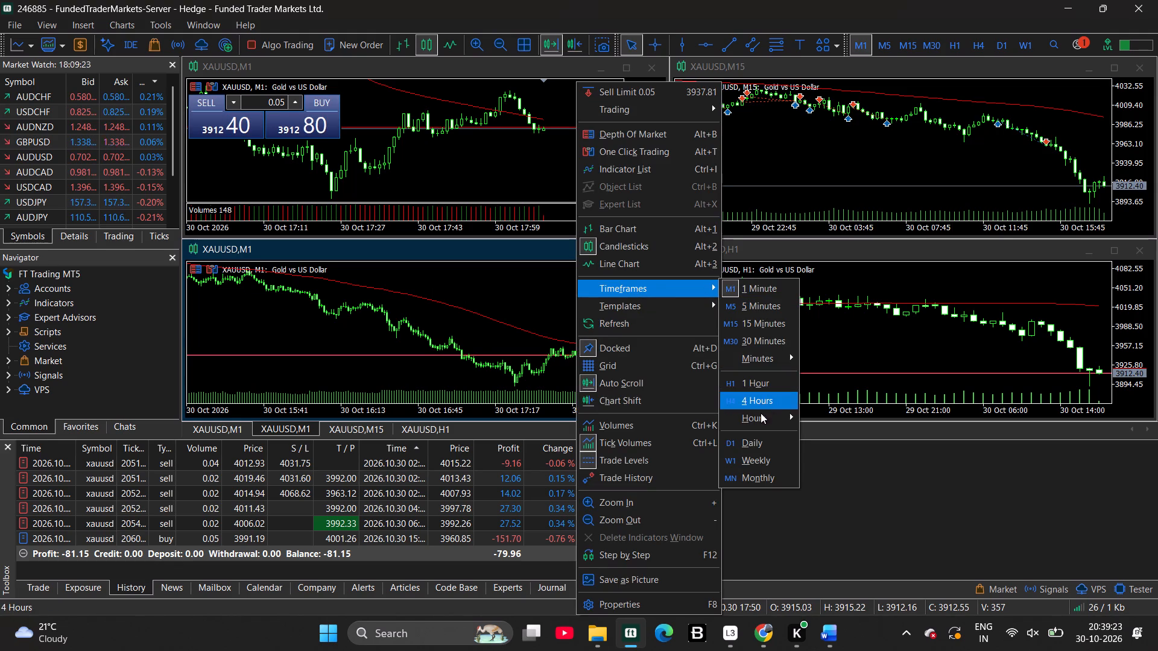
click(759, 436)
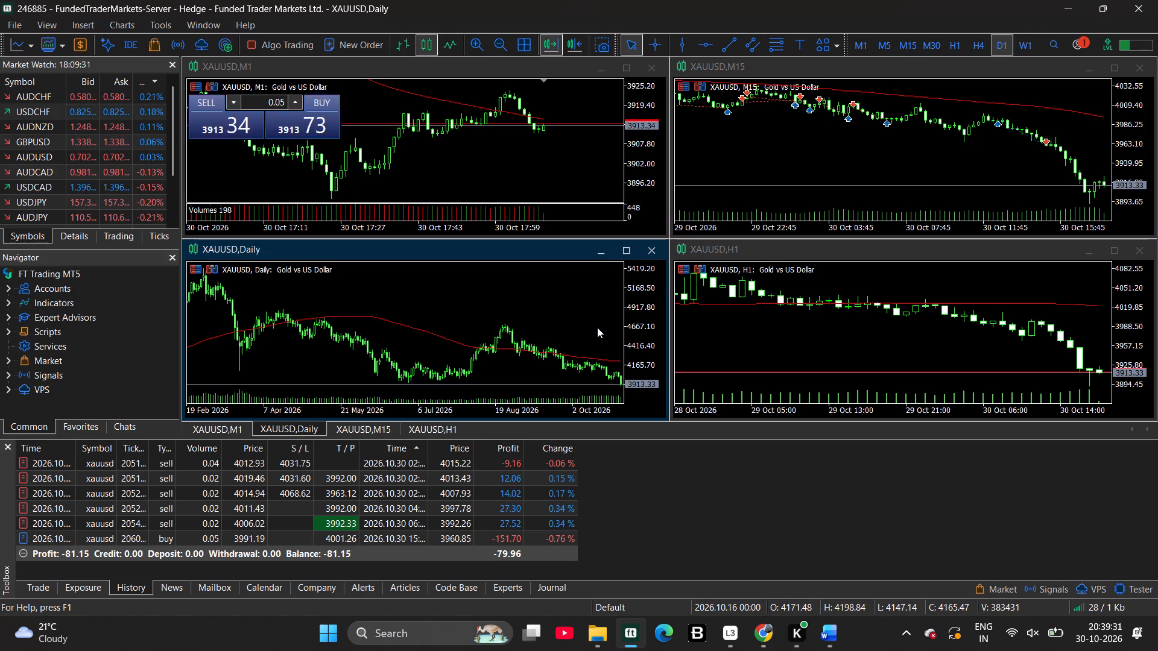
click(1157, 0)
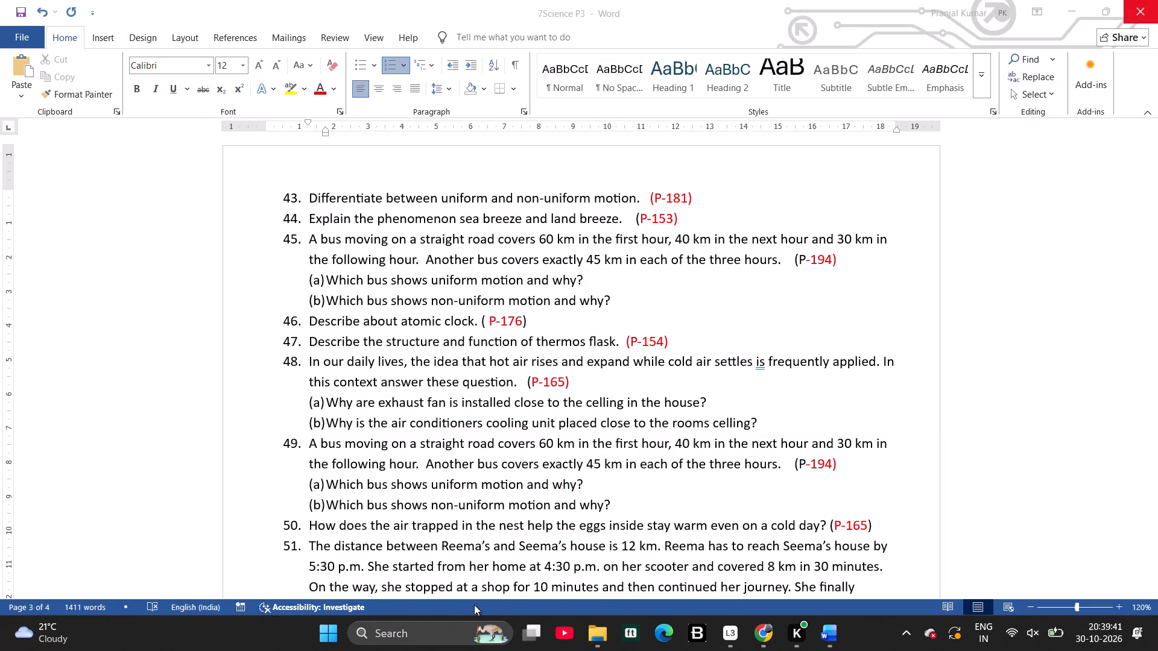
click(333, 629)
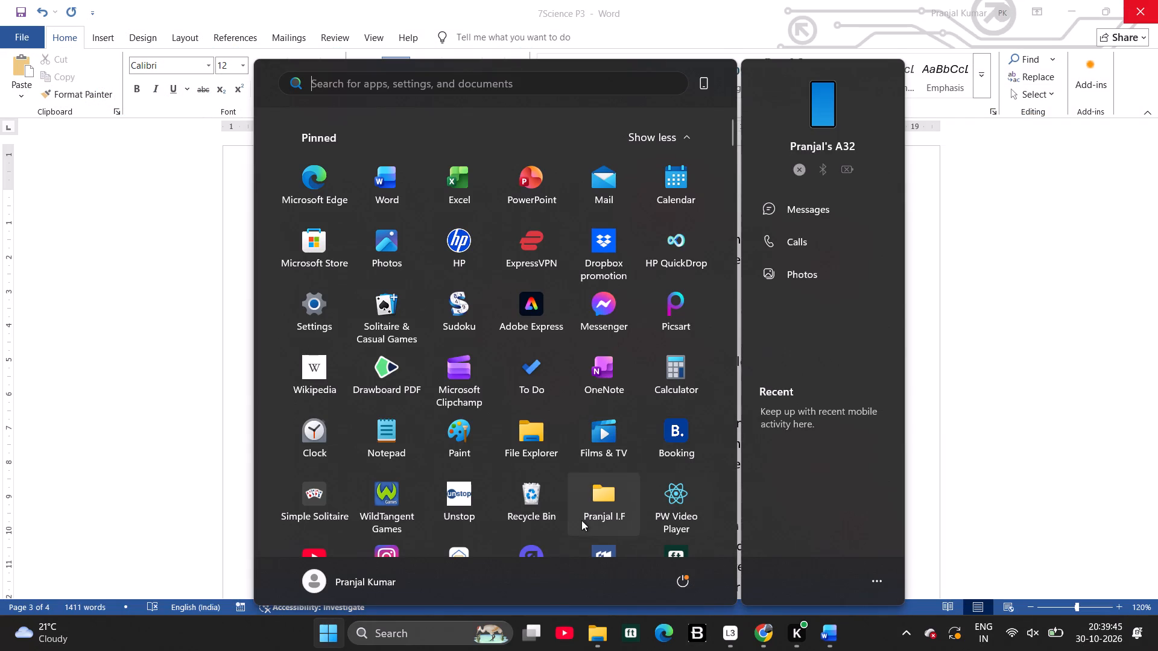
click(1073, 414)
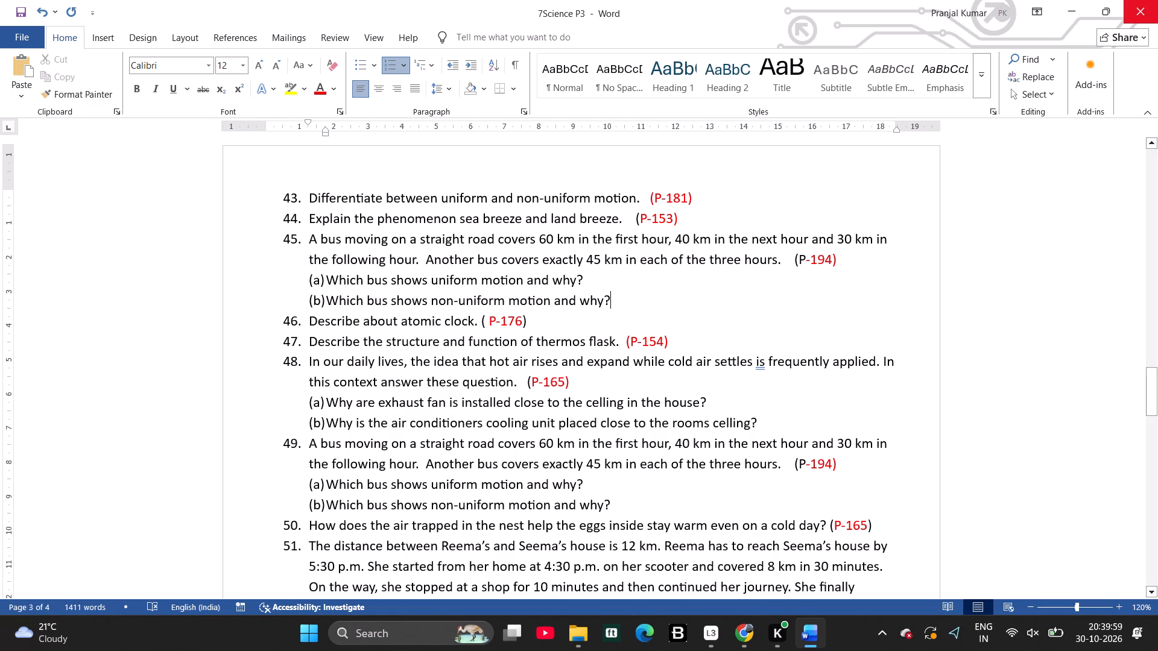
Delete the duplicate question 49 about the two buses, including its parts (a) and (b).
drag(308, 442, 449, 479)
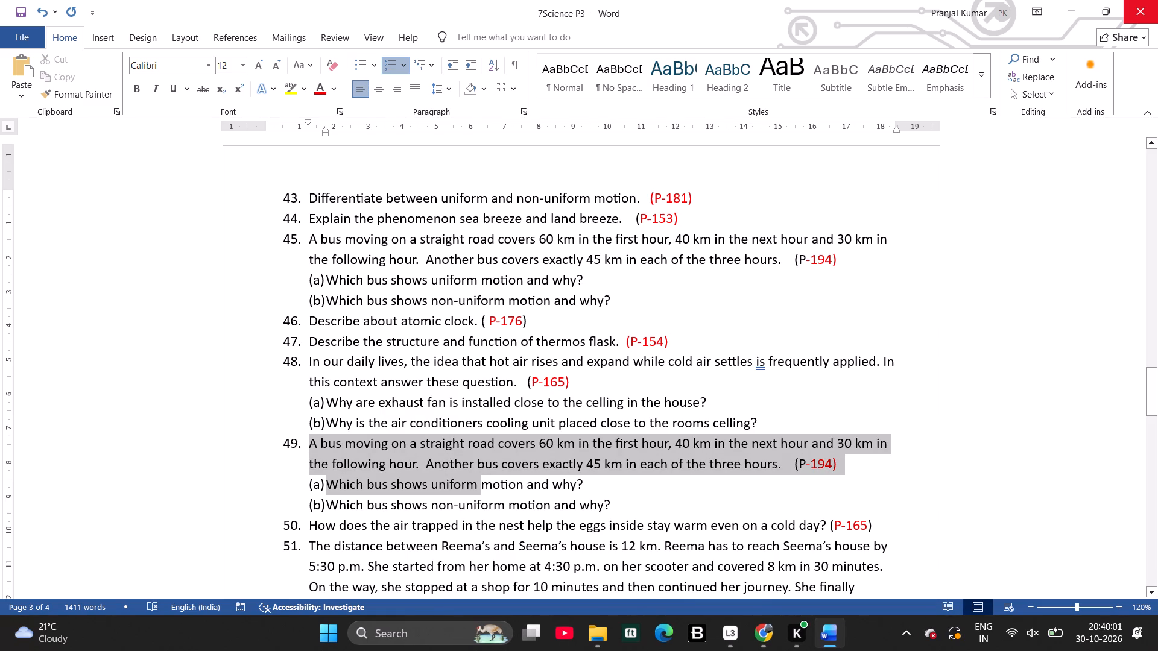
drag(449, 479, 612, 505)
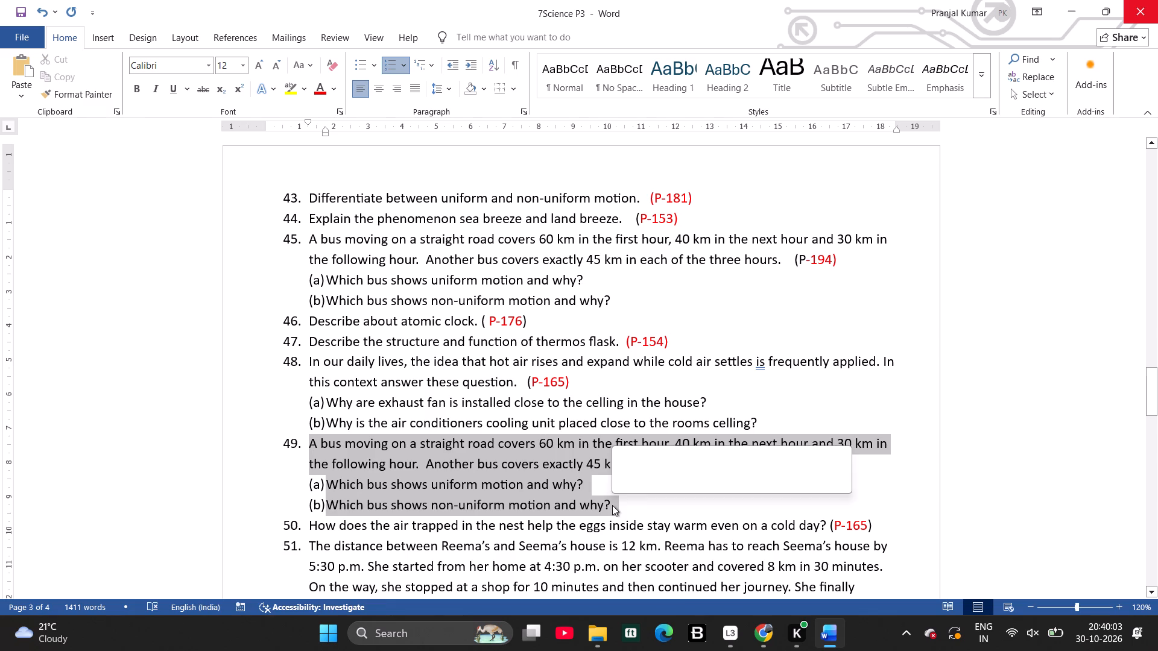
key(BackSpace)
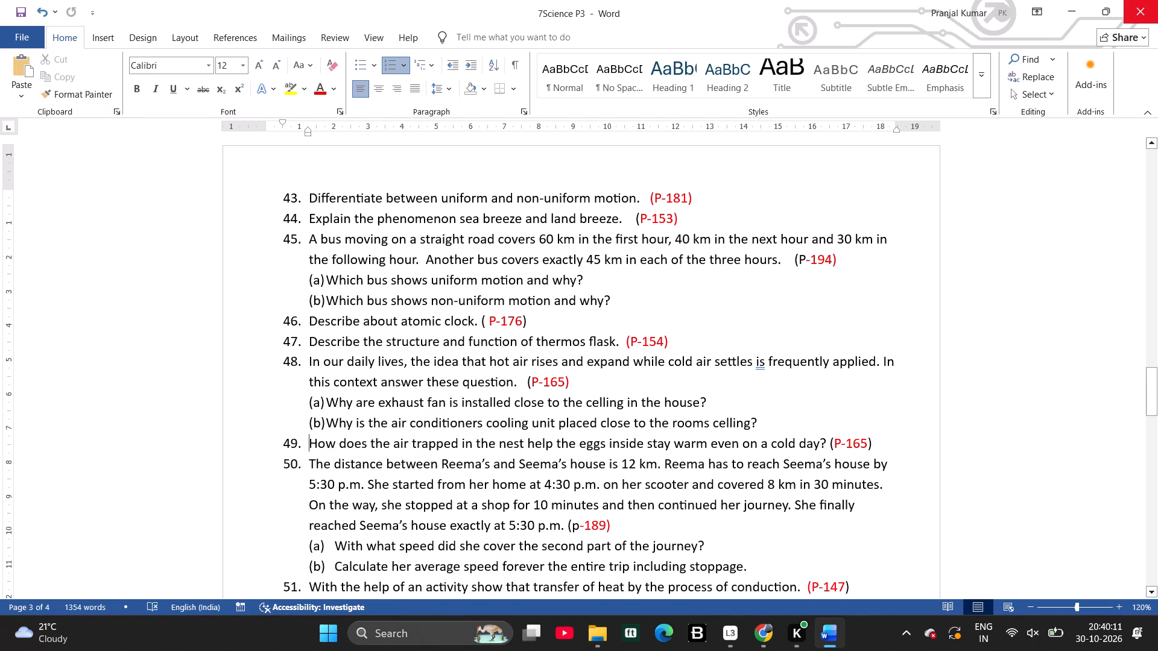
Colour the whole of question 39 on the structure and function of the thermos flask red.
scroll(592, 348, up, 2)
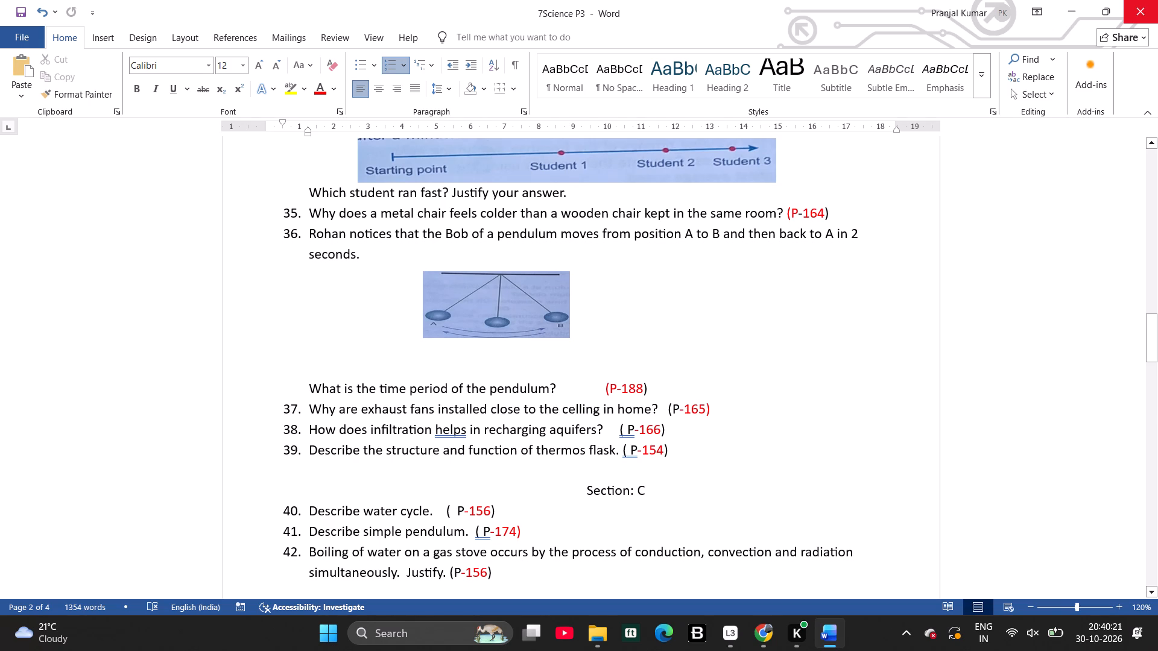
scroll(592, 348, down, 2)
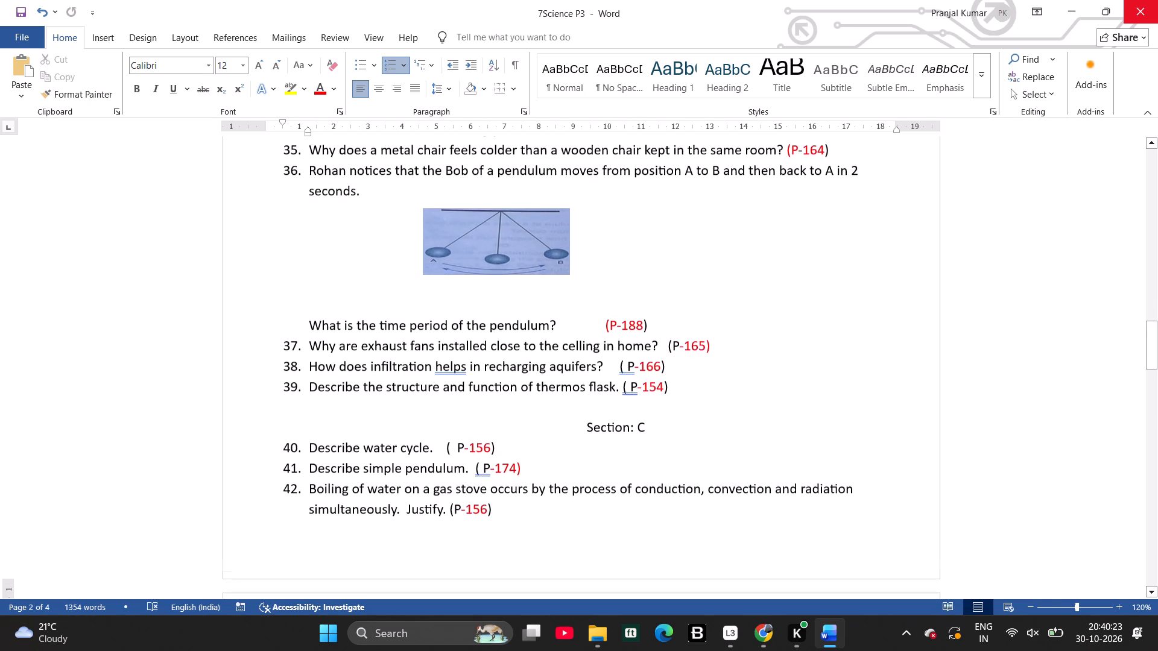
scroll(592, 348, down, 3)
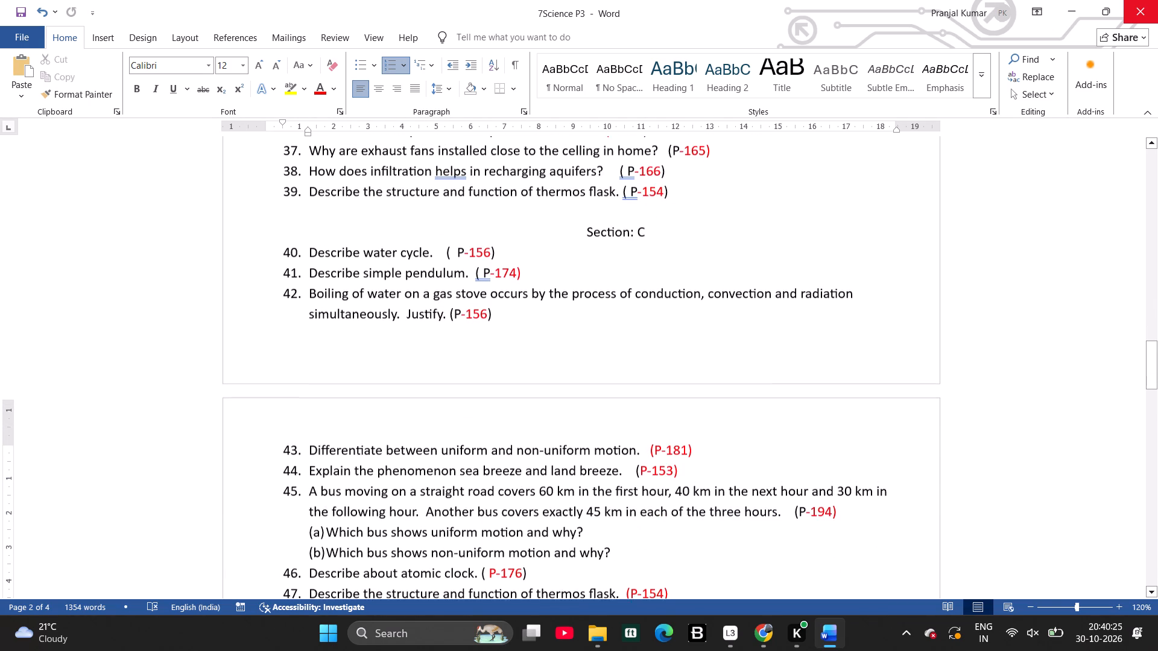
scroll(592, 348, down, 1)
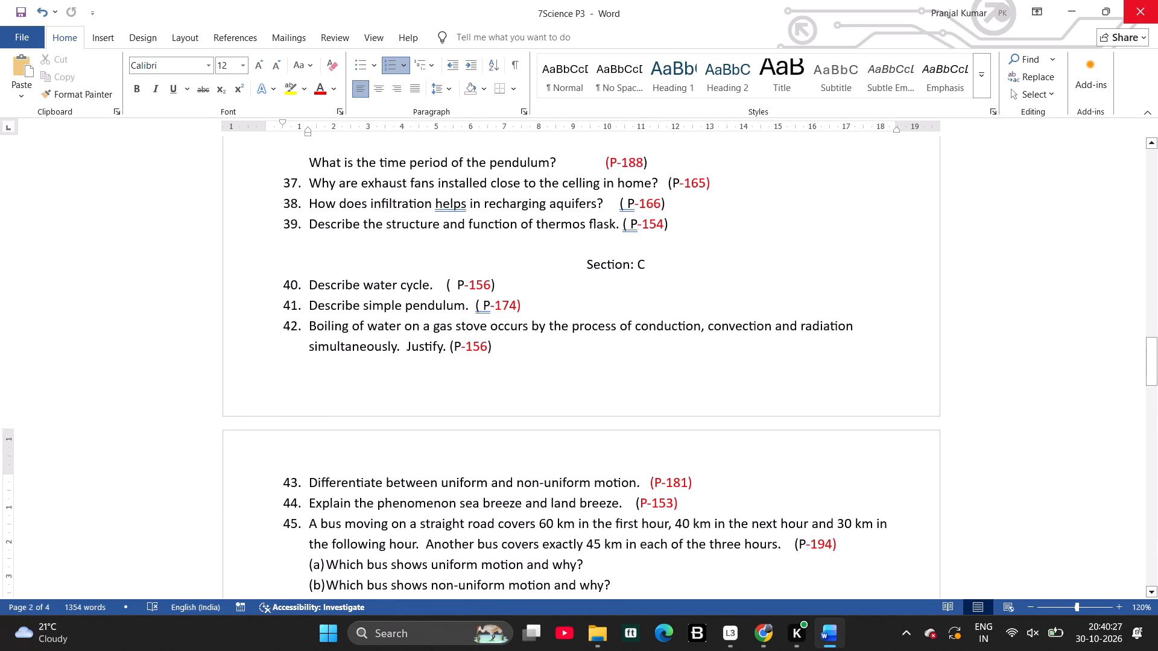
drag(309, 224, 507, 242)
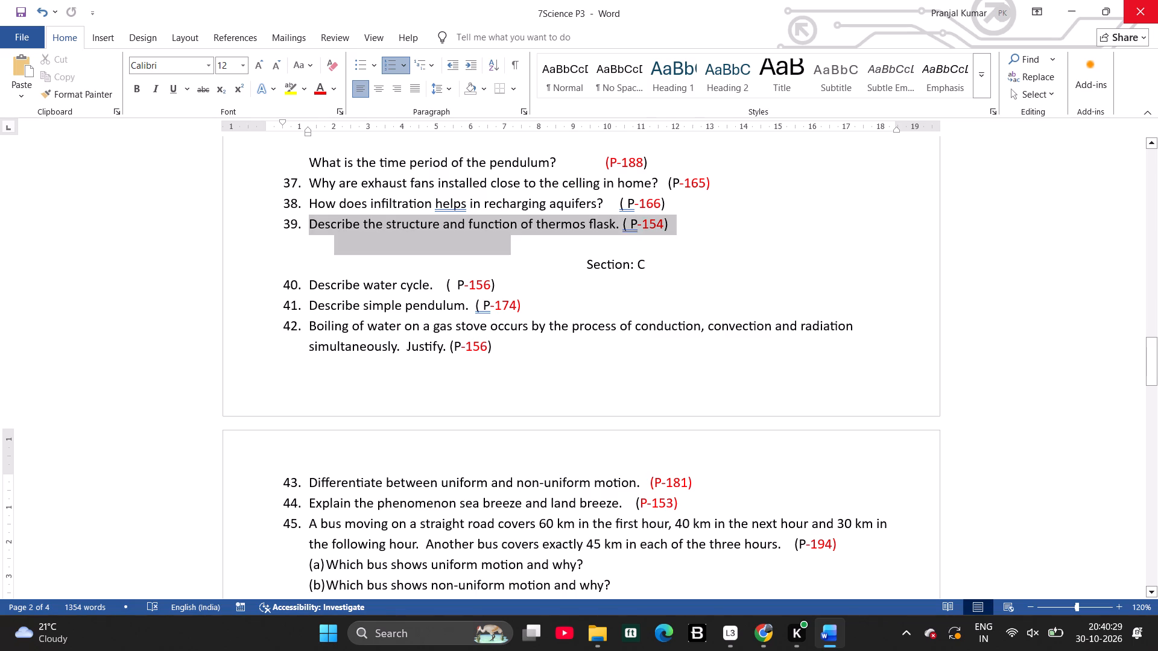
drag(507, 242, 669, 227)
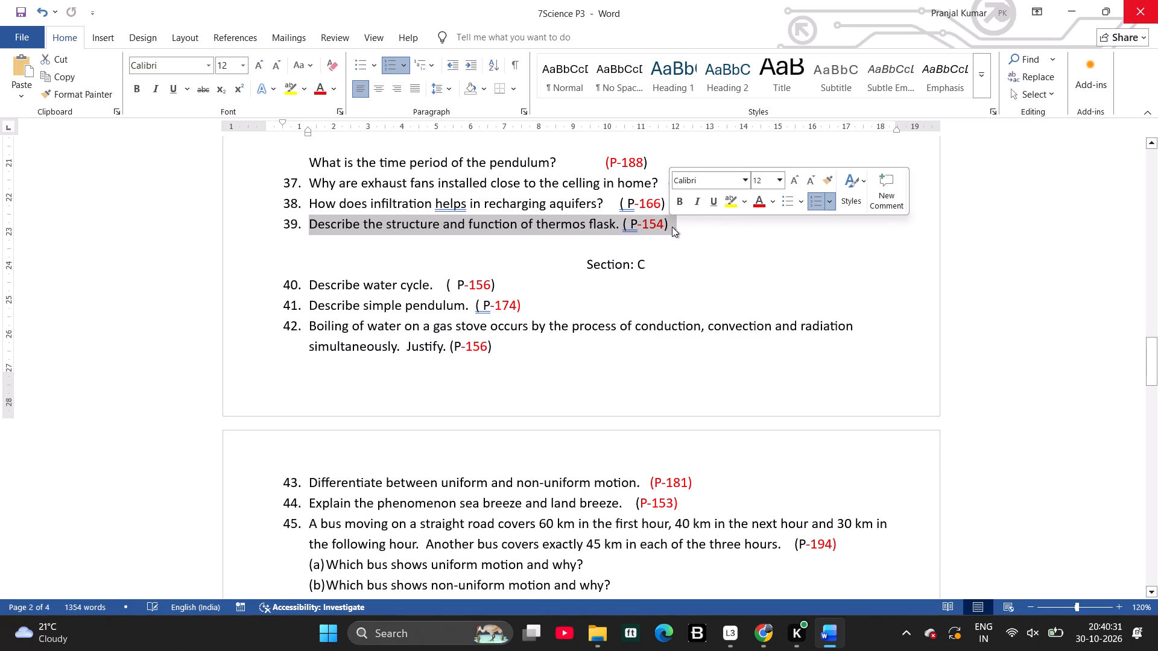
click(758, 207)
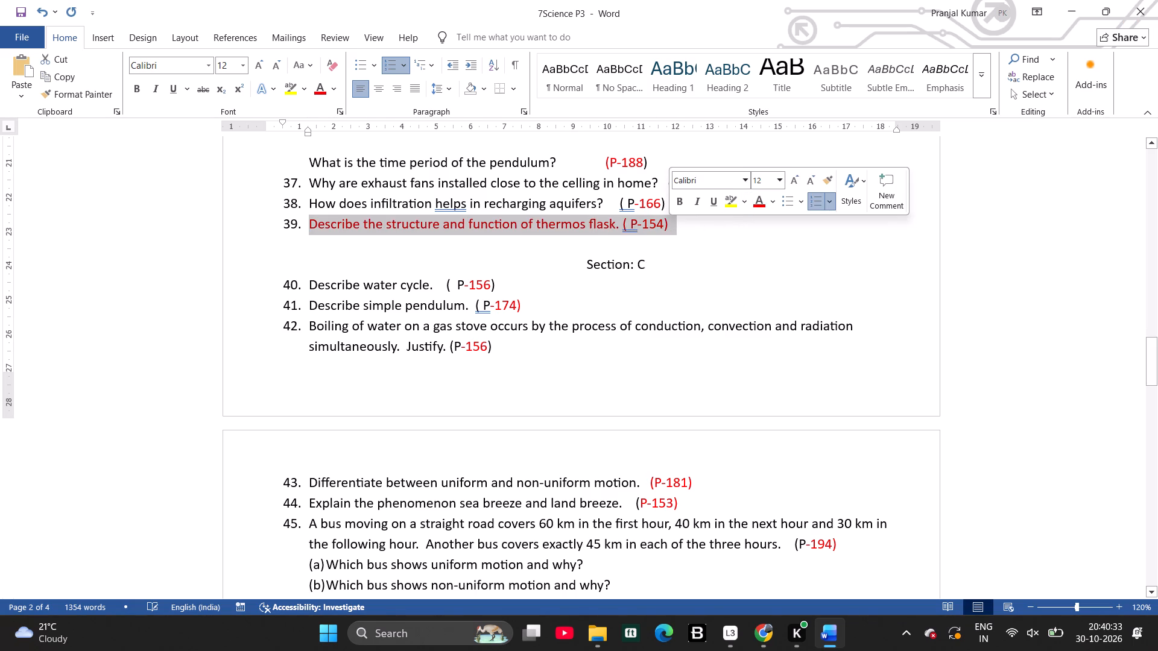
click(638, 333)
Delete question 46, "Describe about atomic clock.", together with its page reference.
scroll(627, 400, down, 1)
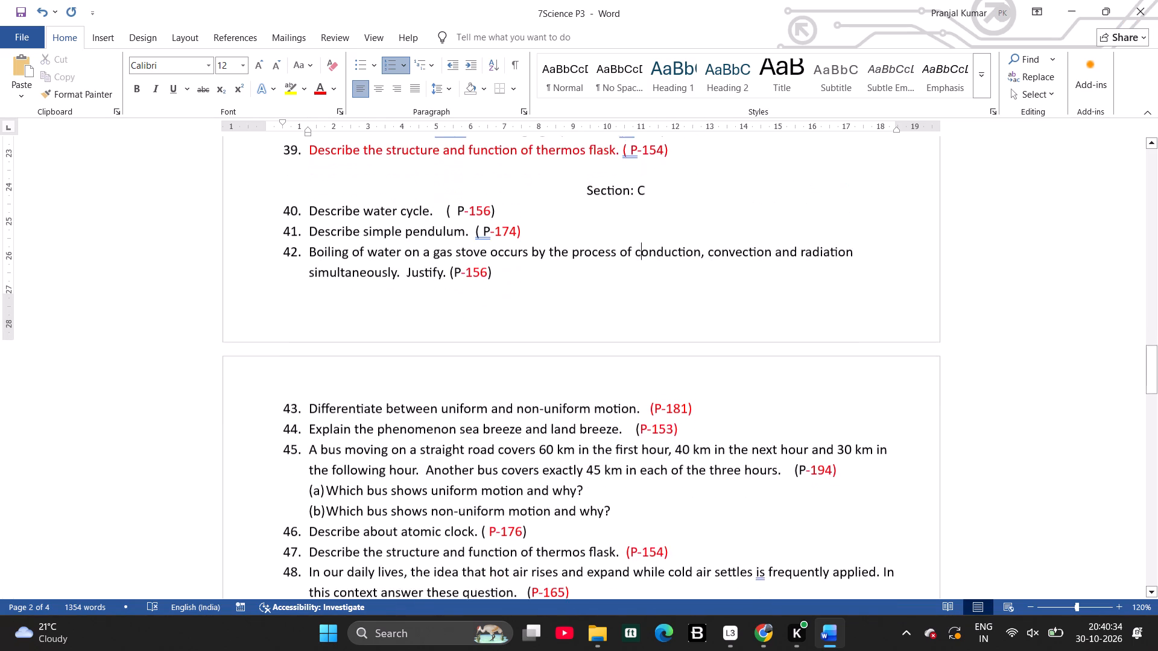
scroll(627, 400, down, 2)
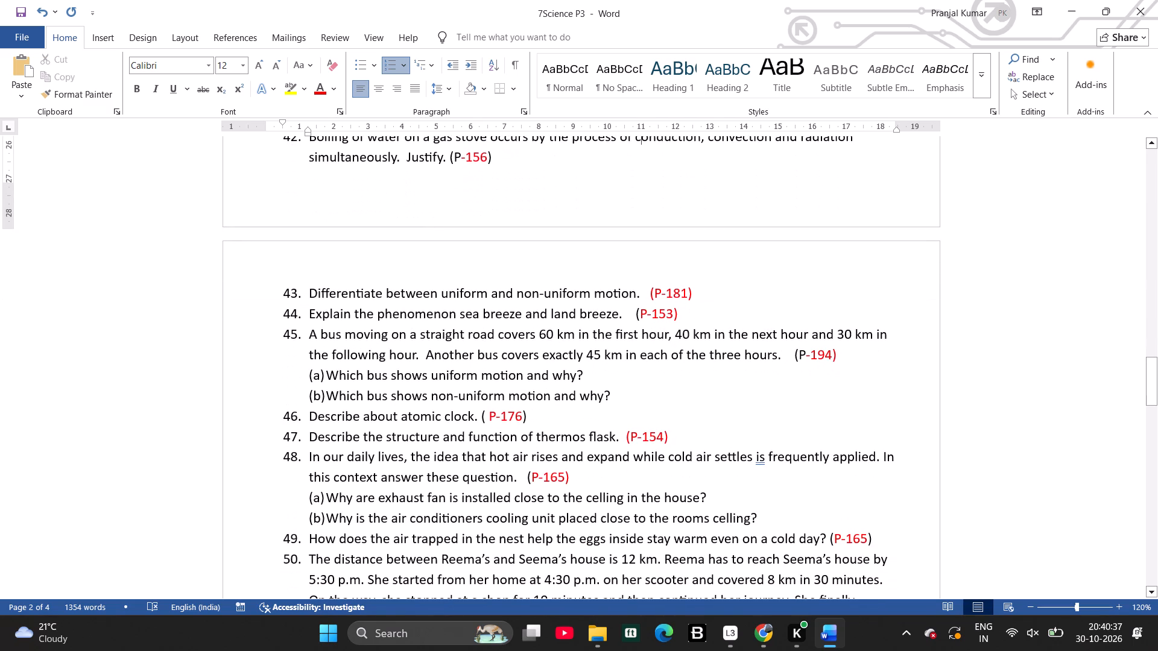
scroll(627, 400, down, 3)
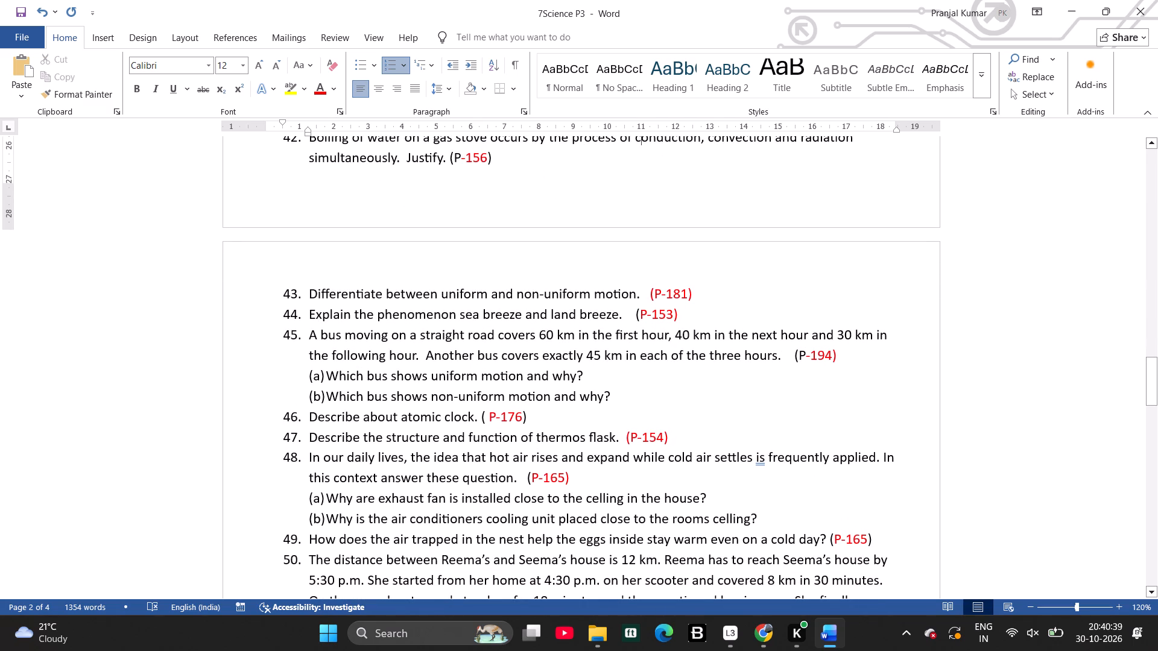
scroll(627, 400, down, 2)
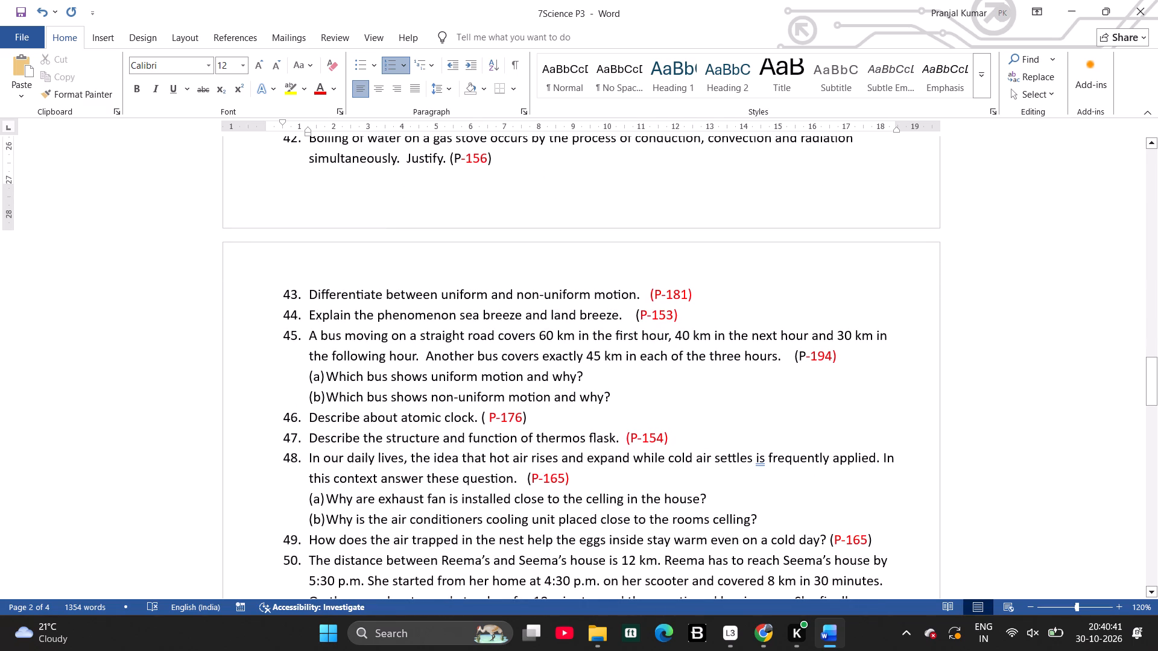
scroll(627, 400, down, 1)
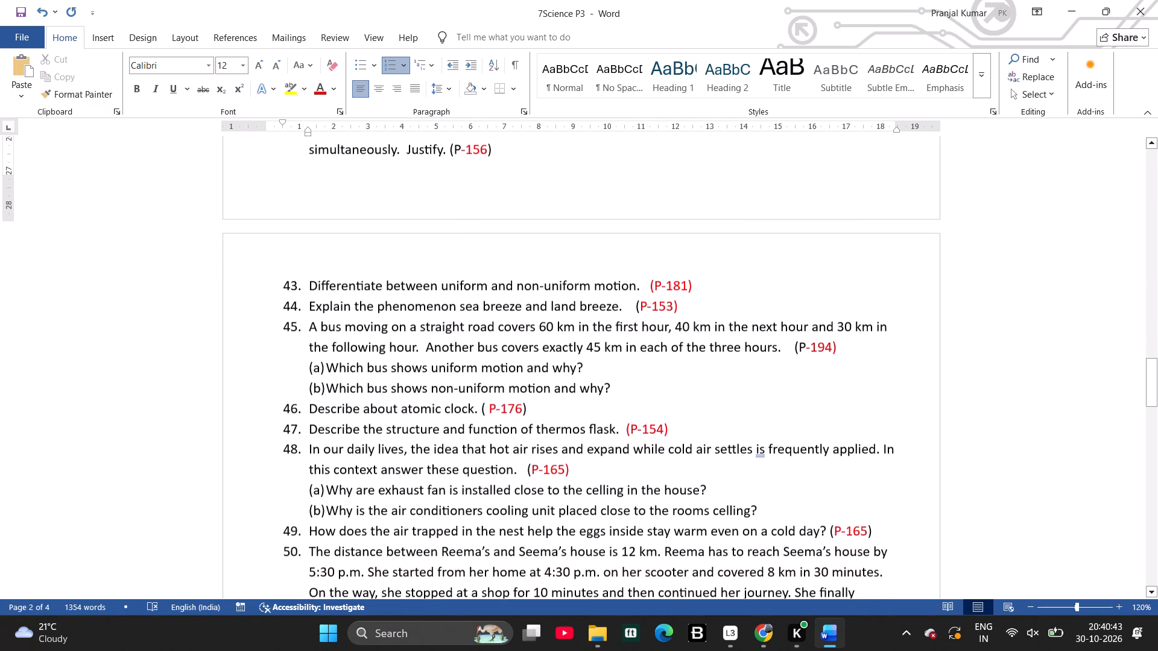
scroll(627, 400, down, 1)
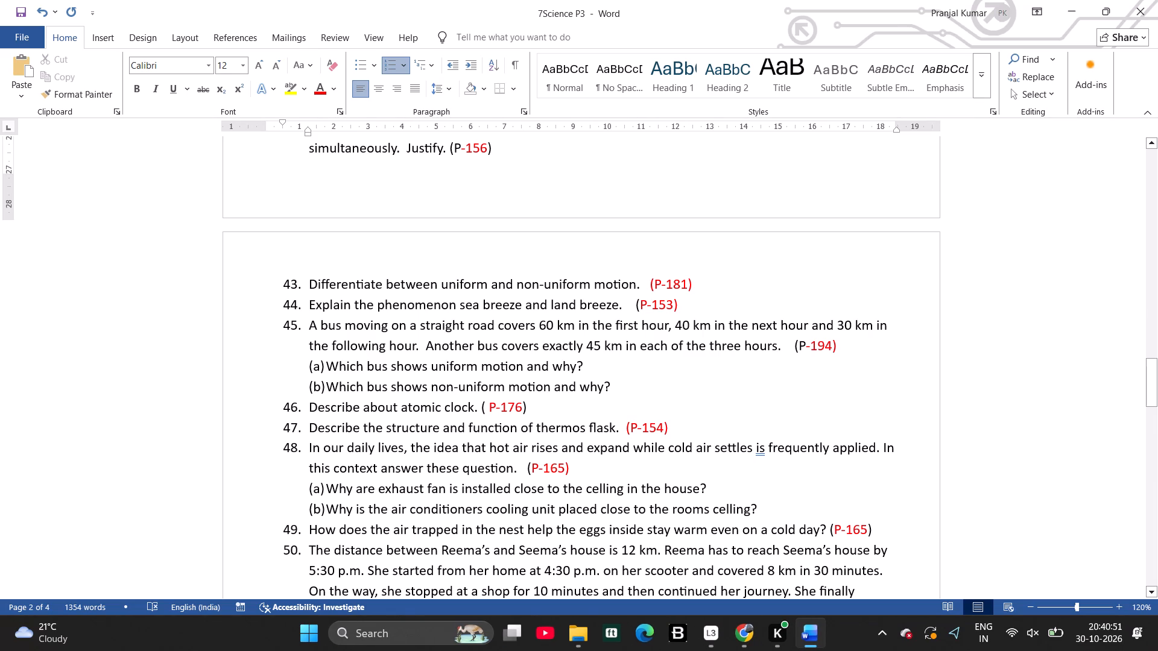
drag(529, 408, 321, 412)
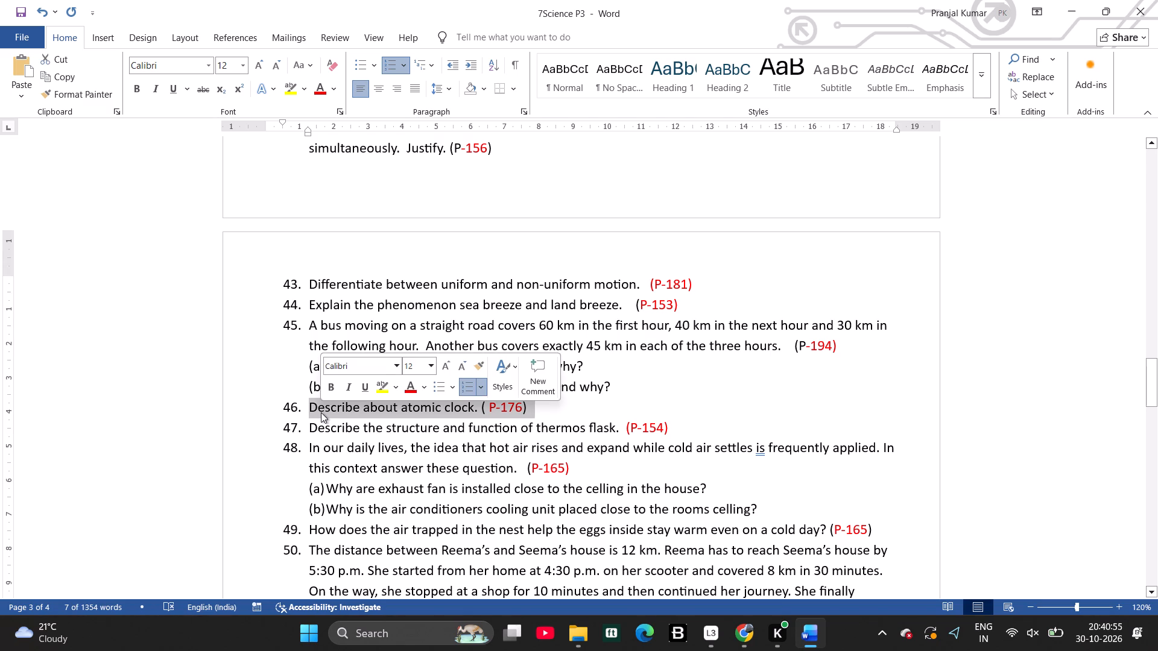
key(BackSpace)
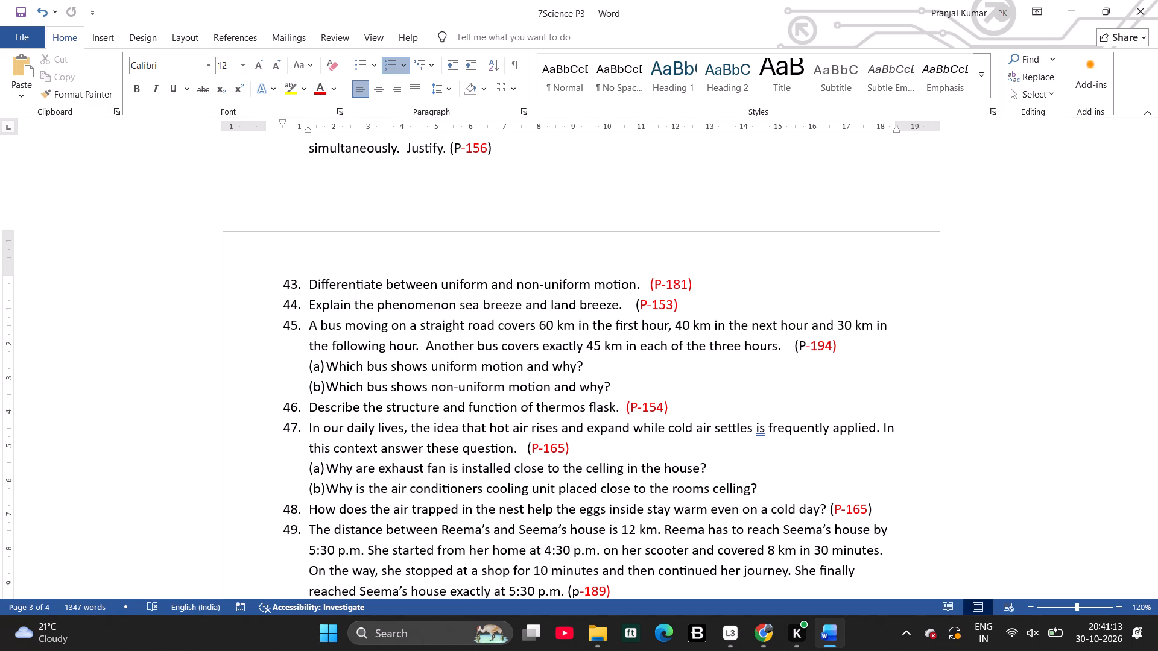
Move question 49 about Reema's and Seema's houses, with parts (a) and (b), directly below question 46, leaving no empty numbered line.
scroll(459, 450, down, 2)
scroll(1048, 487, down, 1)
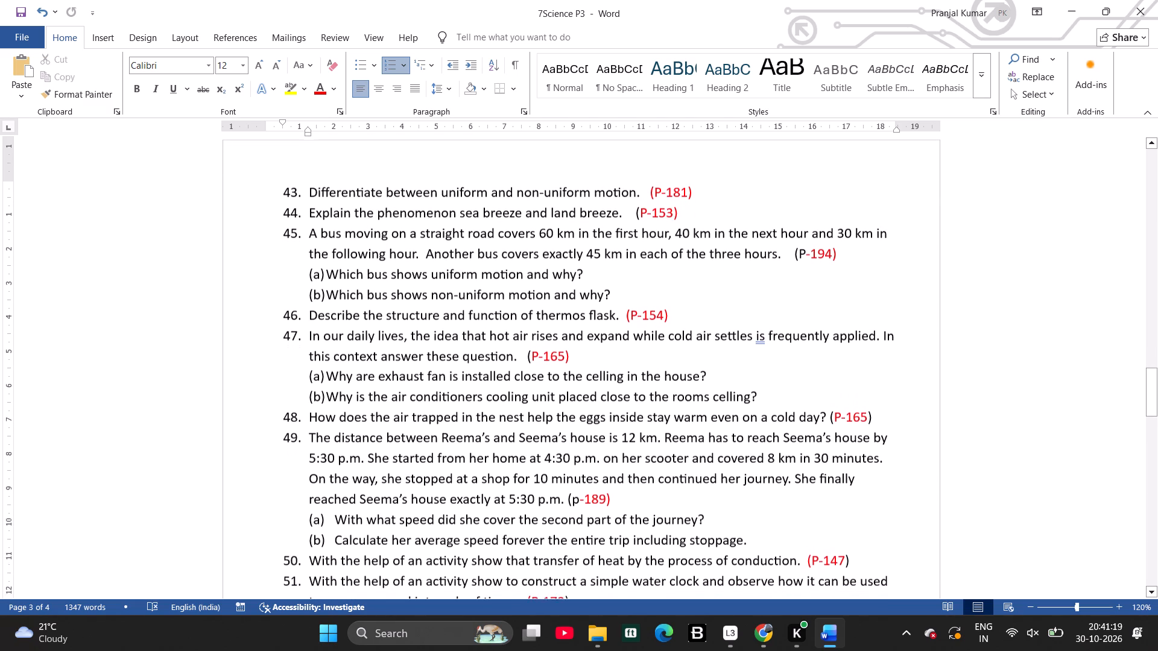
scroll(1048, 487, down, 2)
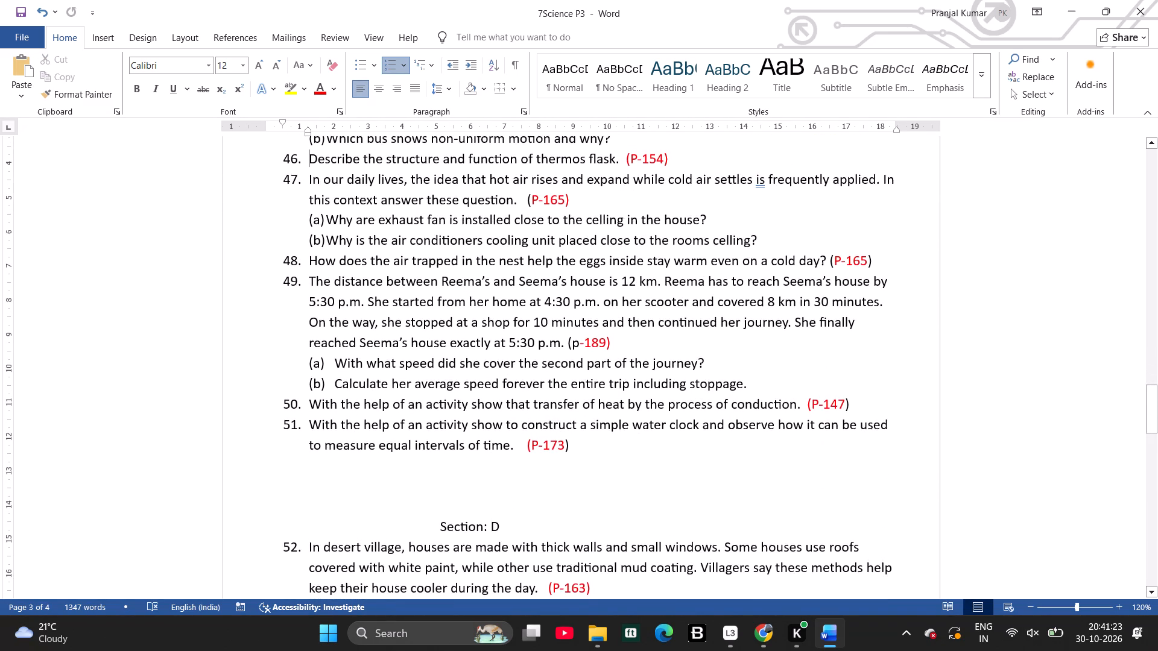
scroll(1048, 487, up, 1)
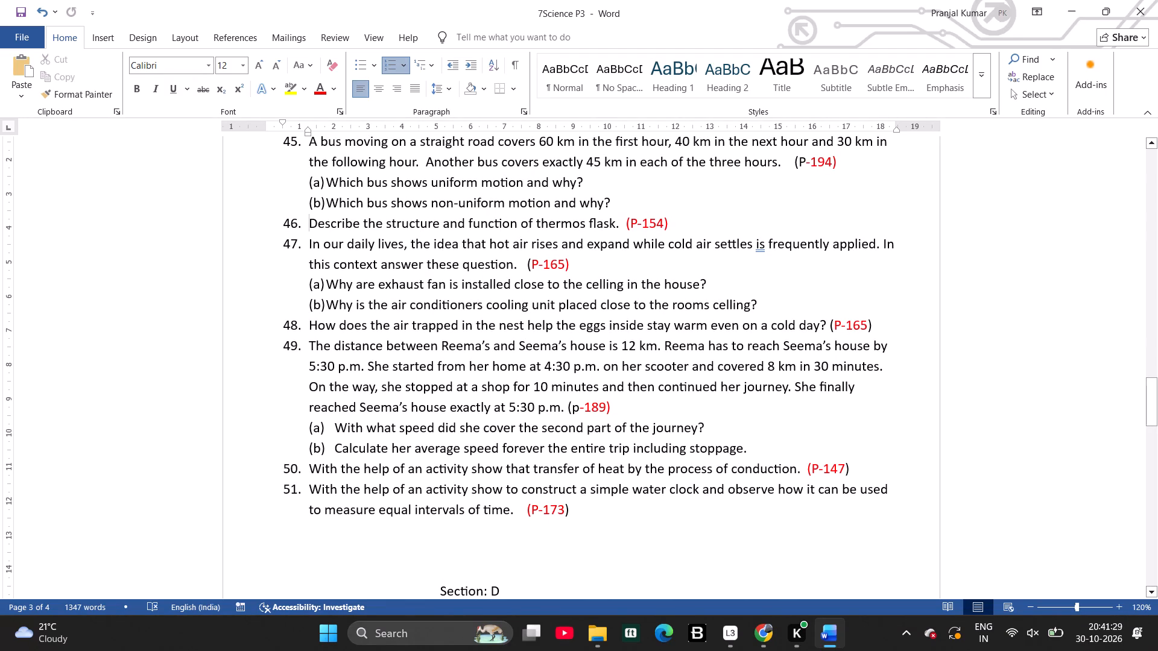
drag(309, 345, 627, 433)
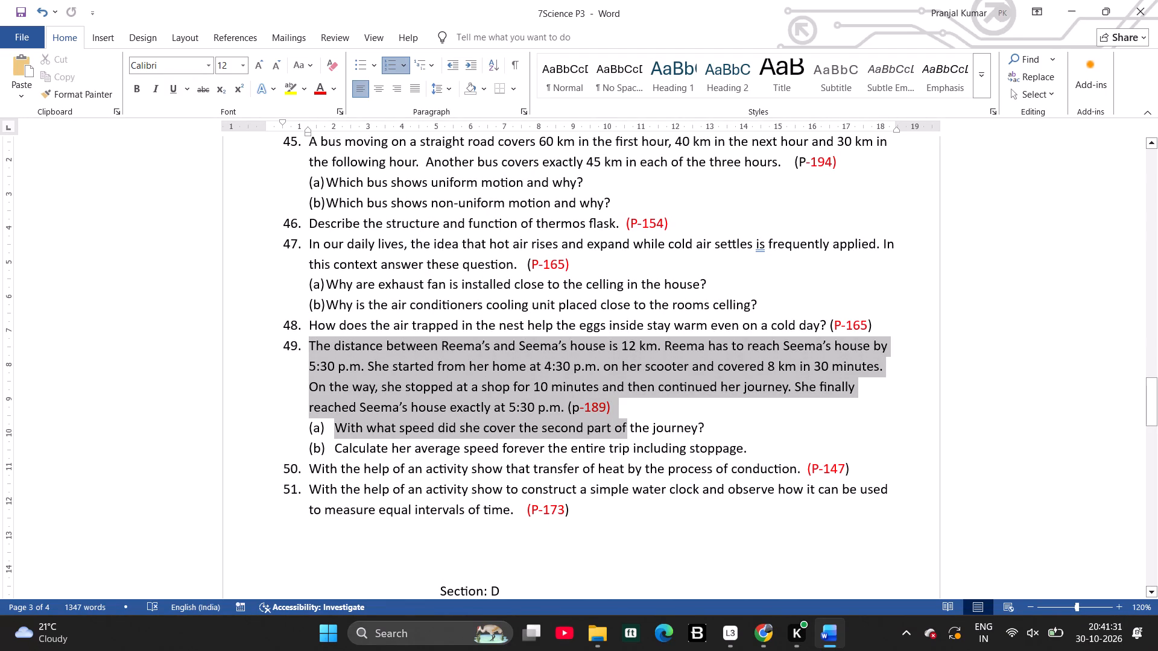
drag(627, 433, 724, 445)
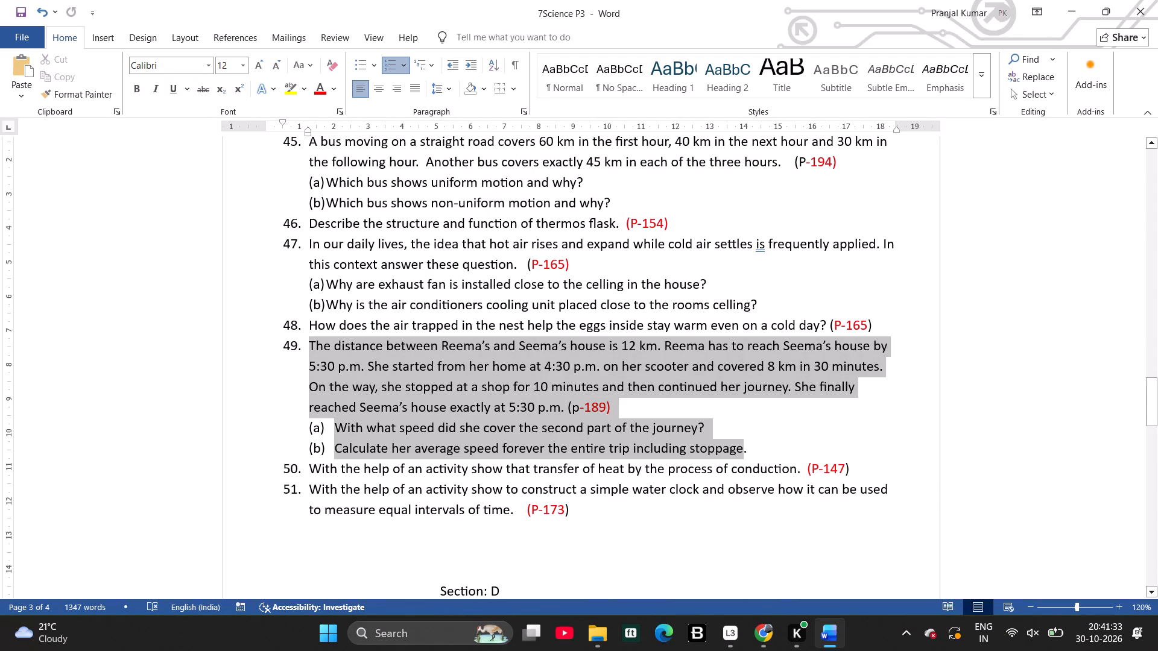
drag(724, 445, 746, 445)
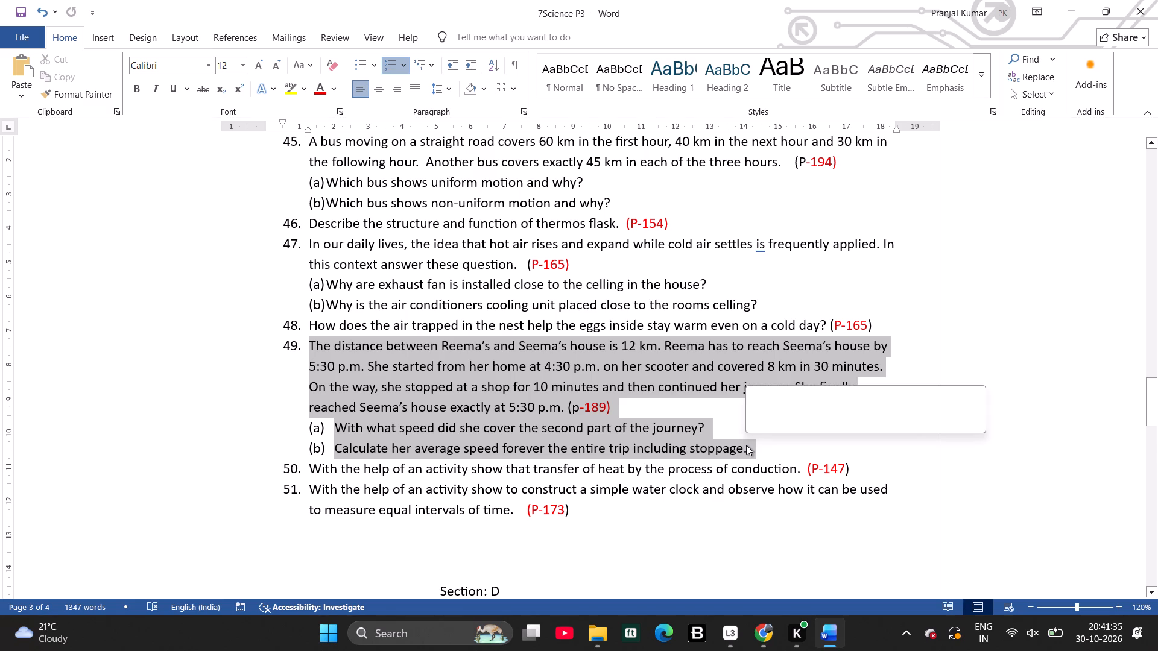
key(ctrl+x)
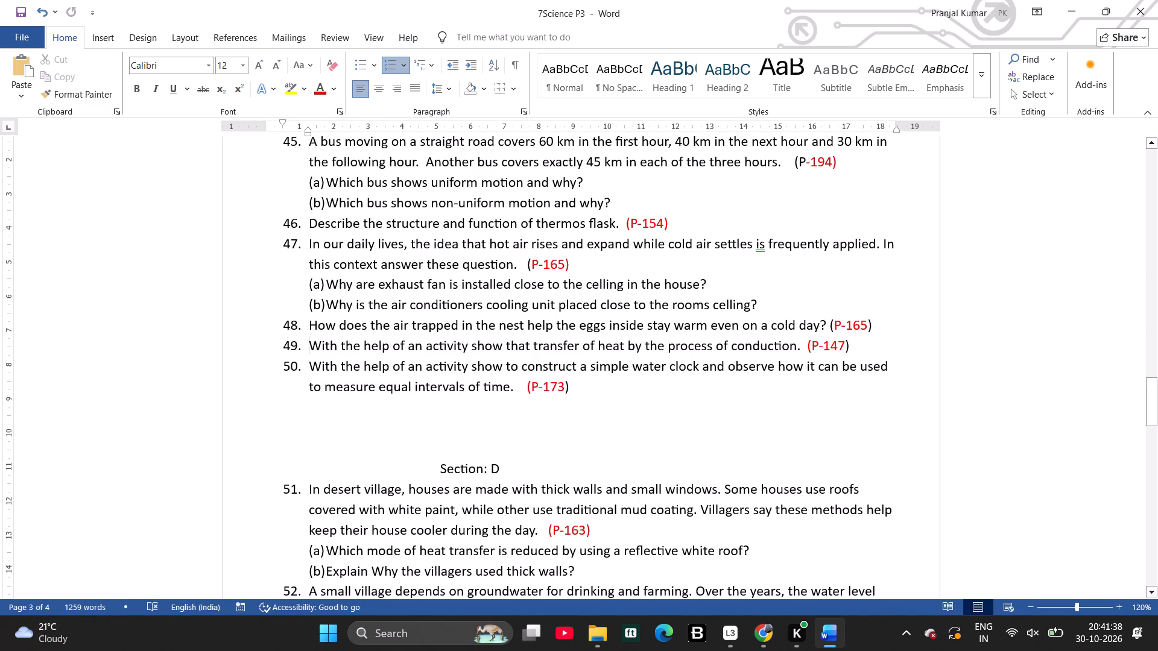
click(679, 228)
key(Return)
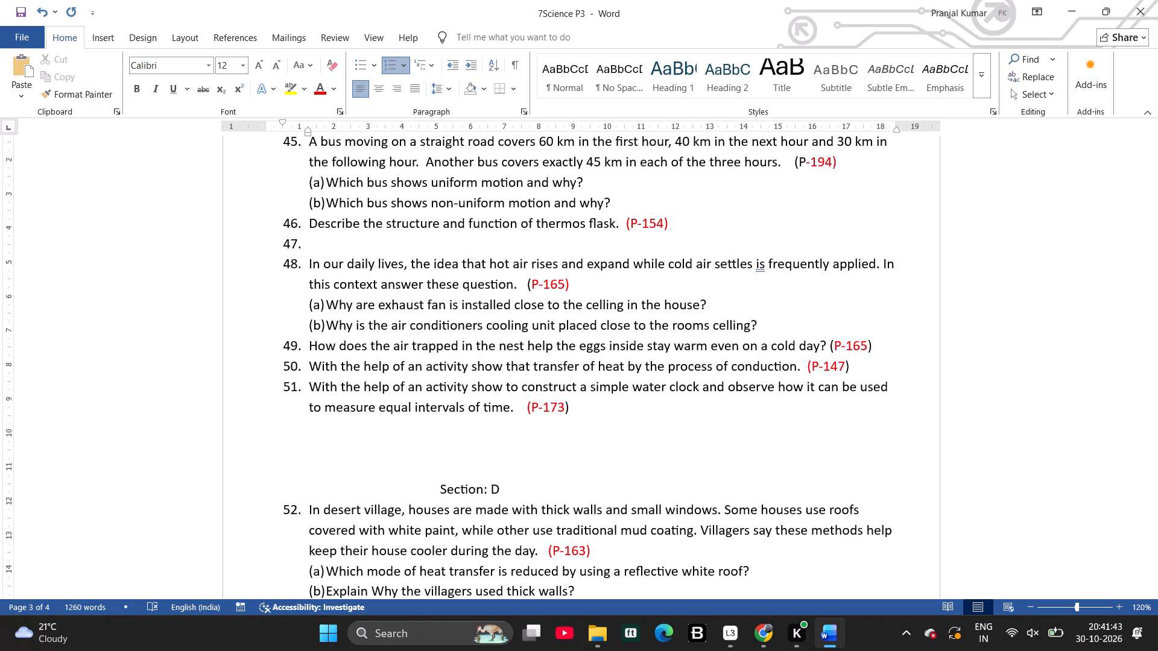
key(ctrl+v)
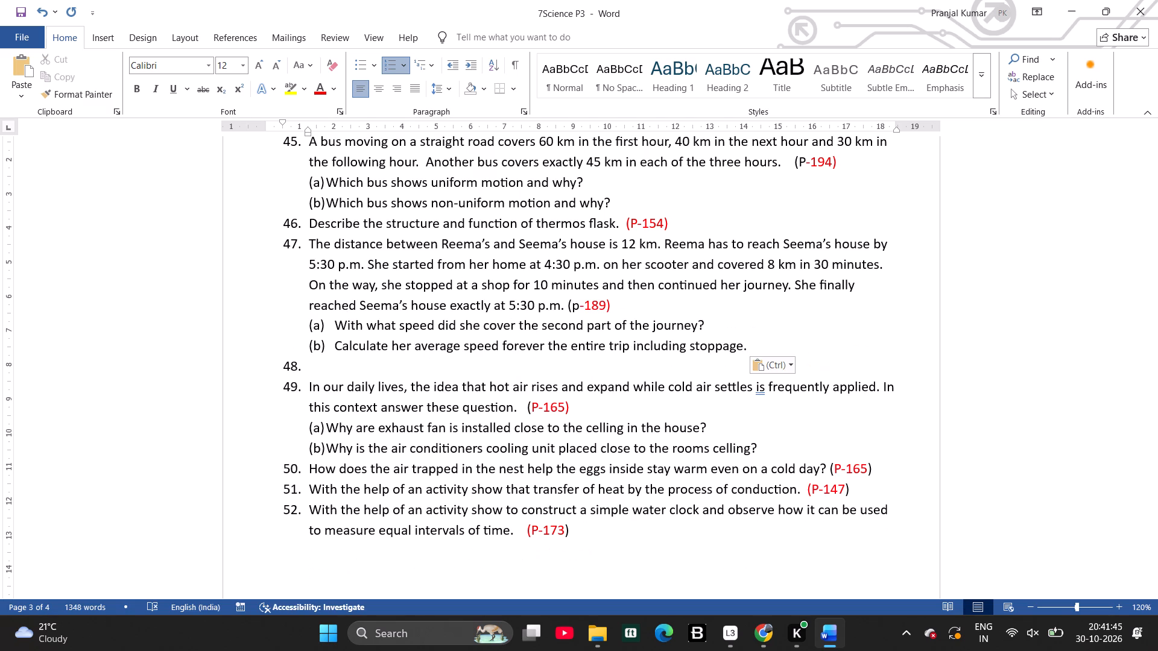
key(BackSpace)
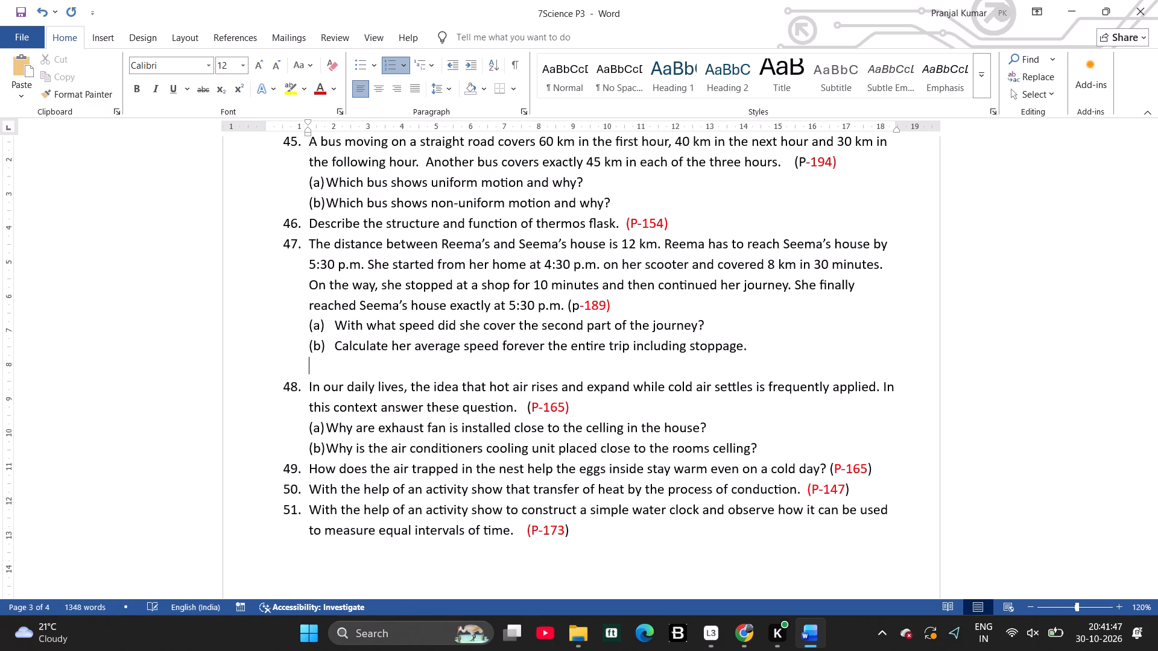
key(BackSpace)
key(BackSpace)
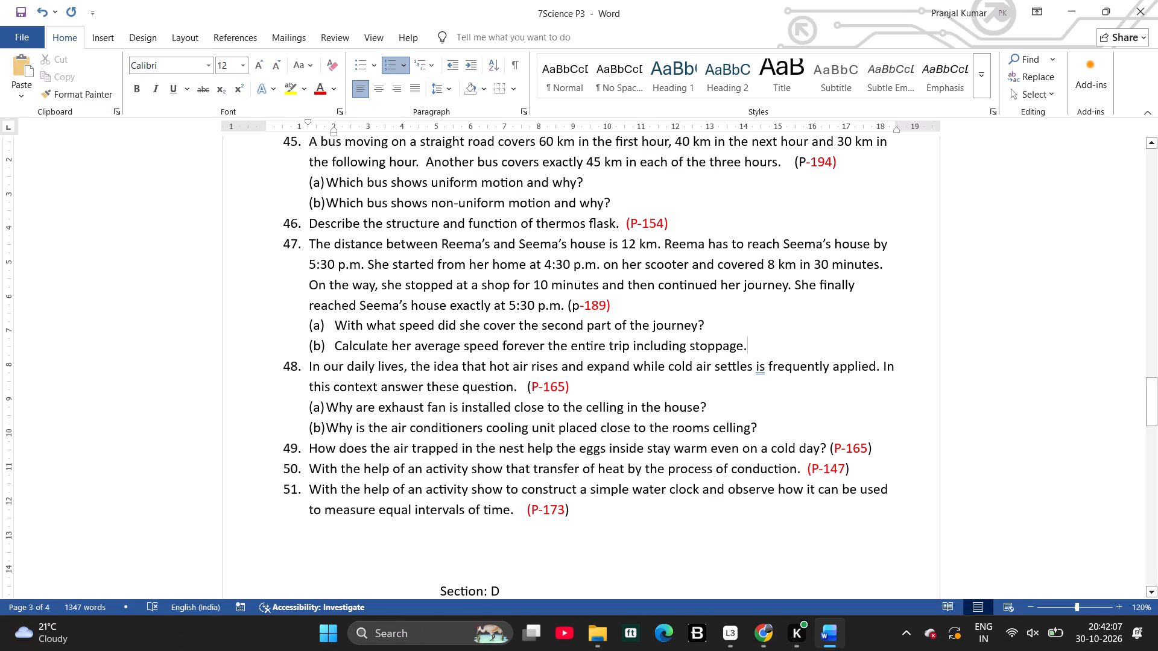
Capitalise the letter in question 47's page reference so it reads P-189.
click(578, 310)
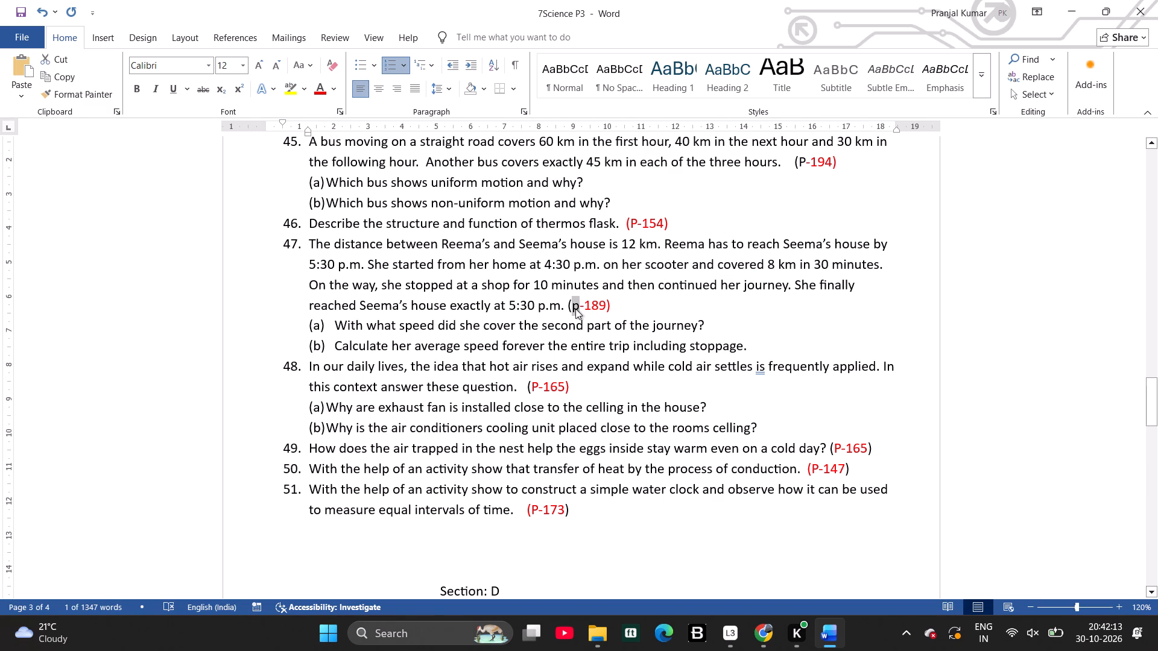
key(shift+p)
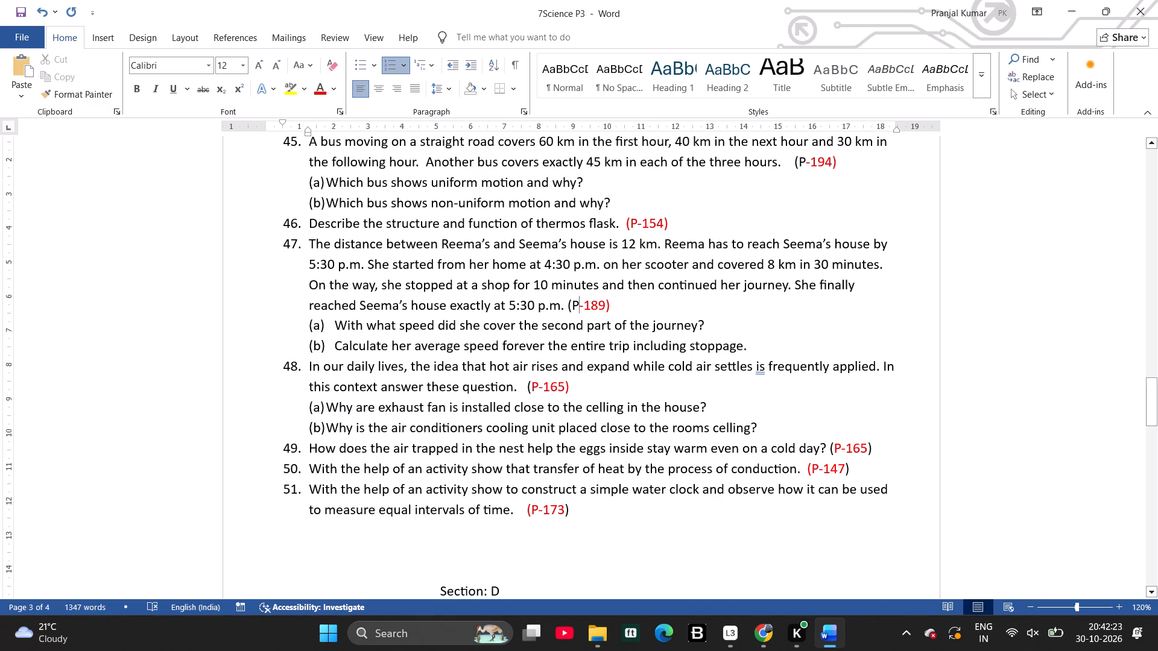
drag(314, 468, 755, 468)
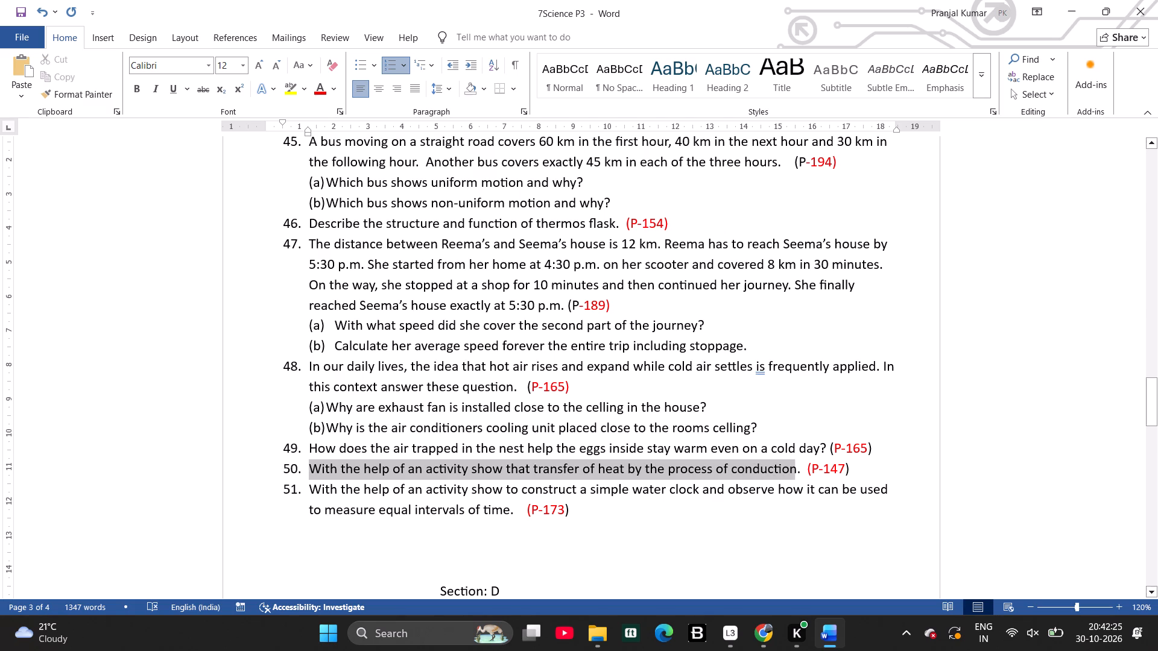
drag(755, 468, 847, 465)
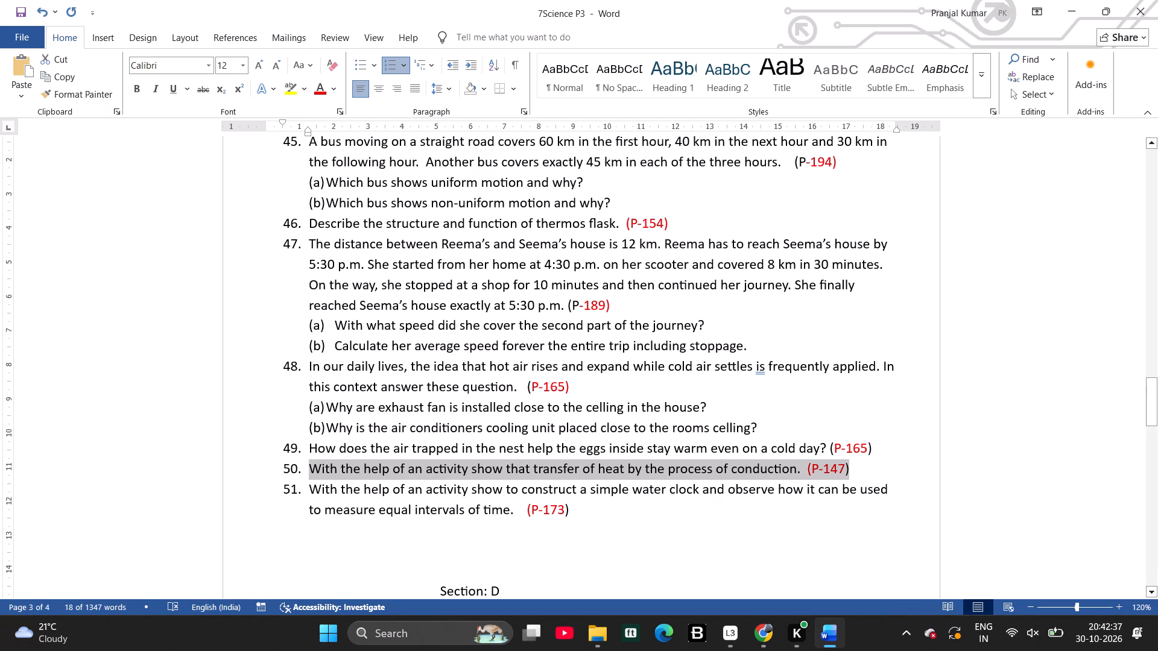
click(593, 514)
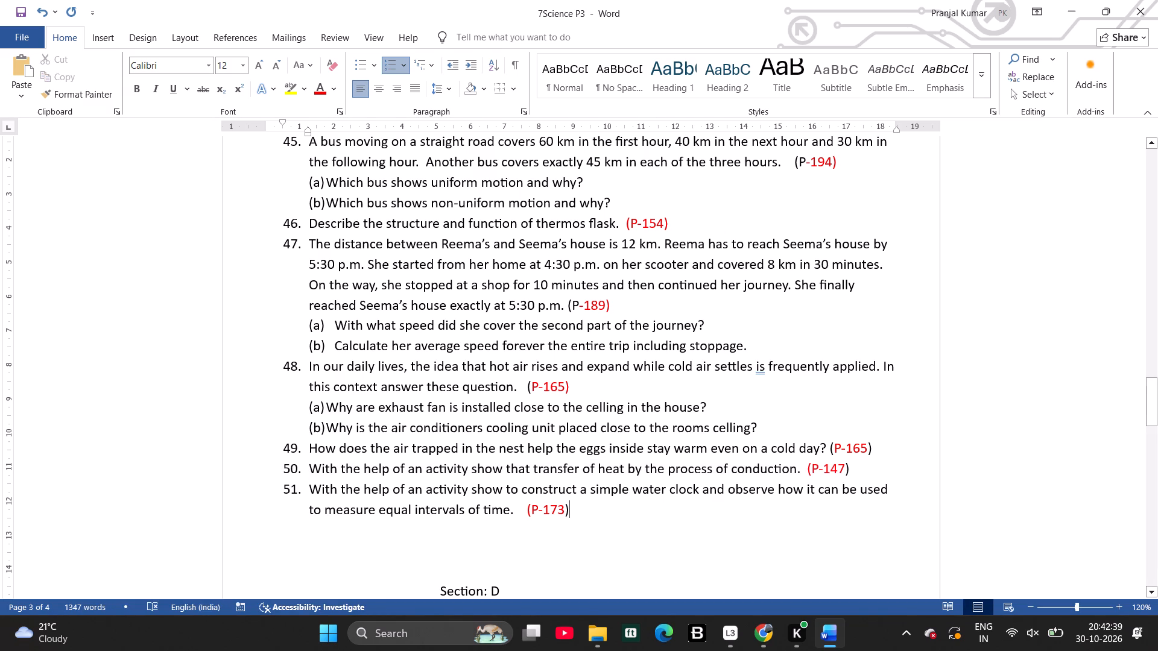
Move question 51 about constructing a simple water clock directly below question 48's part (b), leaving no empty line after it.
drag(309, 488, 592, 508)
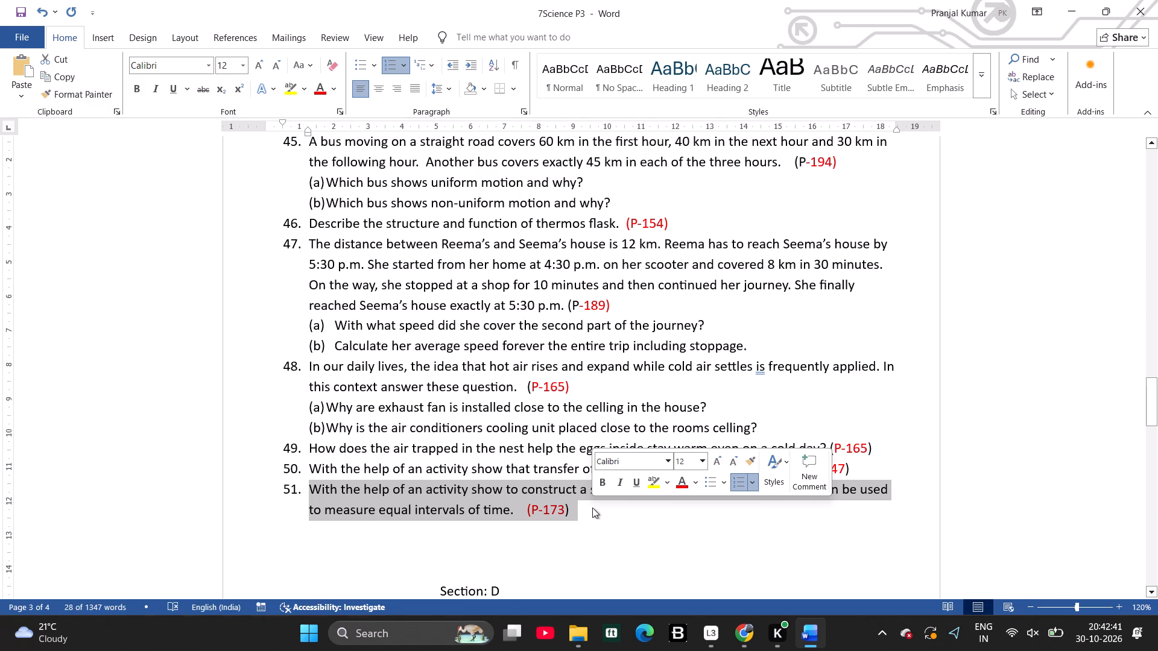
key(ctrl+x)
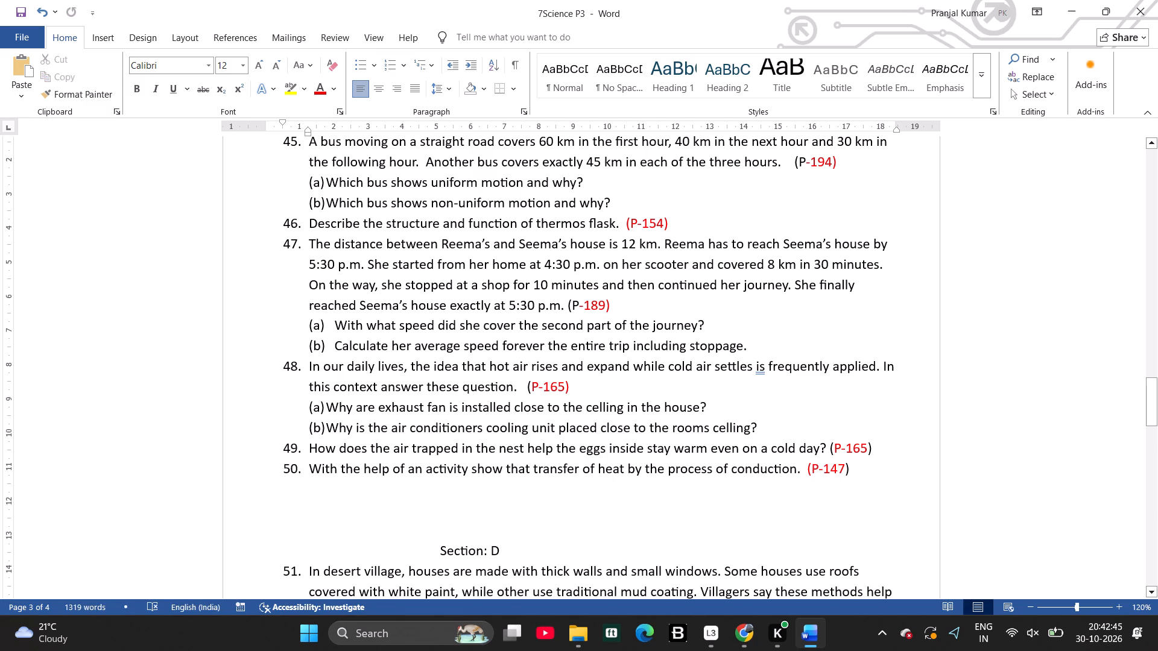
click(763, 430)
key(Return)
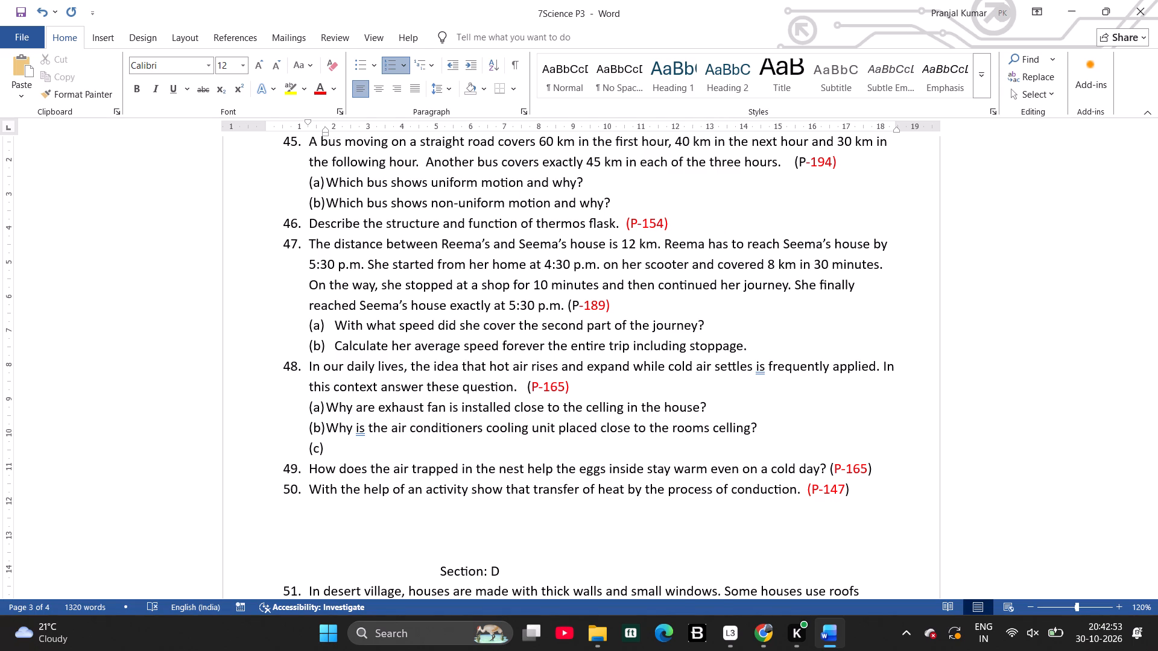
key(ctrl+z)
scroll(784, 436, right, 1)
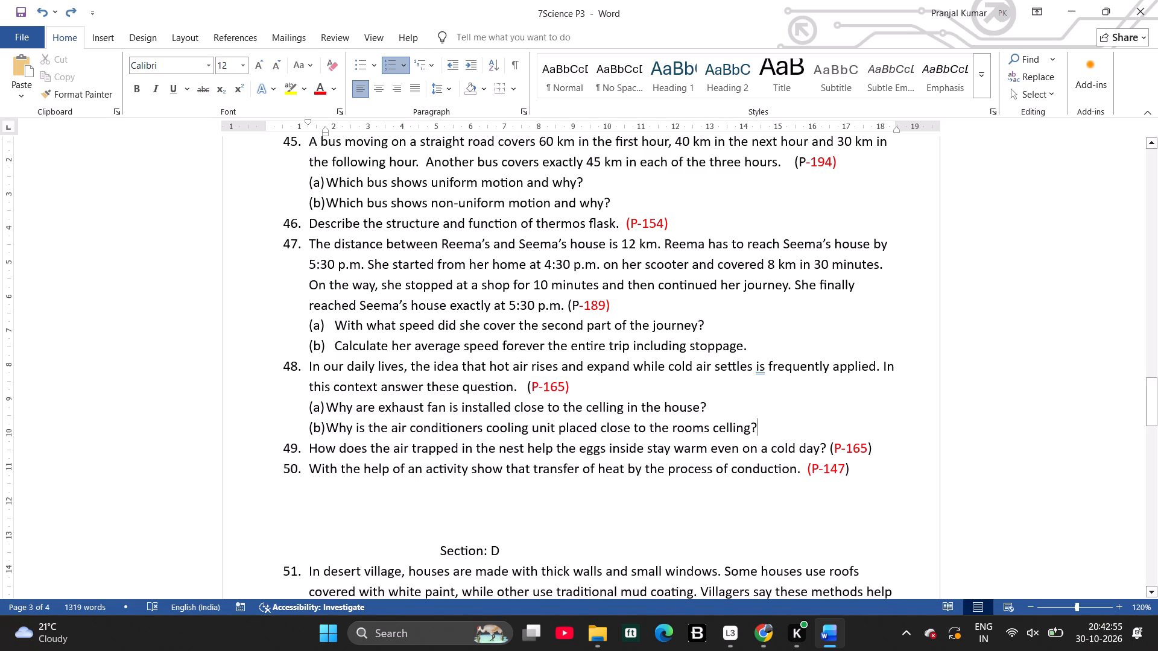
scroll(422, 474, right, 1)
scroll(859, 452, right, 1)
click(876, 447)
scroll(876, 447, left, 1)
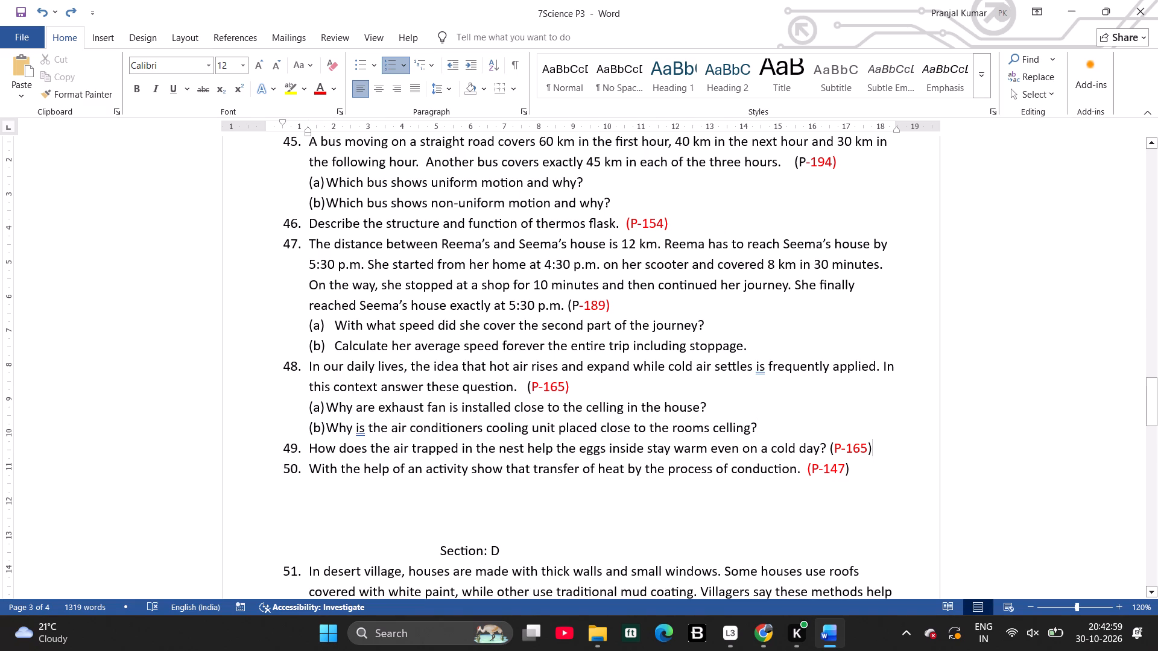
click(306, 448)
key(Return)
key(Up)
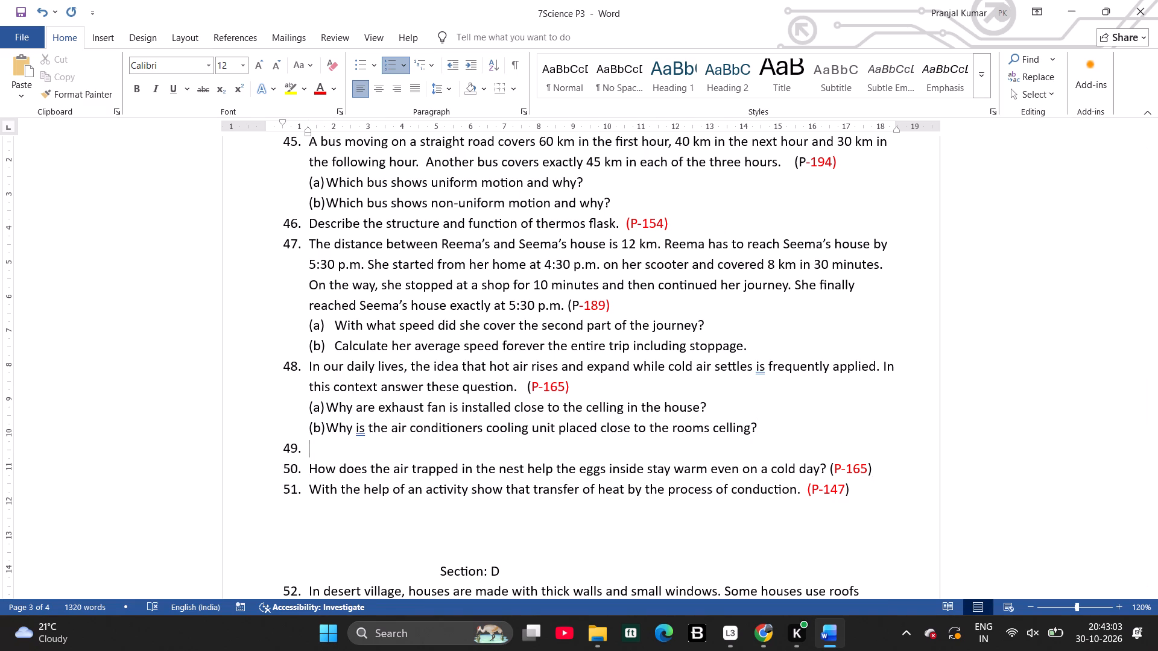
key(ctrl+v)
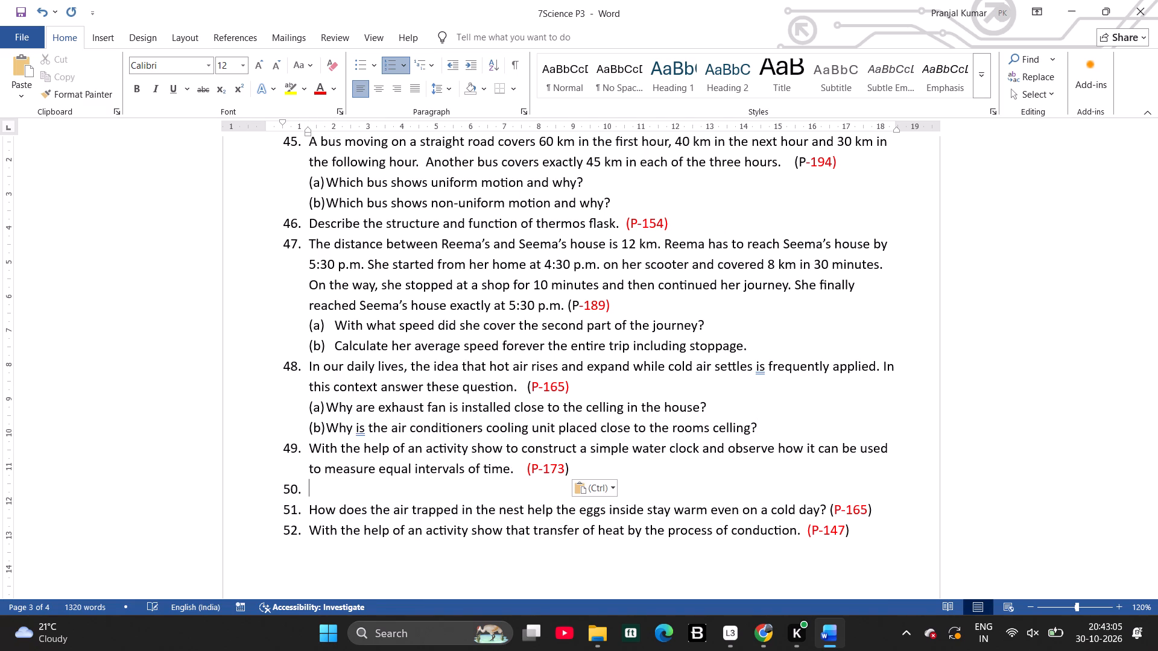
key(BackSpace)
key(BackSpace)
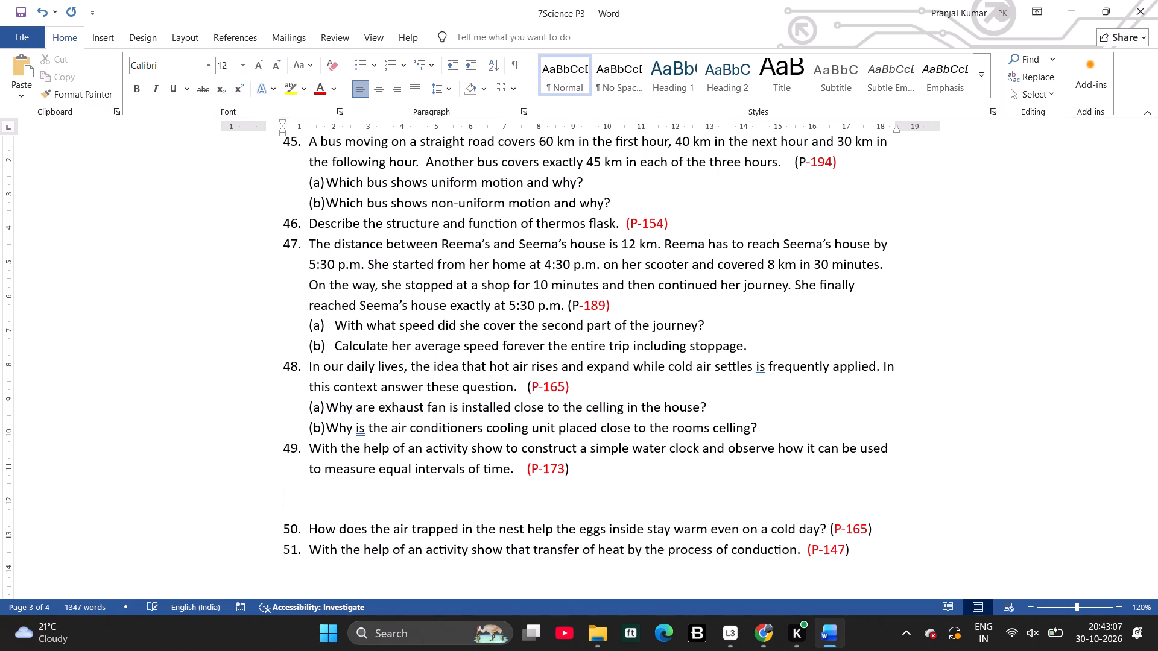
key(BackSpace)
key(BackSpace)
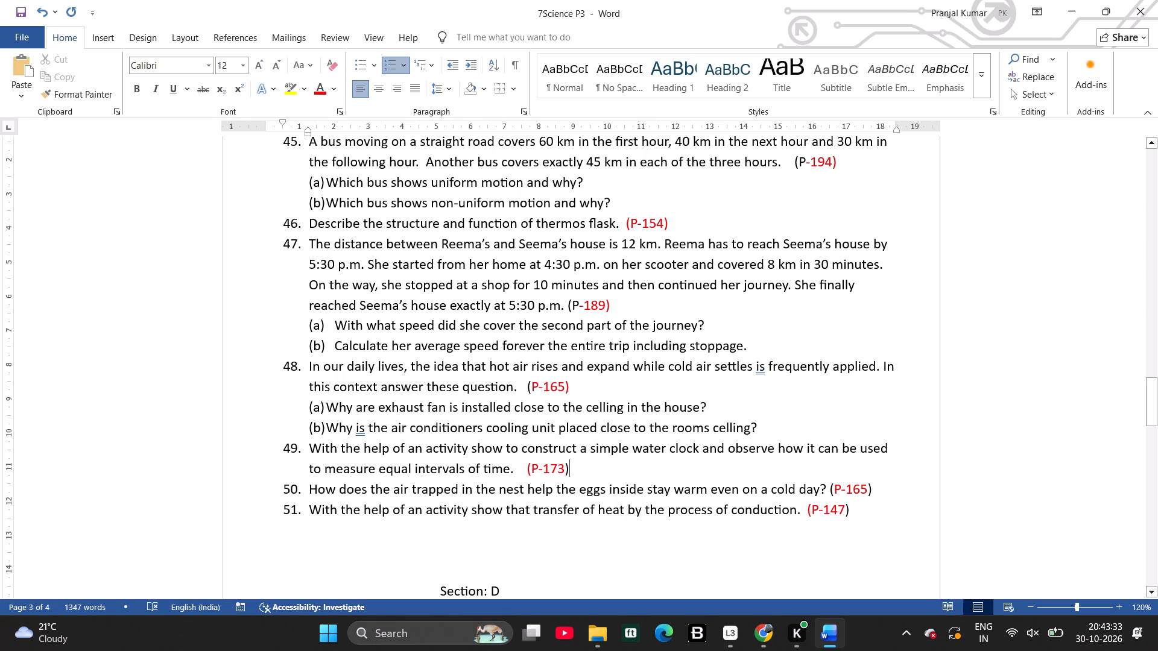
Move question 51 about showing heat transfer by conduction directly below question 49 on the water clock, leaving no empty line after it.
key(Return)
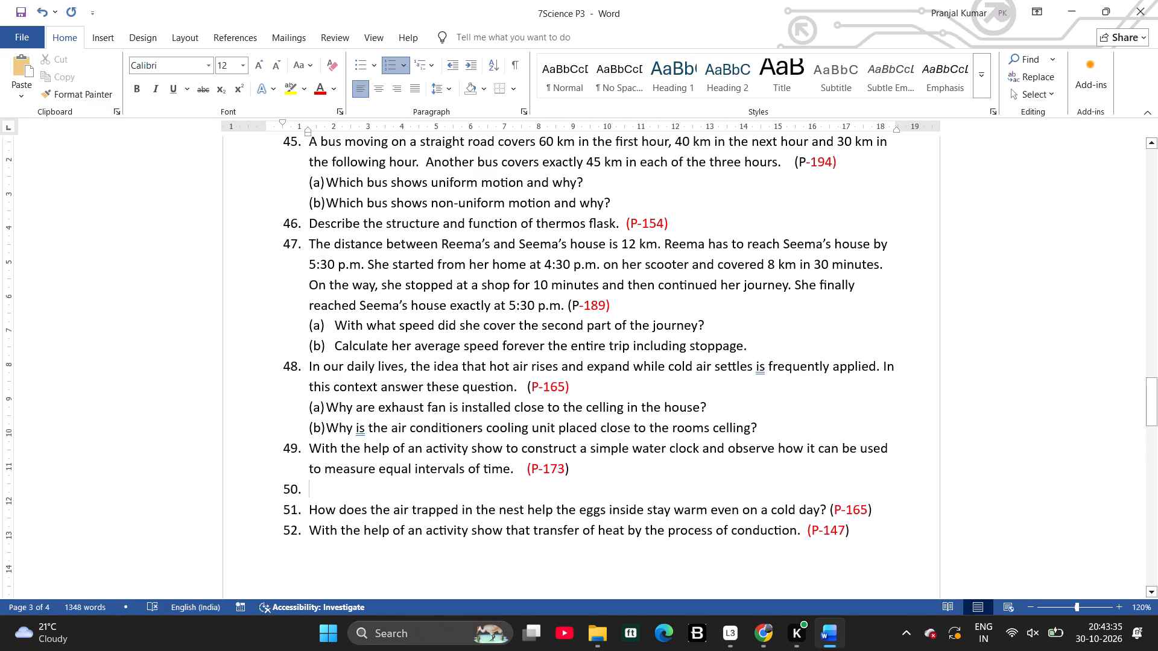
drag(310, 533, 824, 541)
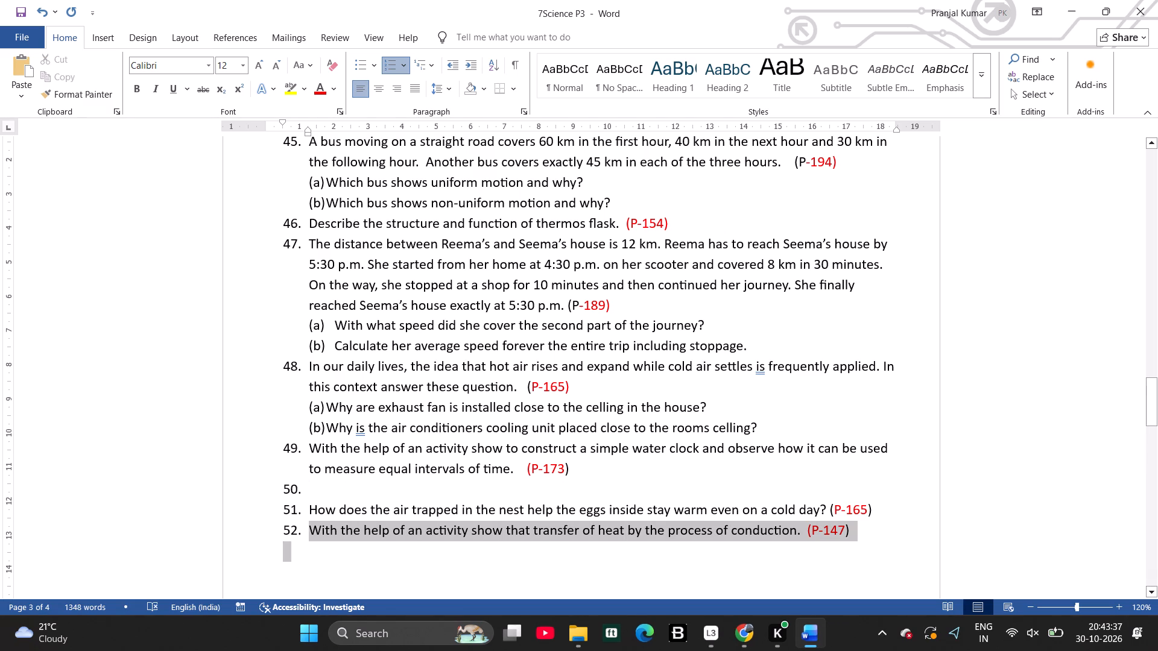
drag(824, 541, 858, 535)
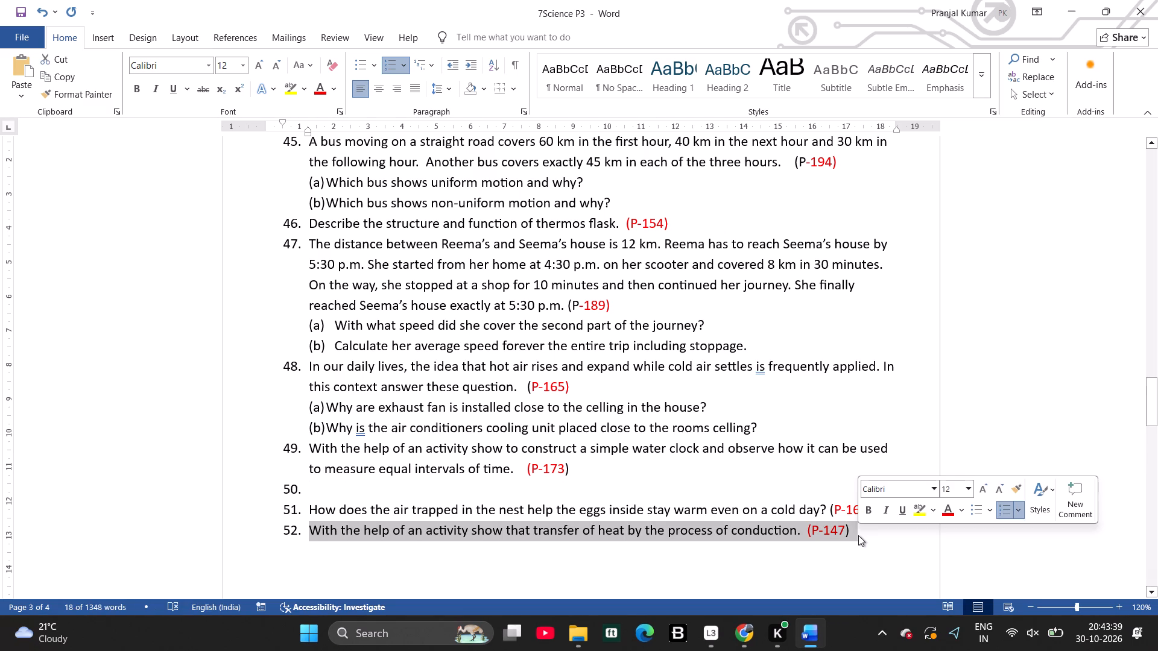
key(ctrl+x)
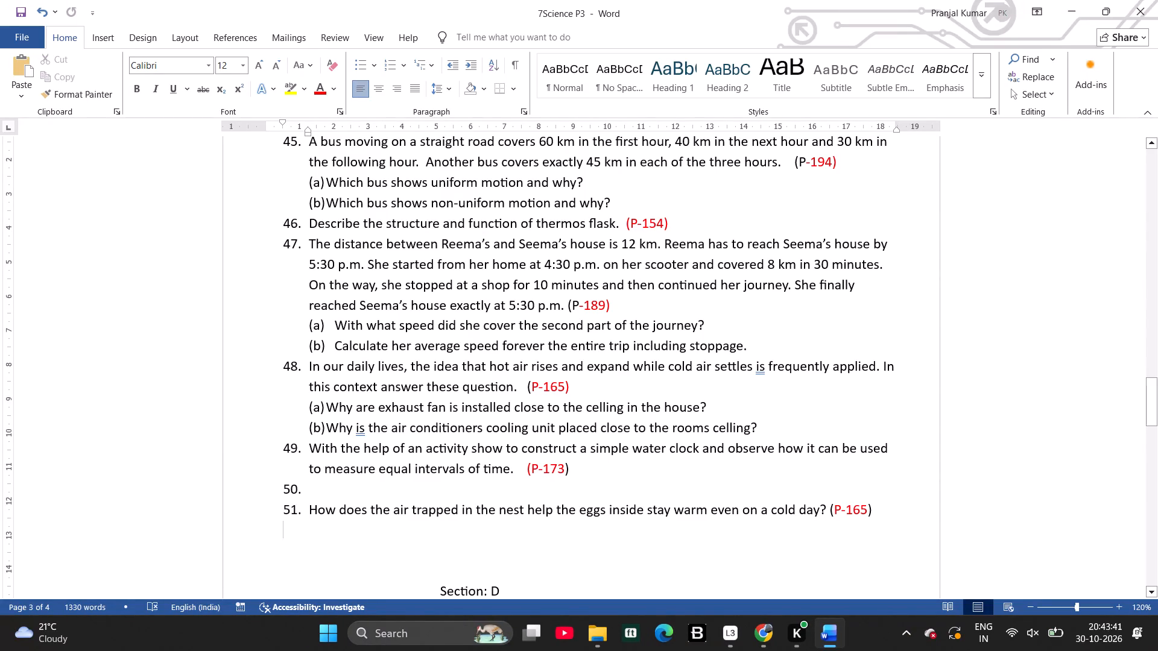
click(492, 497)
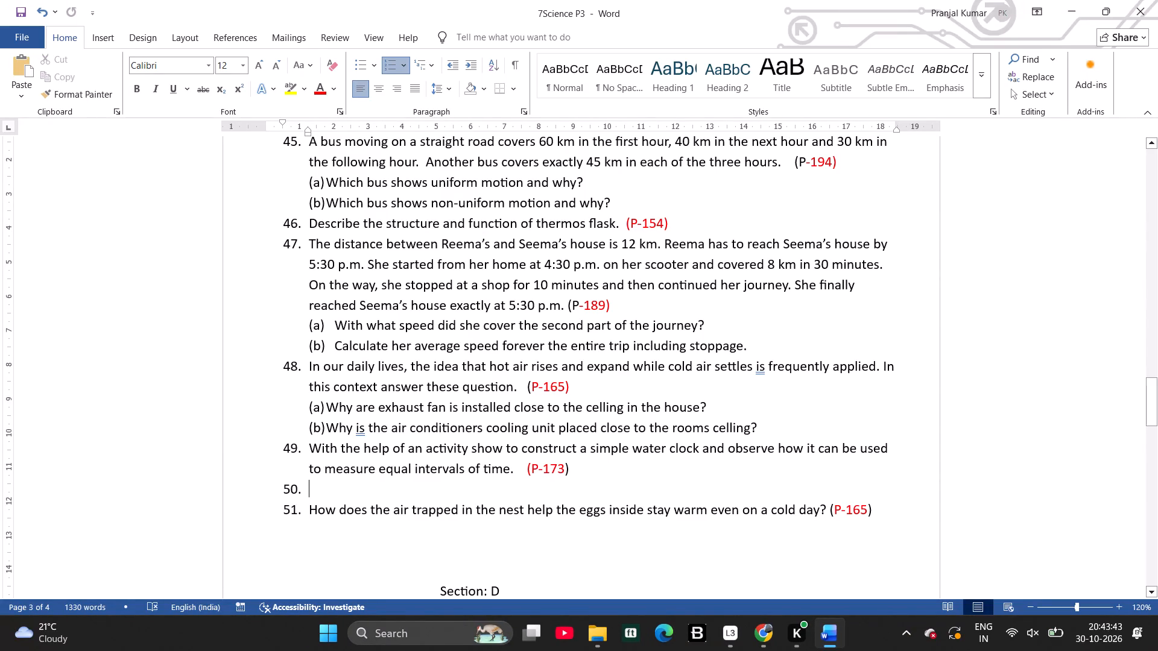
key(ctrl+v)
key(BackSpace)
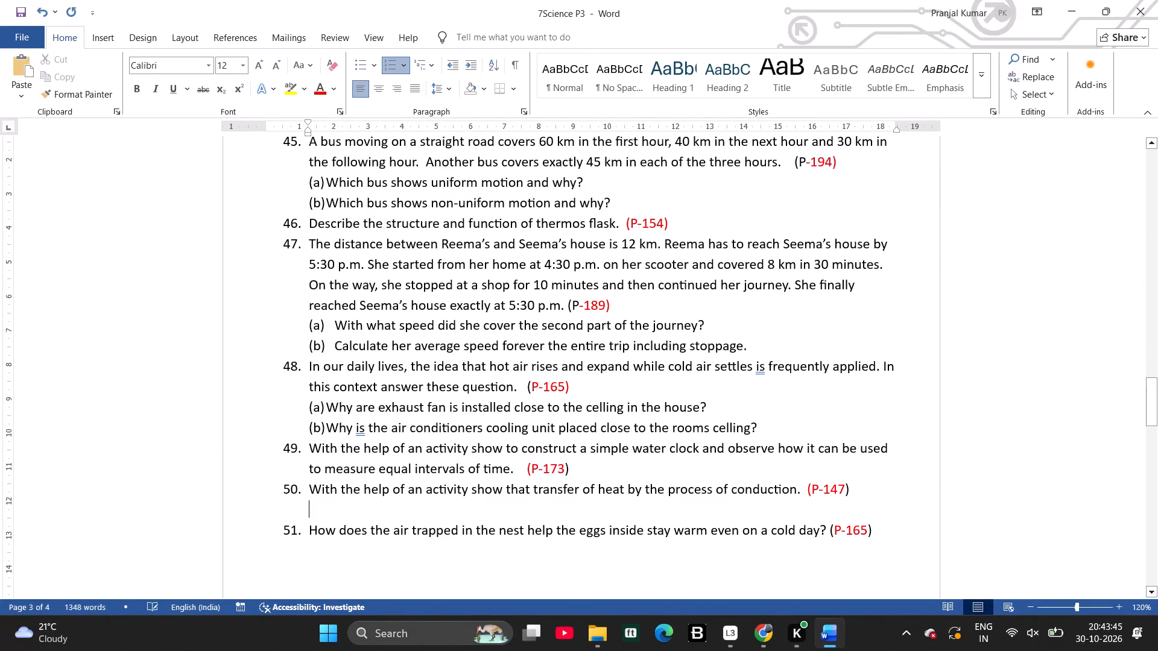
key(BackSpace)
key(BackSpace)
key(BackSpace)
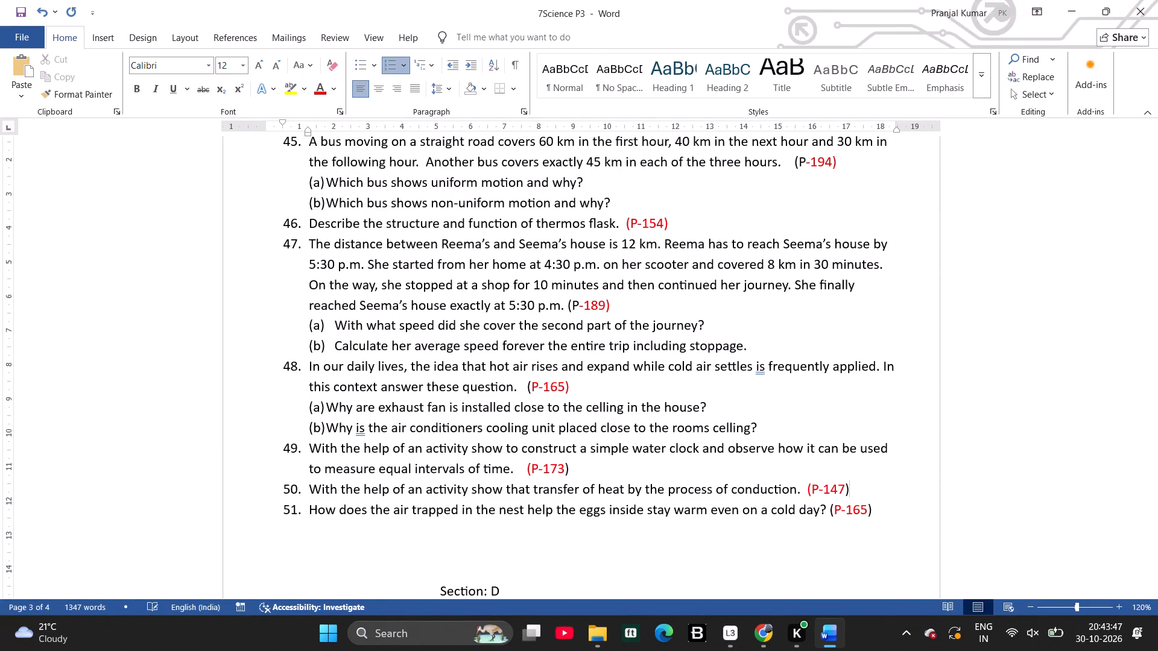
Review the Section C questions, checking them against the end of the preceding section and the start of Section D.
scroll(522, 503, right, 1)
scroll(673, 464, down, 1)
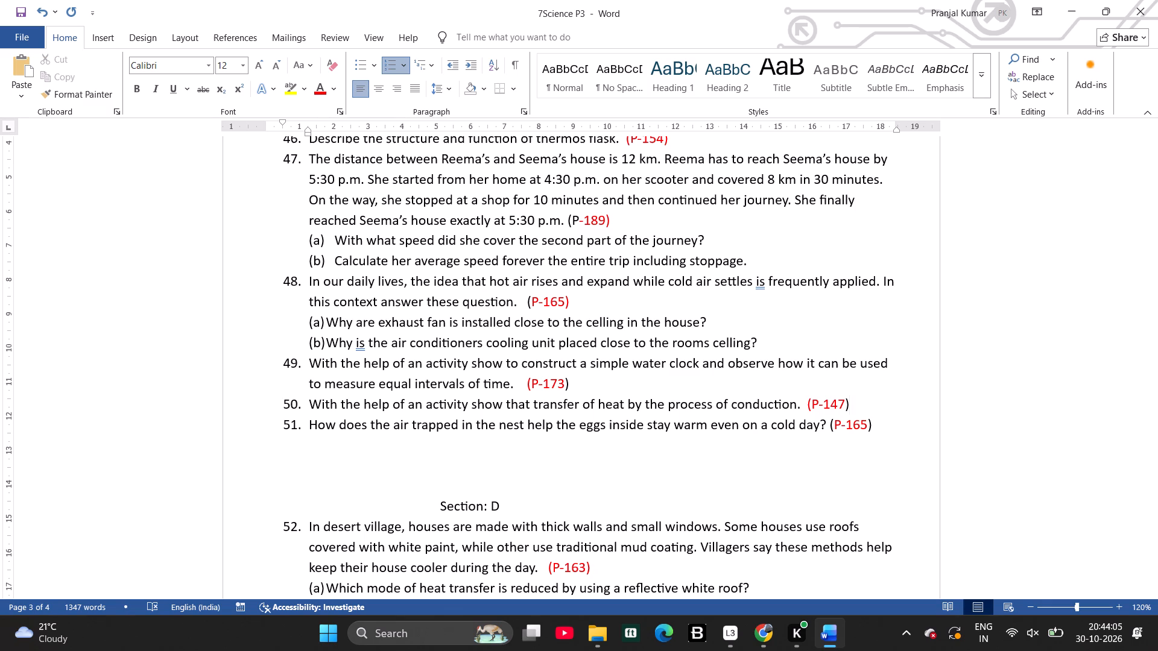
scroll(493, 436, up, 3)
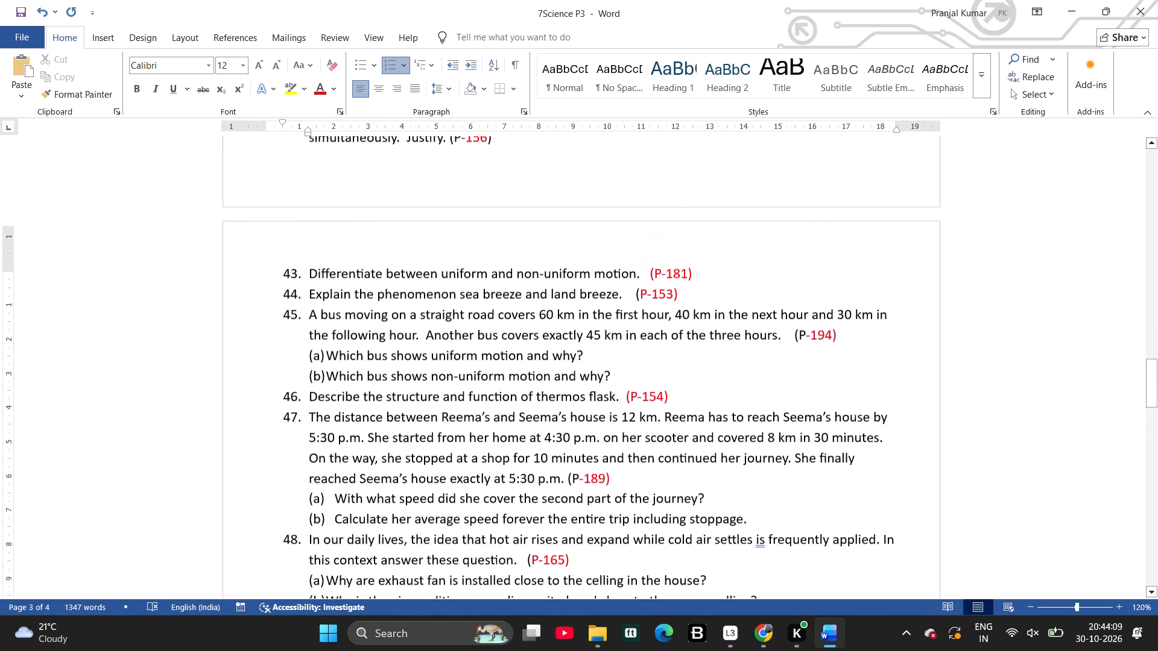
scroll(493, 436, up, 2)
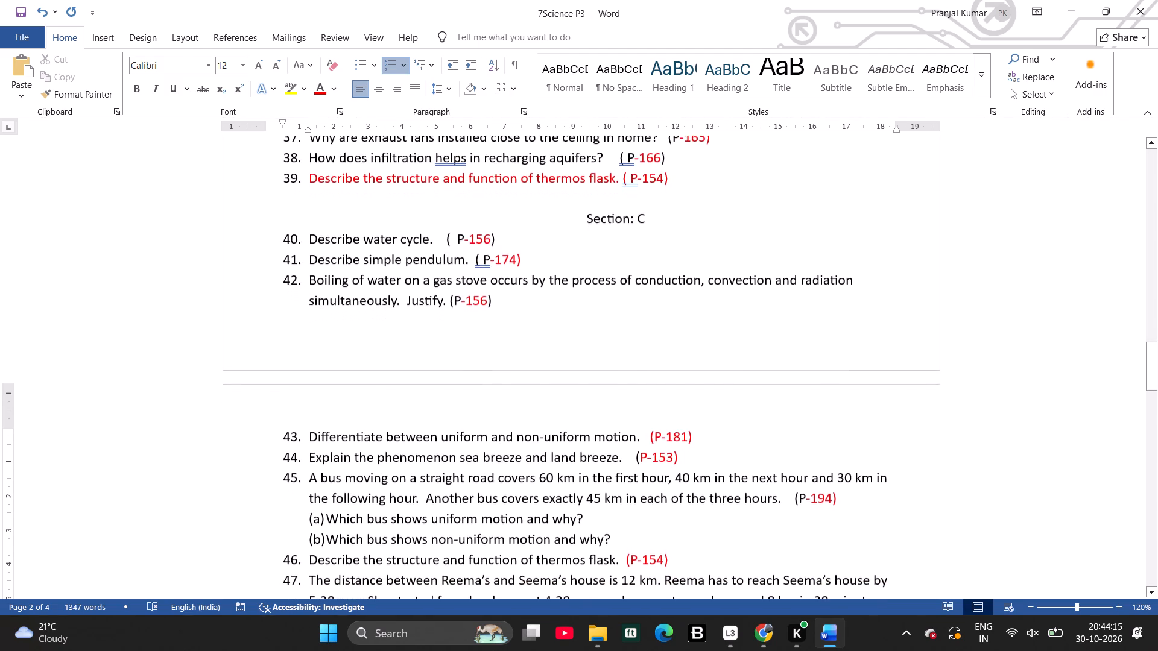
scroll(493, 436, down, 3)
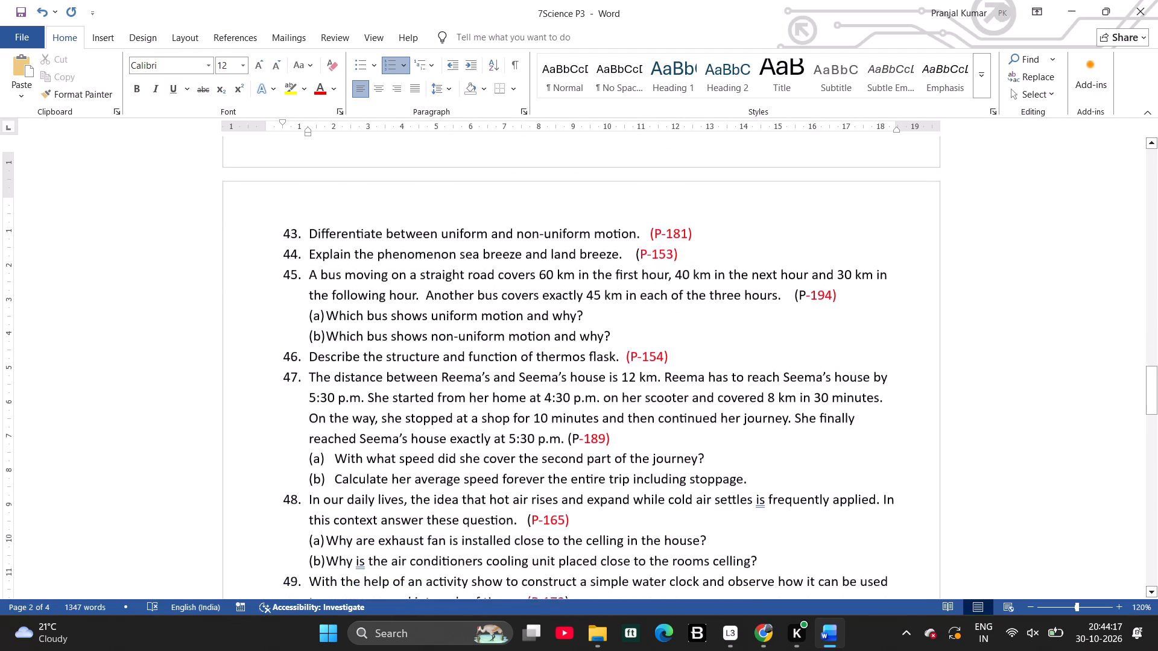
scroll(493, 436, down, 1)
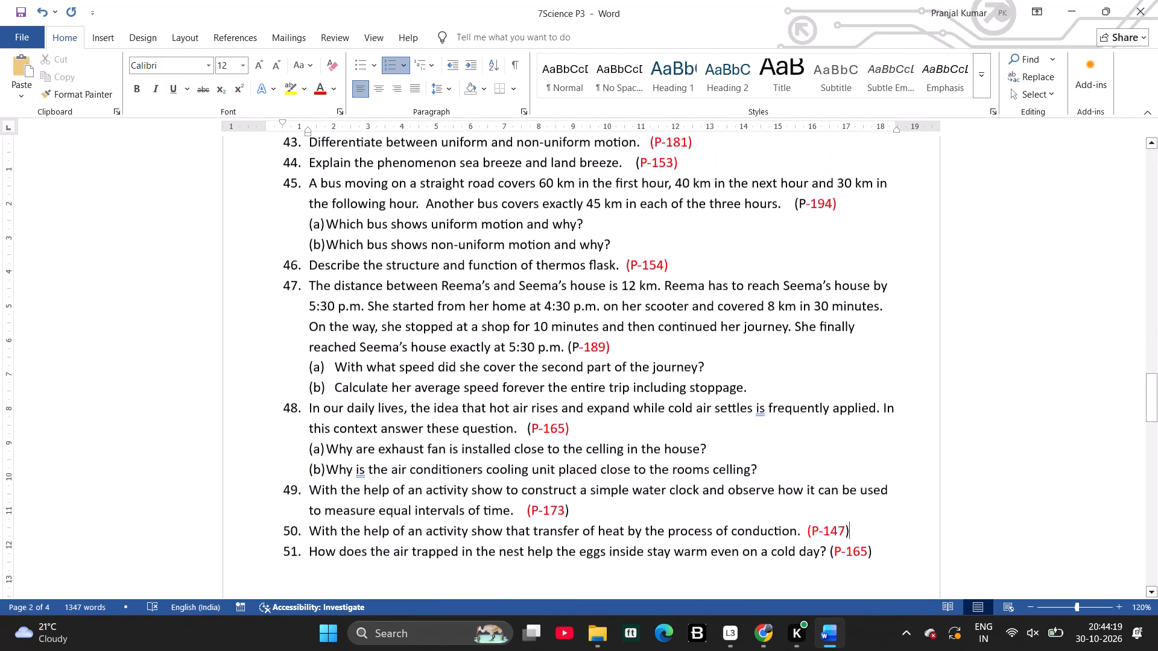
scroll(493, 436, up, 1)
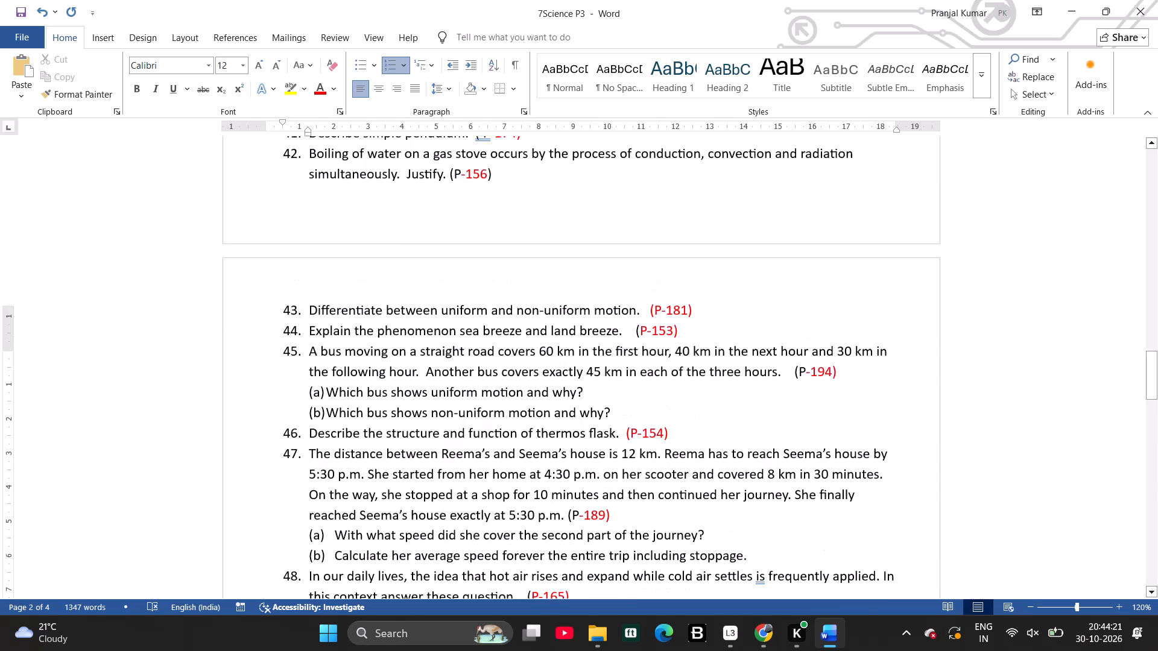
scroll(493, 436, up, 1)
scroll(493, 436, down, 4)
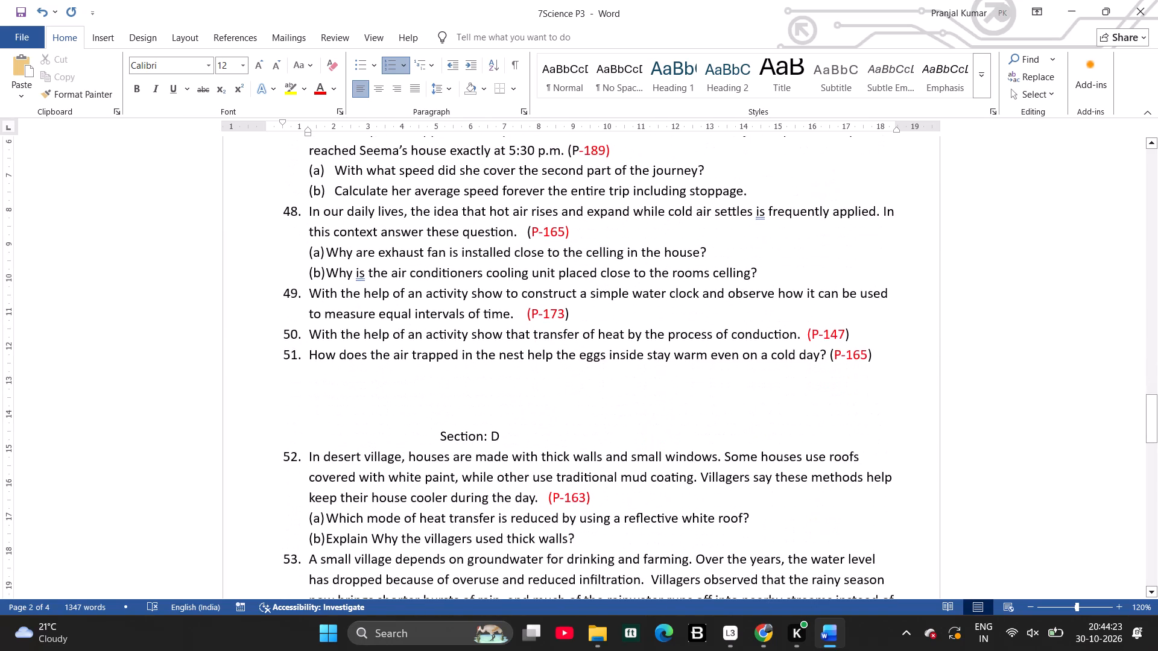
scroll(493, 436, down, 1)
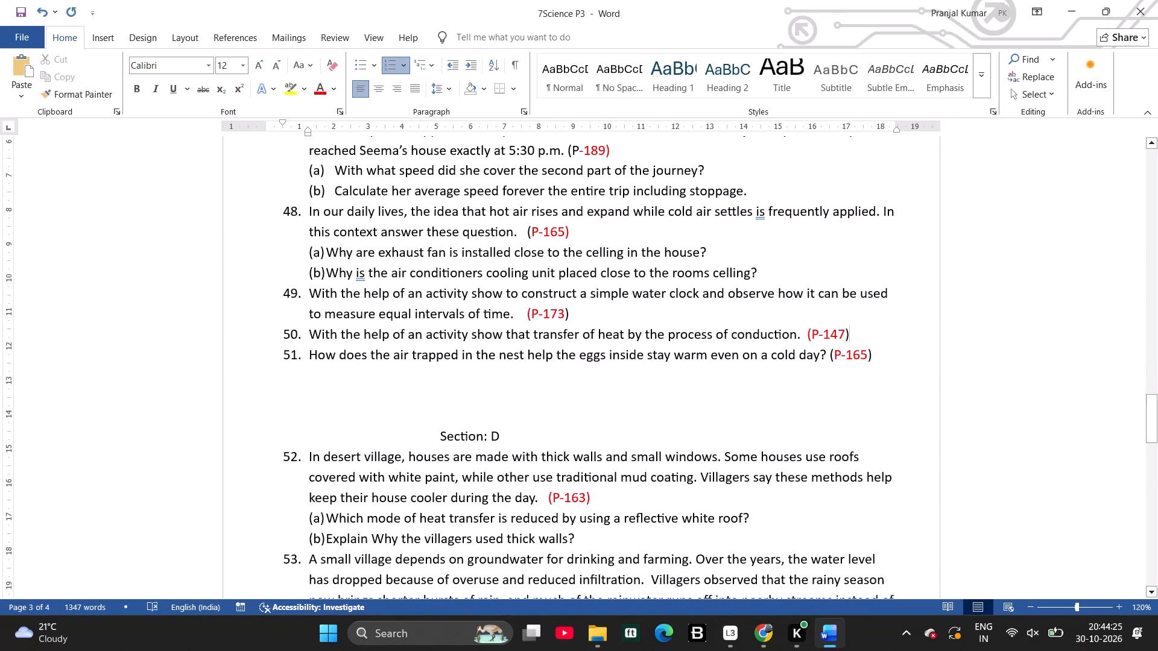
scroll(481, 400, down, 2)
Move the question about air trapped in the nest, with its page reference, directly below question 48's part (b), leaving no empty lines.
scroll(450, 349, up, 1)
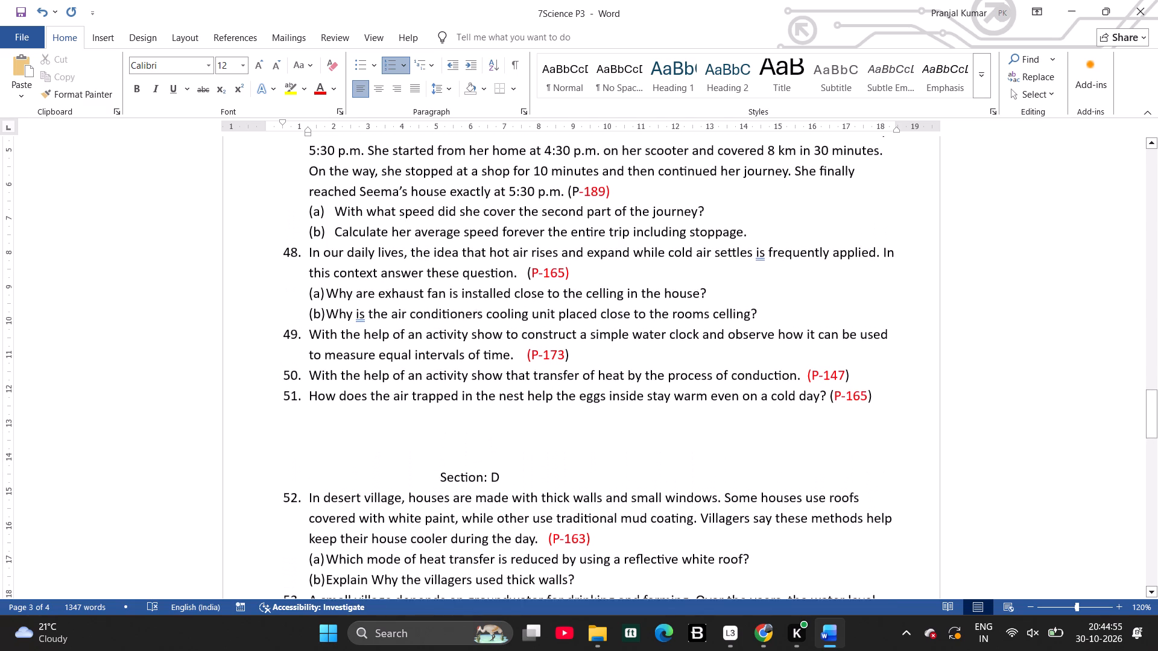
scroll(450, 349, up, 1)
scroll(435, 356, left, 1)
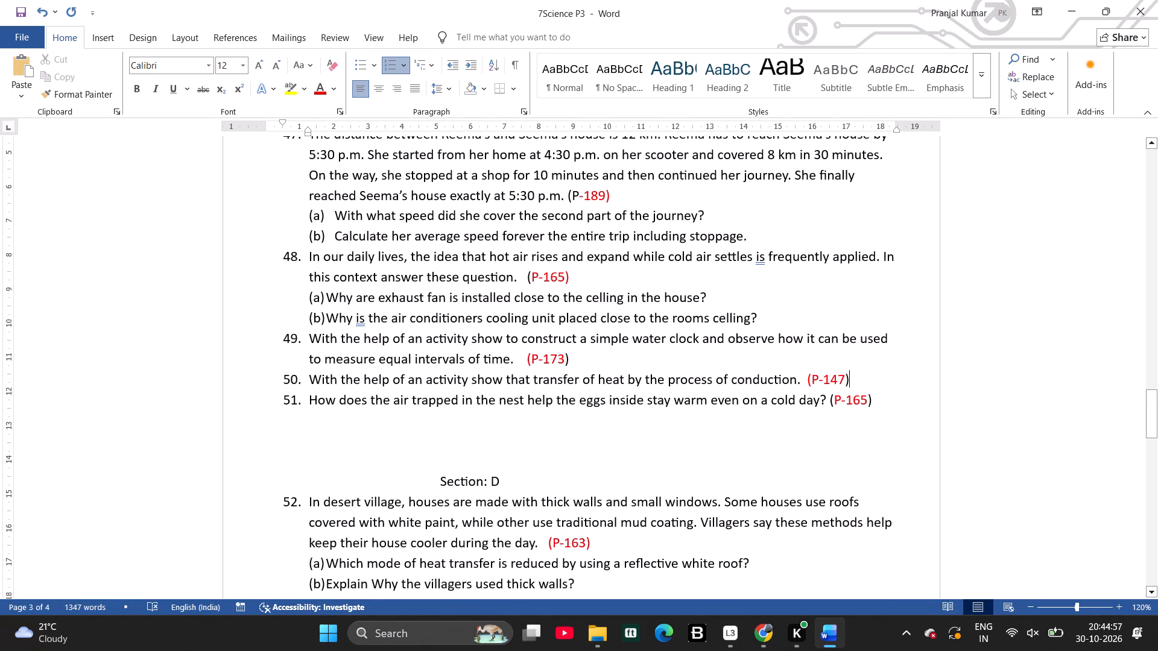
scroll(311, 403, left, 1)
drag(311, 403, 682, 394)
scroll(319, 403, right, 1)
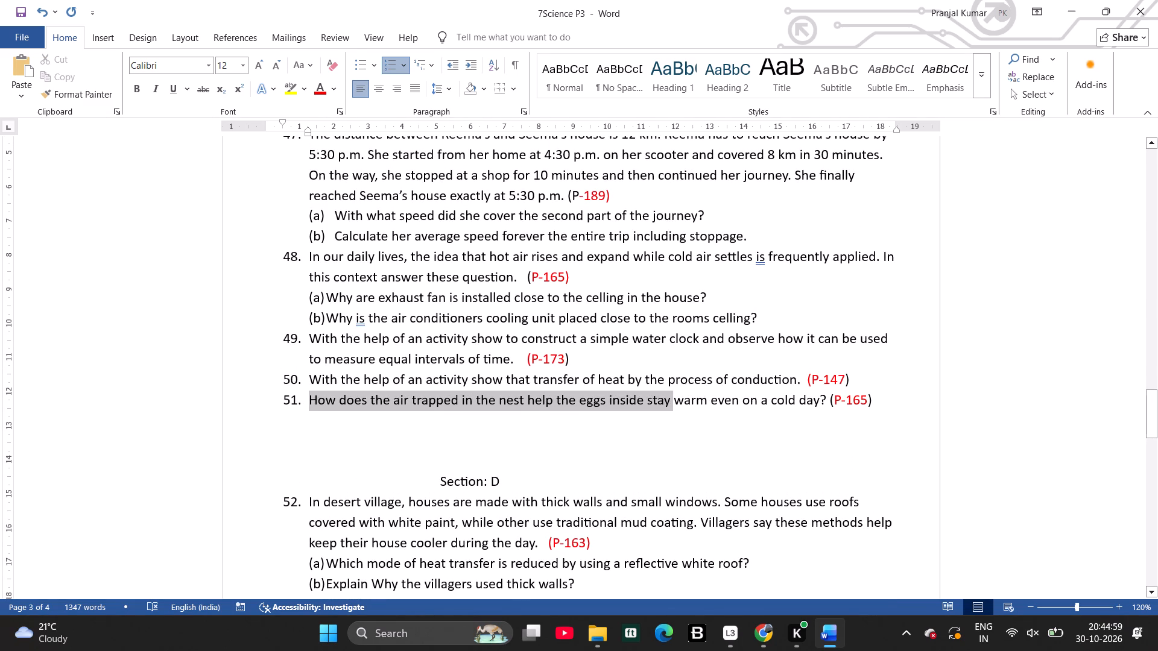
drag(682, 394, 859, 403)
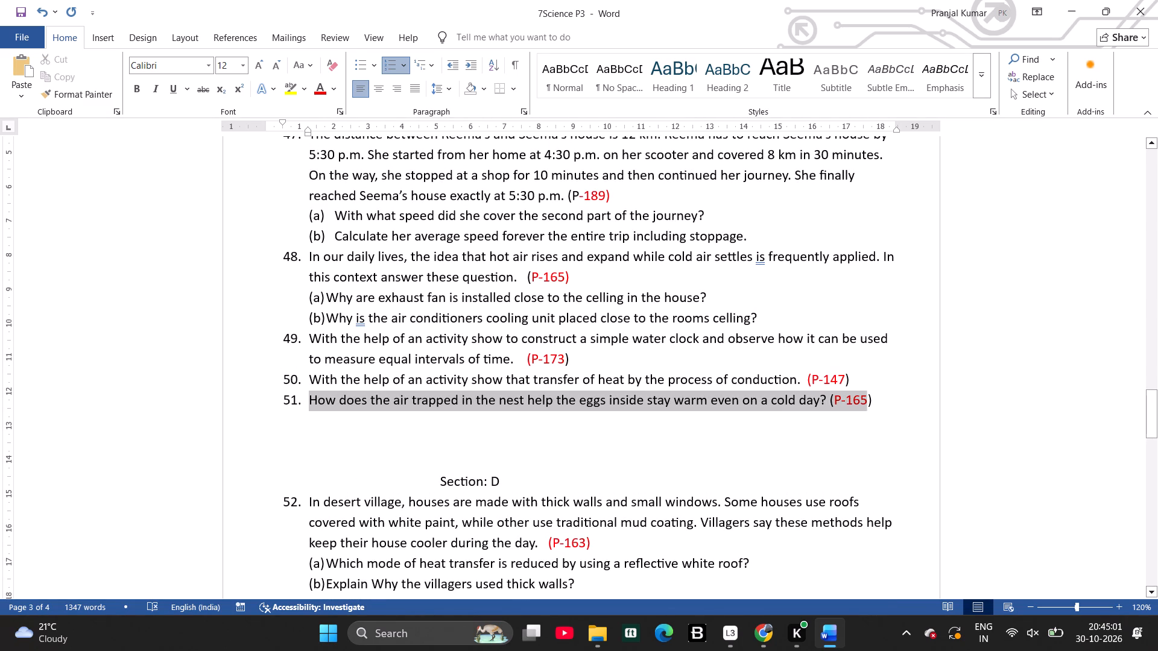
drag(859, 403, 873, 406)
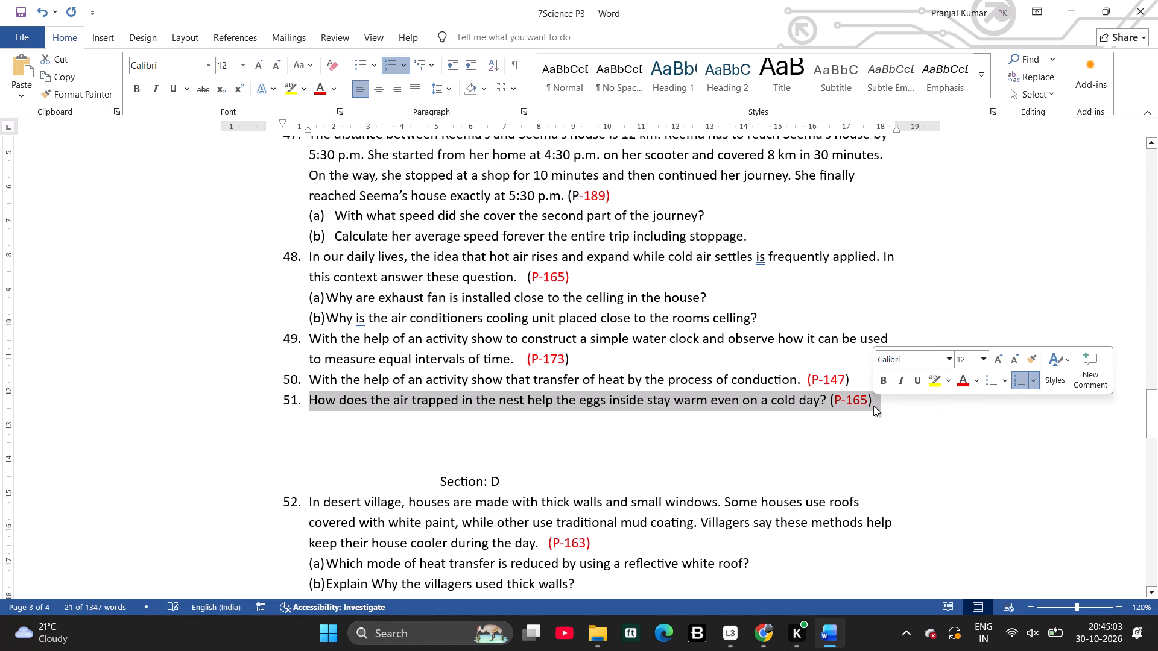
key(ctrl+x)
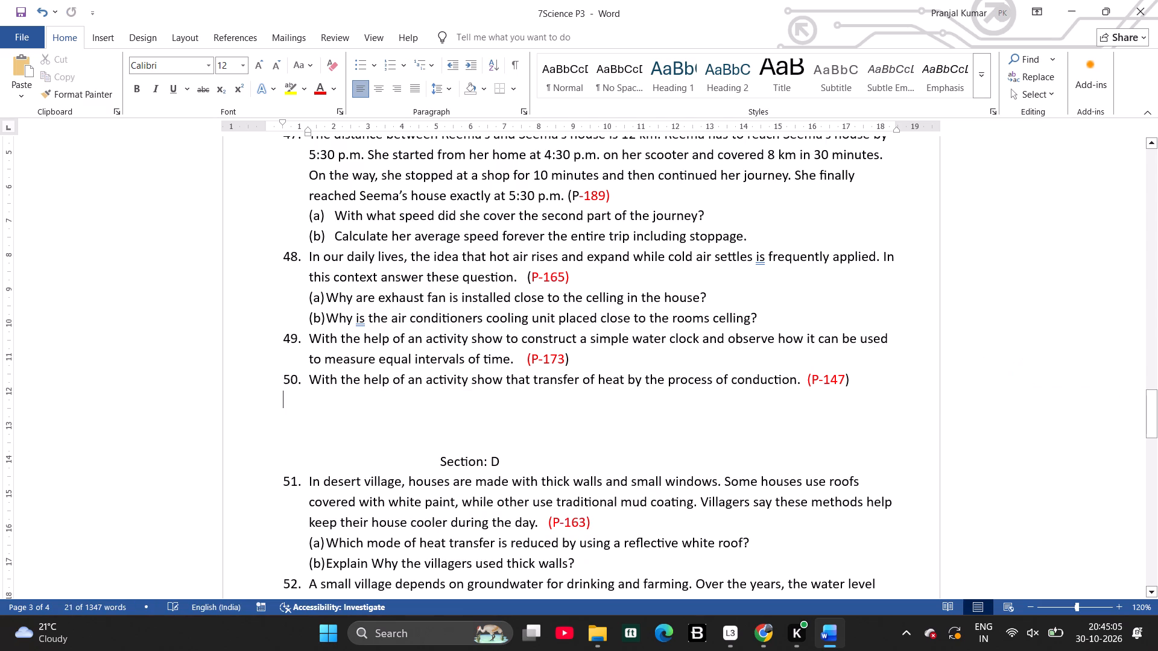
key(BackSpace)
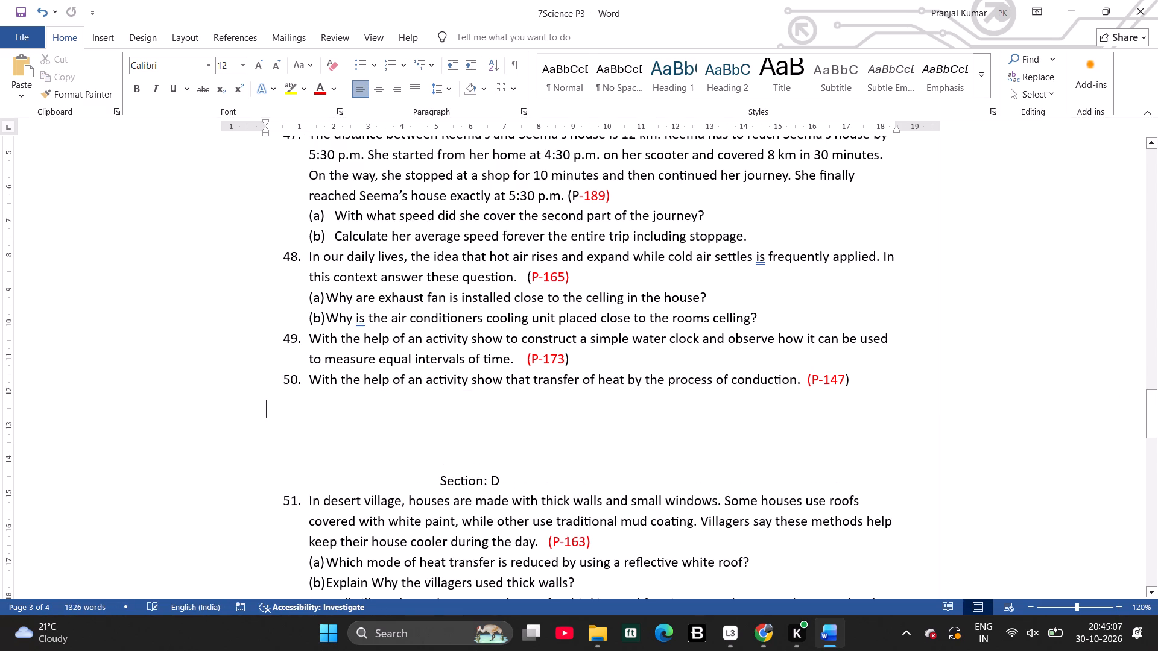
key(BackSpace)
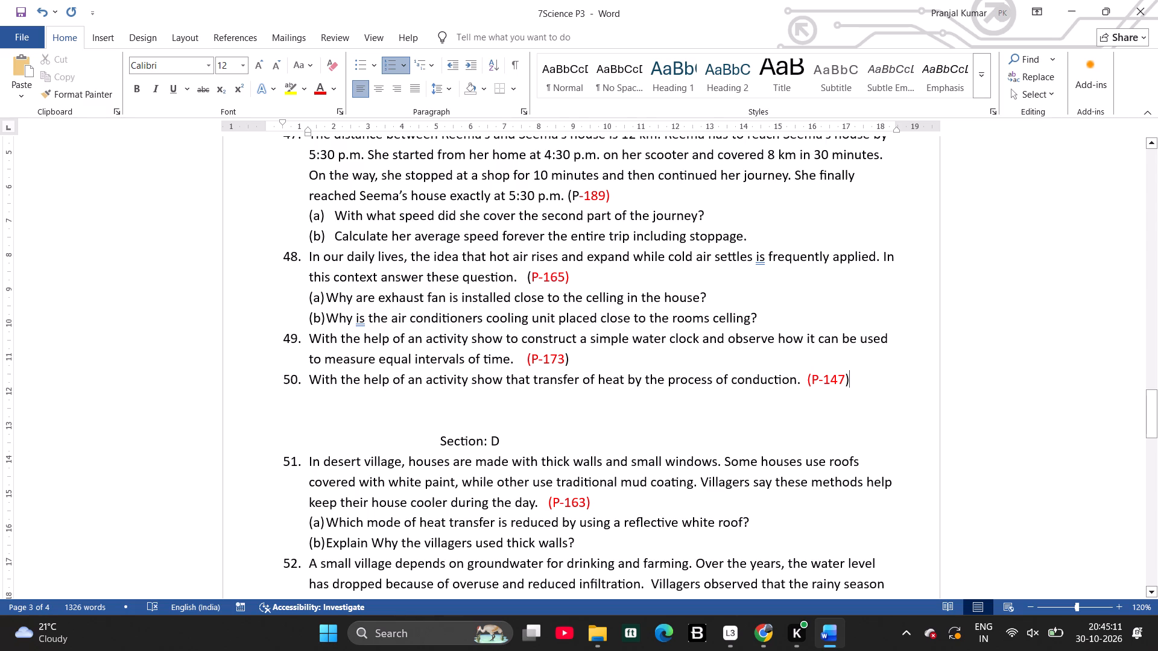
click(303, 342)
key(Return)
key(Up)
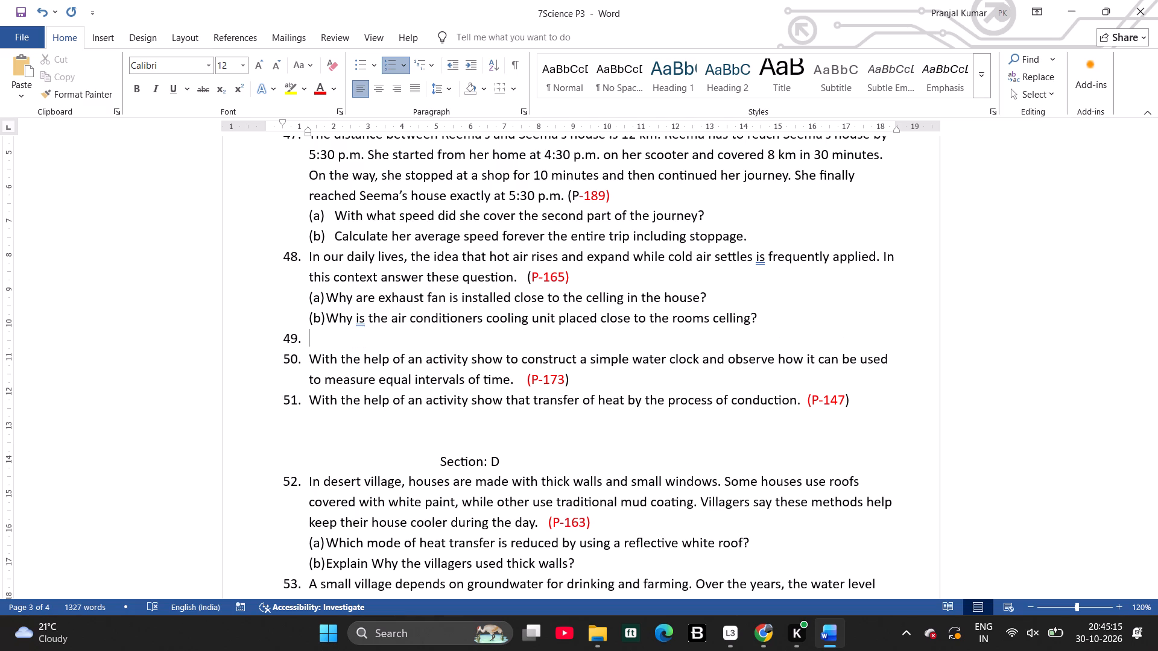
key(ctrl+v)
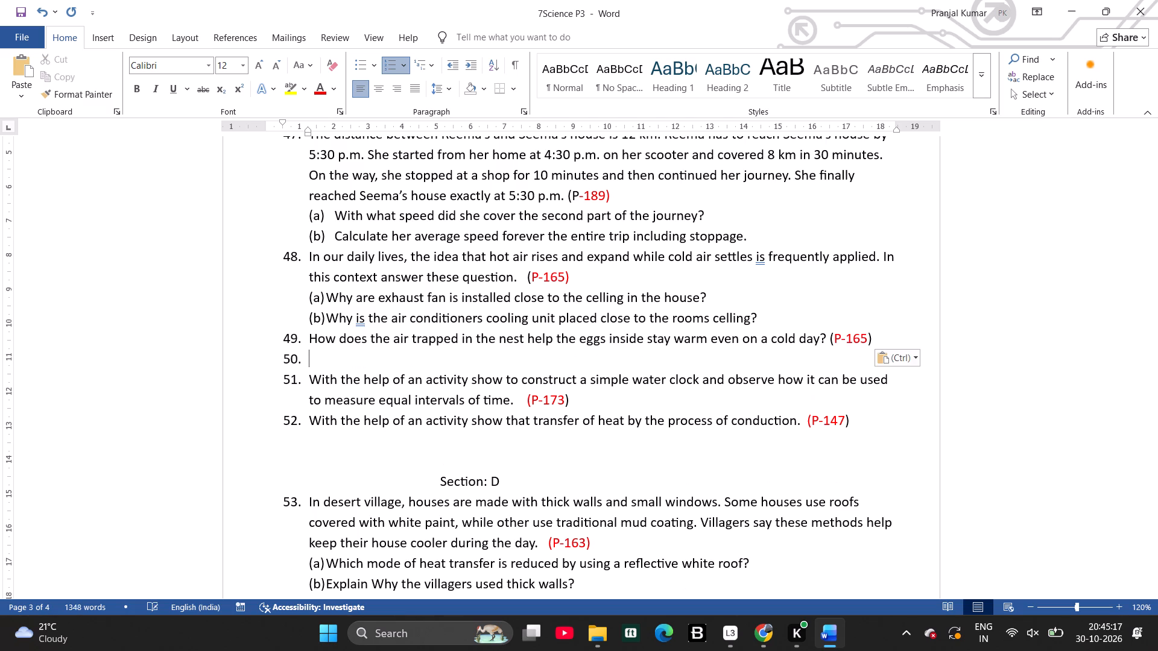
key(BackSpace)
key(BackSpace)
key(BackSpace)
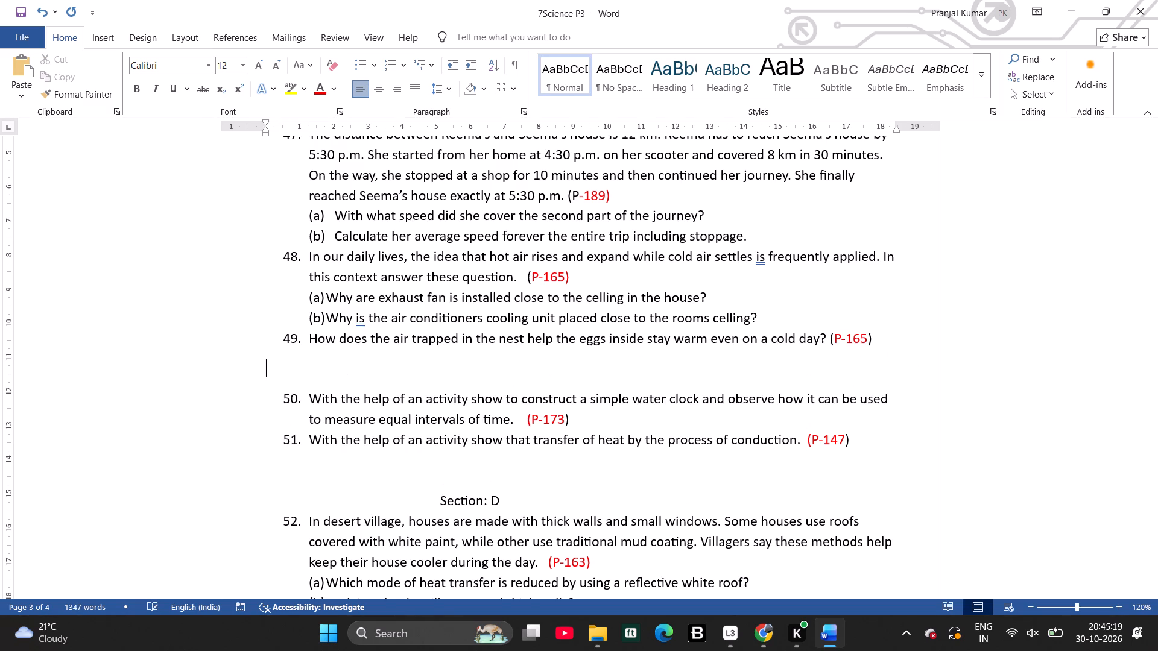
key(BackSpace)
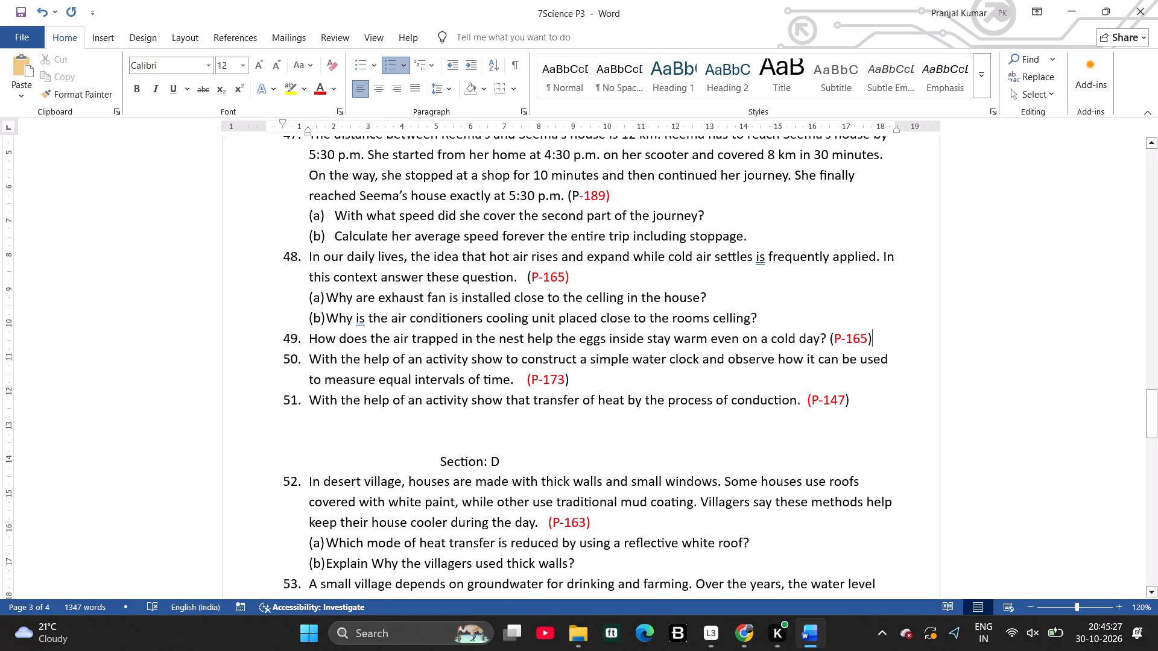
Review the Section D questions from the heading to the end of the paper.
drag(428, 463, 501, 468)
click(683, 511)
scroll(683, 511, down, 1)
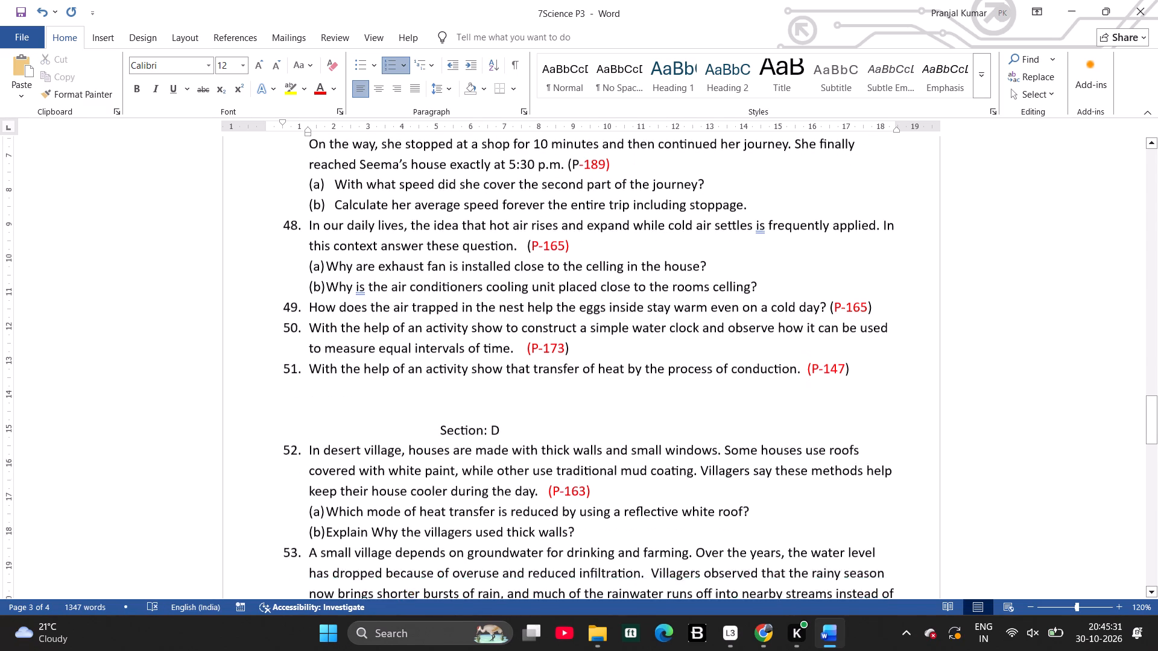
scroll(683, 511, down, 3)
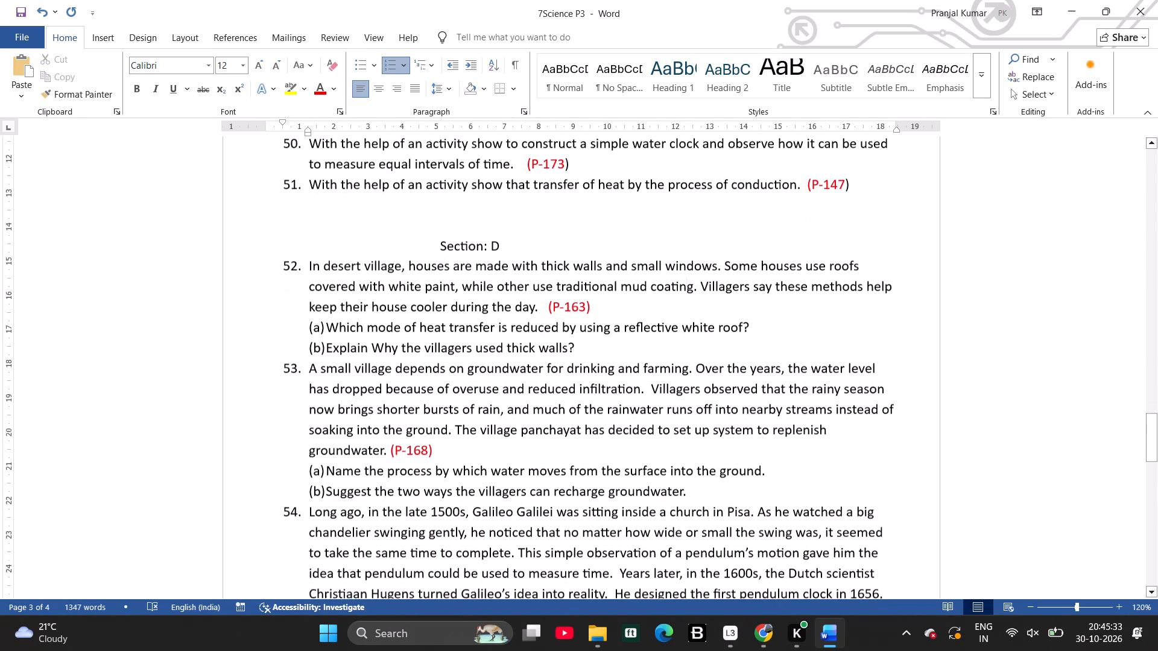
scroll(683, 511, down, 3)
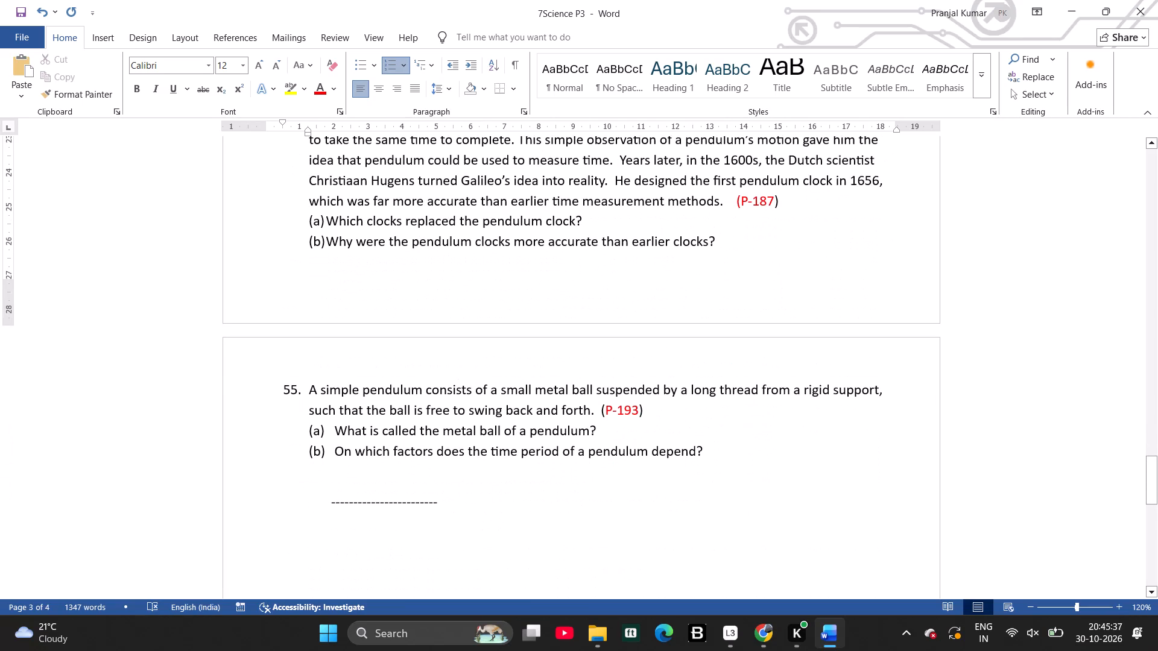
scroll(683, 511, down, 2)
scroll(683, 511, up, 3)
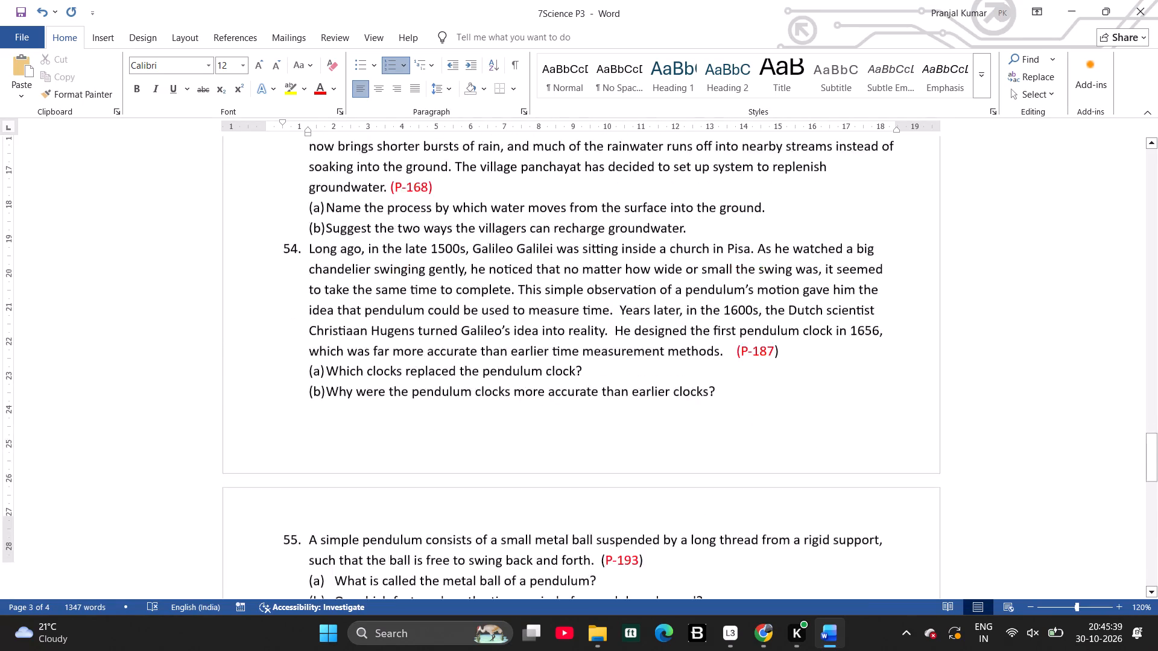
scroll(683, 511, up, 2)
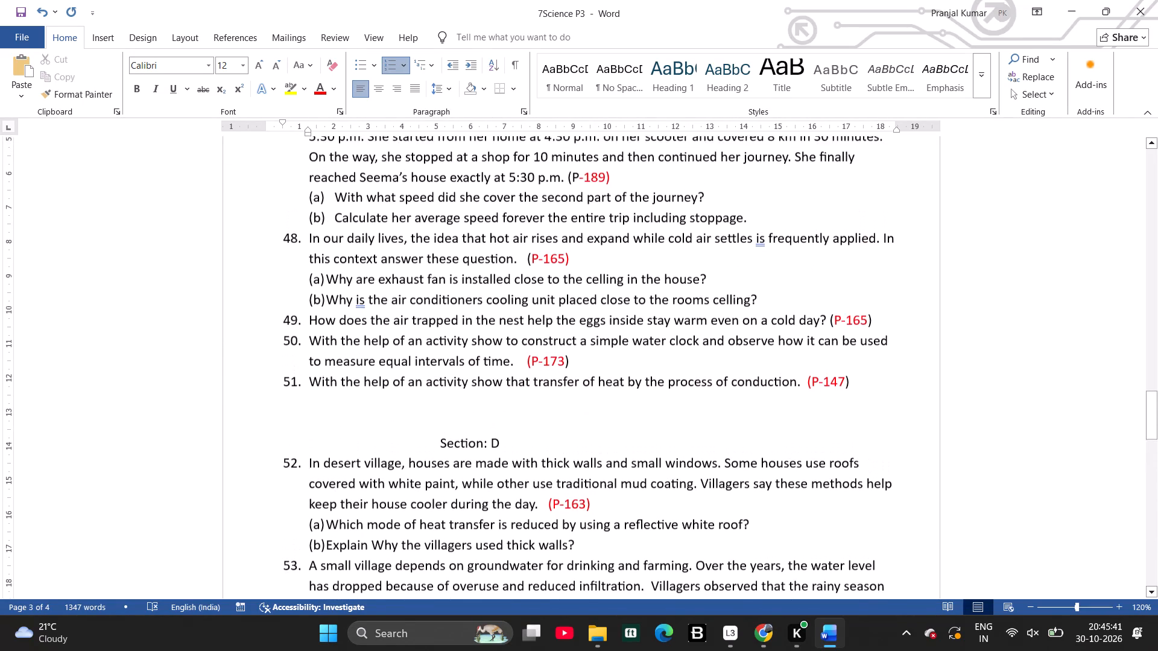
Remove the space after the opening bracket in the page reference of question 39 on the thermos flask.
scroll(683, 511, up, 3)
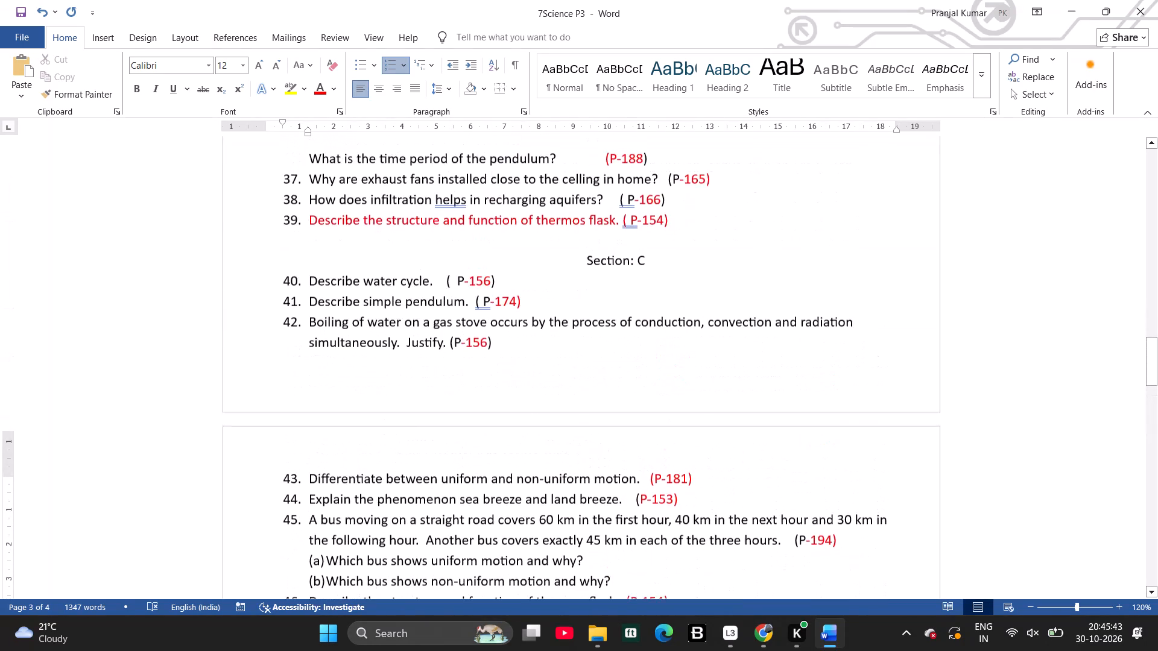
scroll(683, 511, up, 1)
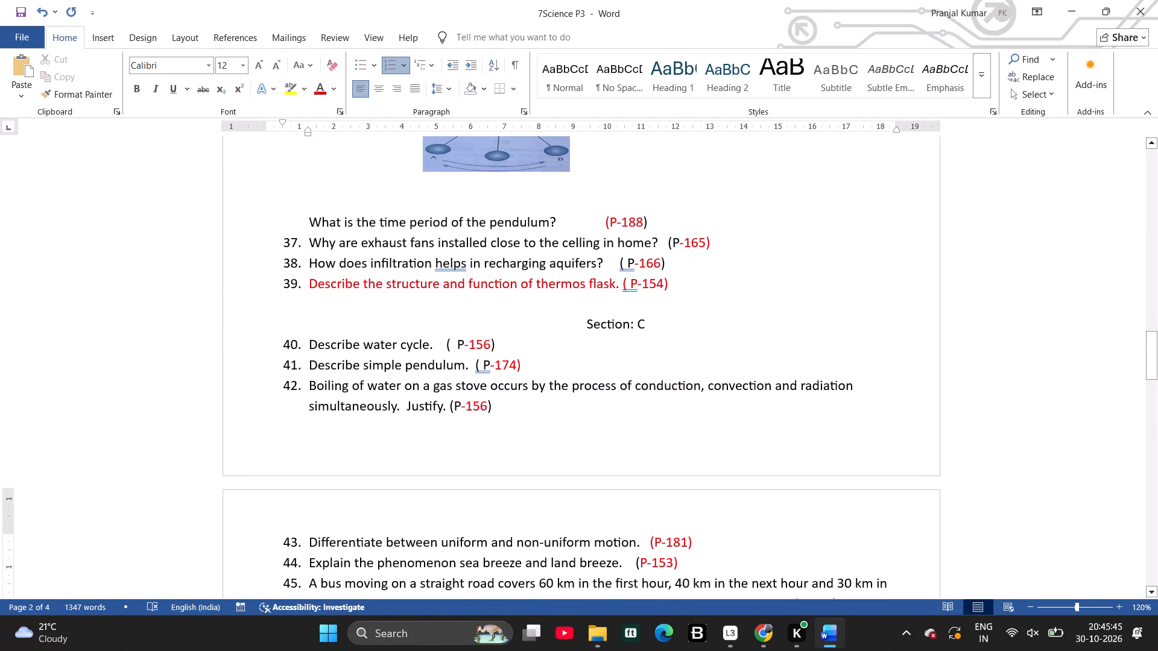
click(629, 287)
key(BackSpace)
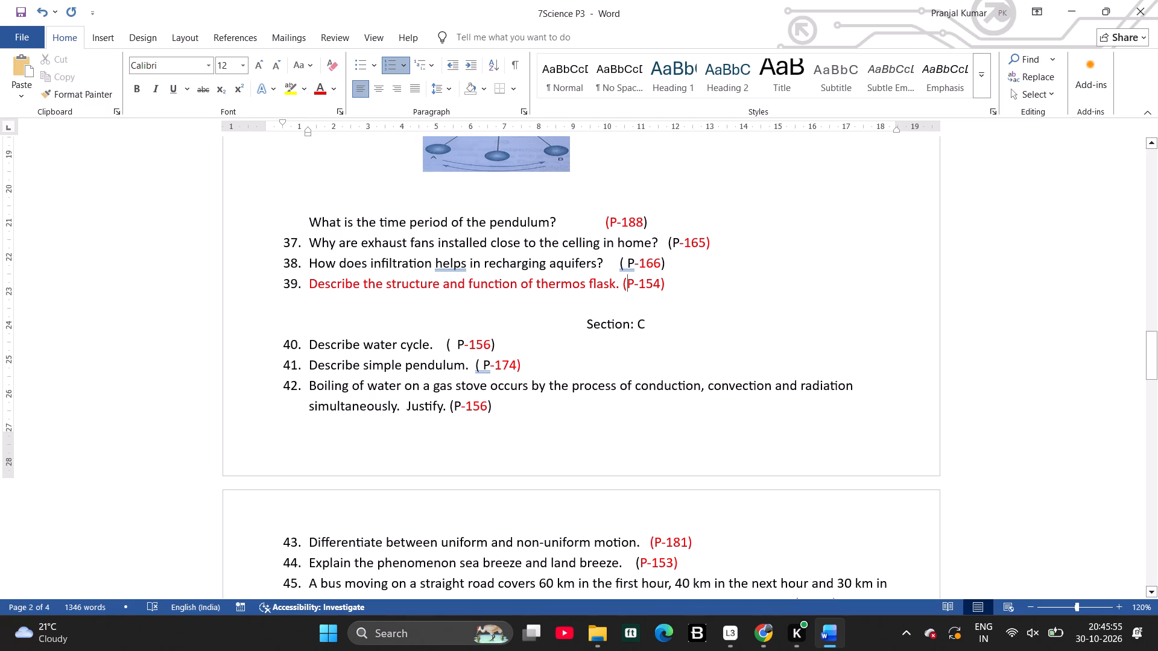
Change "helps" to "help" in question 38 about infiltration recharging aquifers.
click(467, 264)
key(BackSpace)
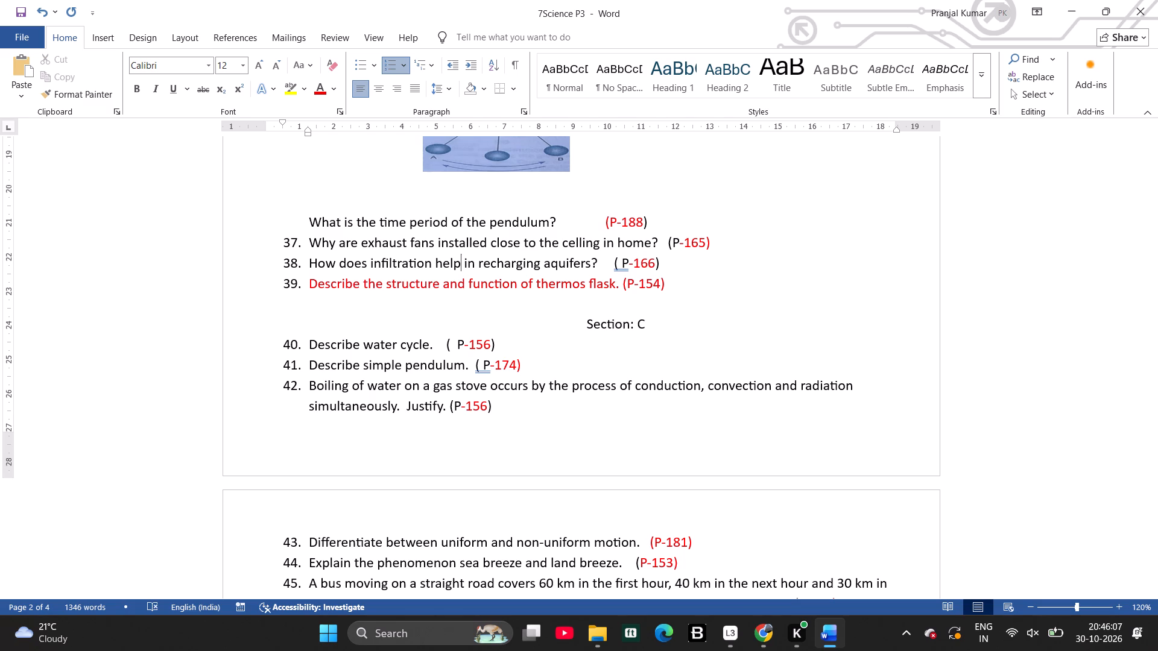
Delete three extra spaces before question 38's page reference and the space after its opening bracket.
click(613, 268)
key(BackSpace)
key(BackSpace)
key(BackSpace)
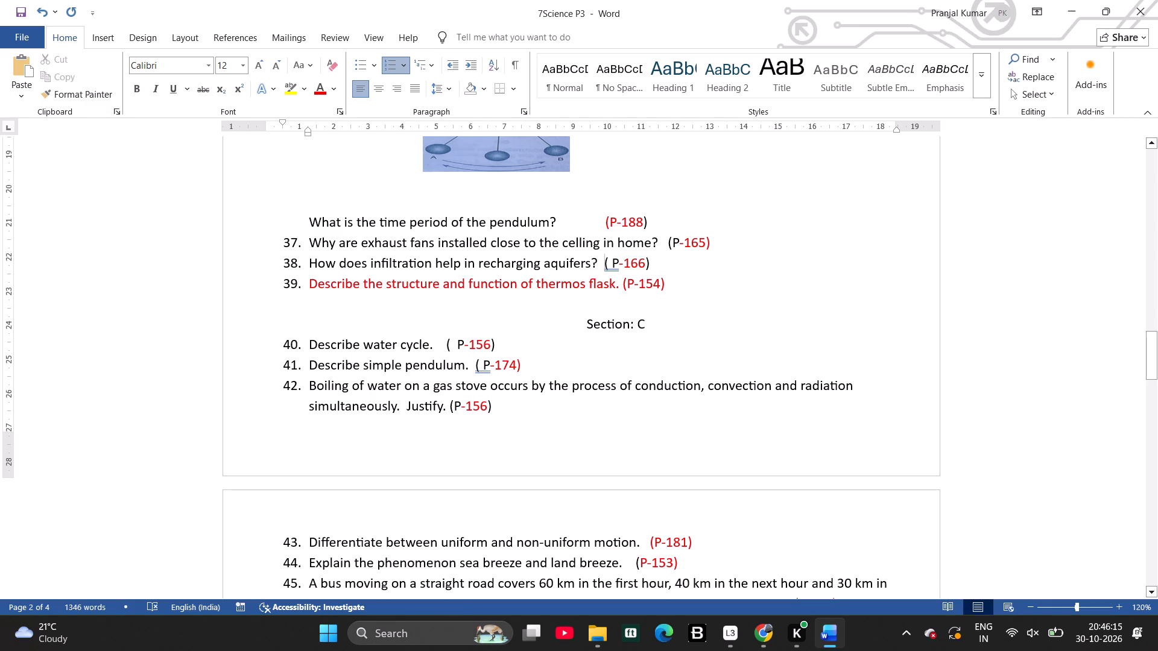
click(613, 264)
key(BackSpace)
Colour question 38's whole page reference (P-166) red, including both brackets.
drag(605, 263, 643, 263)
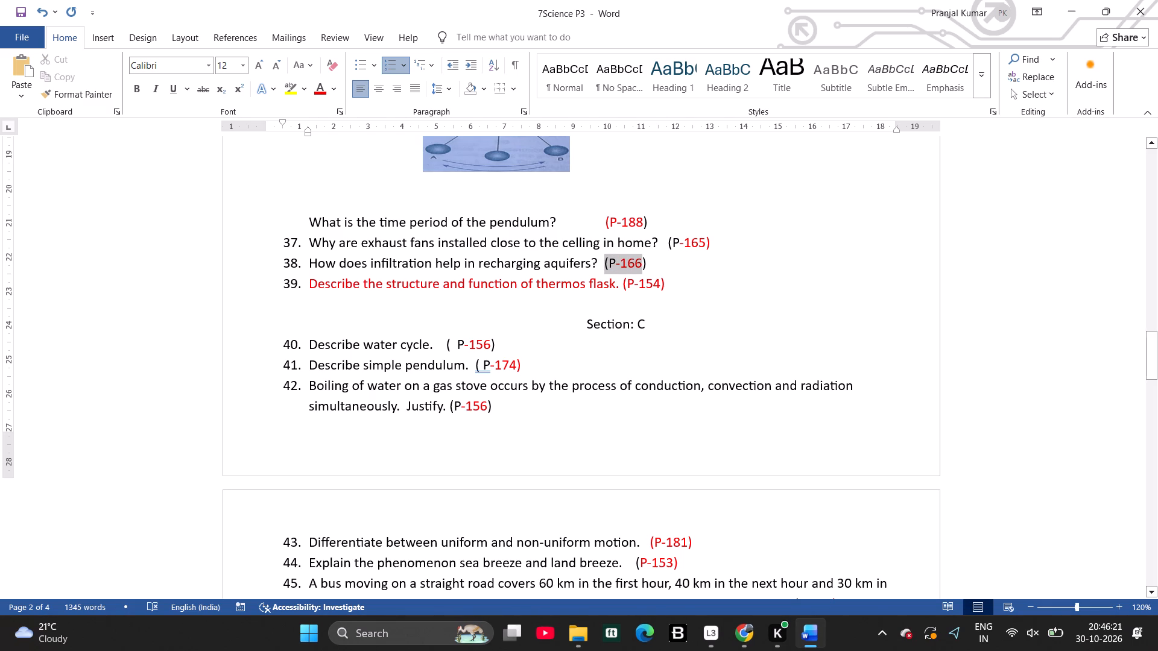
drag(643, 263, 648, 263)
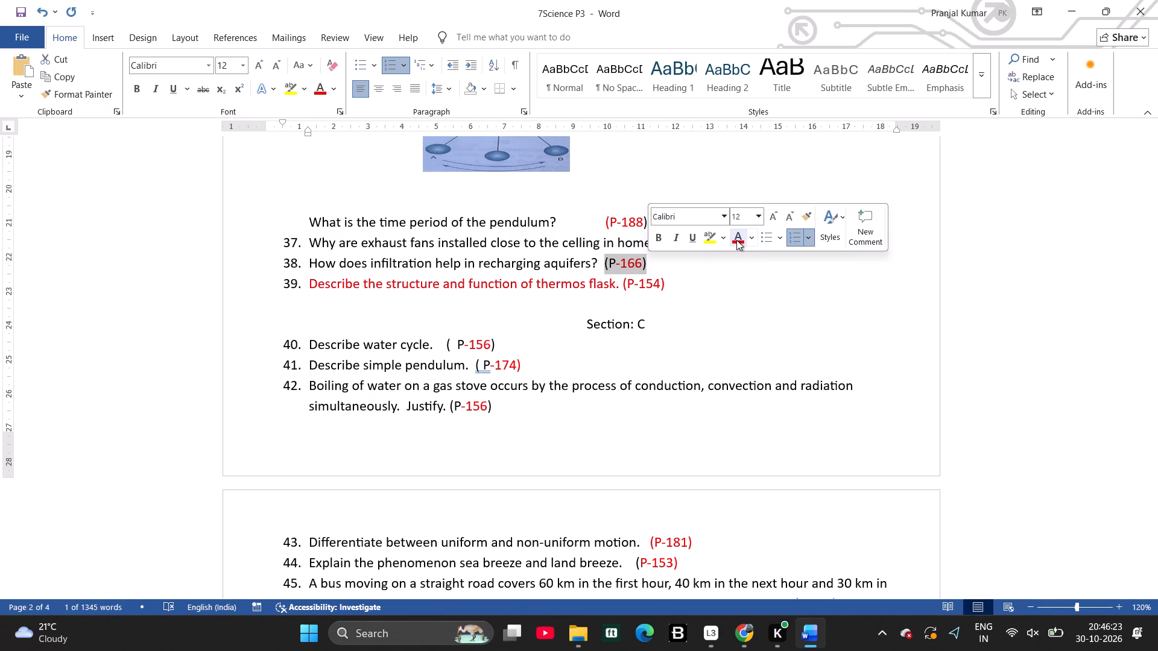
click(736, 240)
click(700, 279)
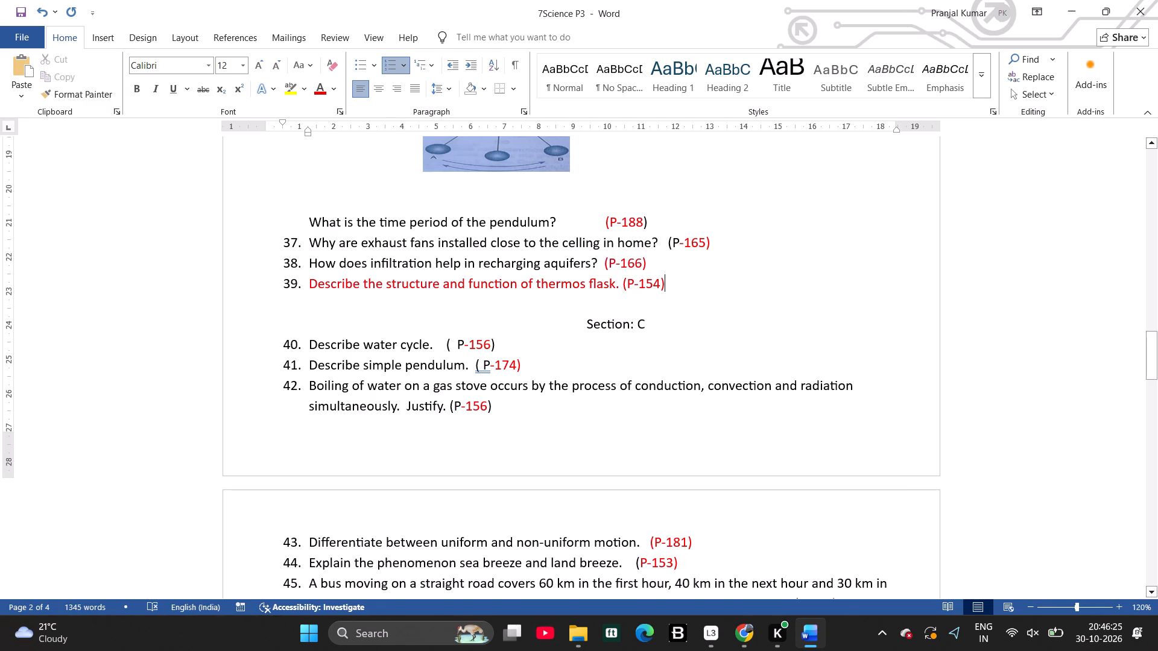
Colour the whole page references of questions 40, 41, 42 and 44 red, including their brackets.
drag(446, 344, 462, 346)
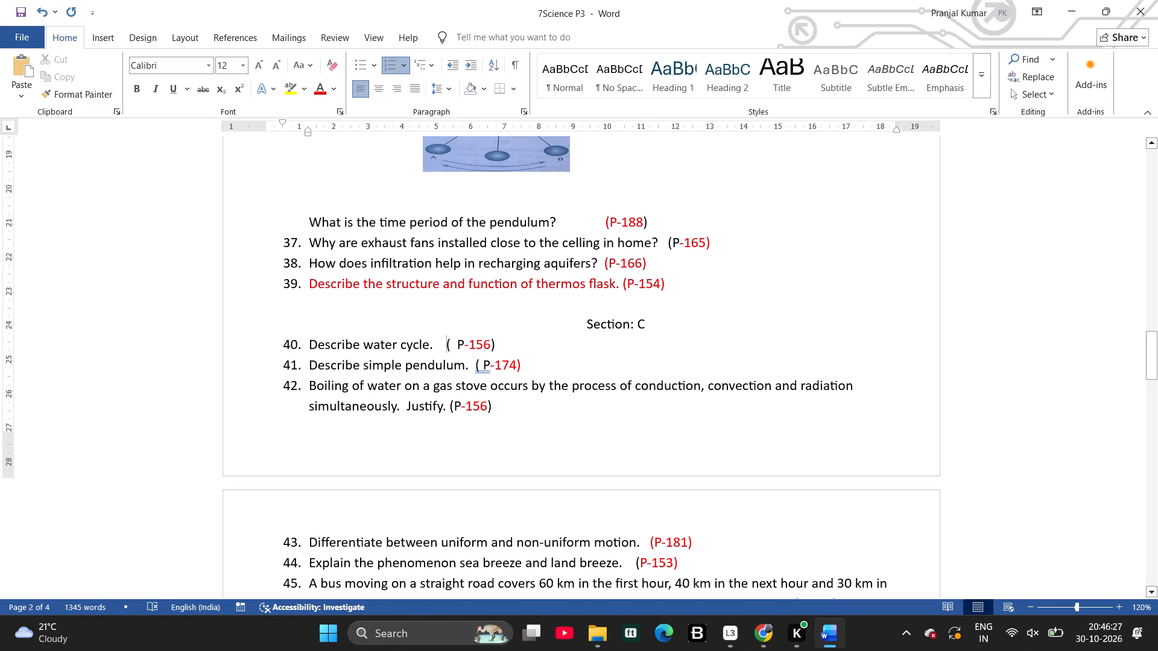
drag(462, 346, 497, 343)
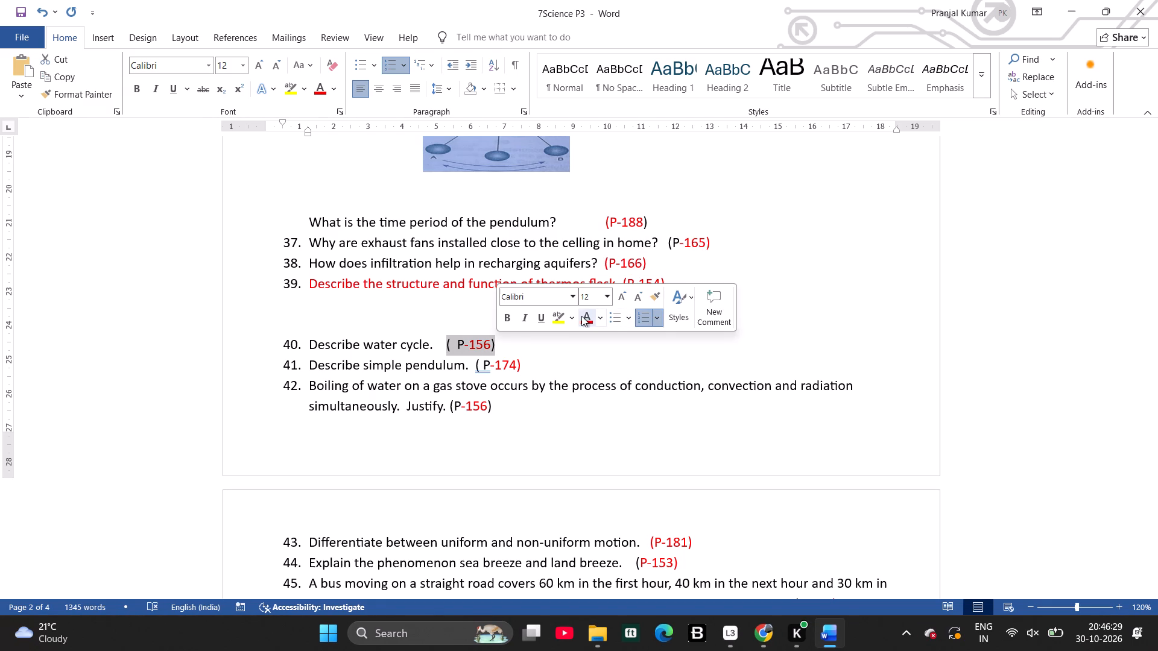
click(585, 315)
click(488, 364)
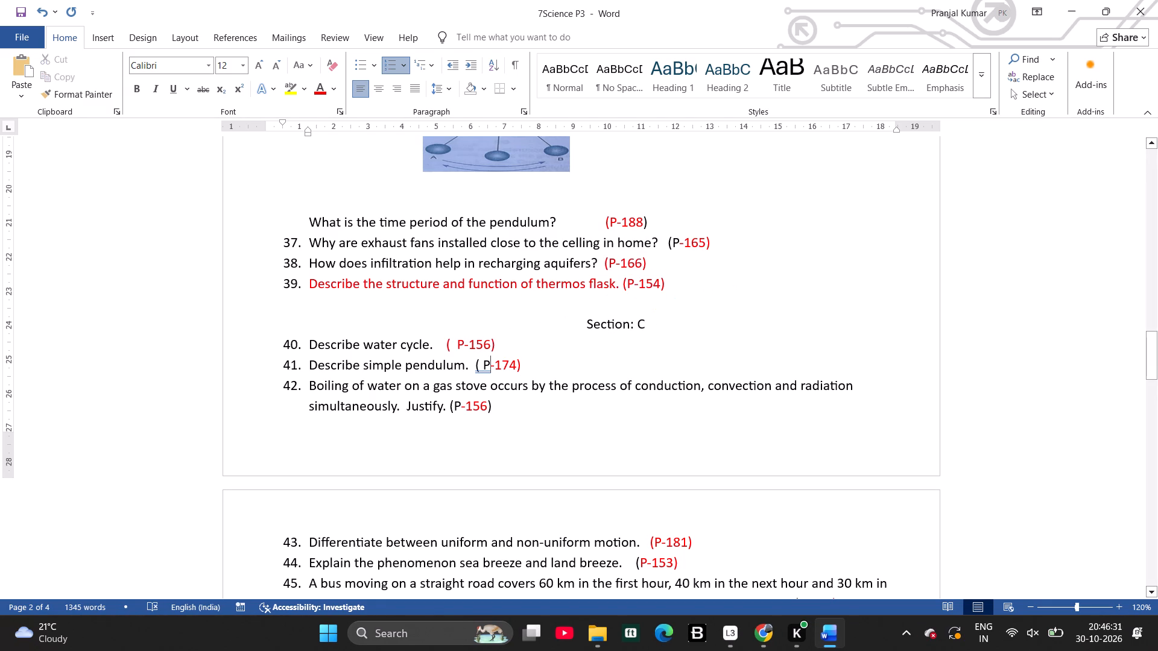
drag(475, 364, 520, 366)
click(603, 342)
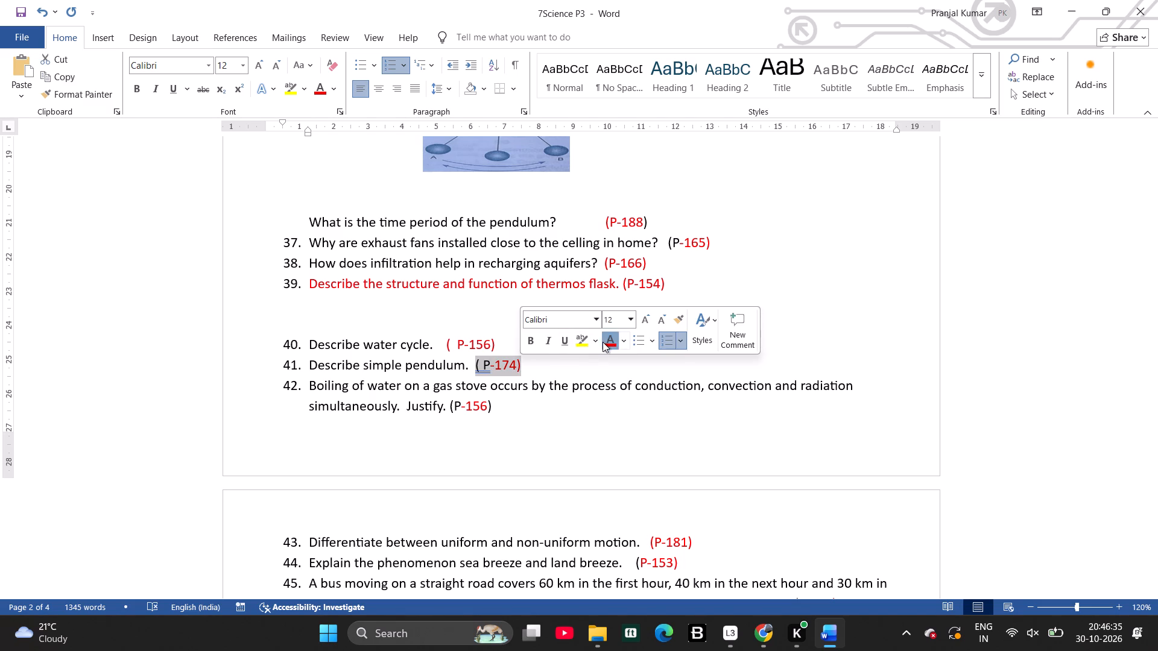
click(516, 420)
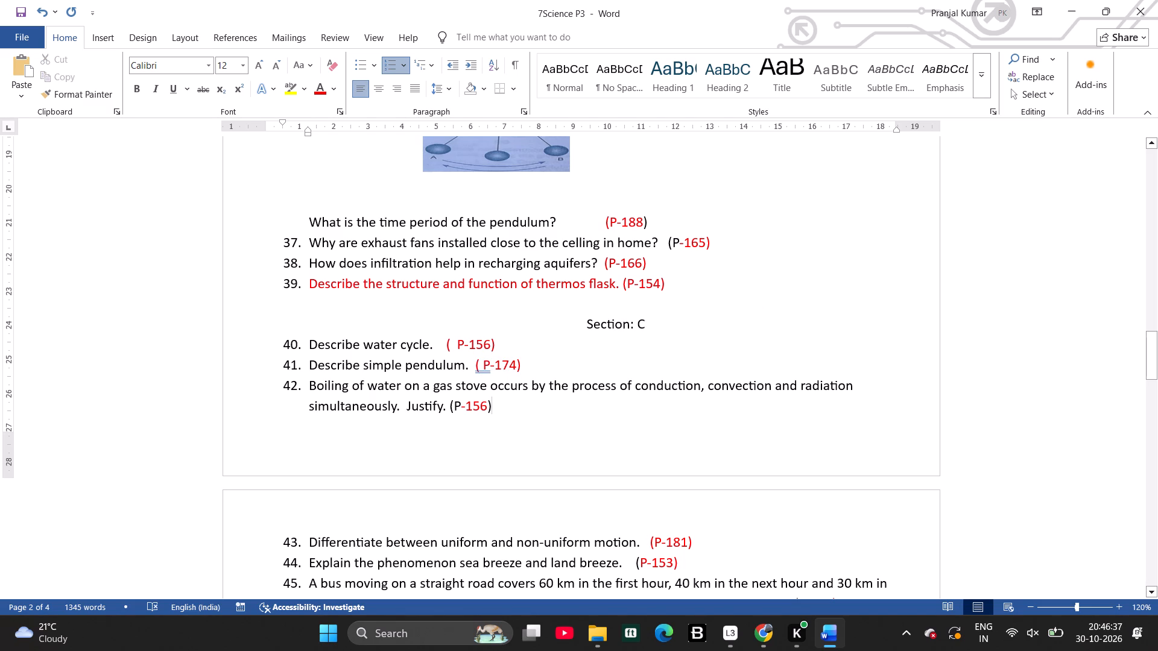
drag(498, 409, 450, 407)
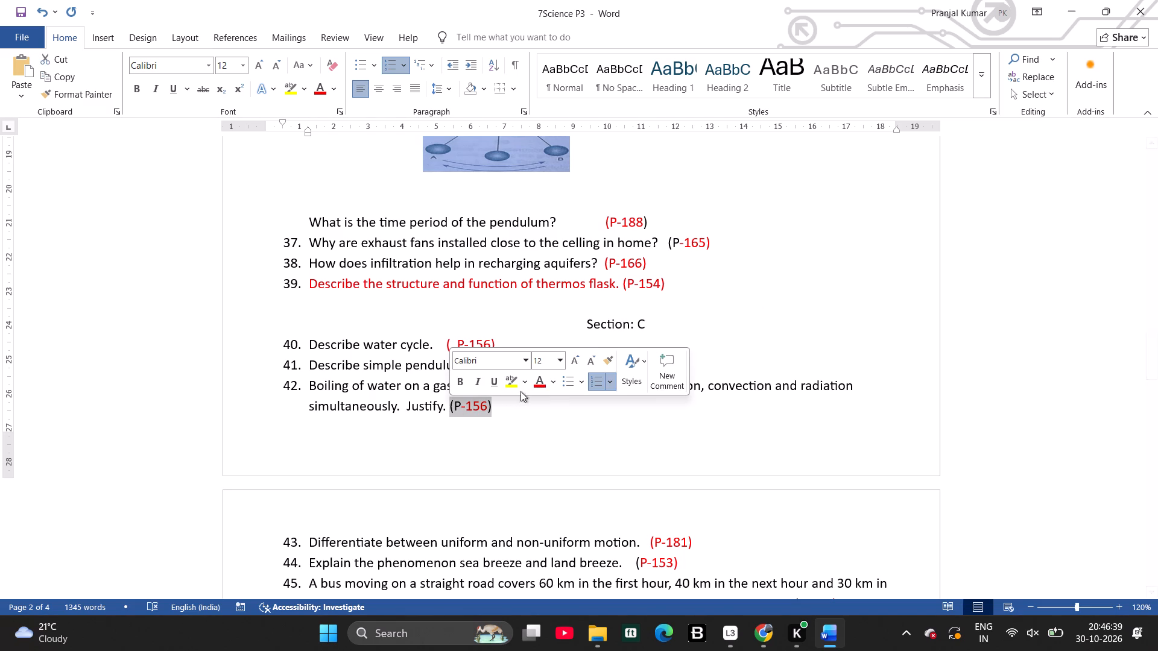
click(536, 383)
click(527, 432)
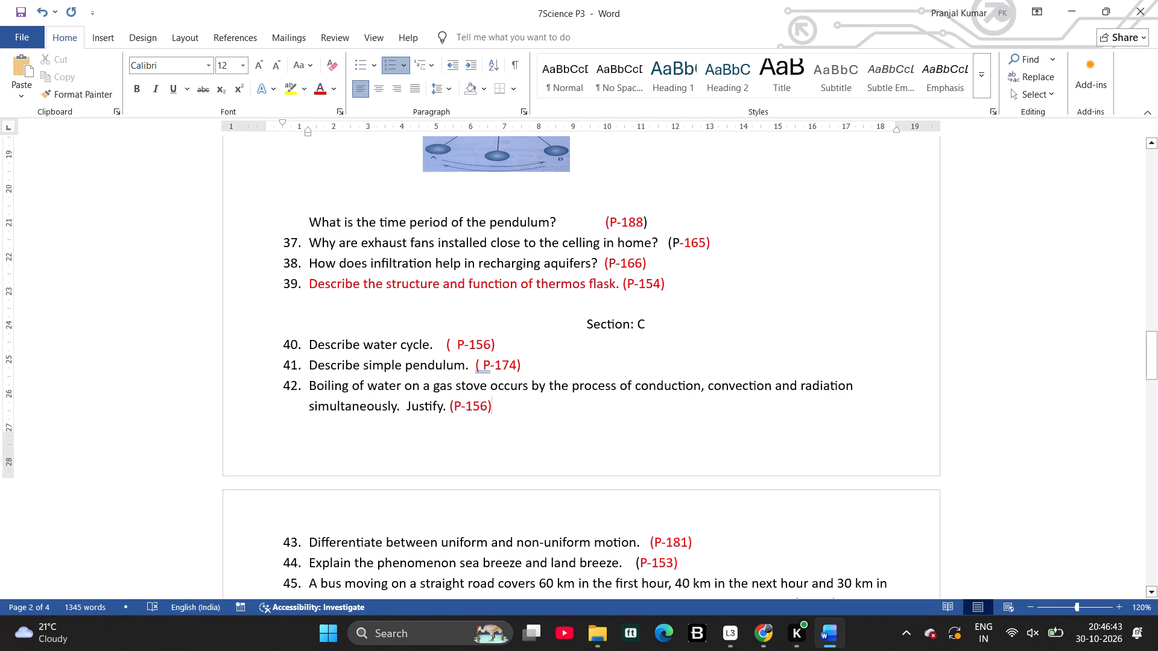
drag(635, 561, 677, 561)
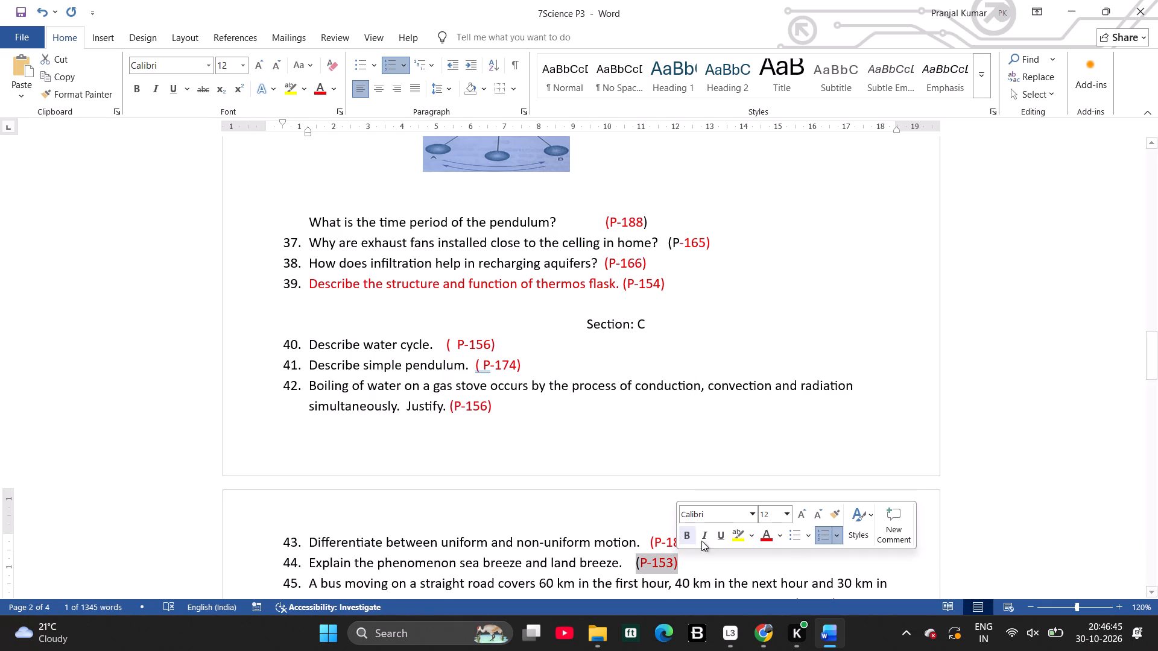
click(766, 539)
click(562, 449)
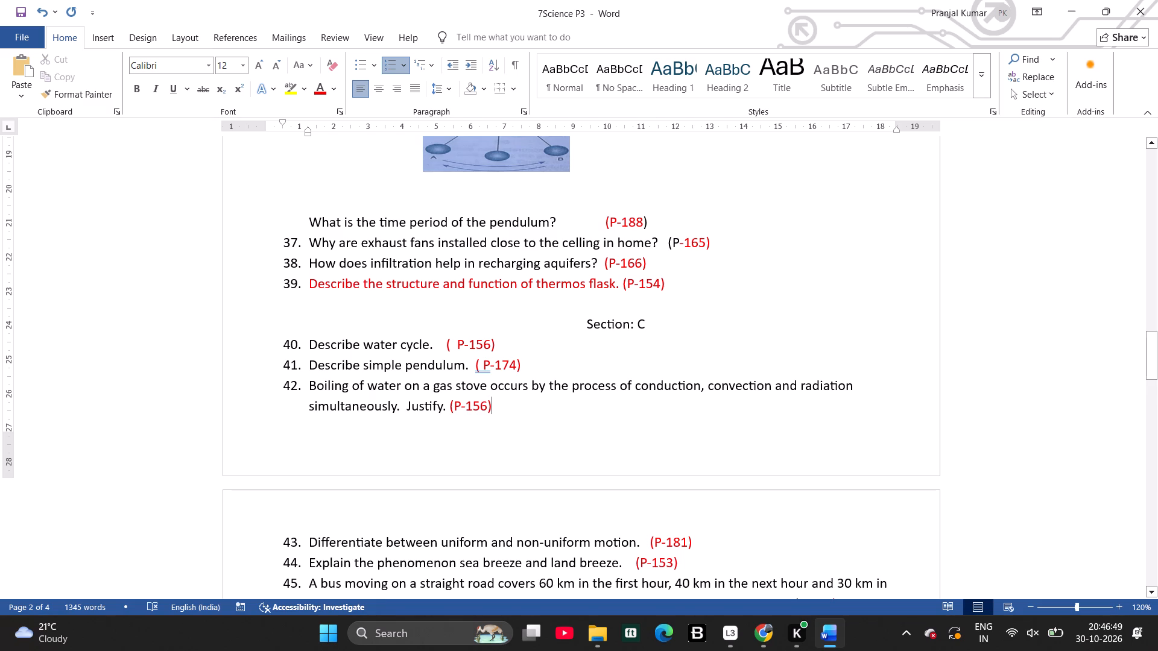
Remove the space after the opening bracket in the page reference of question 41 on the simple pendulum.
click(484, 370)
key(BackSpace)
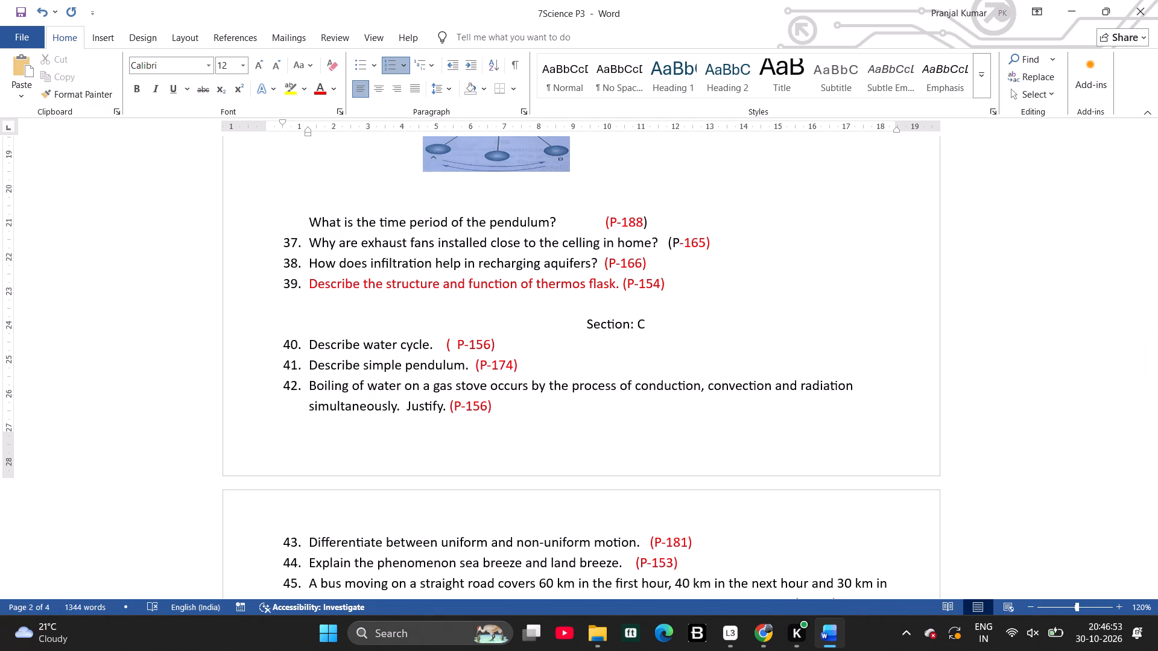
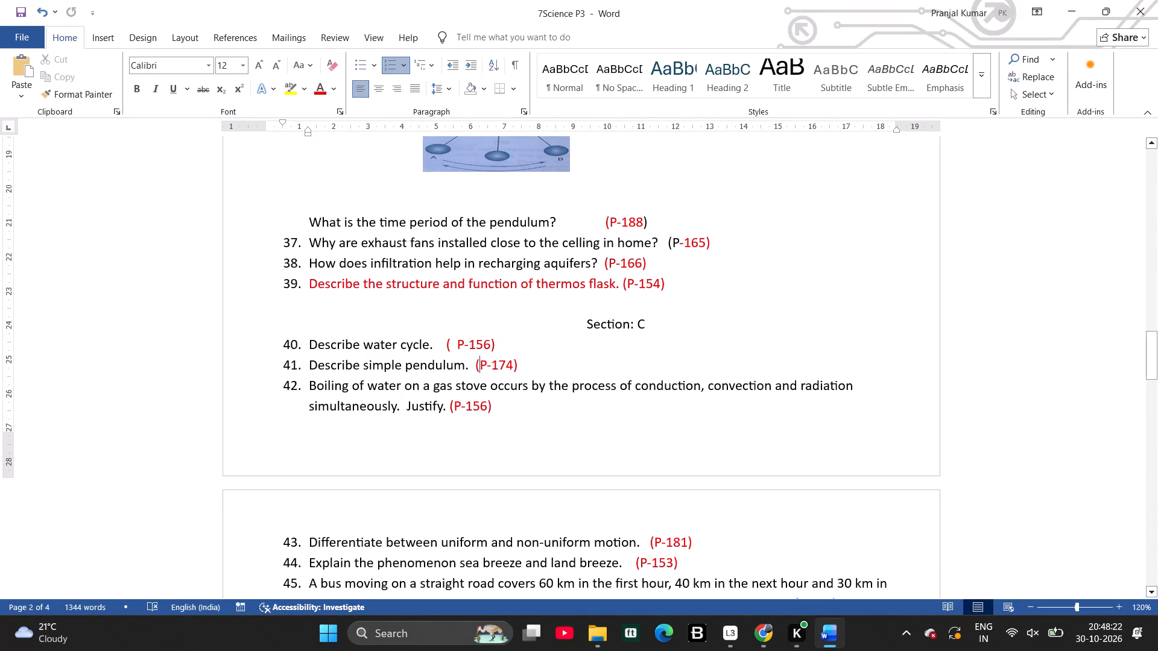
Replace question 39's thermos flask text with "Why does the rate of water seepage differ in gravel, sand and clay soil?", keeping its page reference.
scroll(666, 341, down, 2)
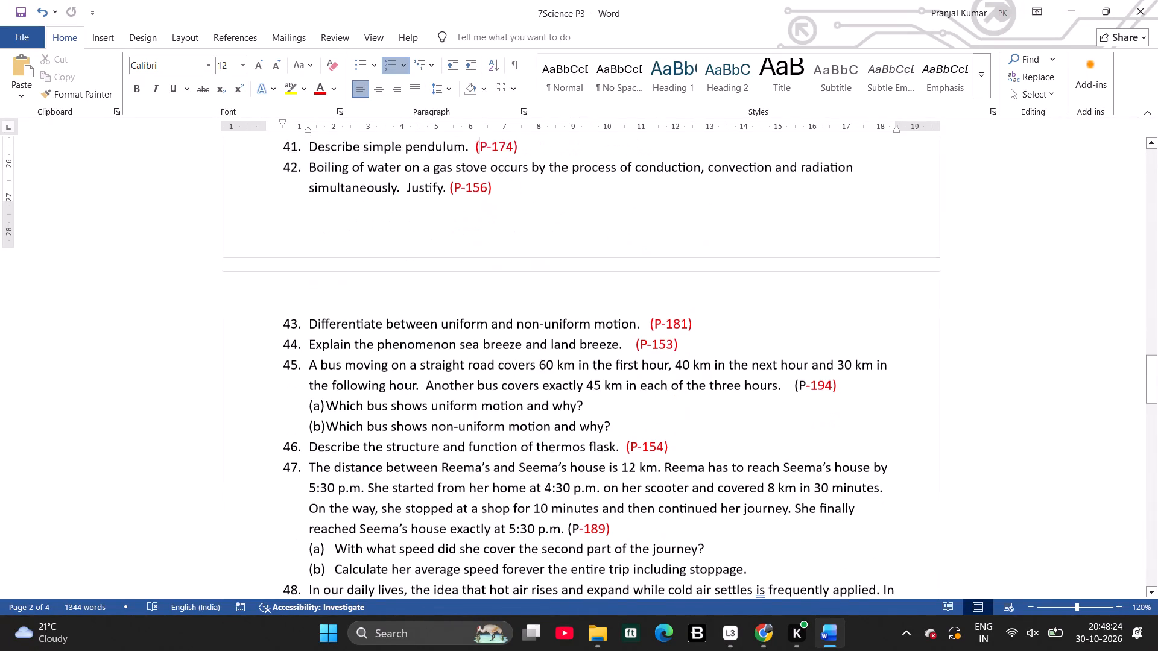
scroll(666, 341, down, 5)
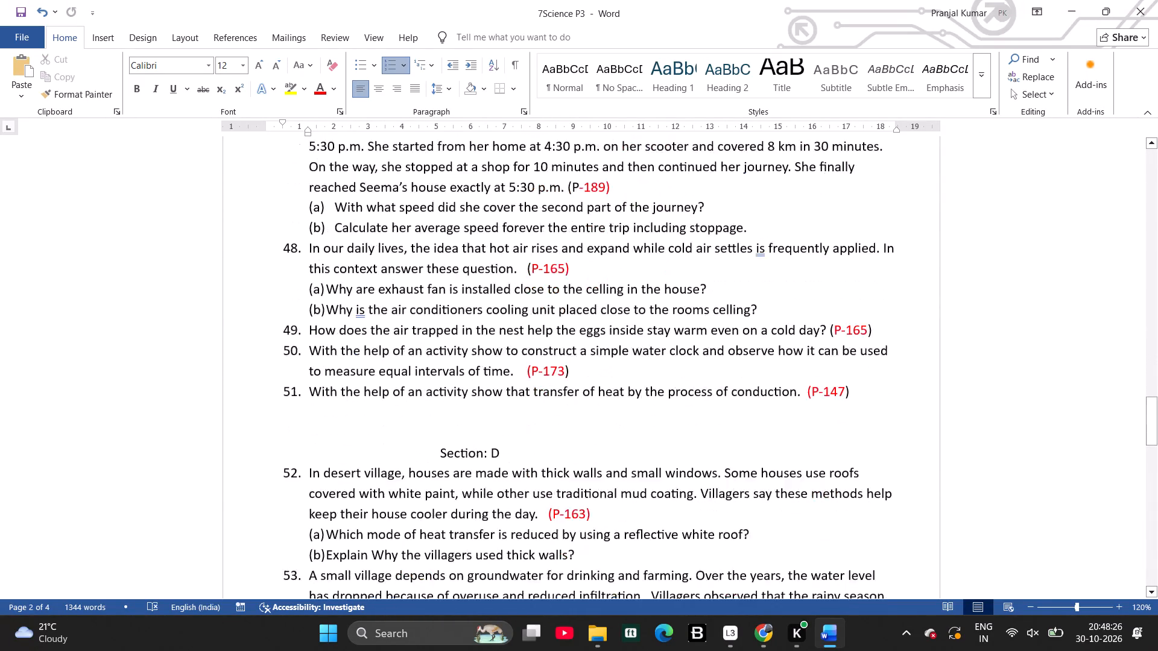
scroll(666, 341, up, 5)
scroll(666, 341, down, 1)
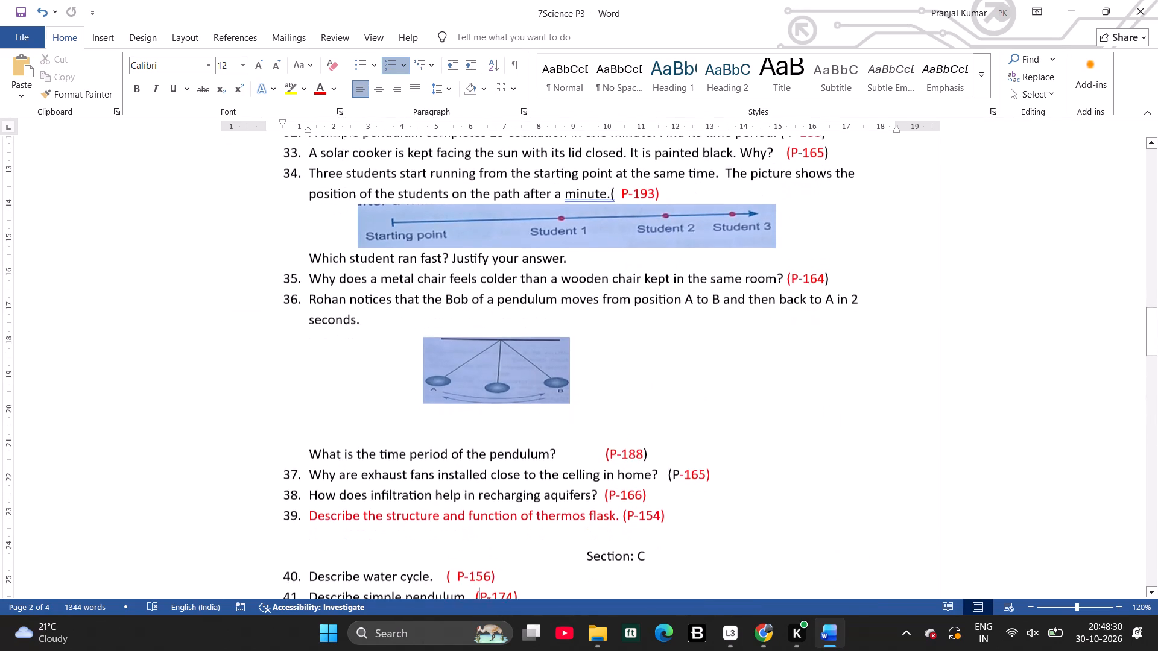
scroll(666, 341, down, 1)
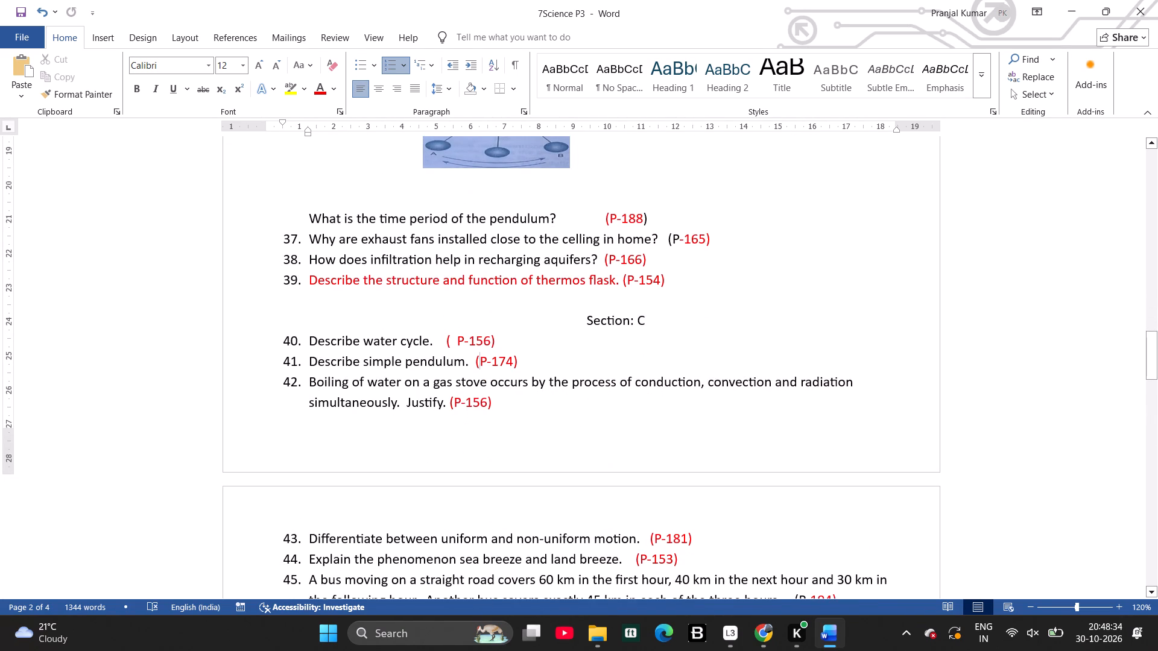
drag(311, 280, 619, 283)
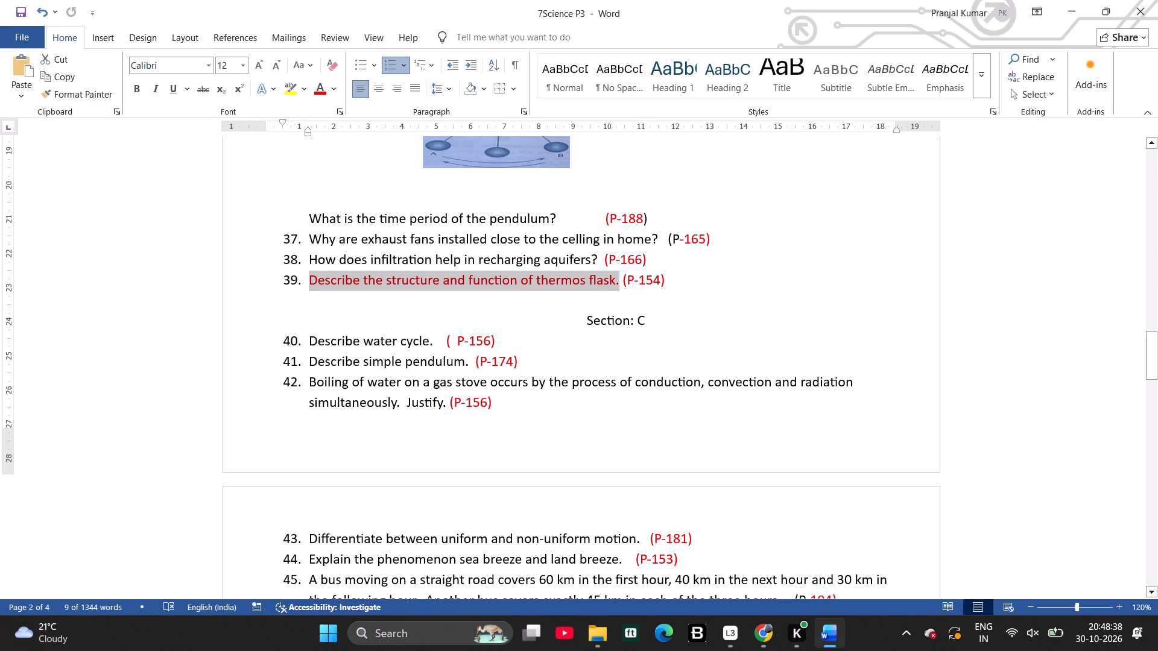
text(Why)
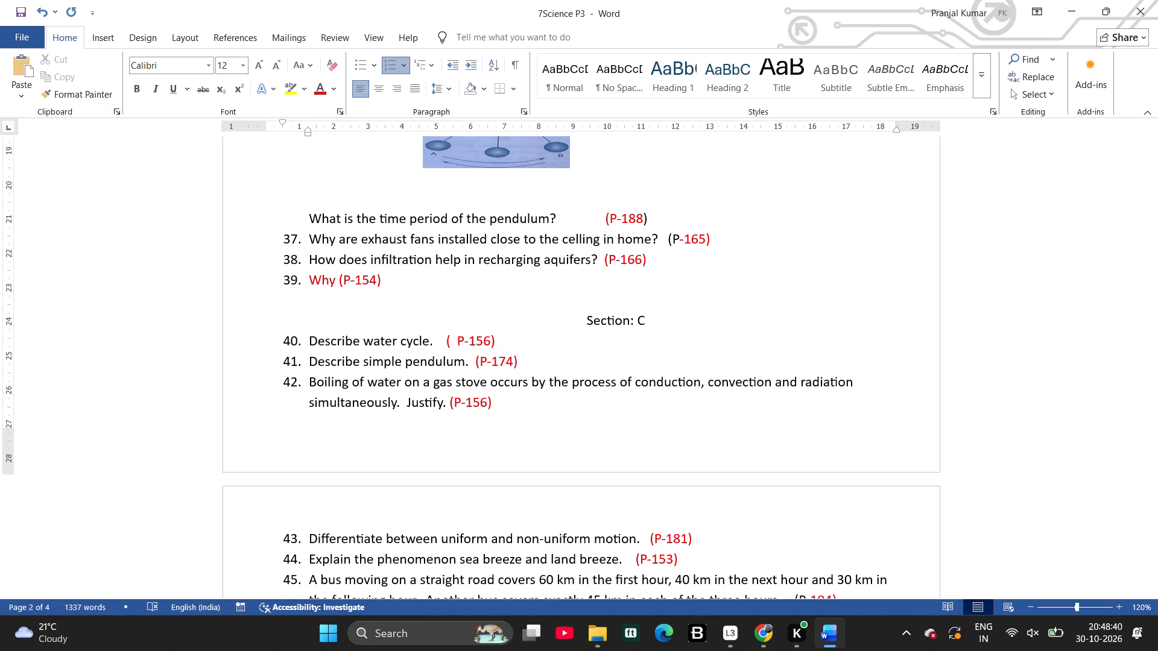
key(space)
text(do)
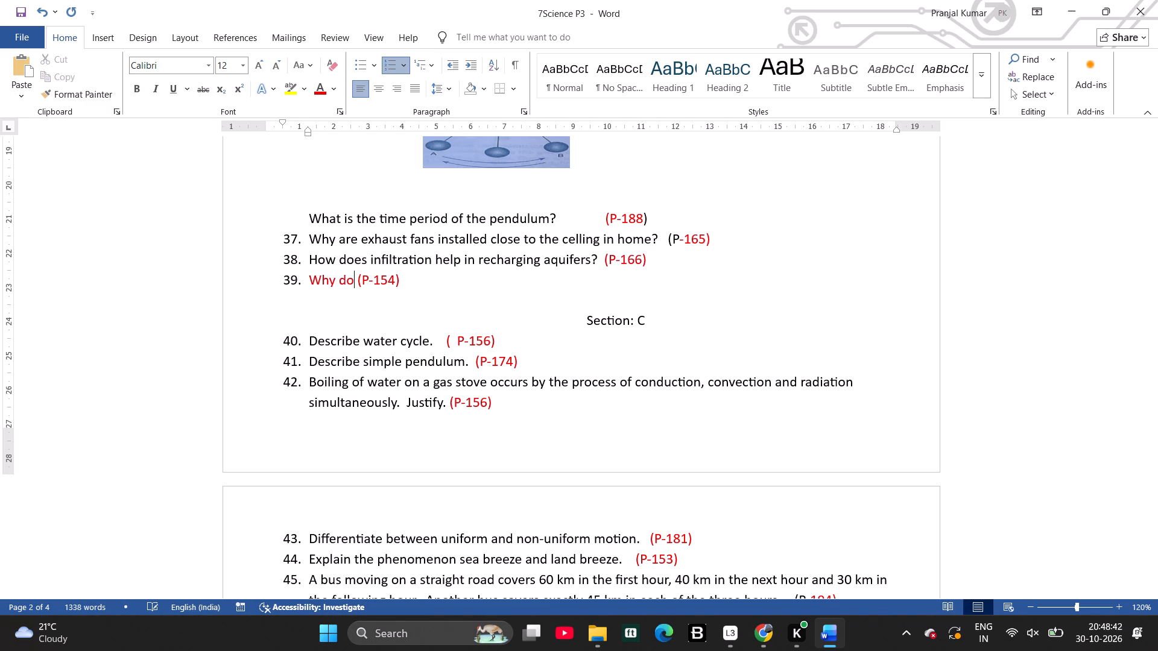
text(es the rate of water)
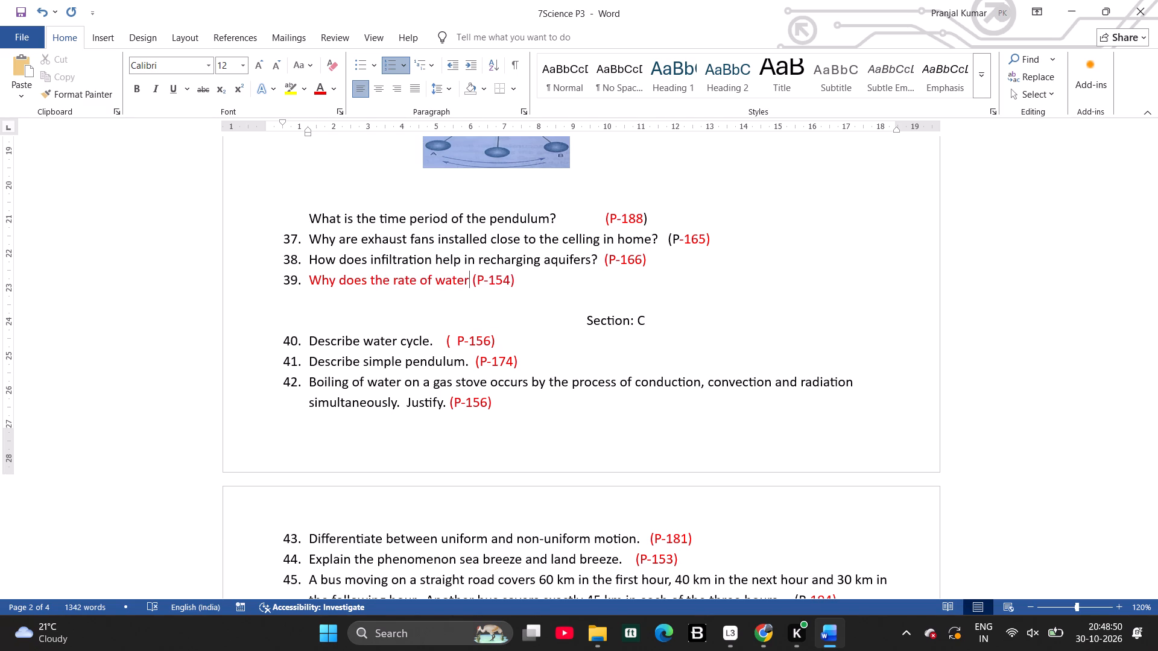
key(space)
text(sh)
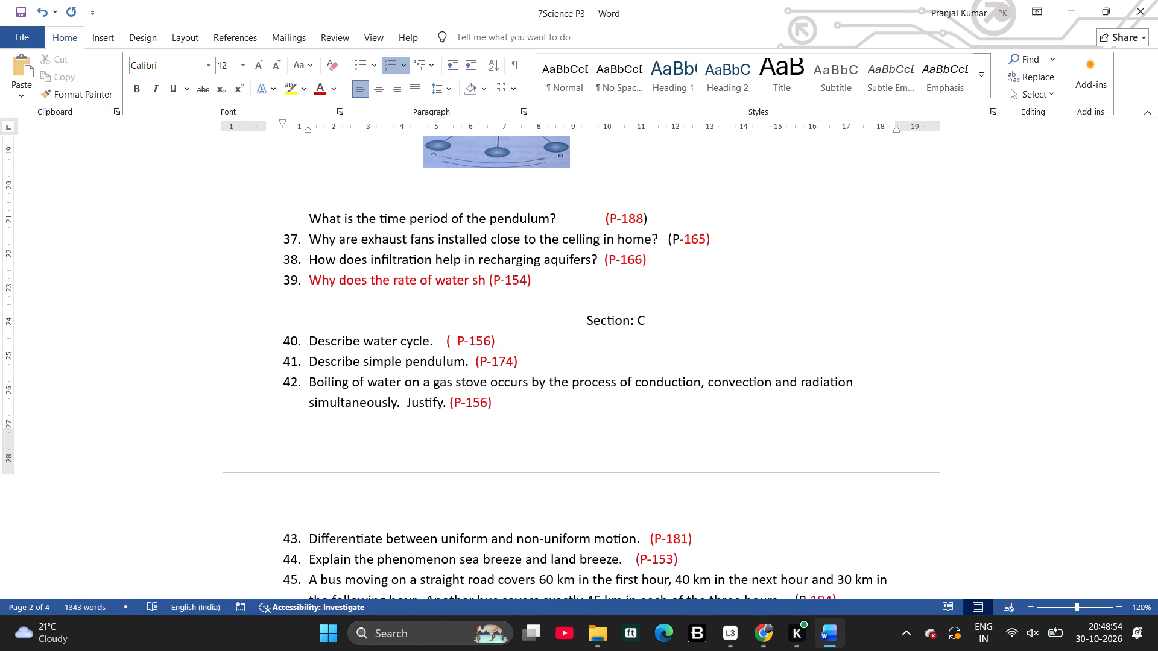
key(BackSpace)
text(eepage)
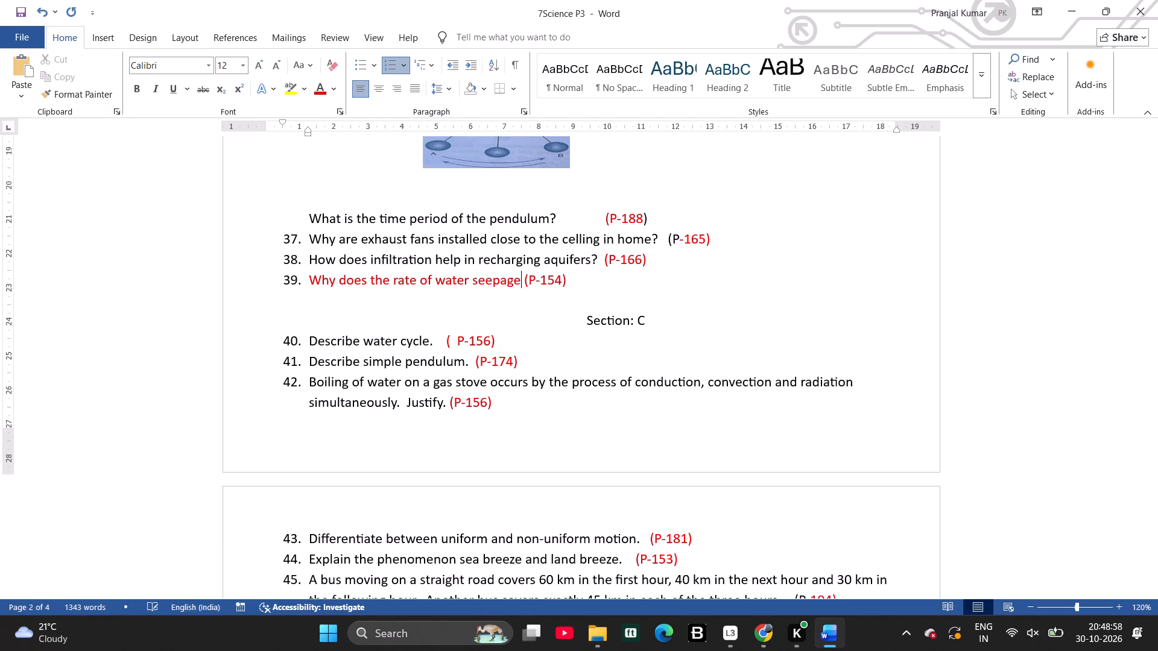
key(space)
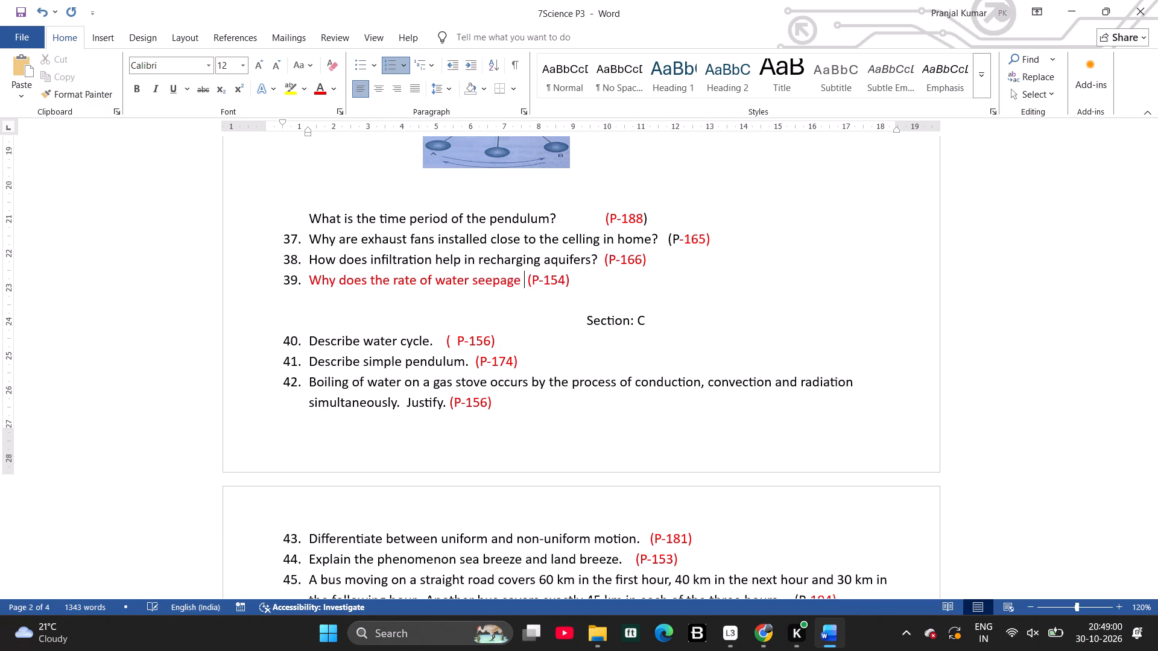
text(differ)
key(space)
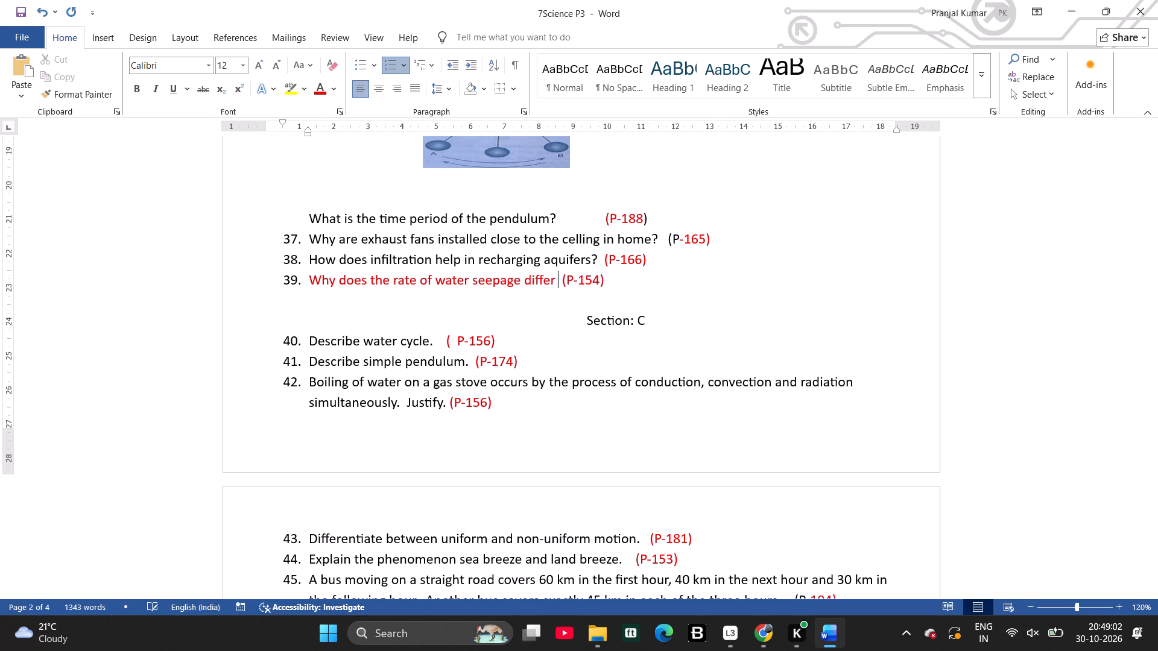
text(in)
key(space)
text(grav)
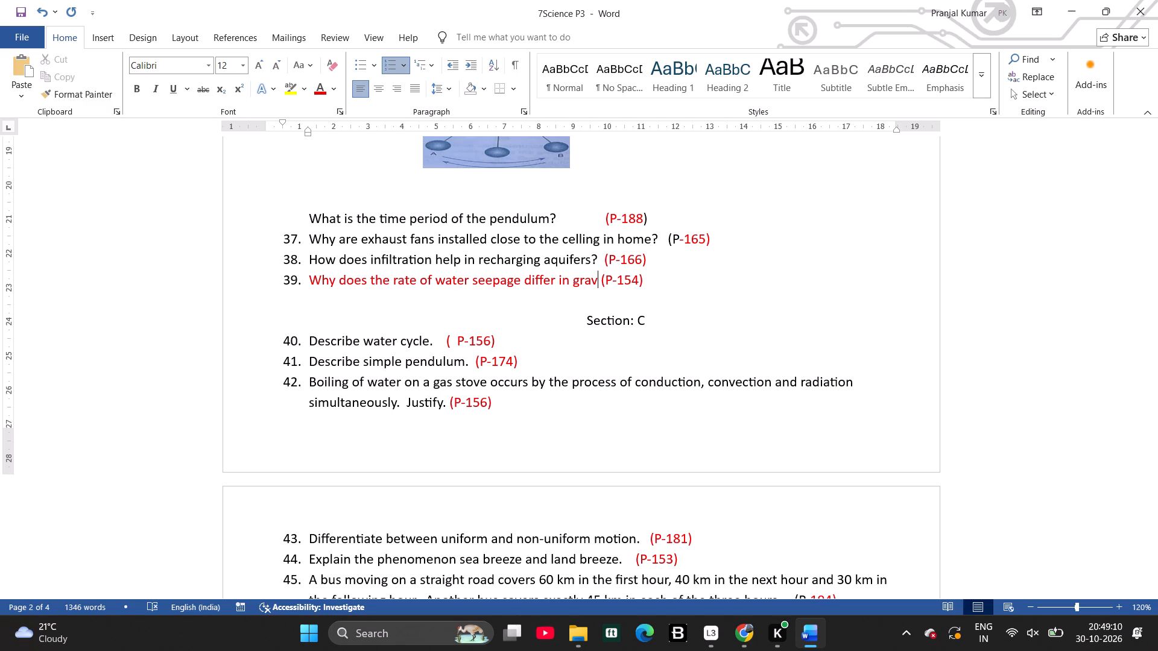
text(el)
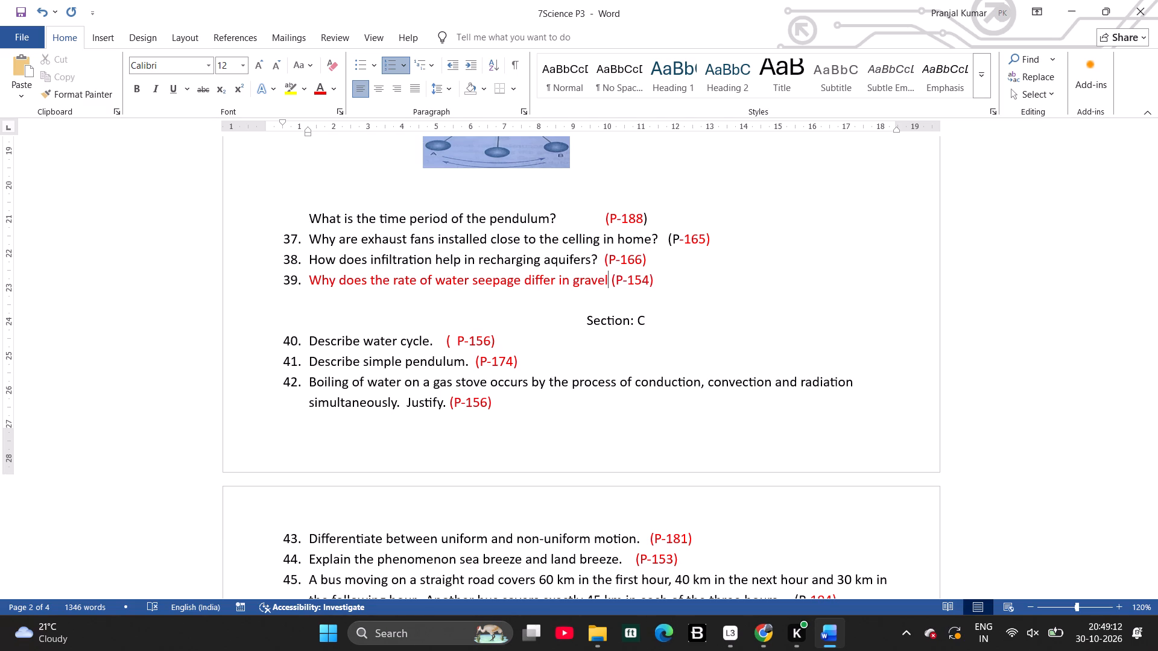
text(,)
key(space)
text(sa)
text(nd)
key(space)
text(and)
key(space)
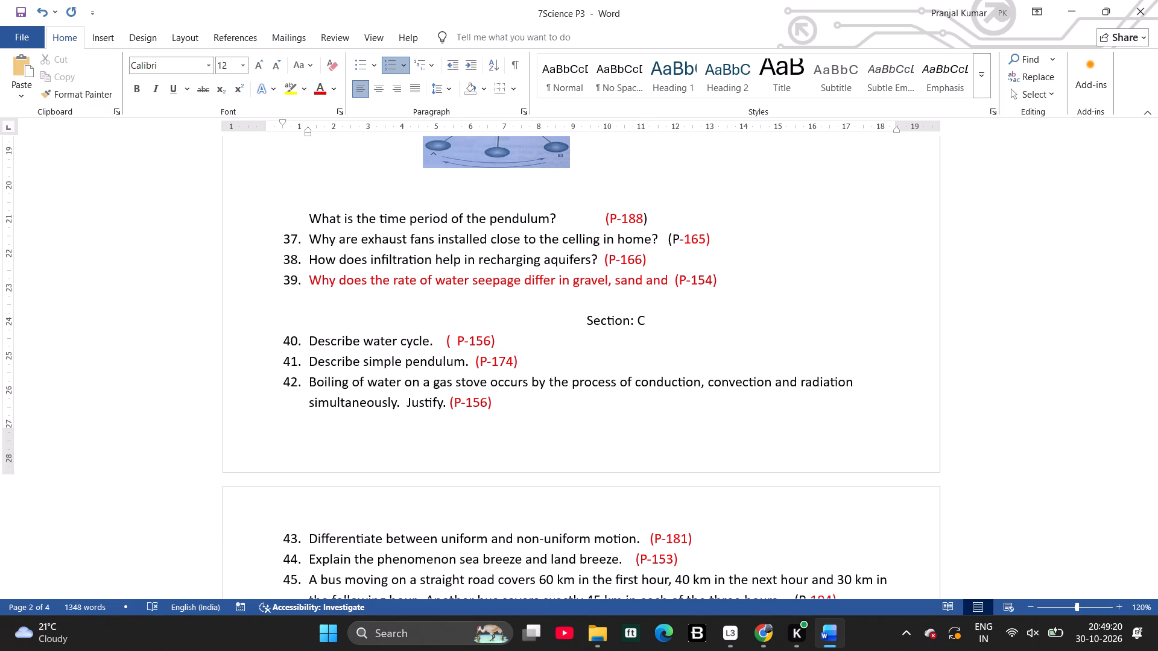
text(clay)
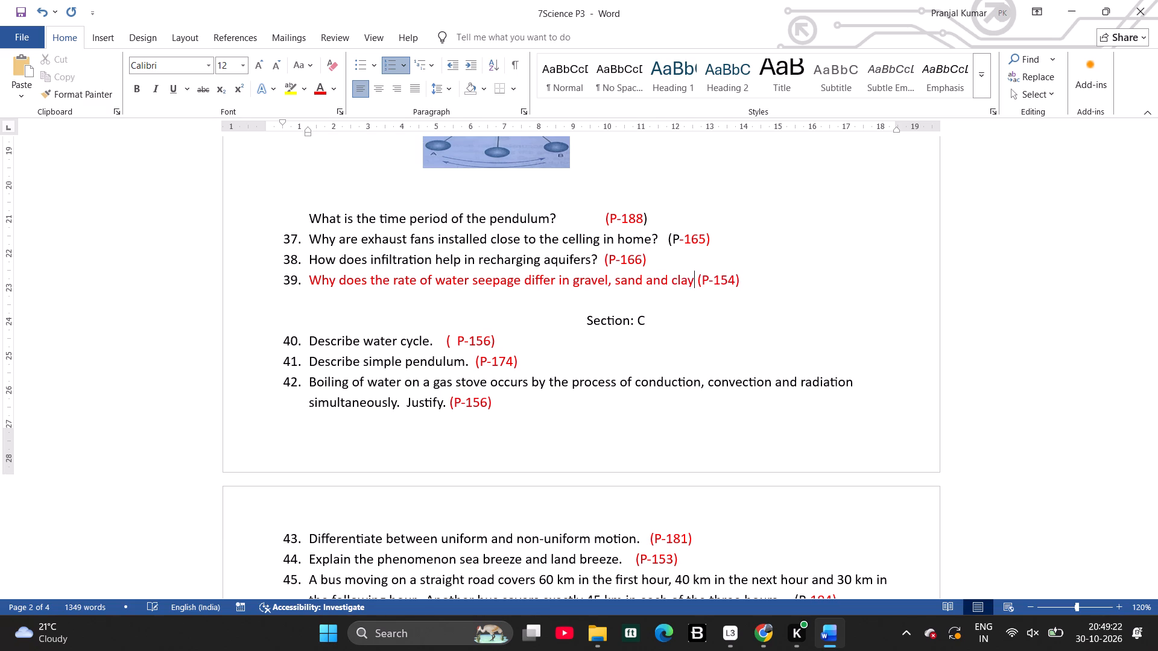
key(space)
text(soil)
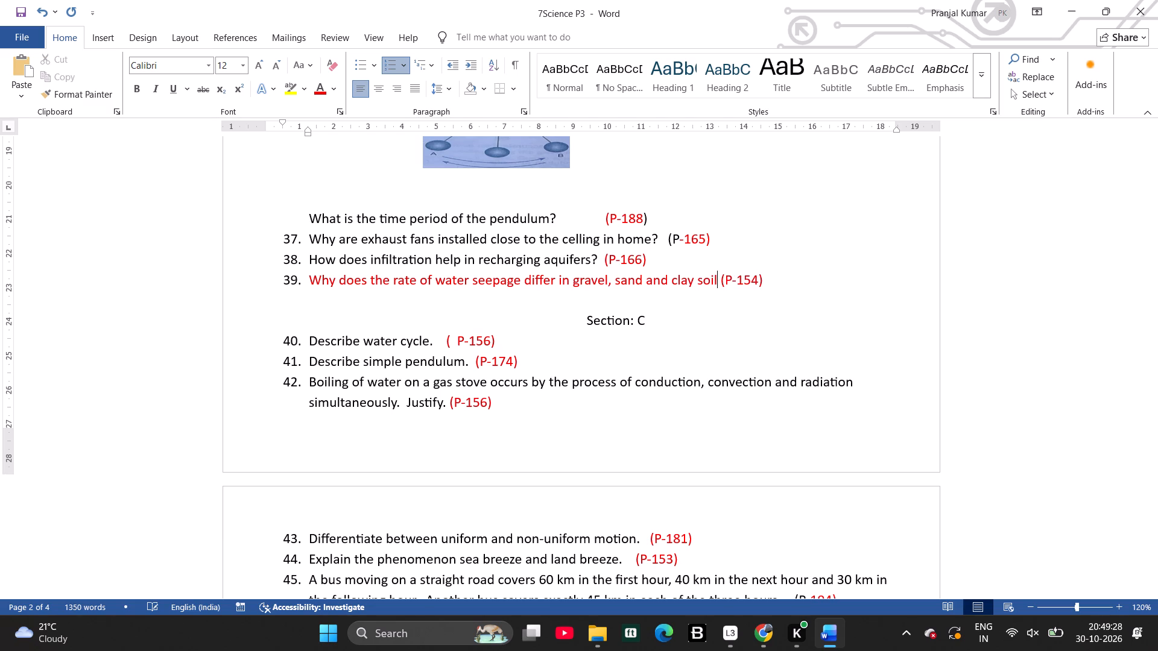
key(shift+question)
Change question 39's page reference to P-166.
click(762, 277)
drag(762, 277, 753, 277)
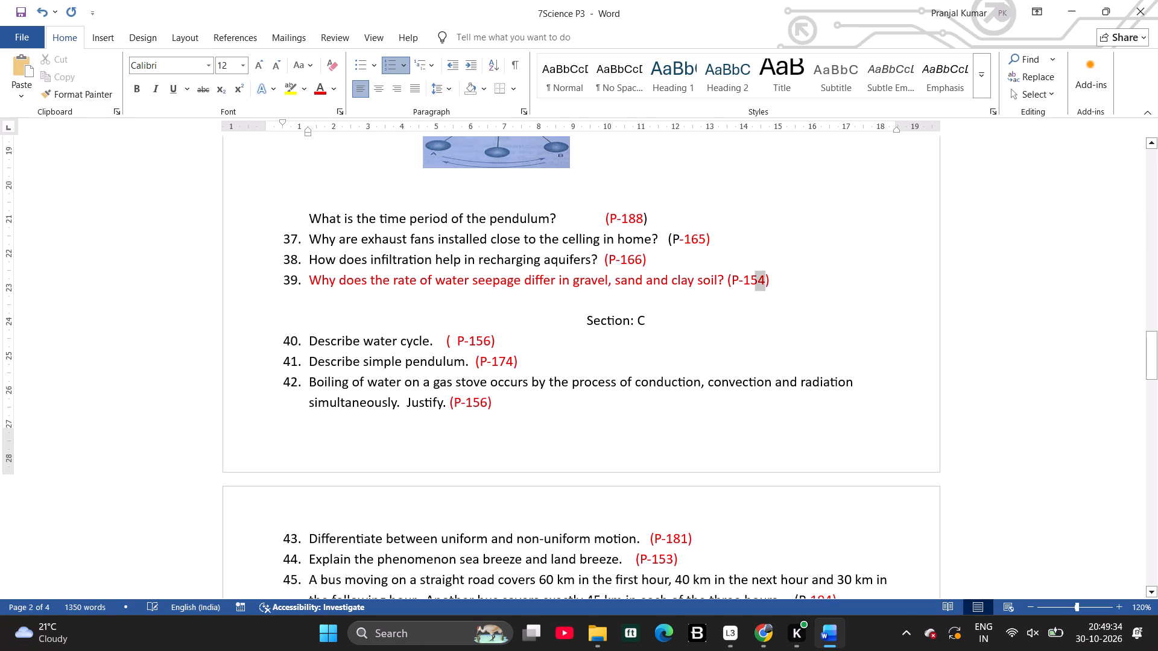
drag(753, 277, 745, 277)
text(166)
Set the font colour of question 39's sentence to Automatic, leaving out its page reference.
drag(726, 285, 337, 274)
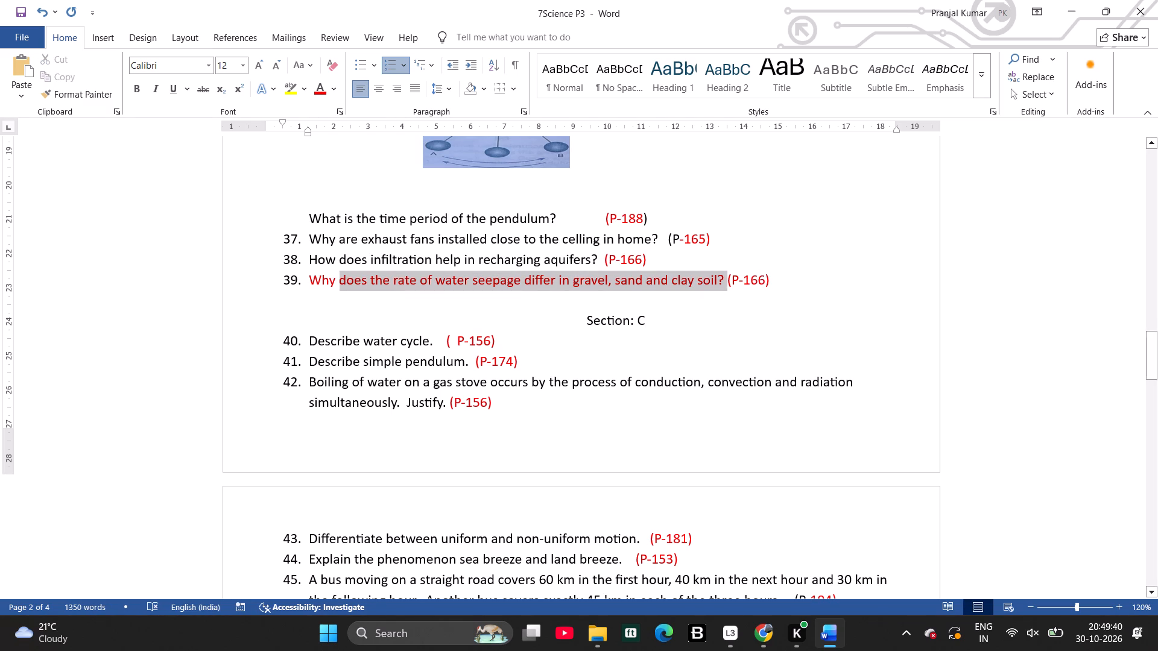
drag(337, 274, 316, 276)
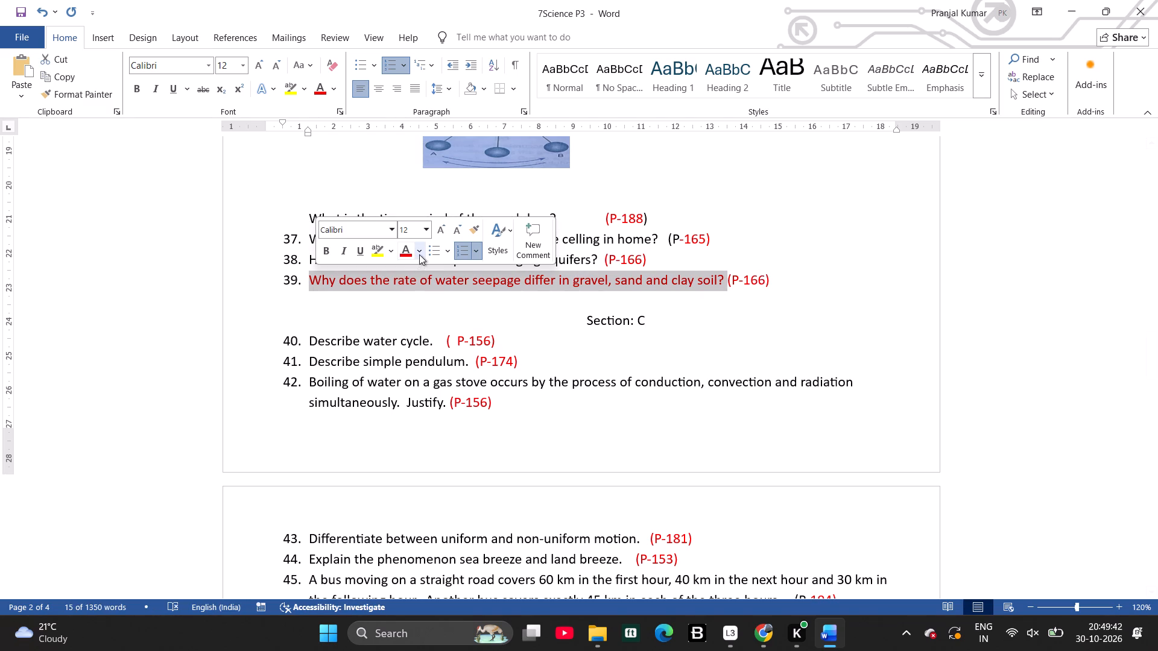
click(420, 253)
click(411, 296)
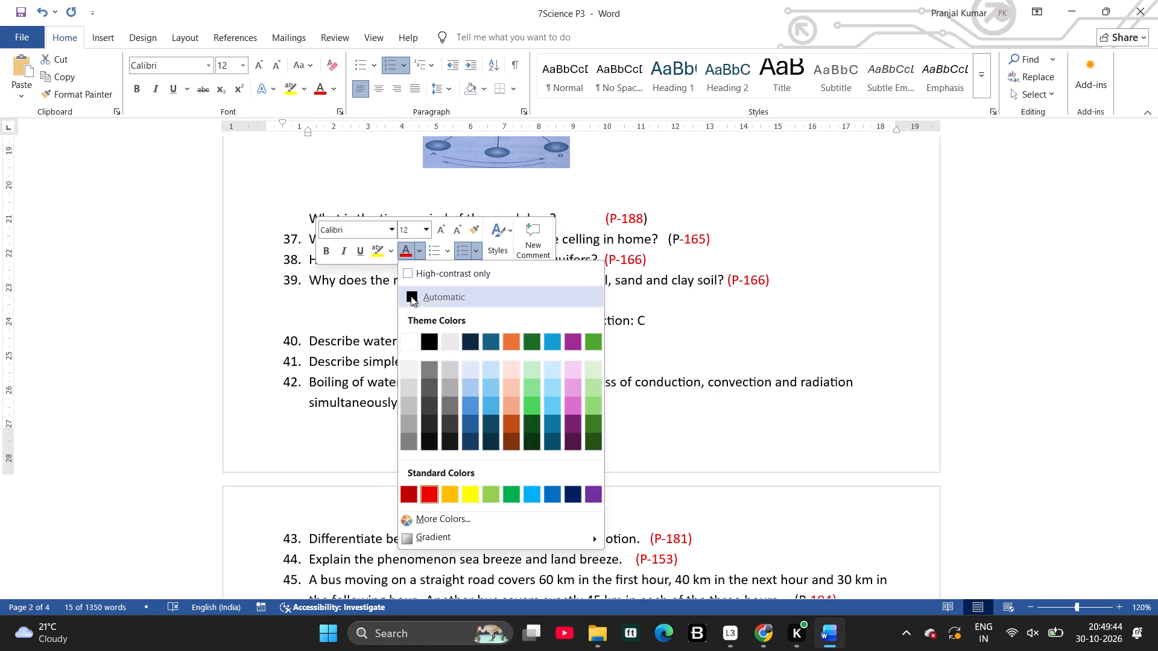
click(715, 301)
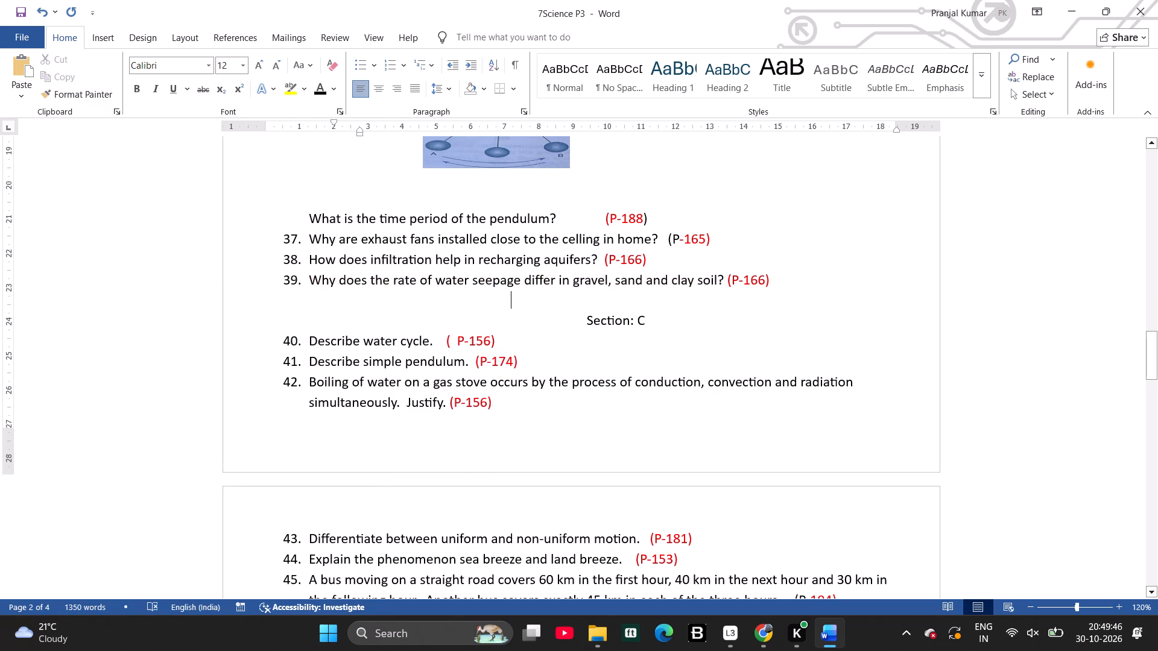
click(792, 281)
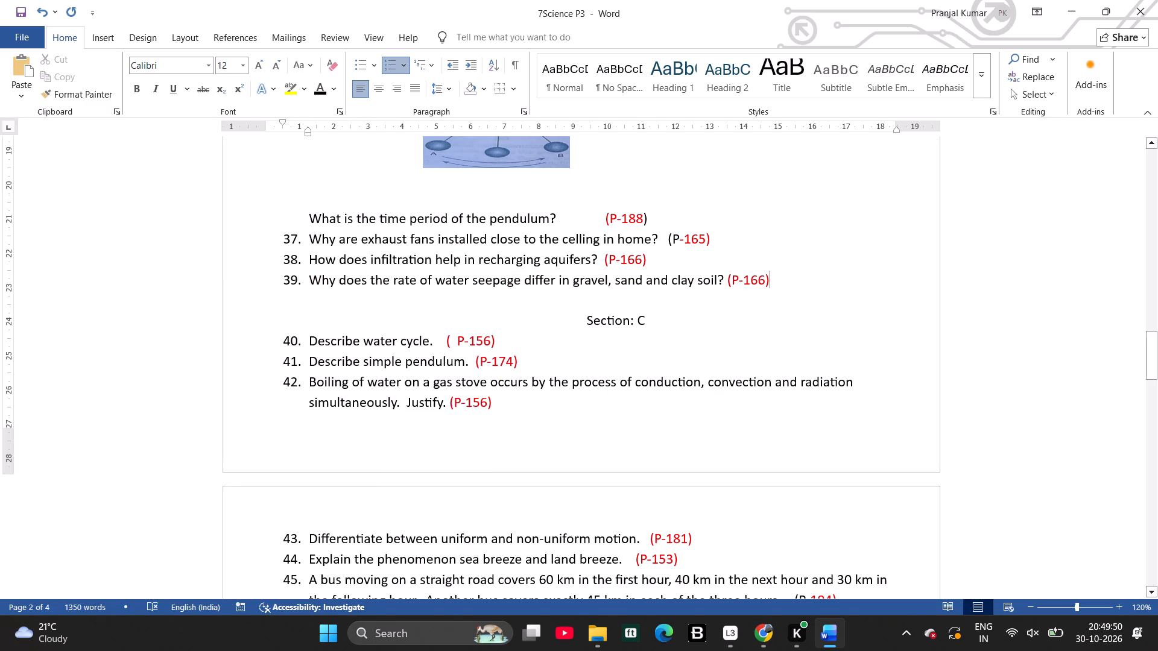
Look through the question paper from the end of Section A to the last question to check the questions and page references.
scroll(642, 379, down, 3)
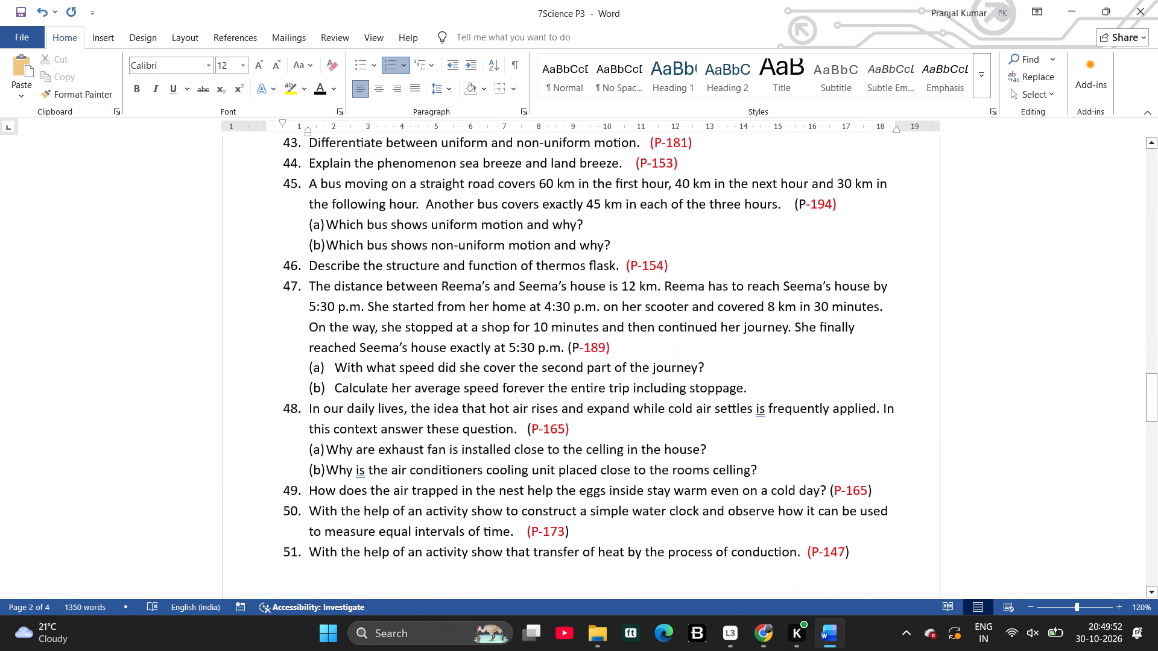
scroll(642, 379, down, 5)
scroll(642, 379, up, 1)
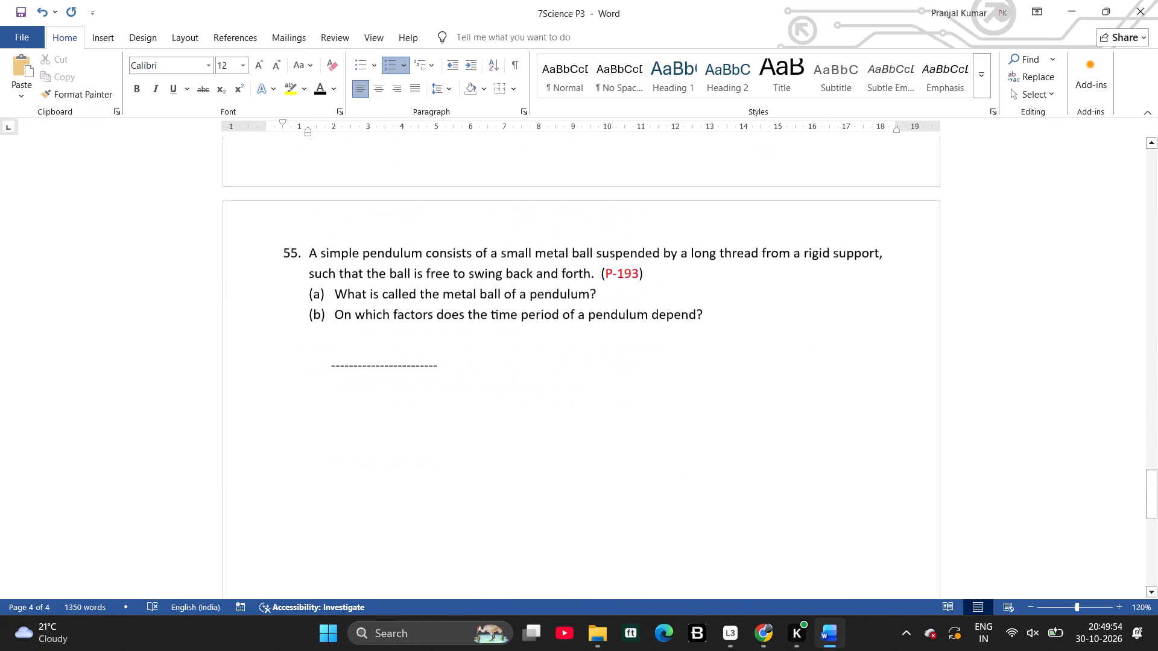
scroll(642, 379, down, 5)
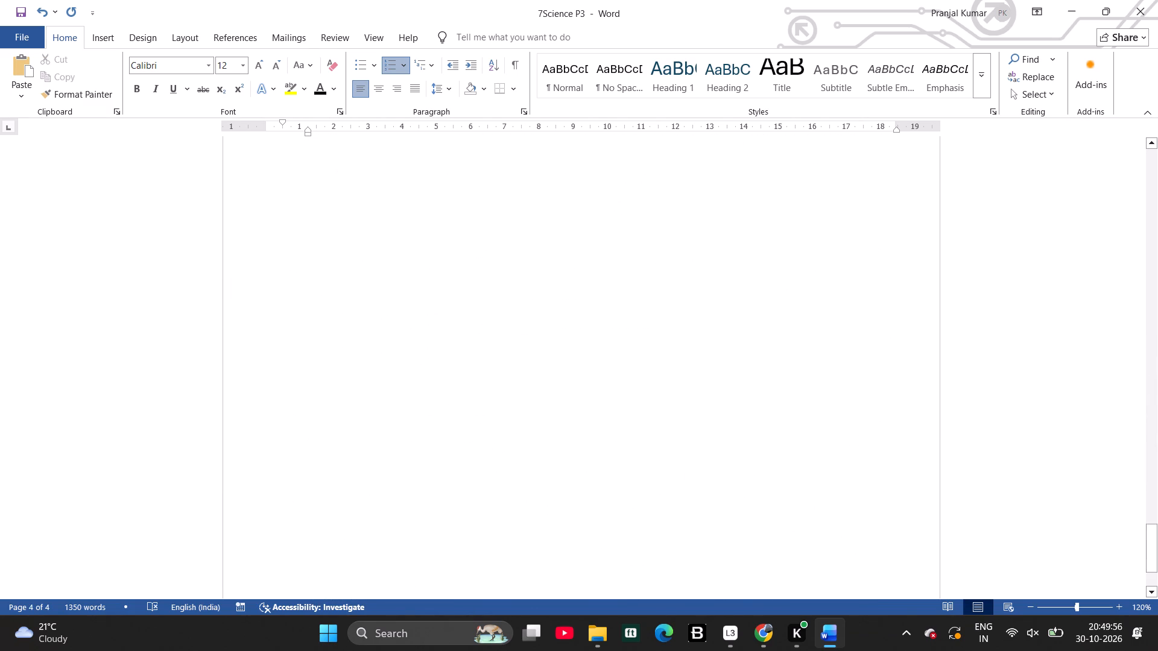
scroll(642, 379, up, 3)
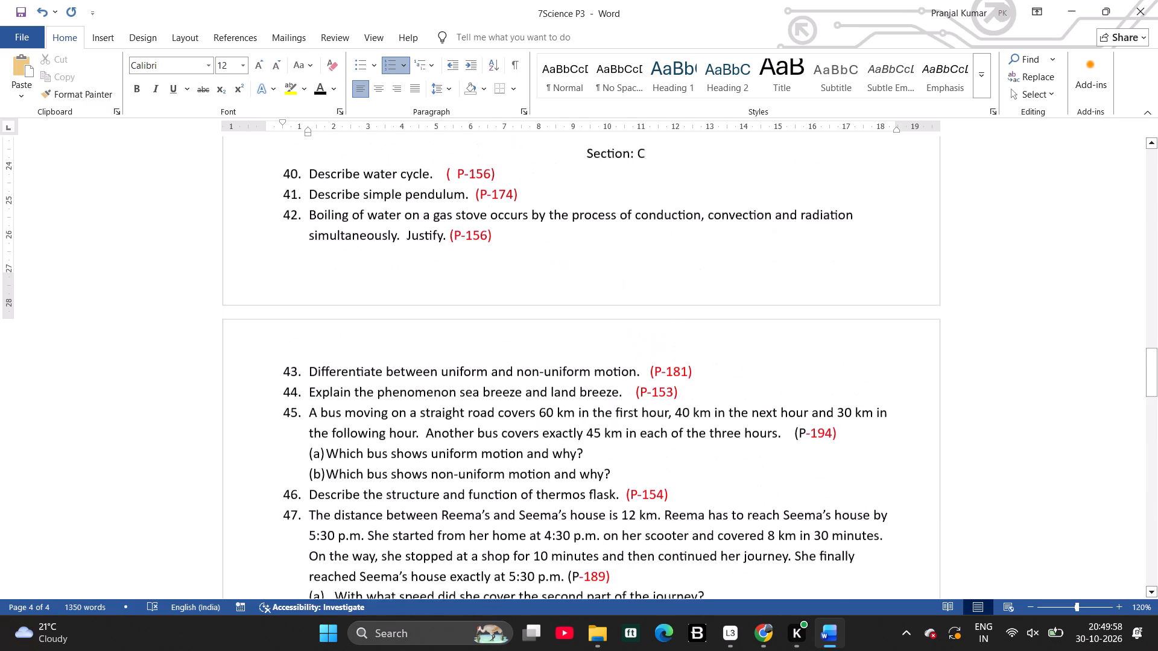
scroll(642, 379, up, 3)
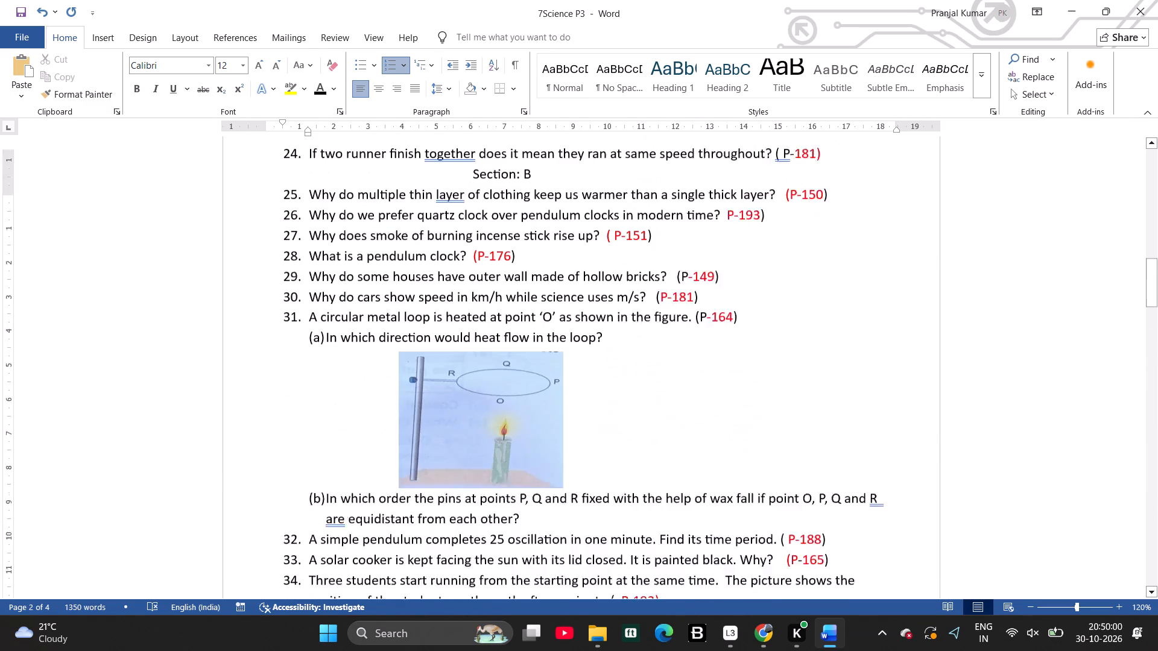
scroll(642, 379, up, 1)
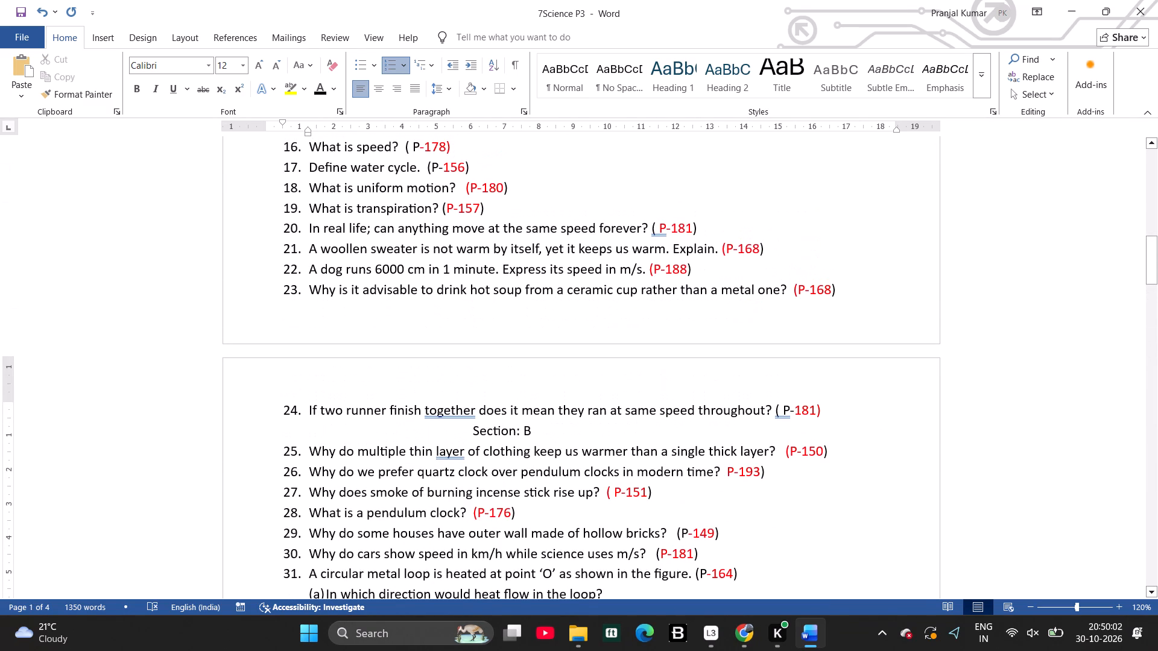
scroll(517, 467, down, 6)
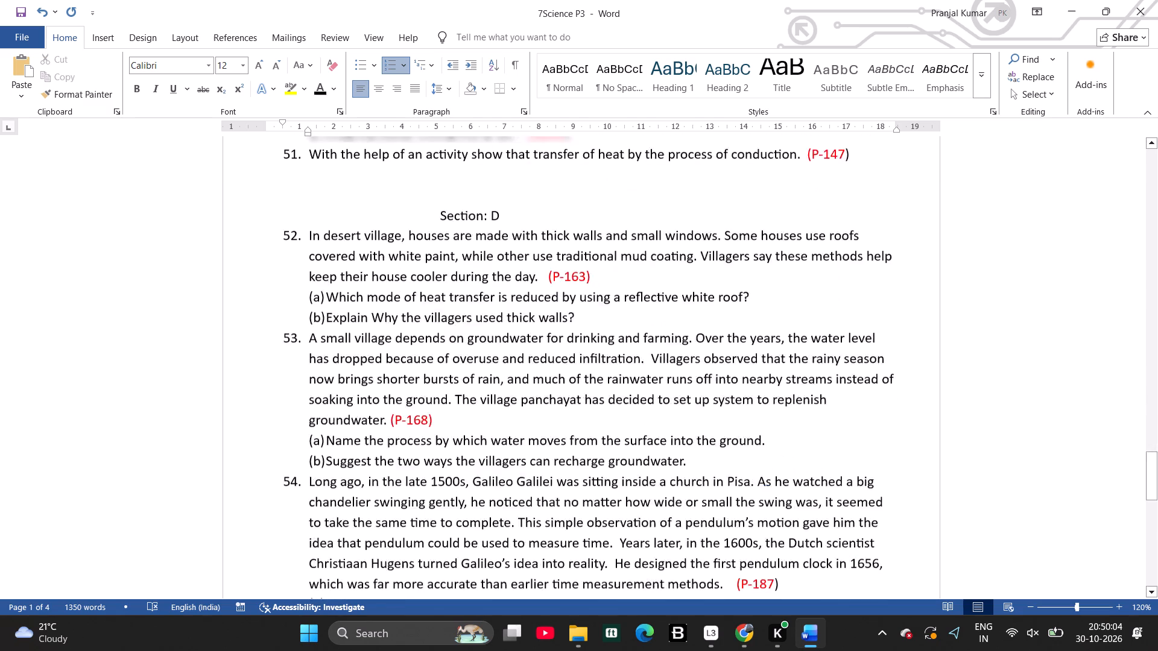
scroll(517, 467, down, 1)
scroll(517, 467, up, 3)
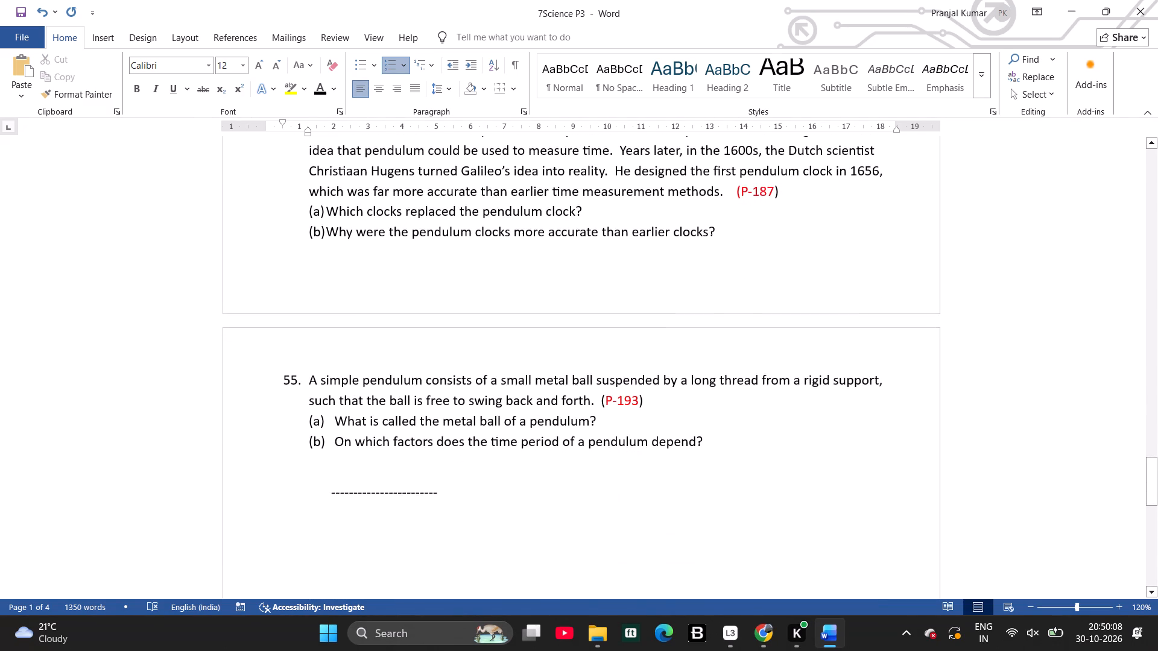
Save the question paper and close it.
key(ctrl+s)
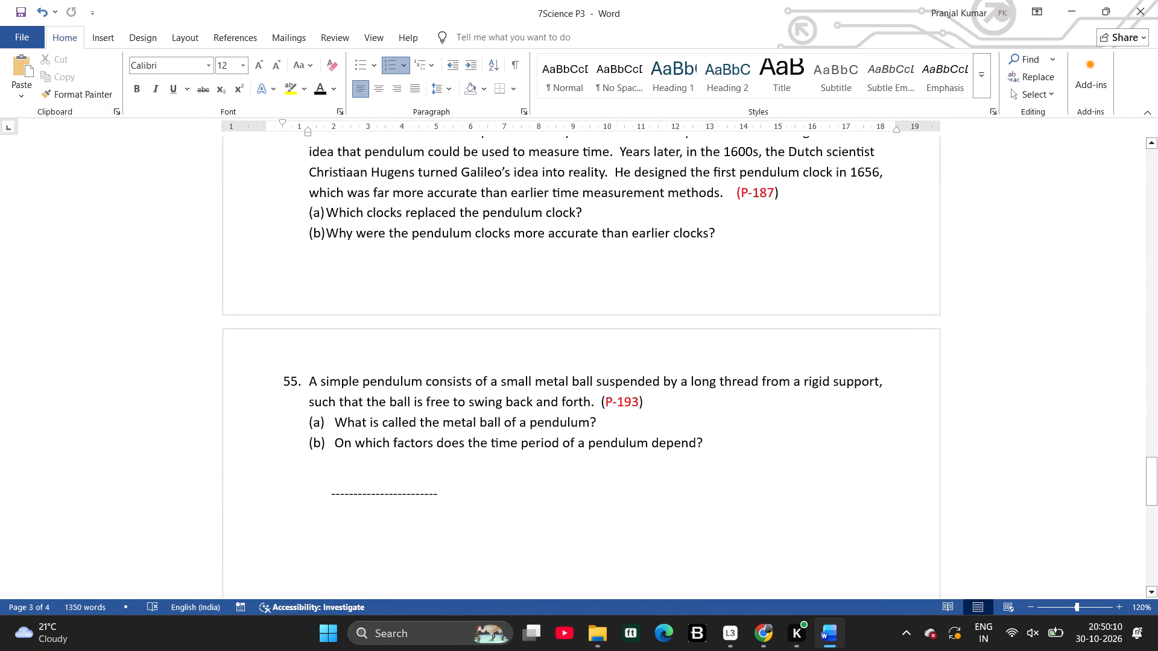
key(ctrl+s)
click(1157, 0)
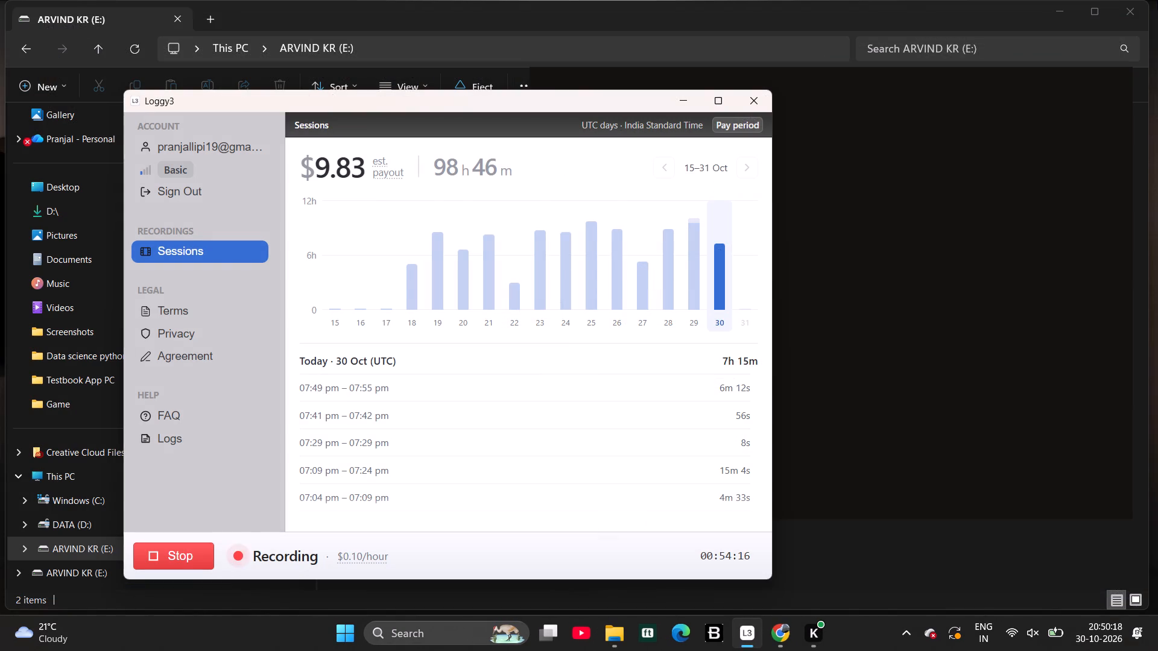
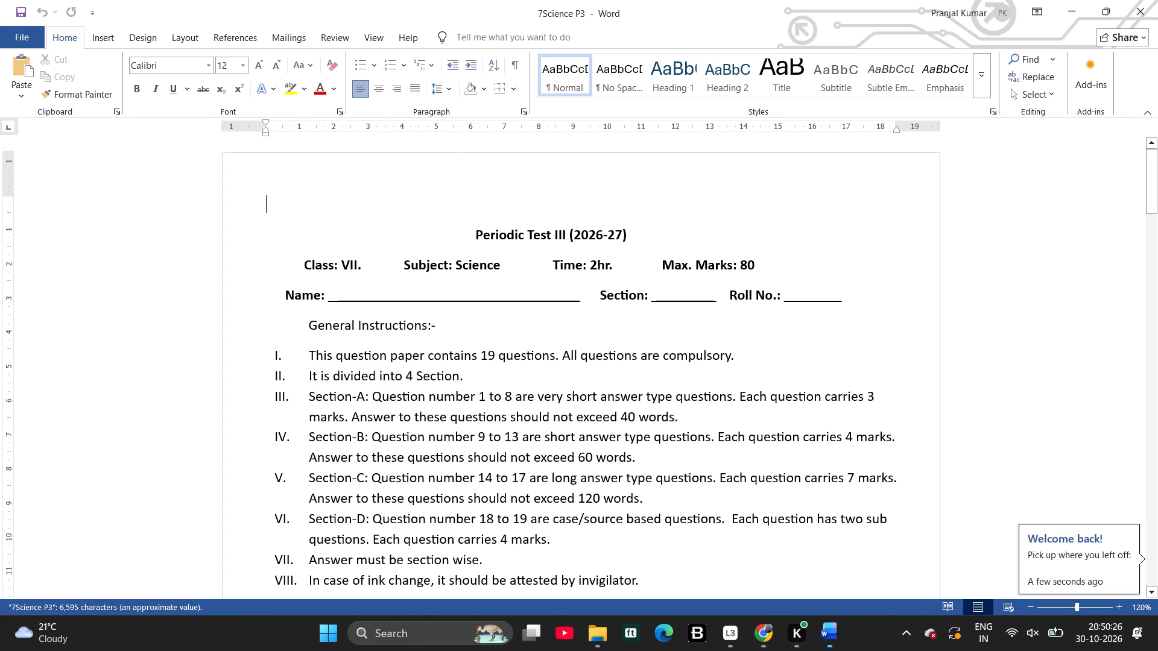
Look through the reopened question paper down to its last question to check the saved version, and close it.
scroll(684, 447, down, 1)
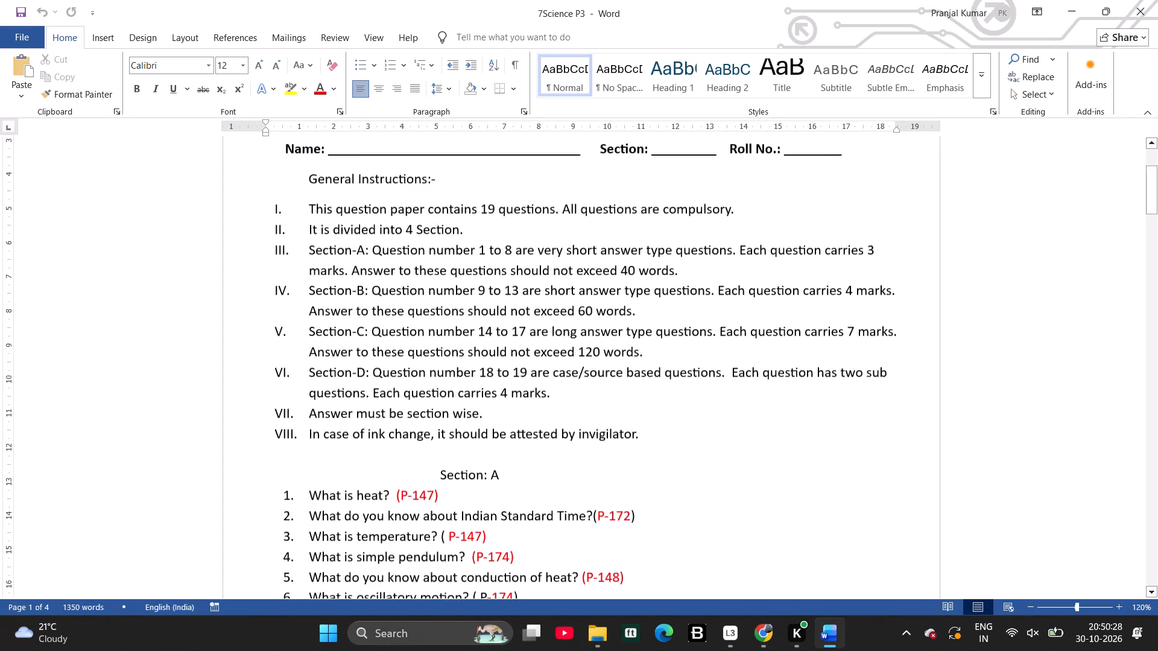
scroll(684, 447, down, 12)
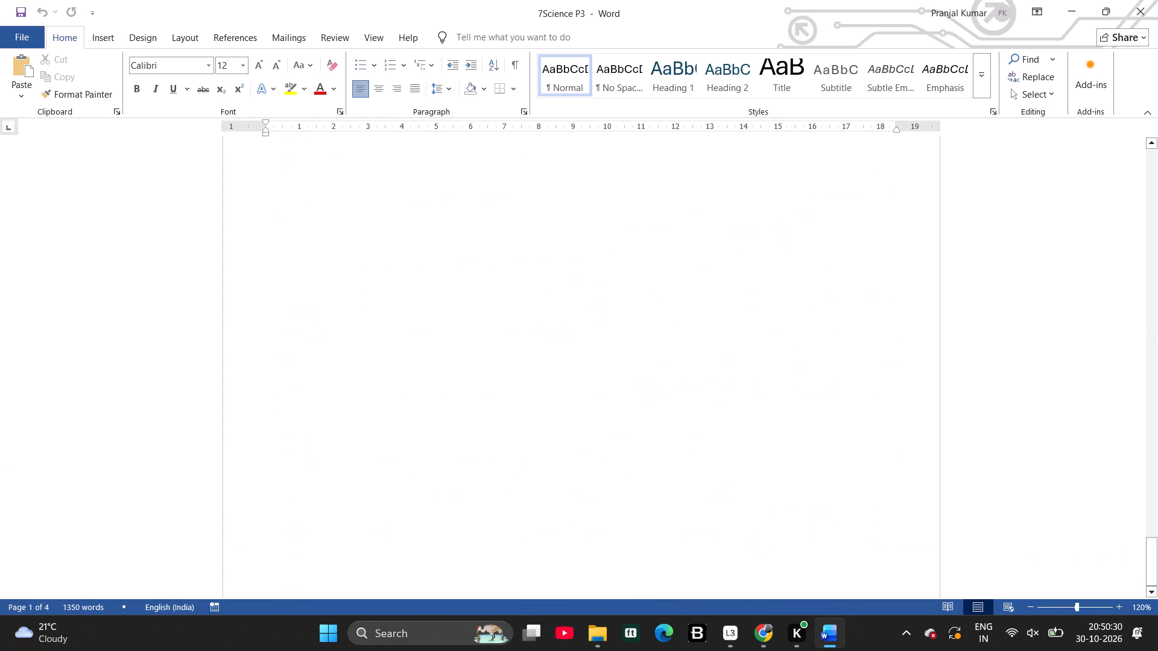
scroll(684, 447, down, 5)
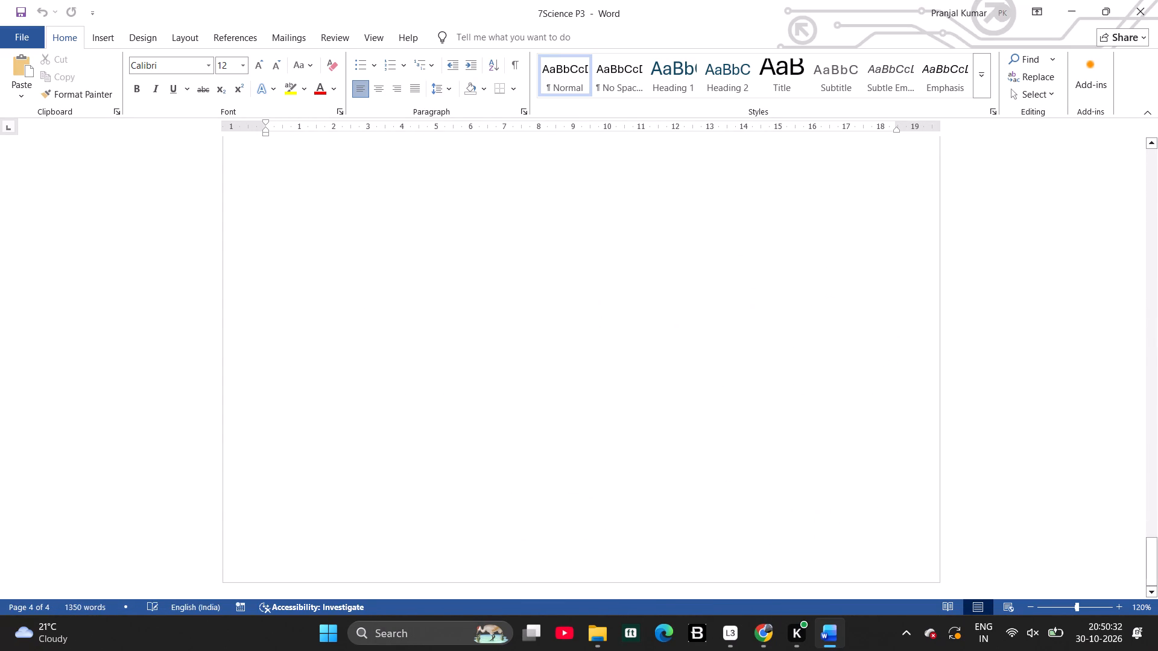
scroll(684, 447, up, 2)
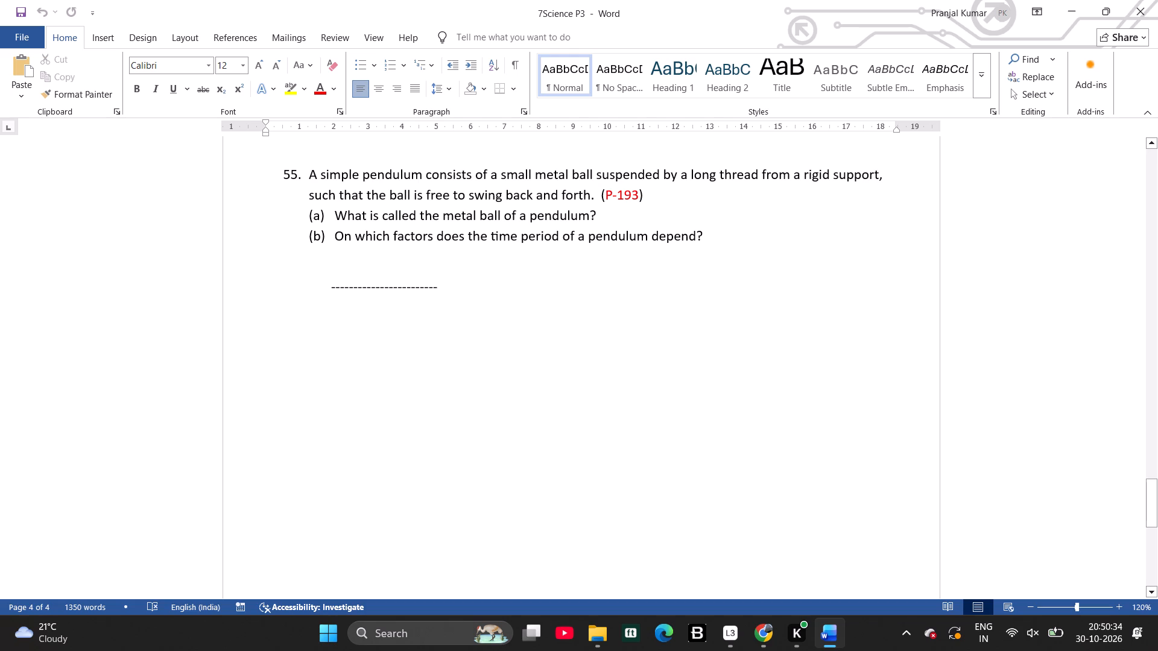
click(1157, 0)
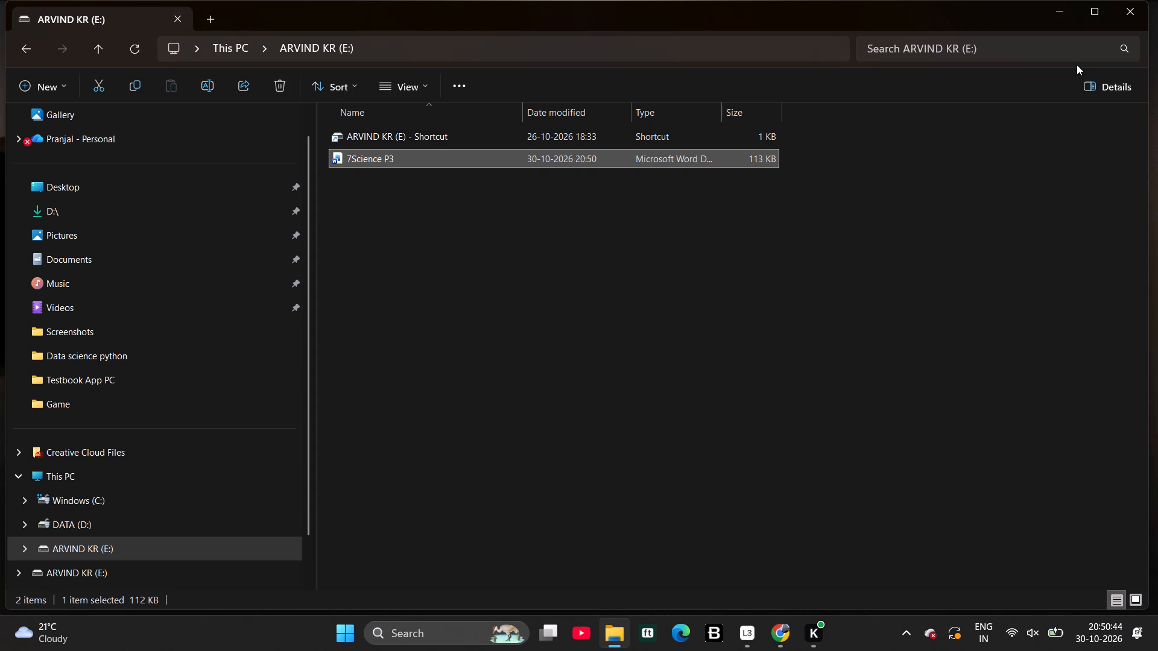
Show the desktop and safely eject the USB drive (E:) that holds the question paper.
key(super+d)
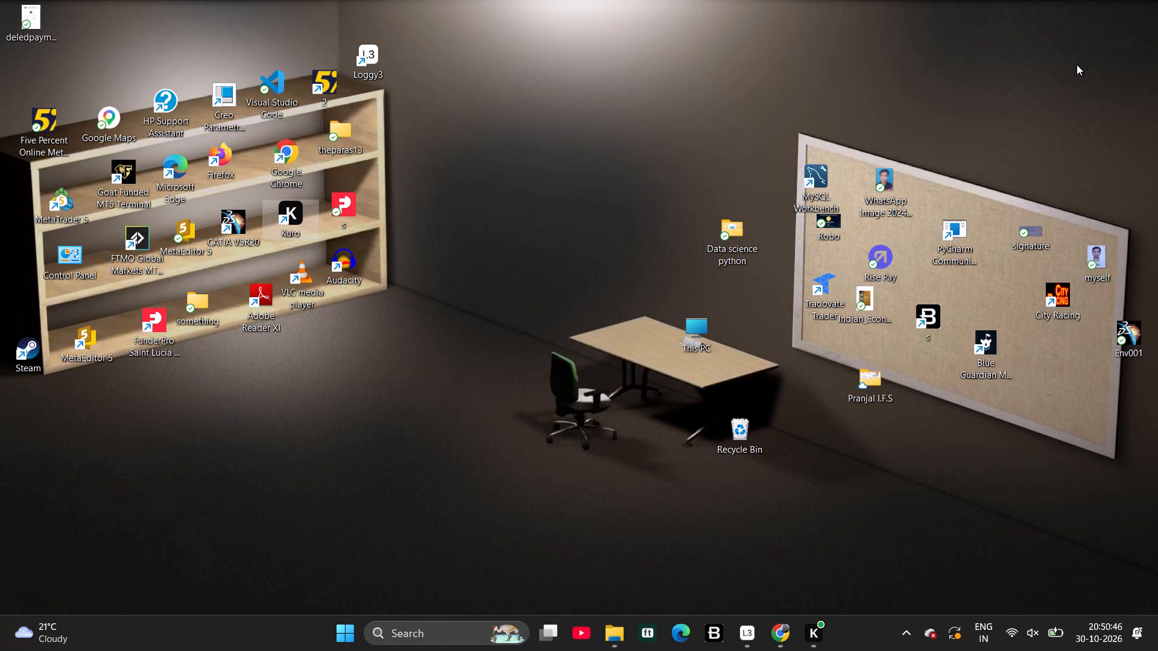
click(913, 630)
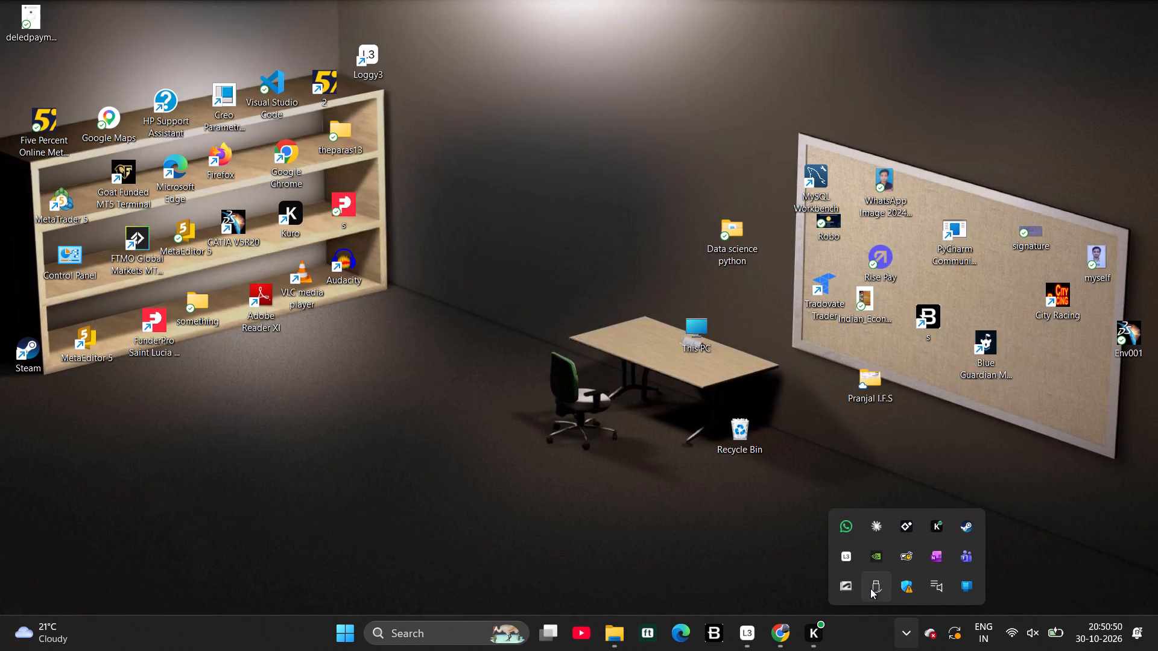
click(870, 588)
click(903, 563)
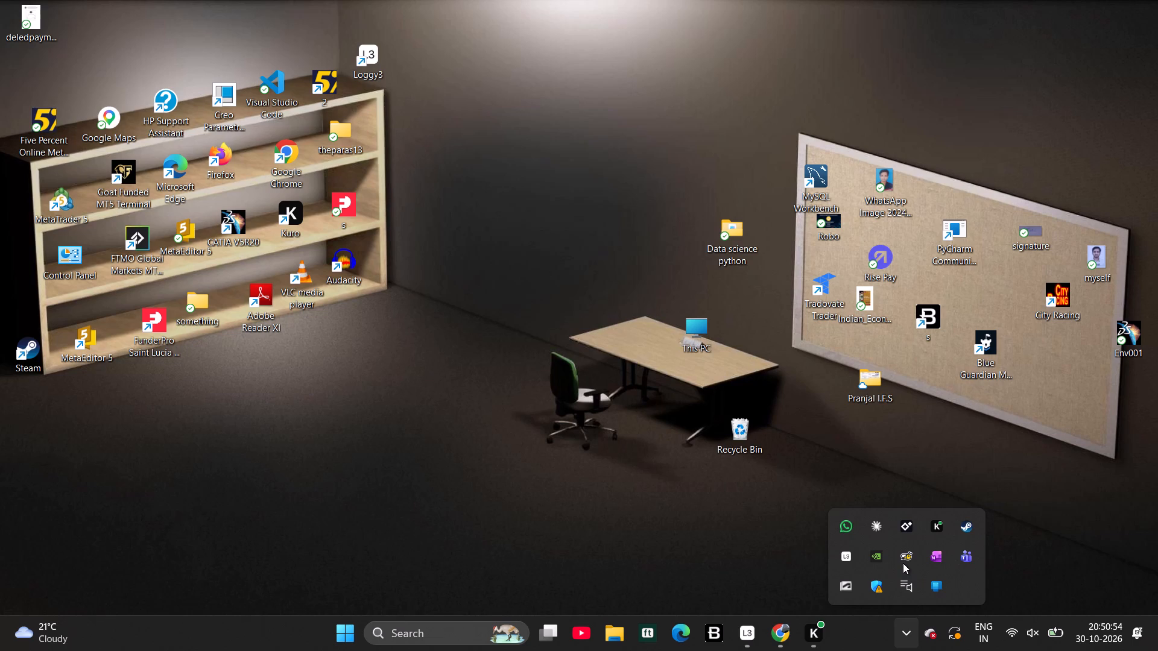
key(minus)
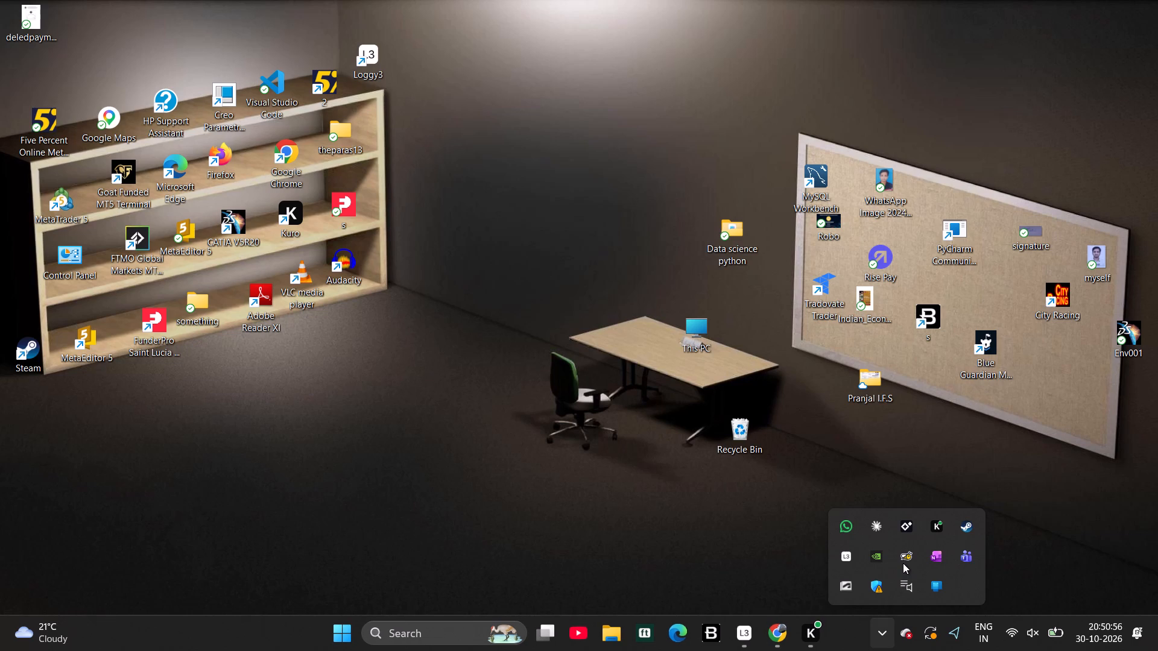